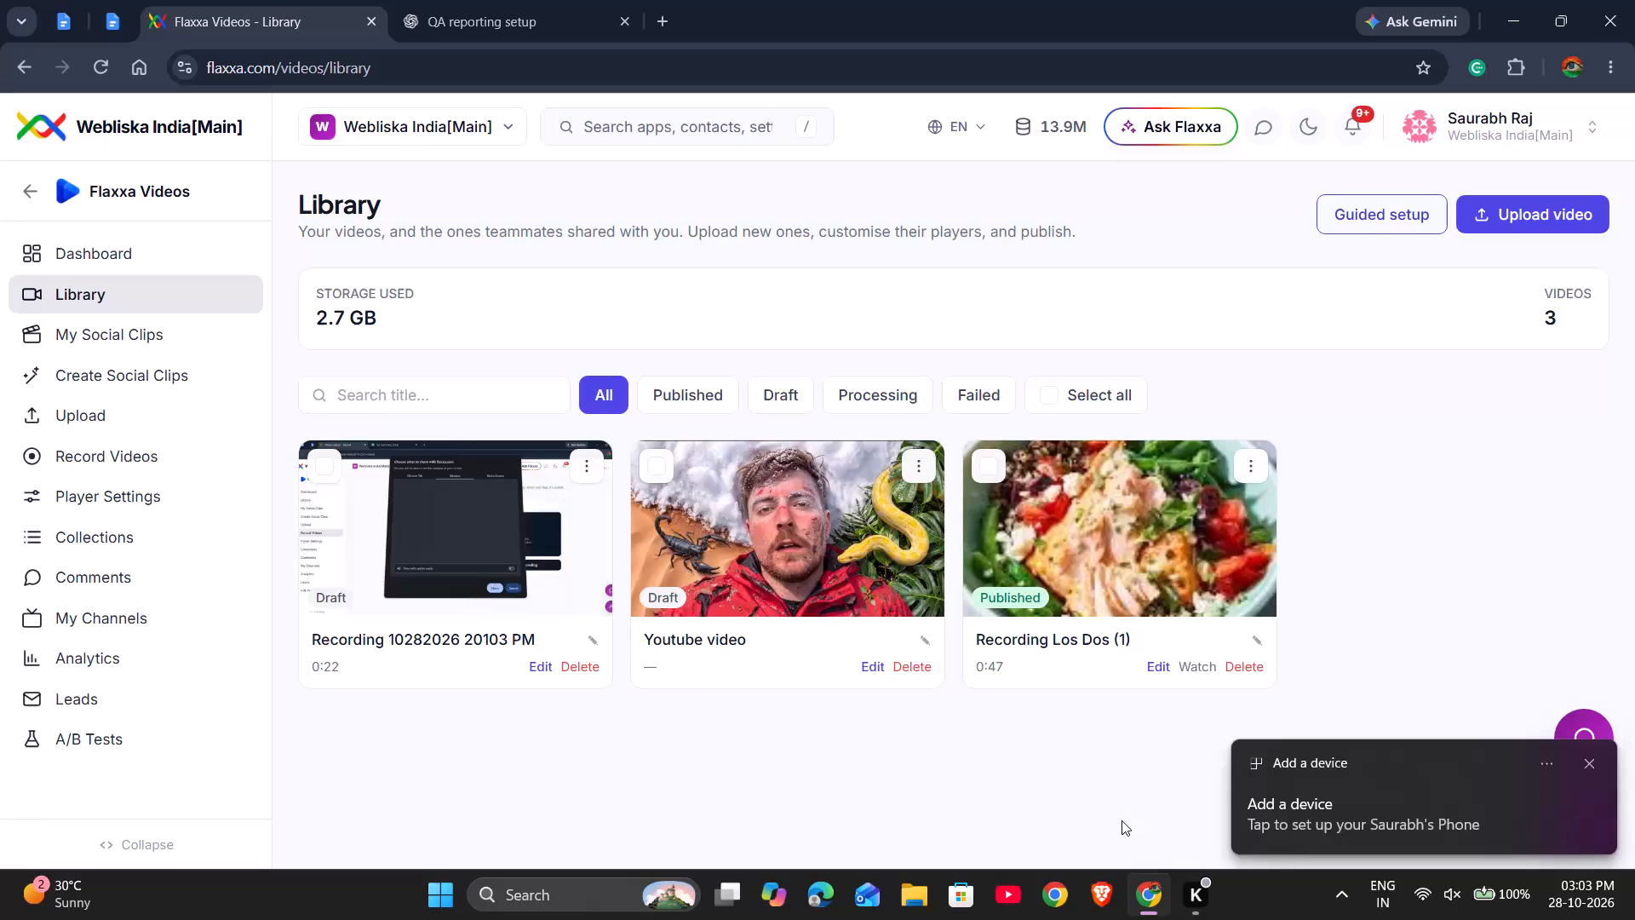
# Dismiss the Add a device notification covering the corner of the video library page.
pyautogui.click(1591, 763)
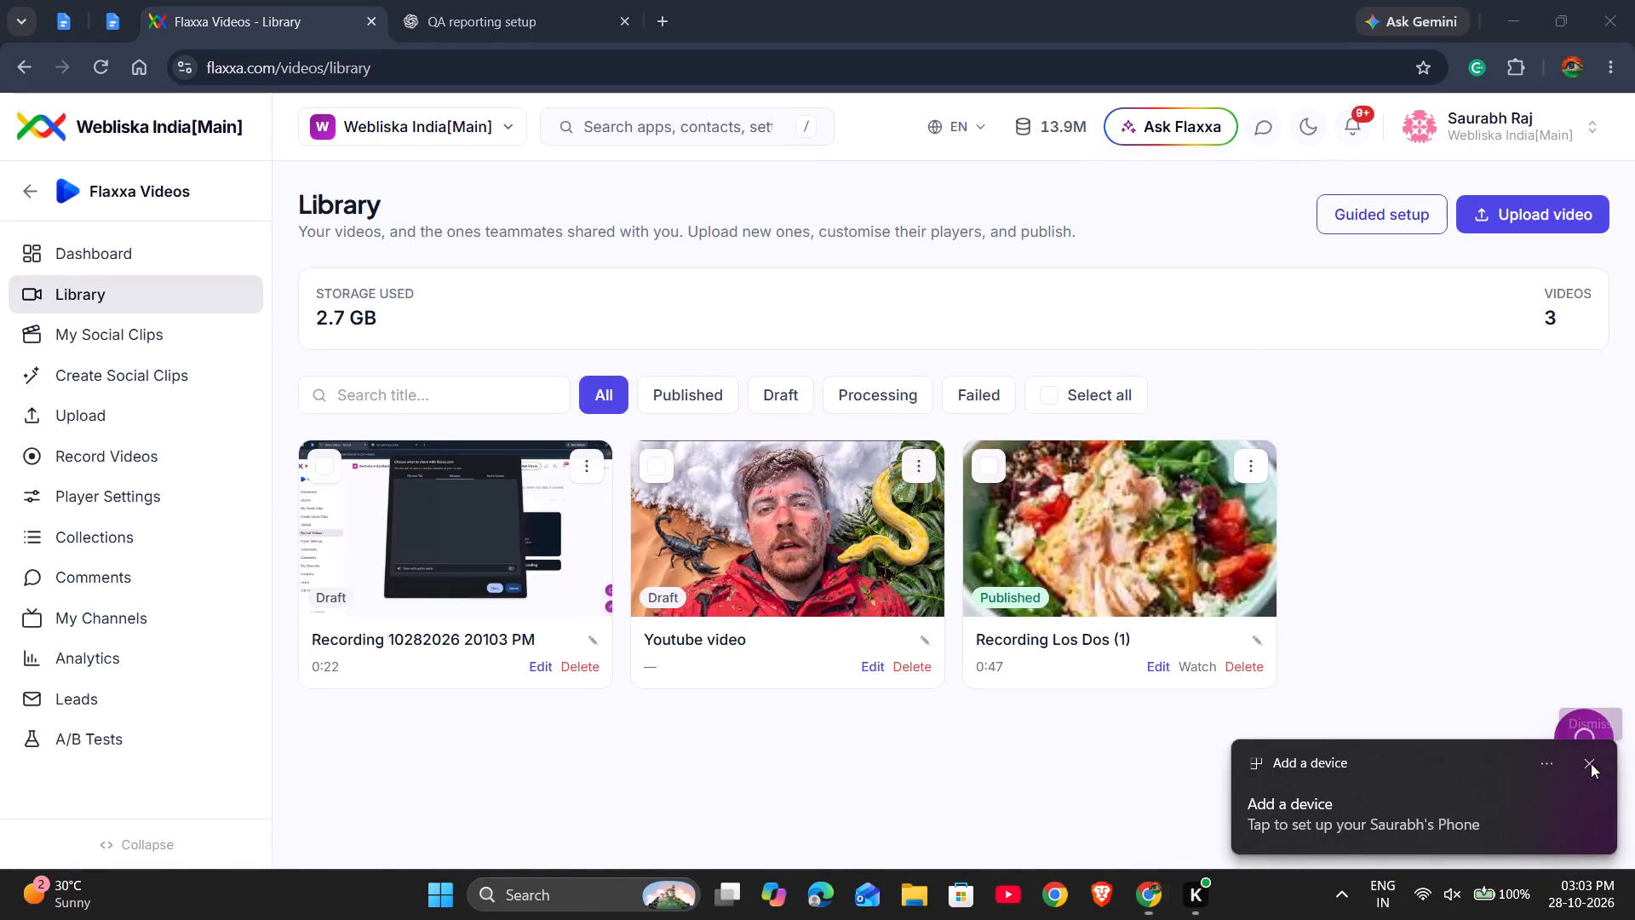
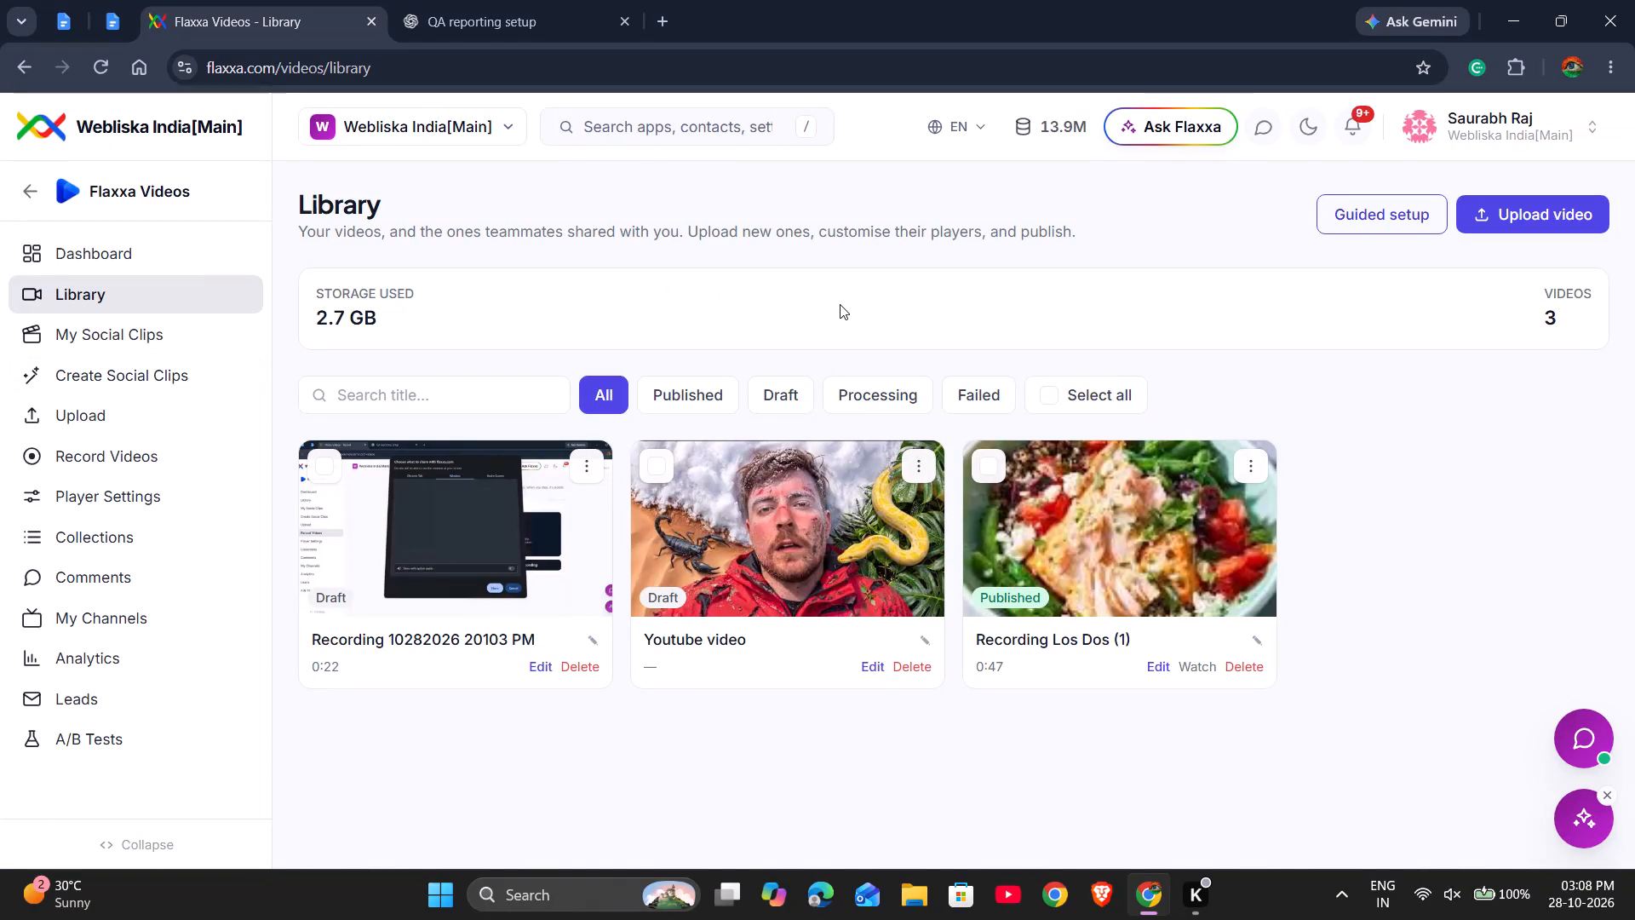
# Highlight the Storage used label and its value in the library summary.
pyautogui.tripleClick(376, 296)
pyautogui.click(376, 296)
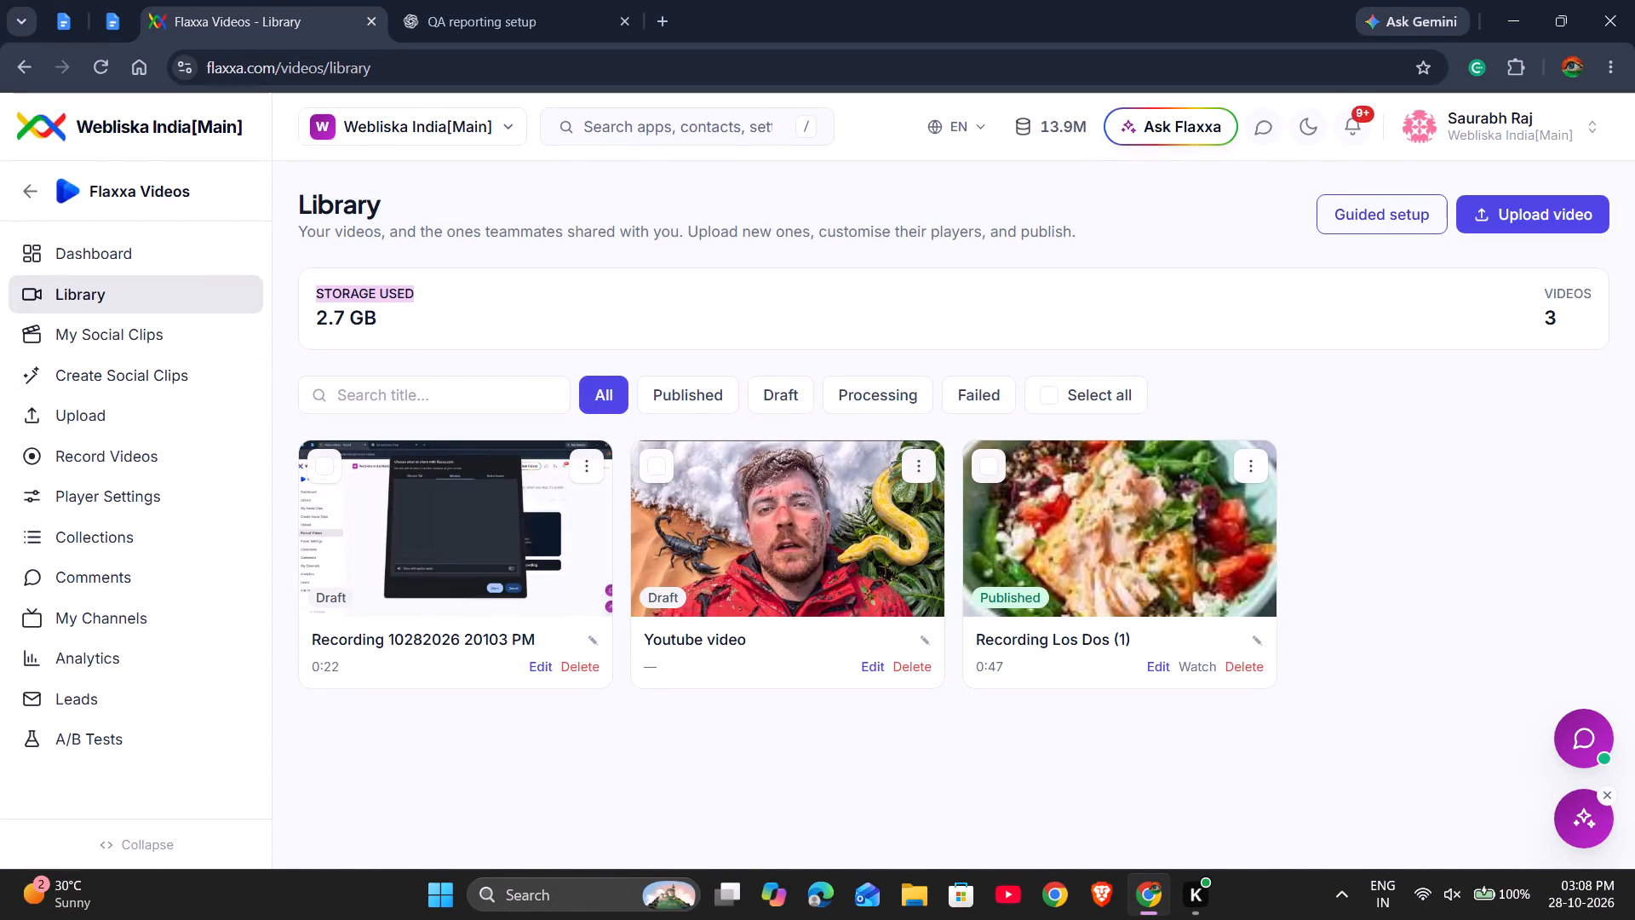
pyautogui.click(450, 289)
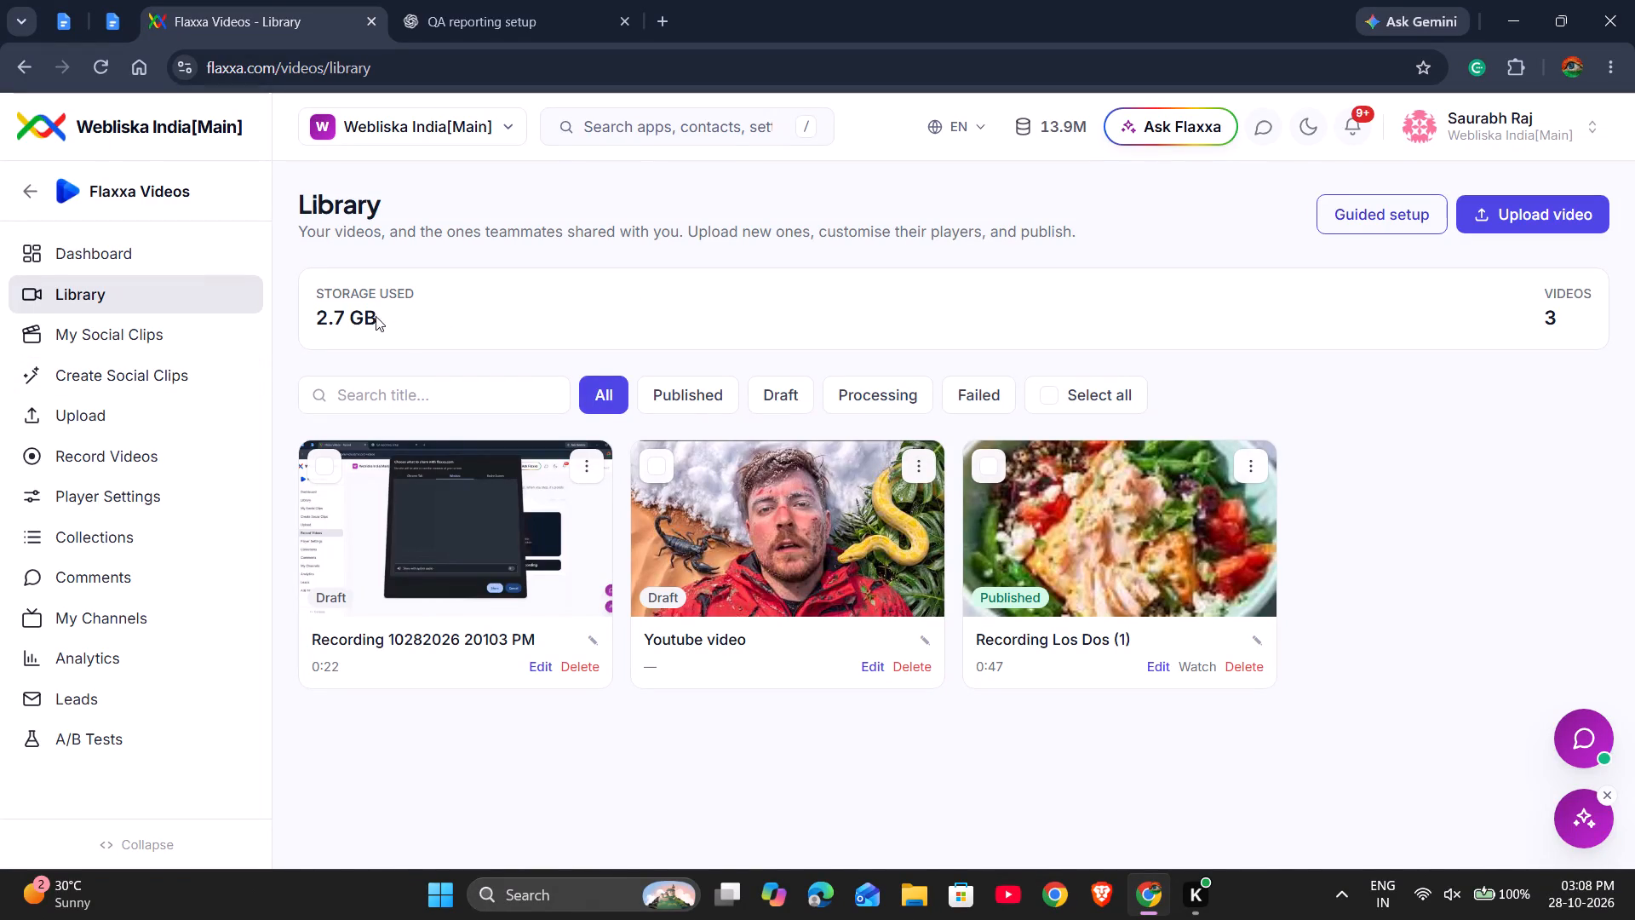
pyautogui.tripleClick(371, 316)
pyautogui.click(371, 316)
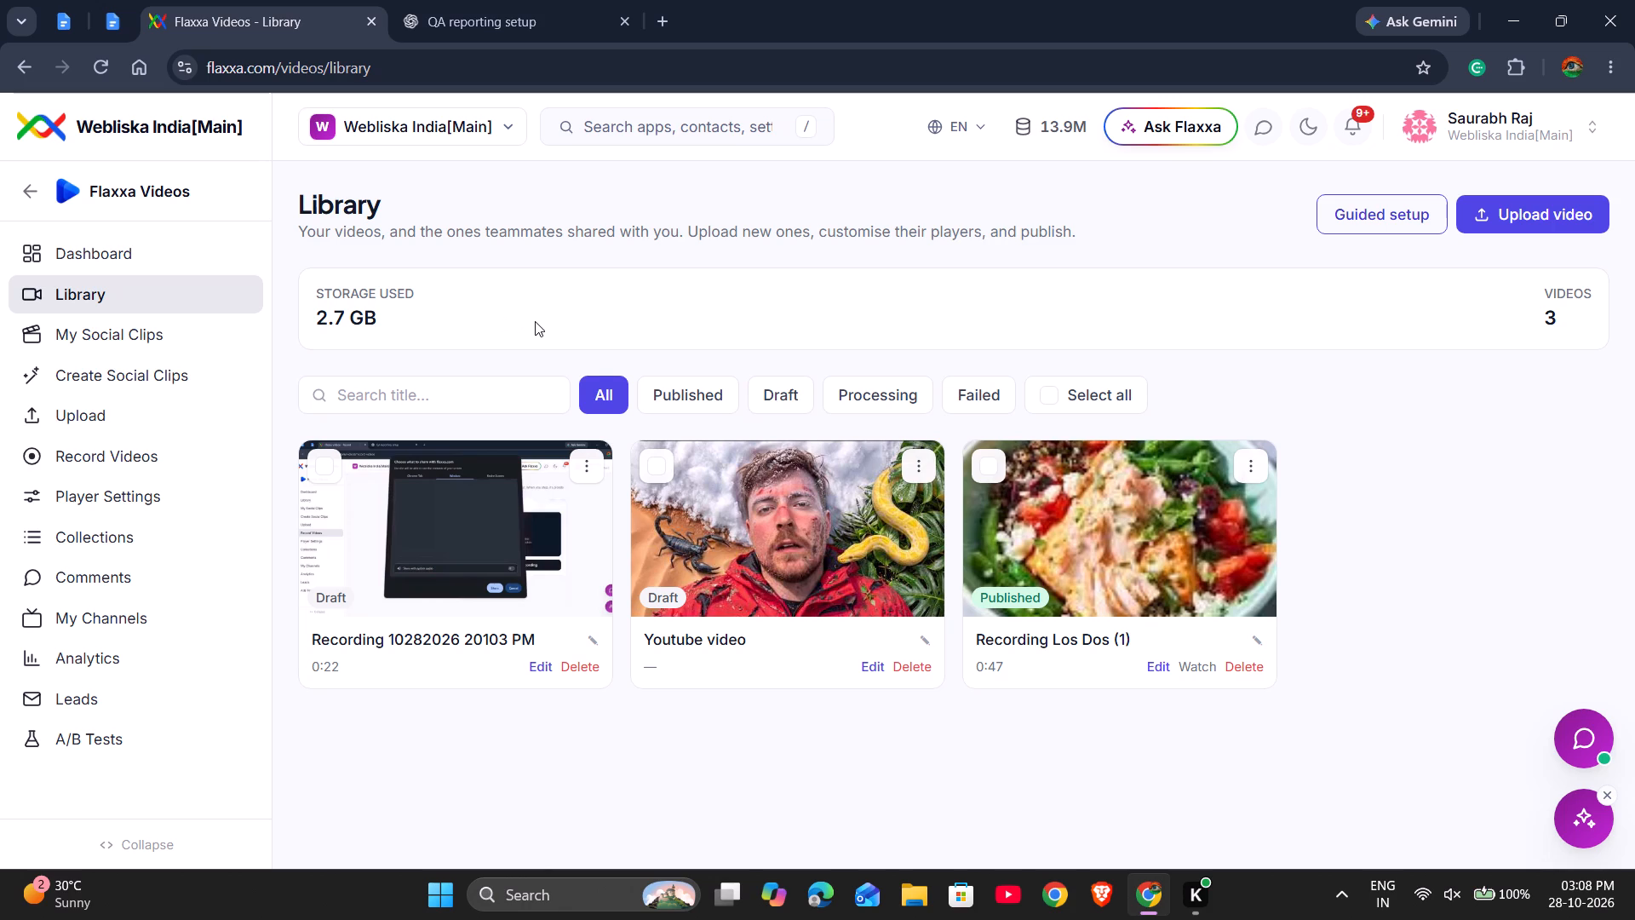
# Review the video library under the Published, Draft, Processing and Failed status filters, ending with All.
pyautogui.click(696, 403)
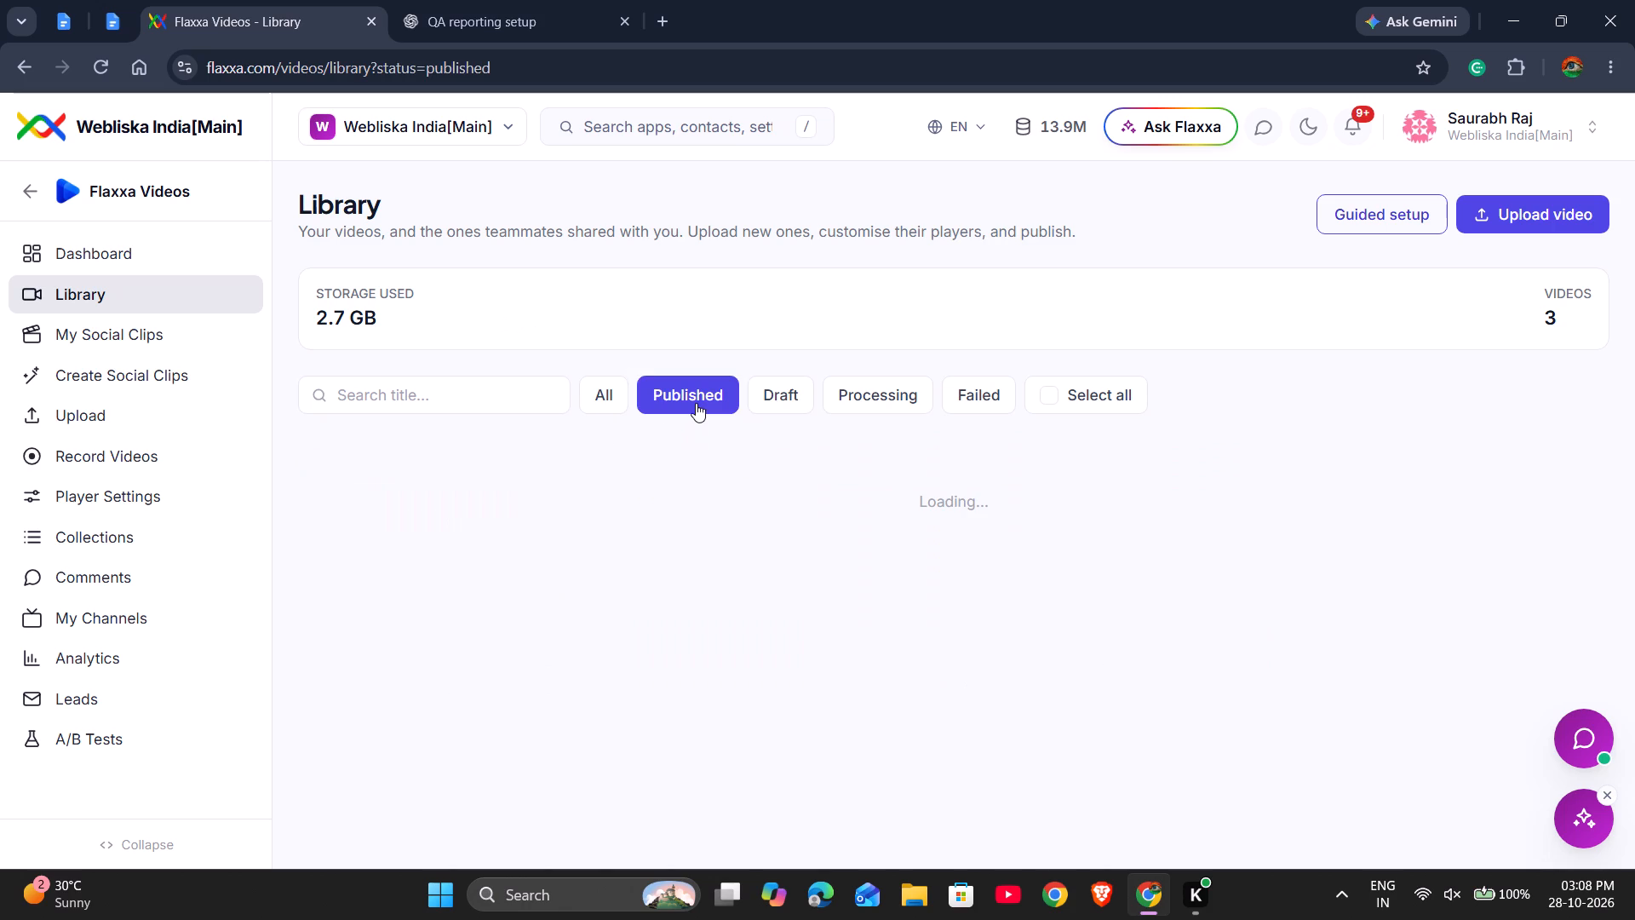
pyautogui.click(788, 399)
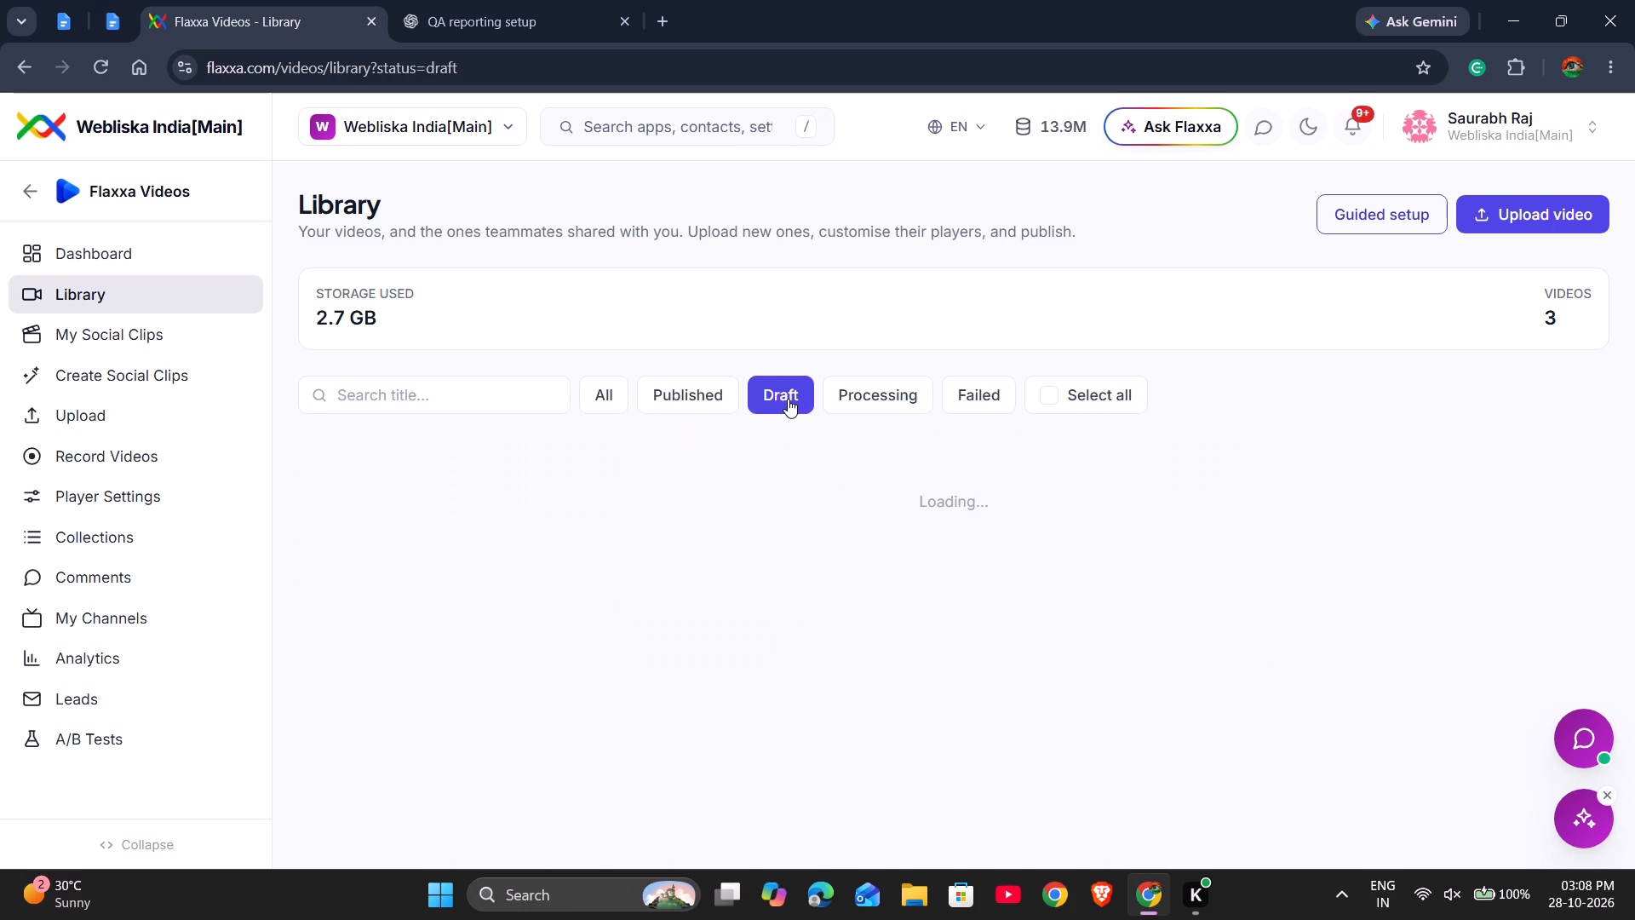
pyautogui.click(869, 393)
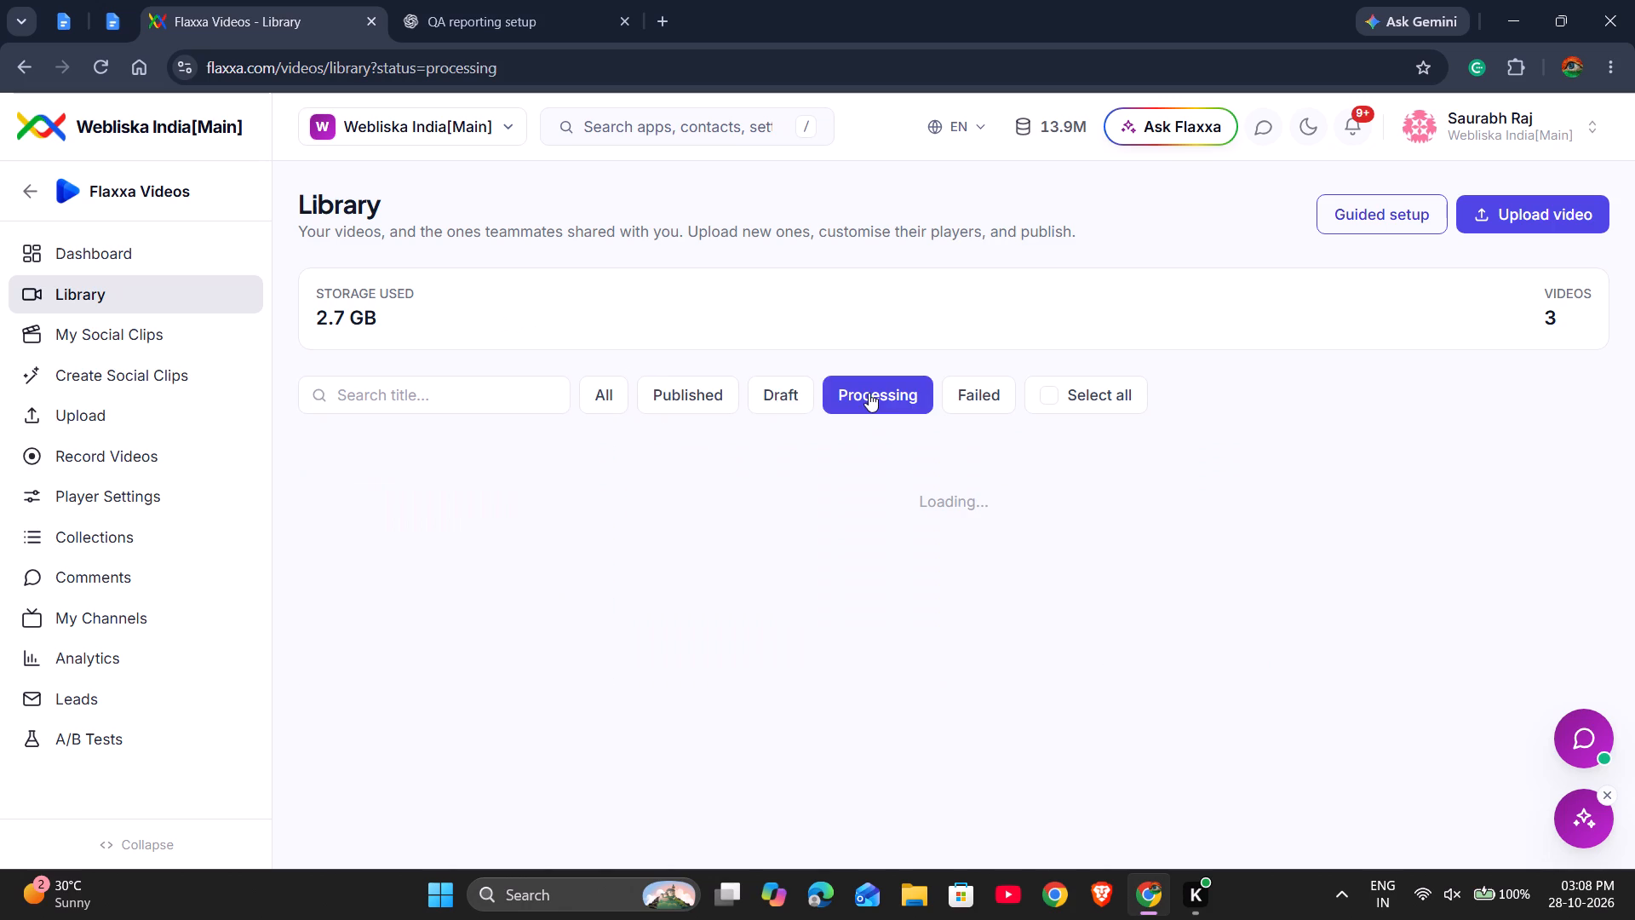
pyautogui.click(992, 388)
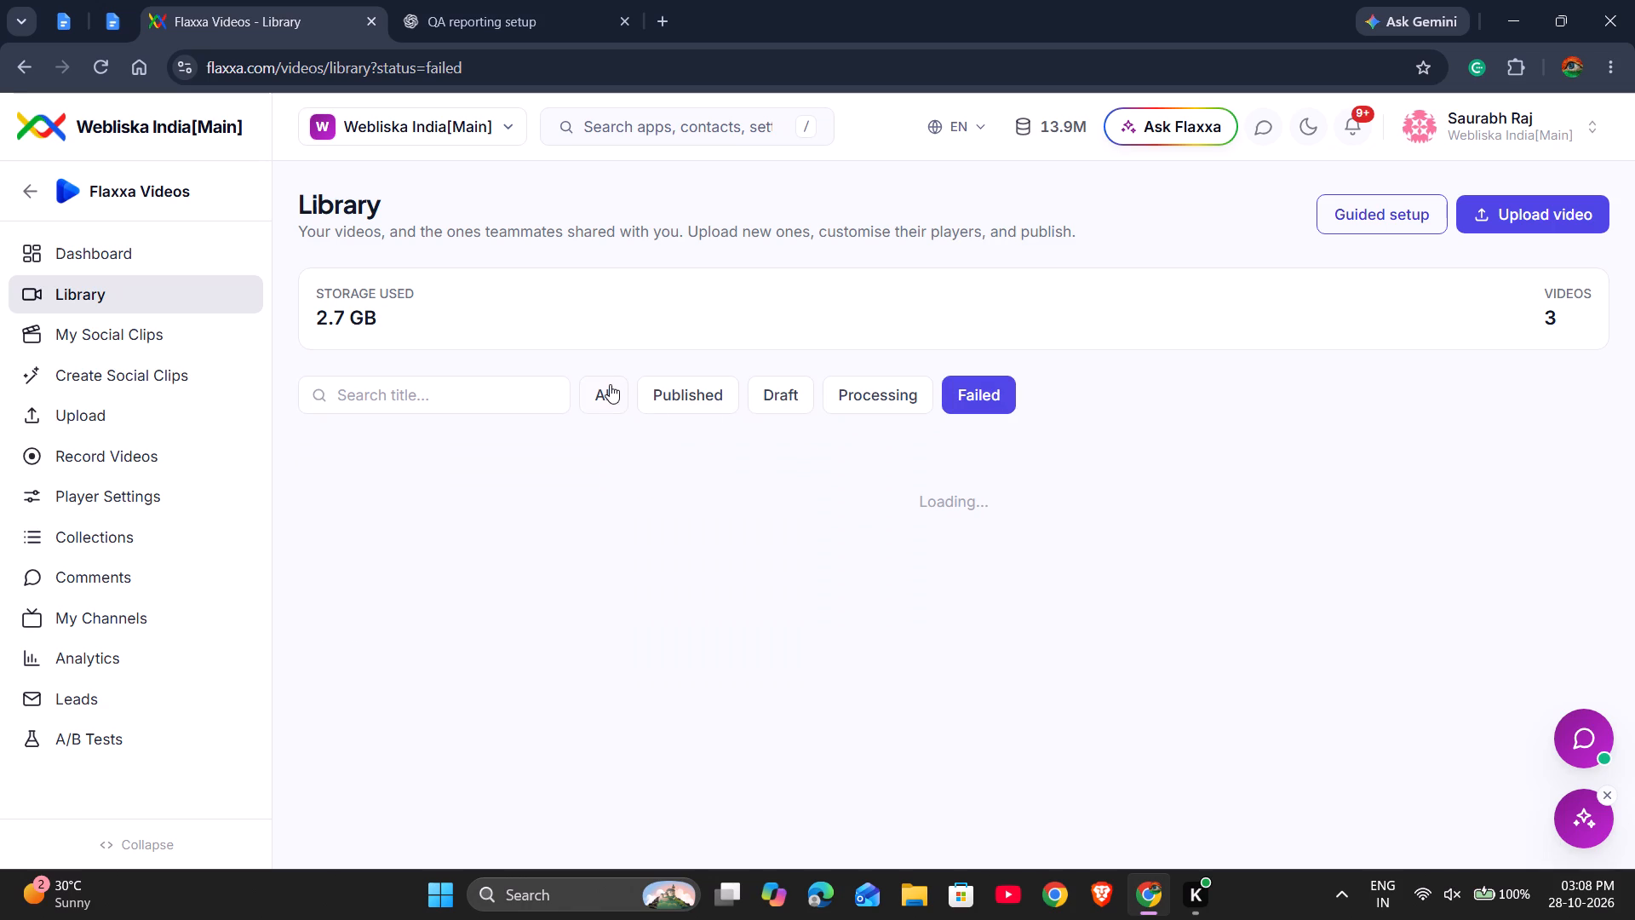
pyautogui.click(610, 384)
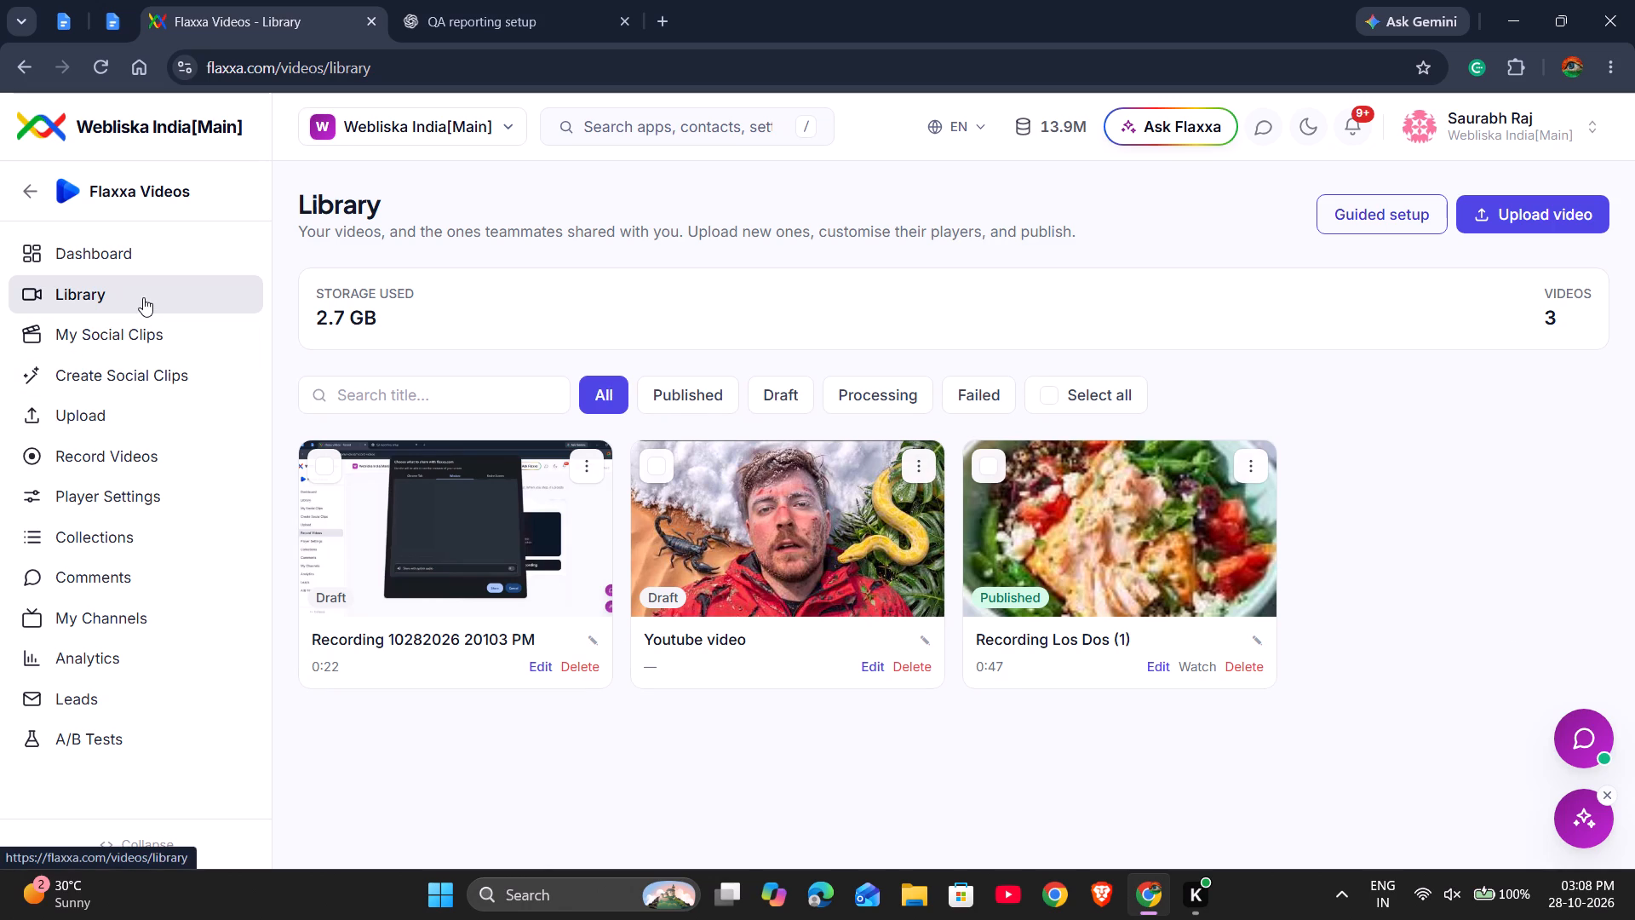
# Open the guided setup for a new video from the library.
pyautogui.click(1371, 227)
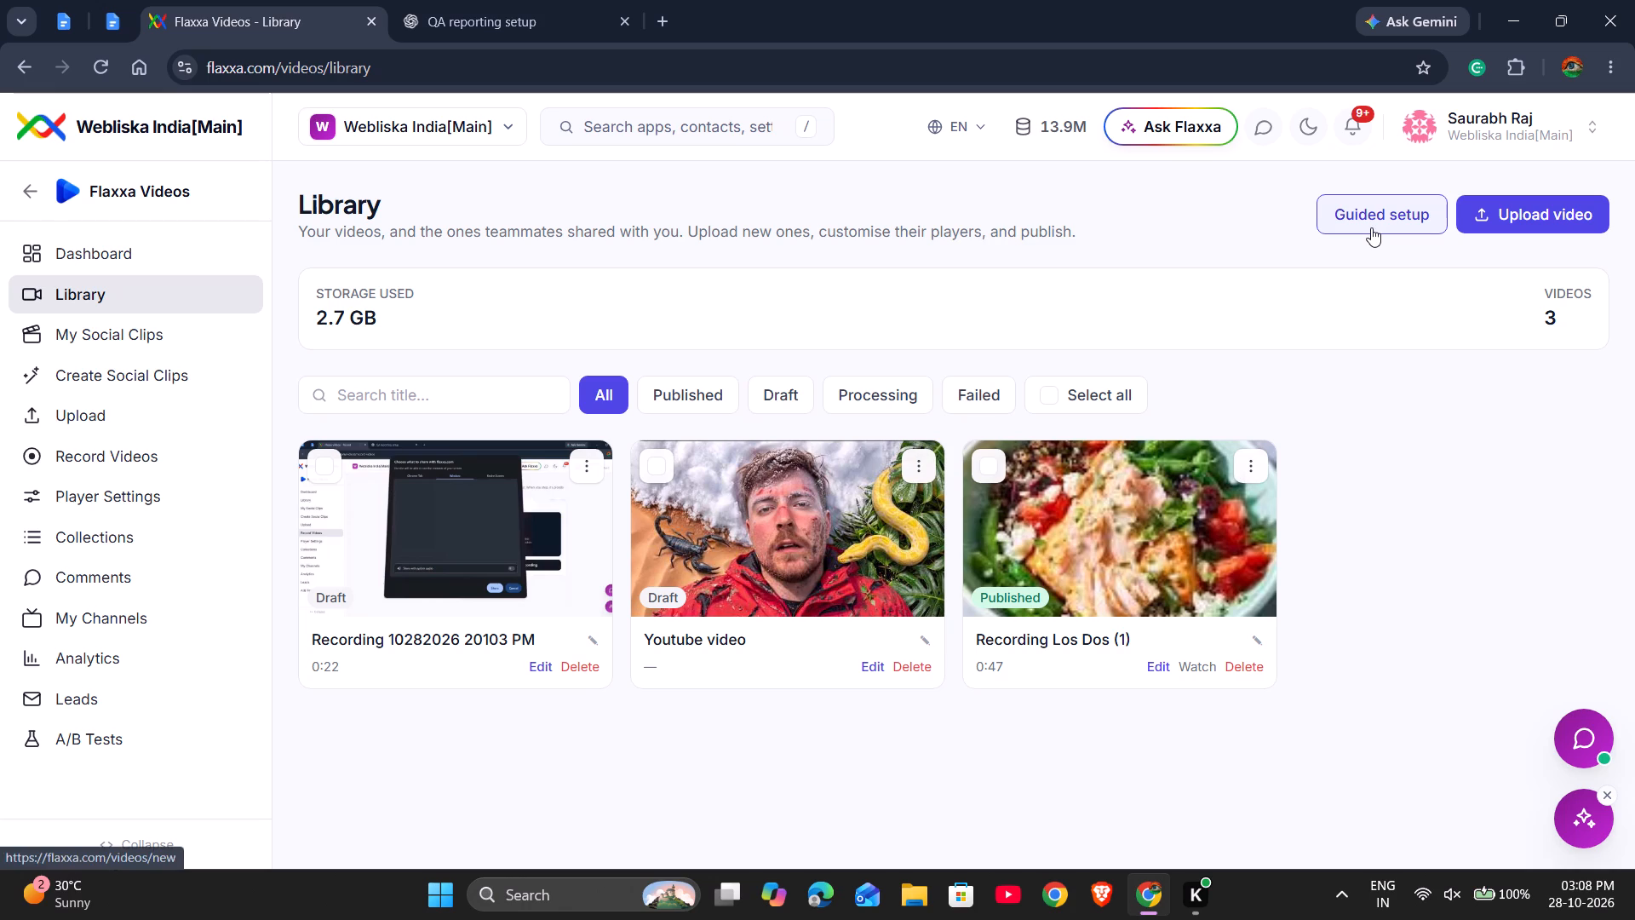
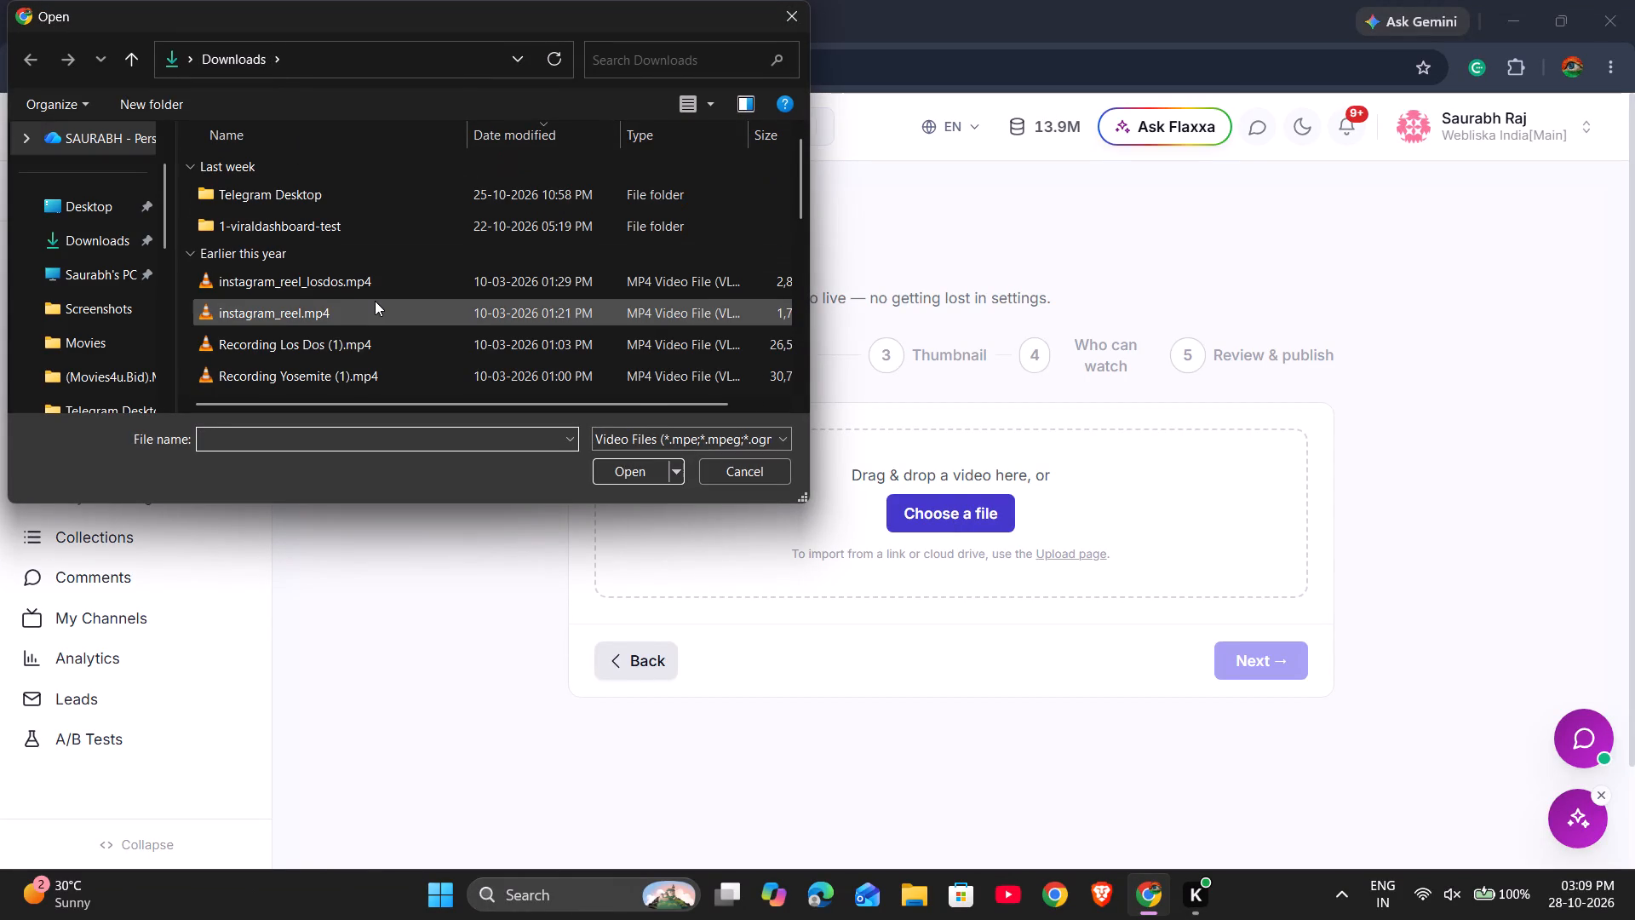
# Upload Recording Yosemite (1).mp4 from the Downloads folder as the new video, dismiss the upload notification, and continue to the Basics stage.
pyautogui.click(387, 283)
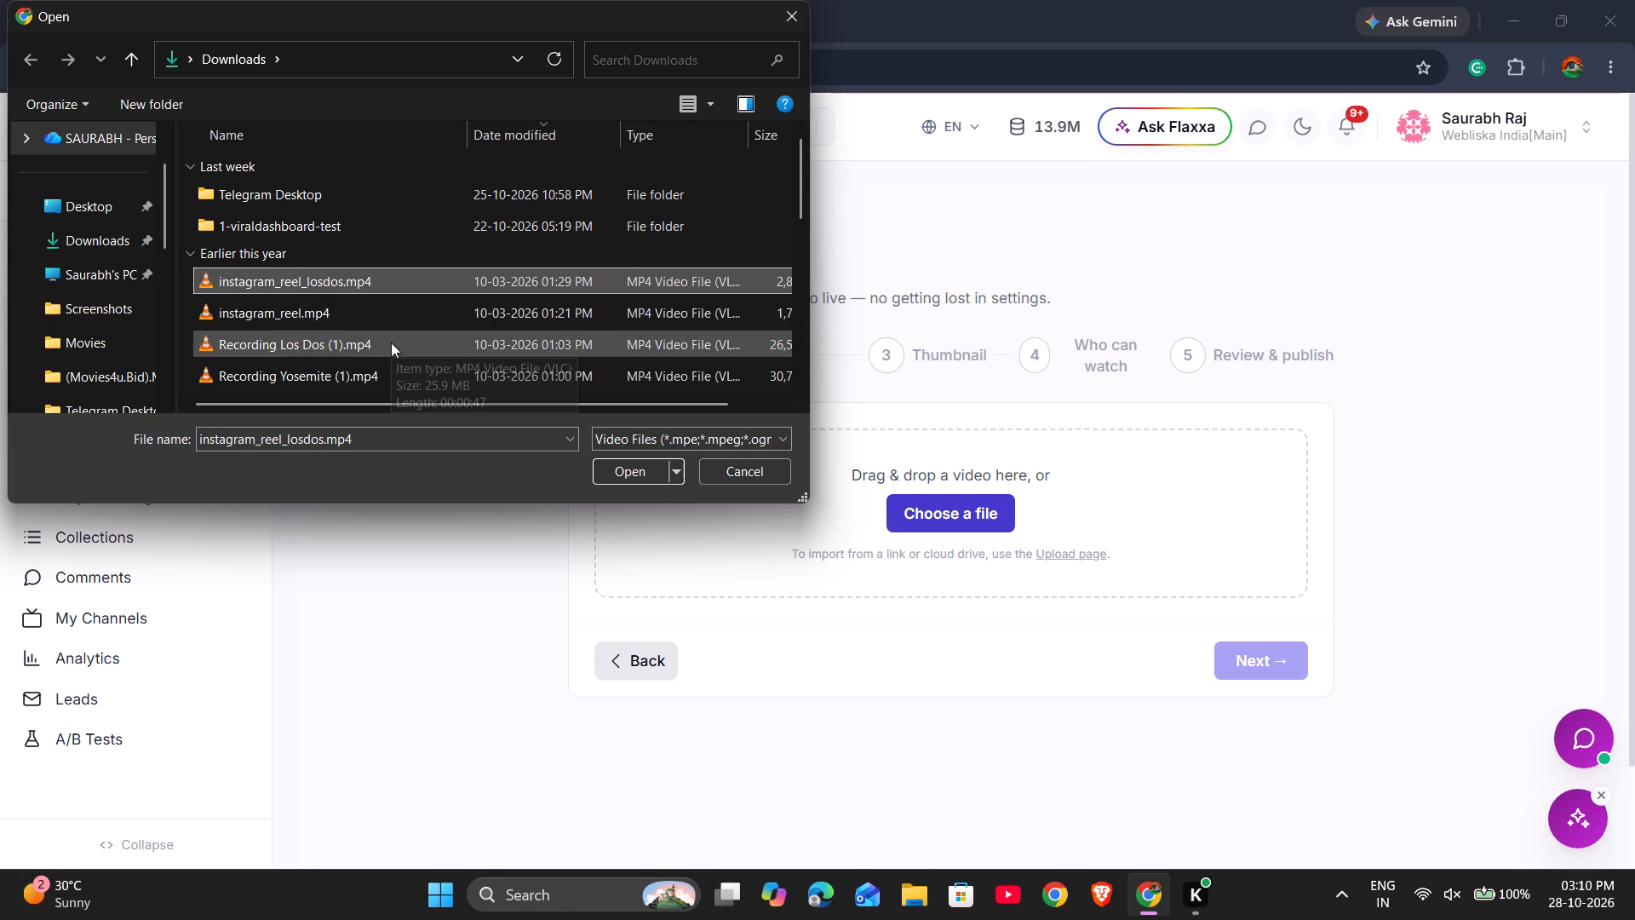
pyautogui.click(397, 372)
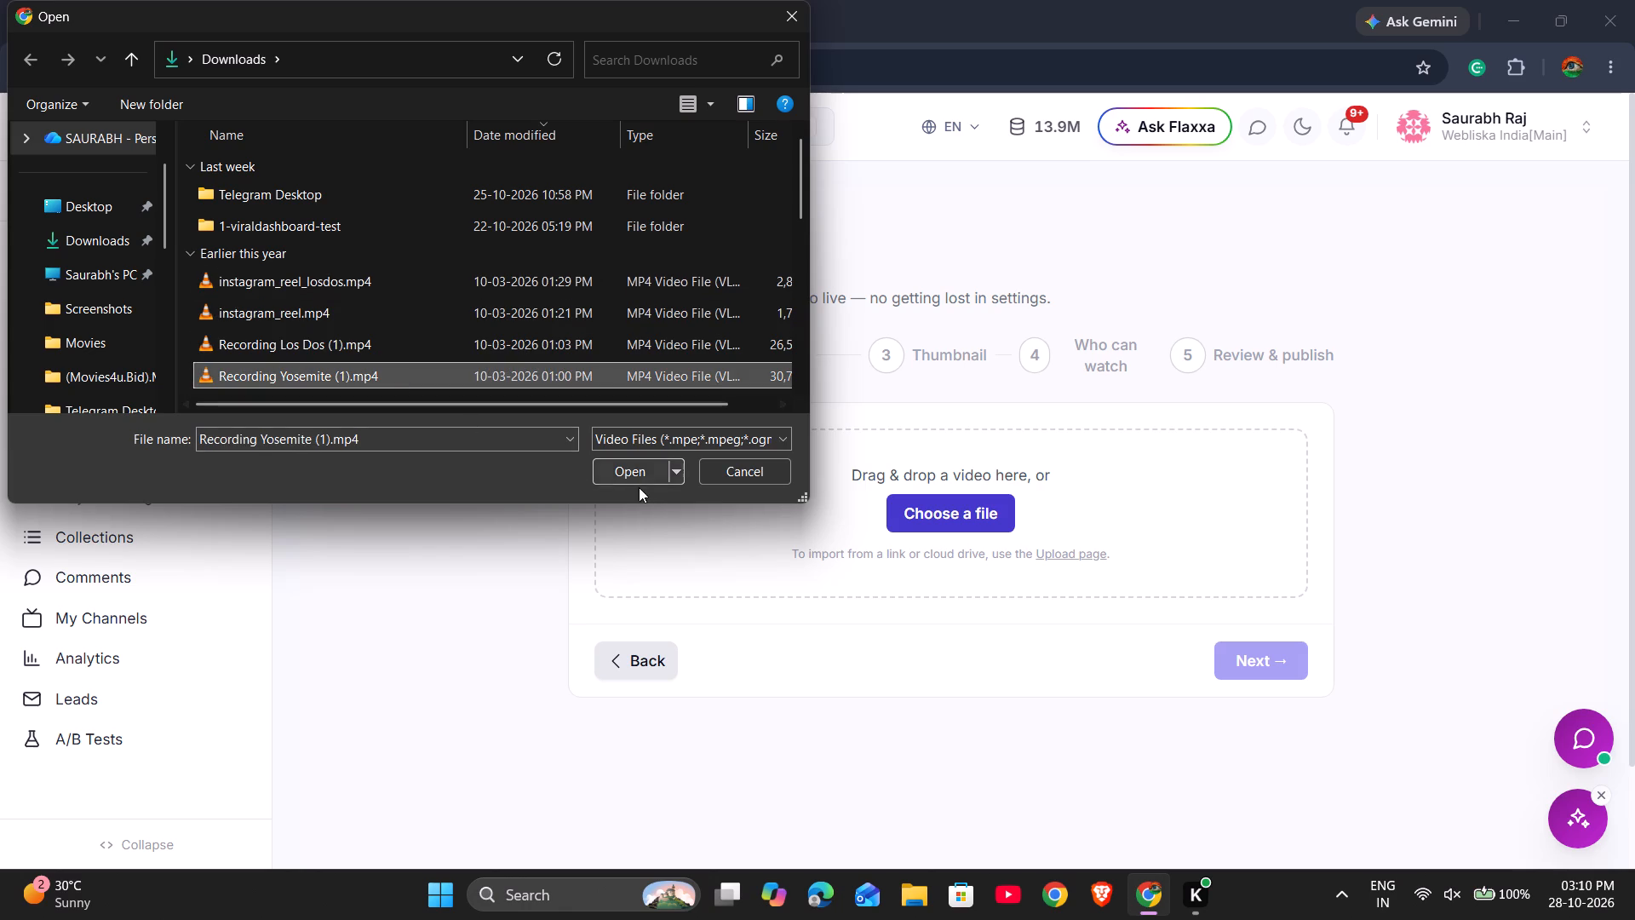
pyautogui.click(634, 474)
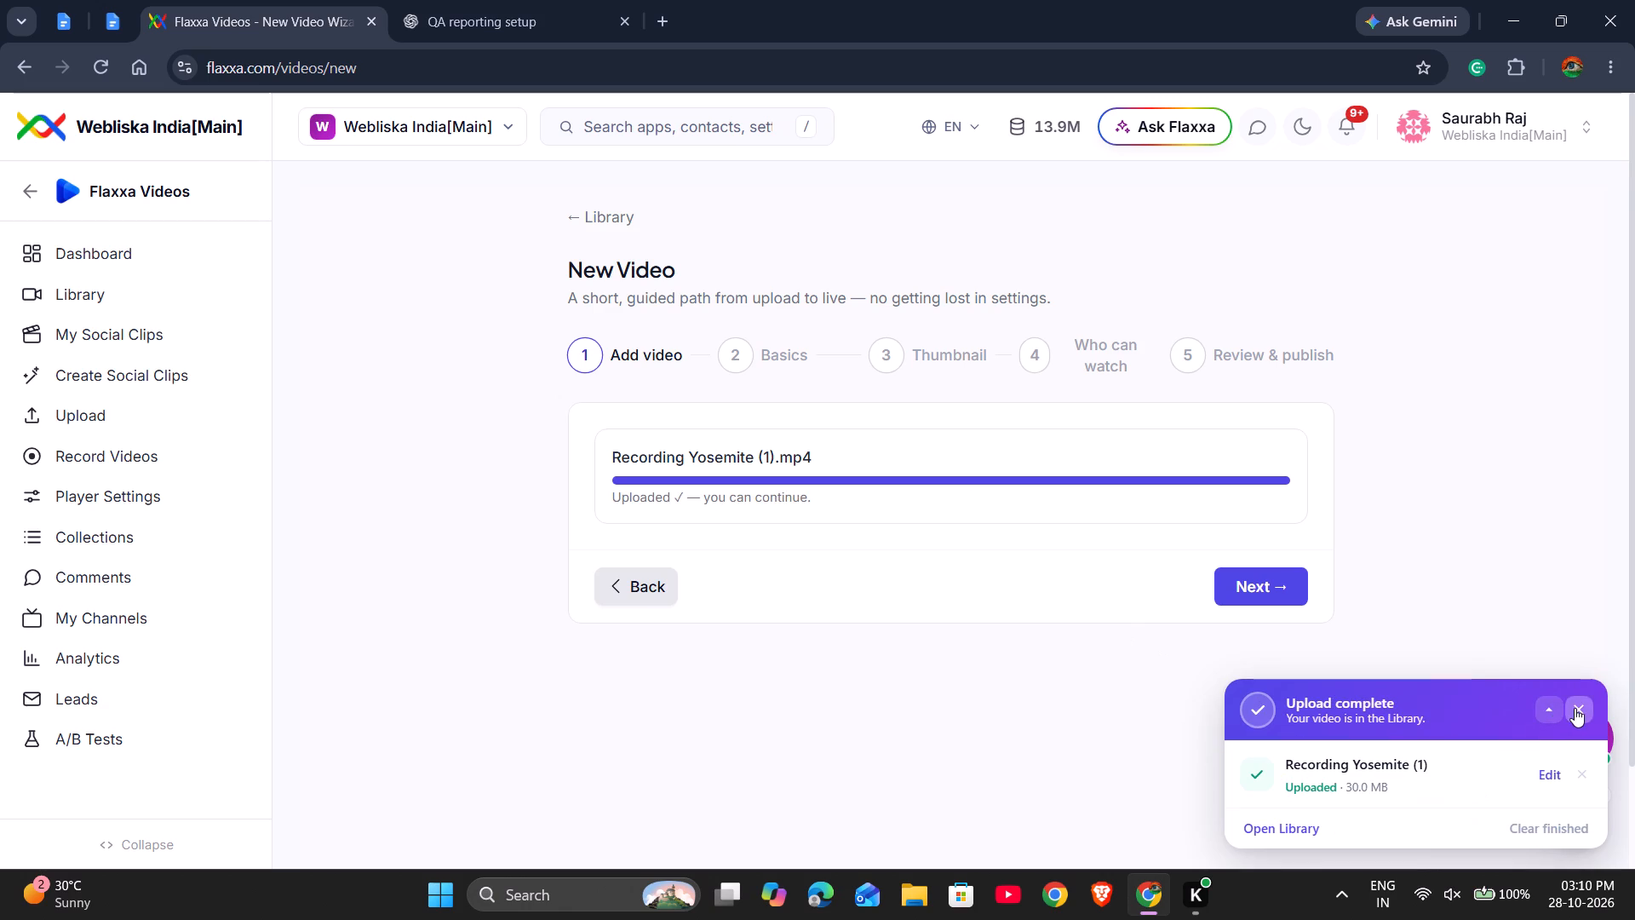
pyautogui.click(1575, 708)
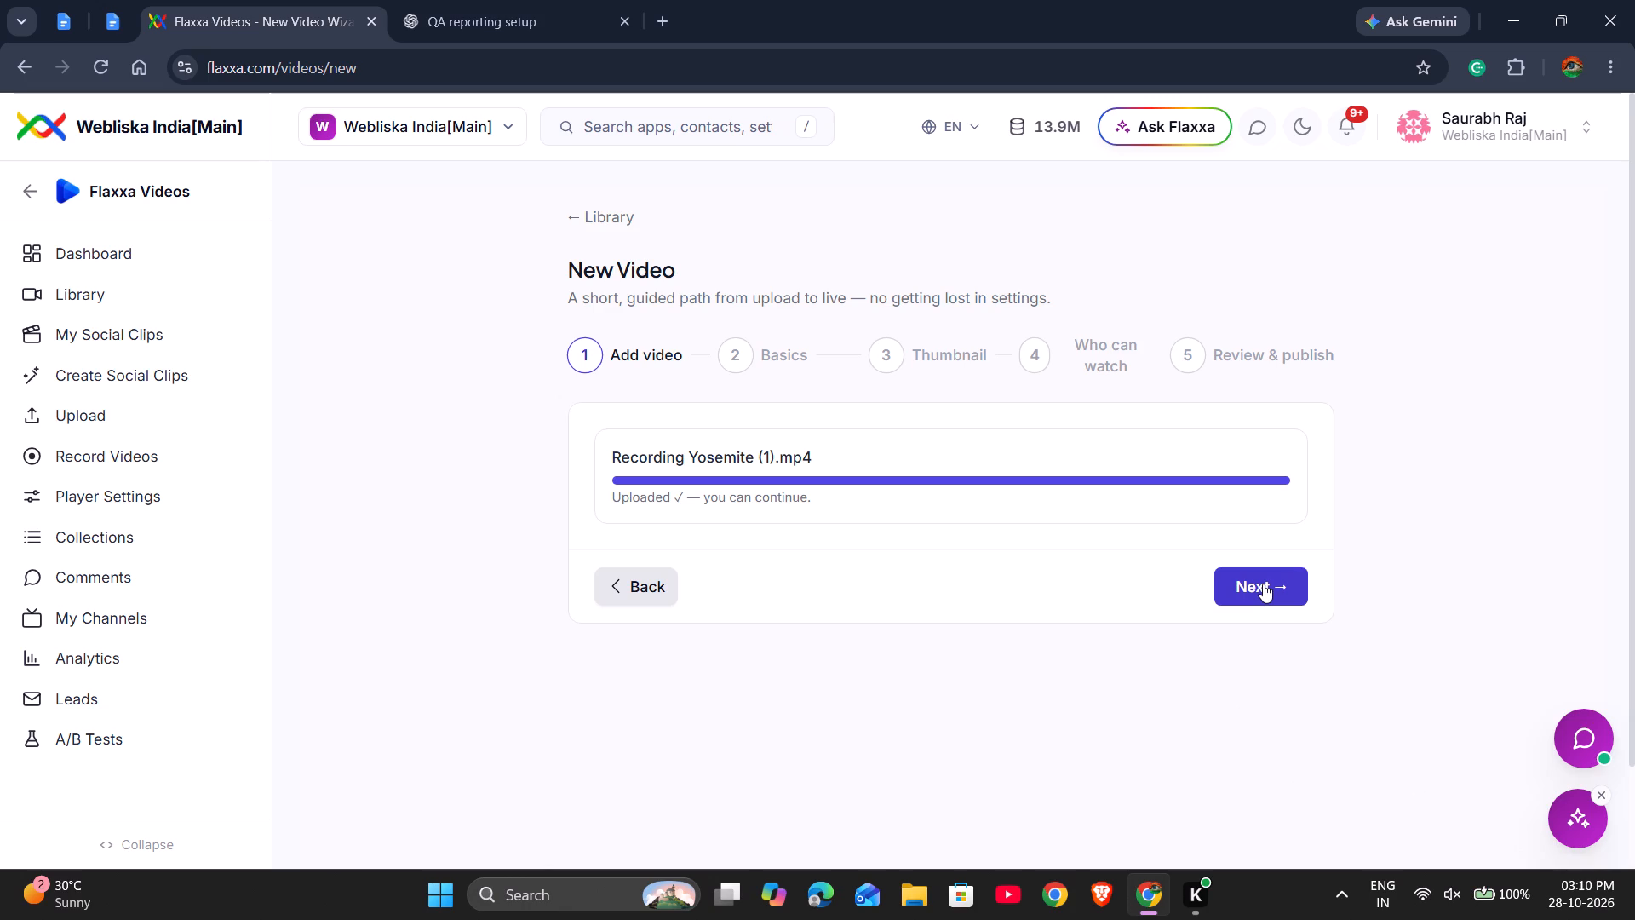
pyautogui.click(1263, 584)
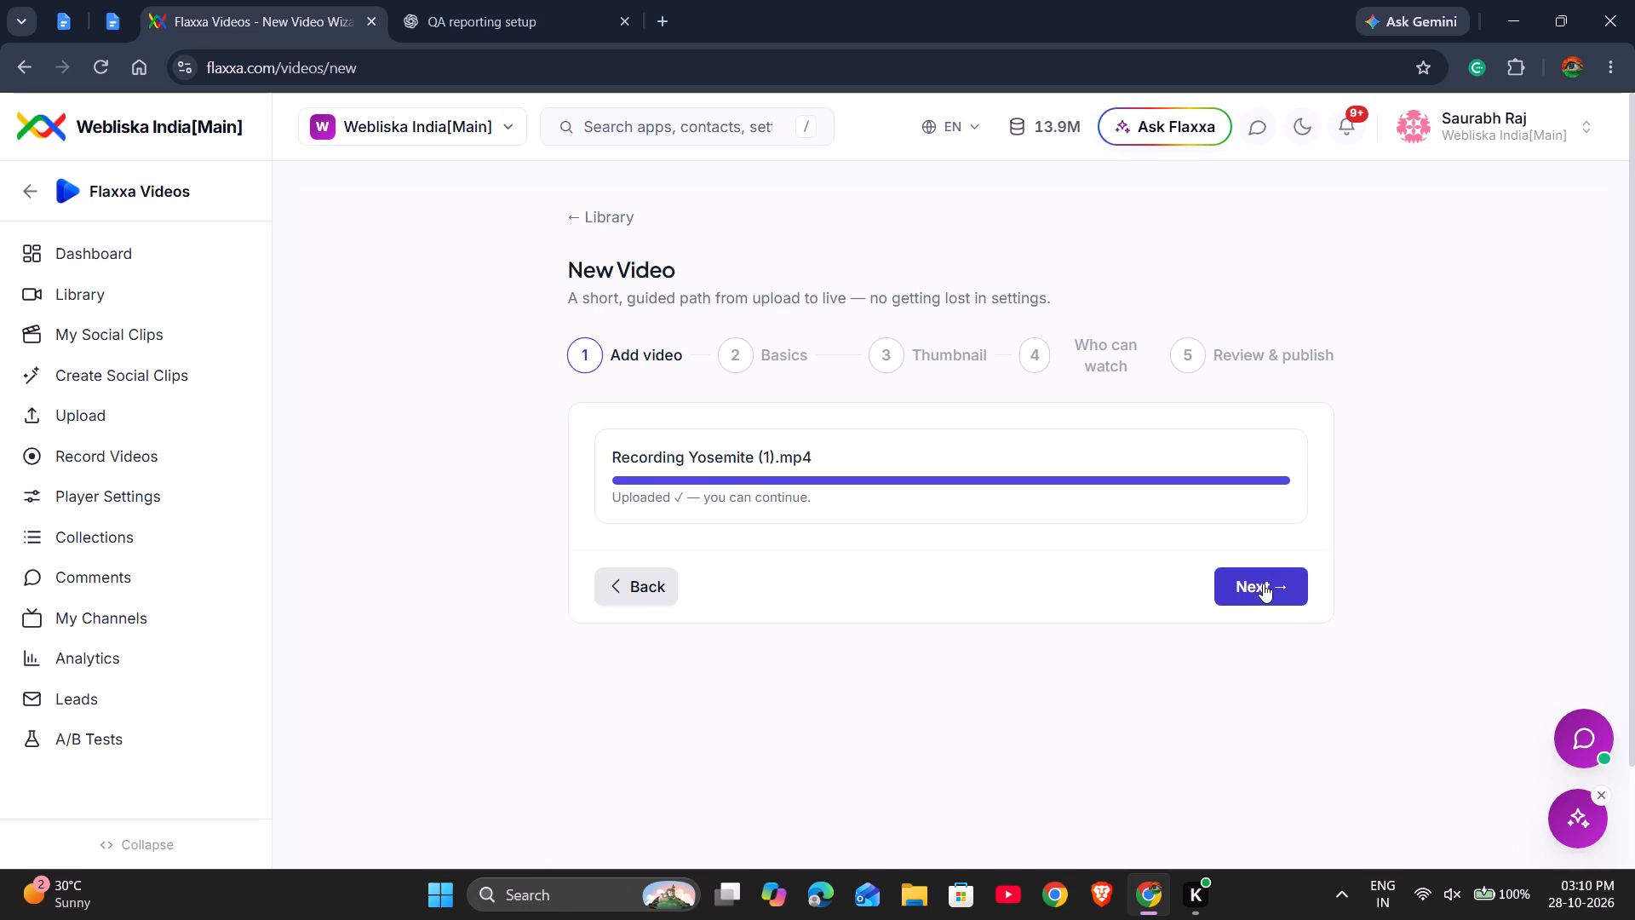
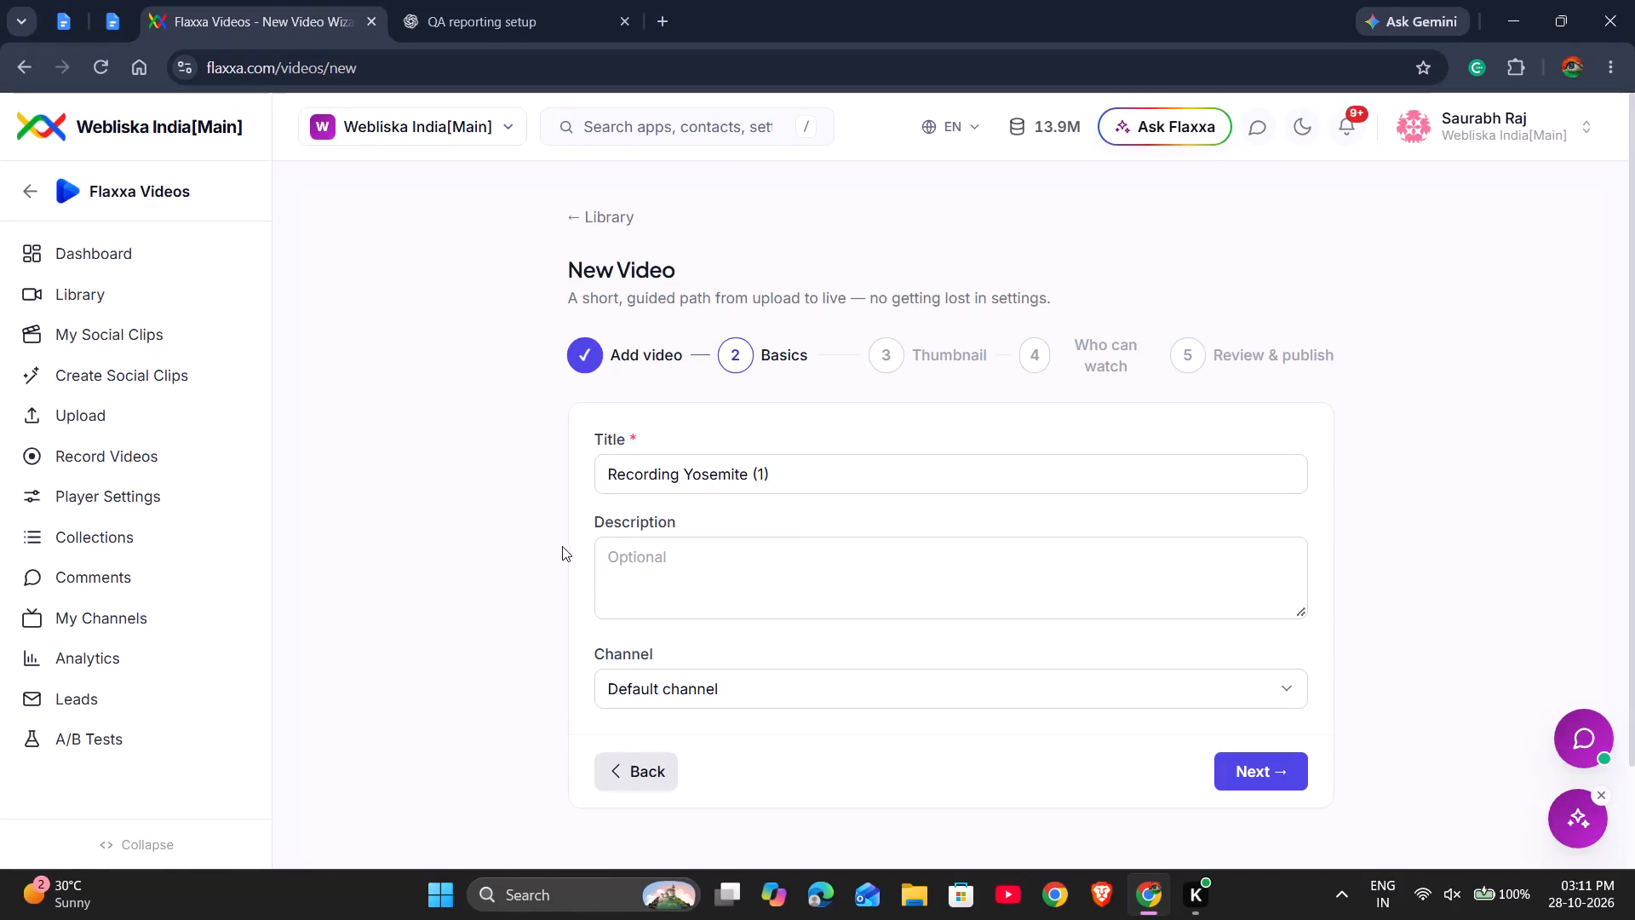
# Start editing the optional Description of the new video in the Basics stage.
pyautogui.click(747, 567)
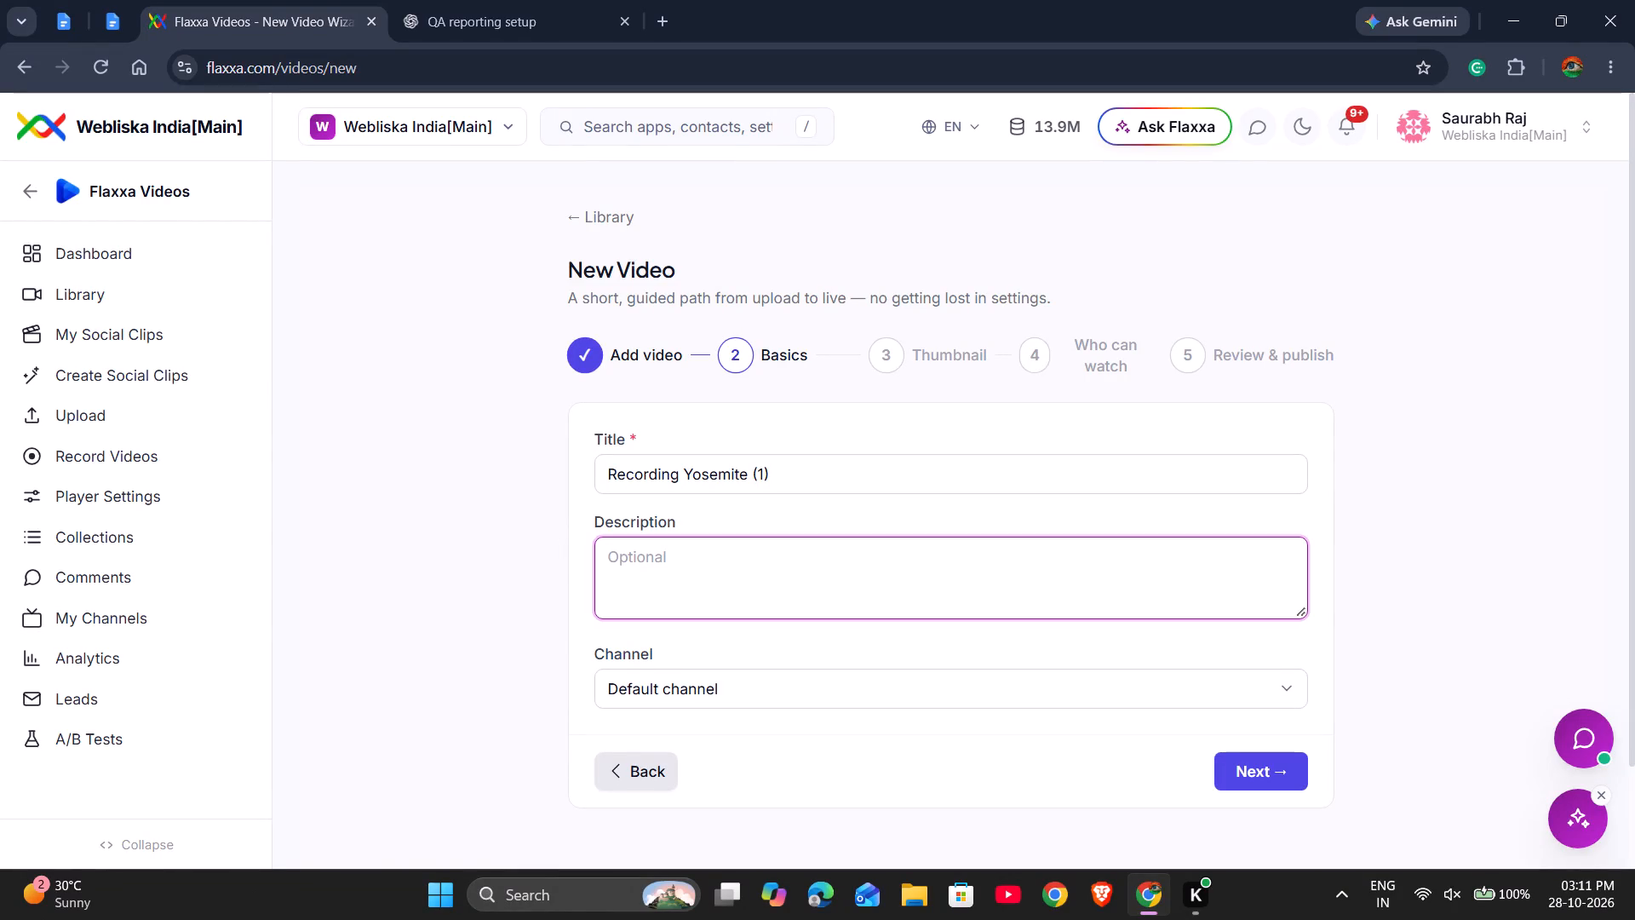
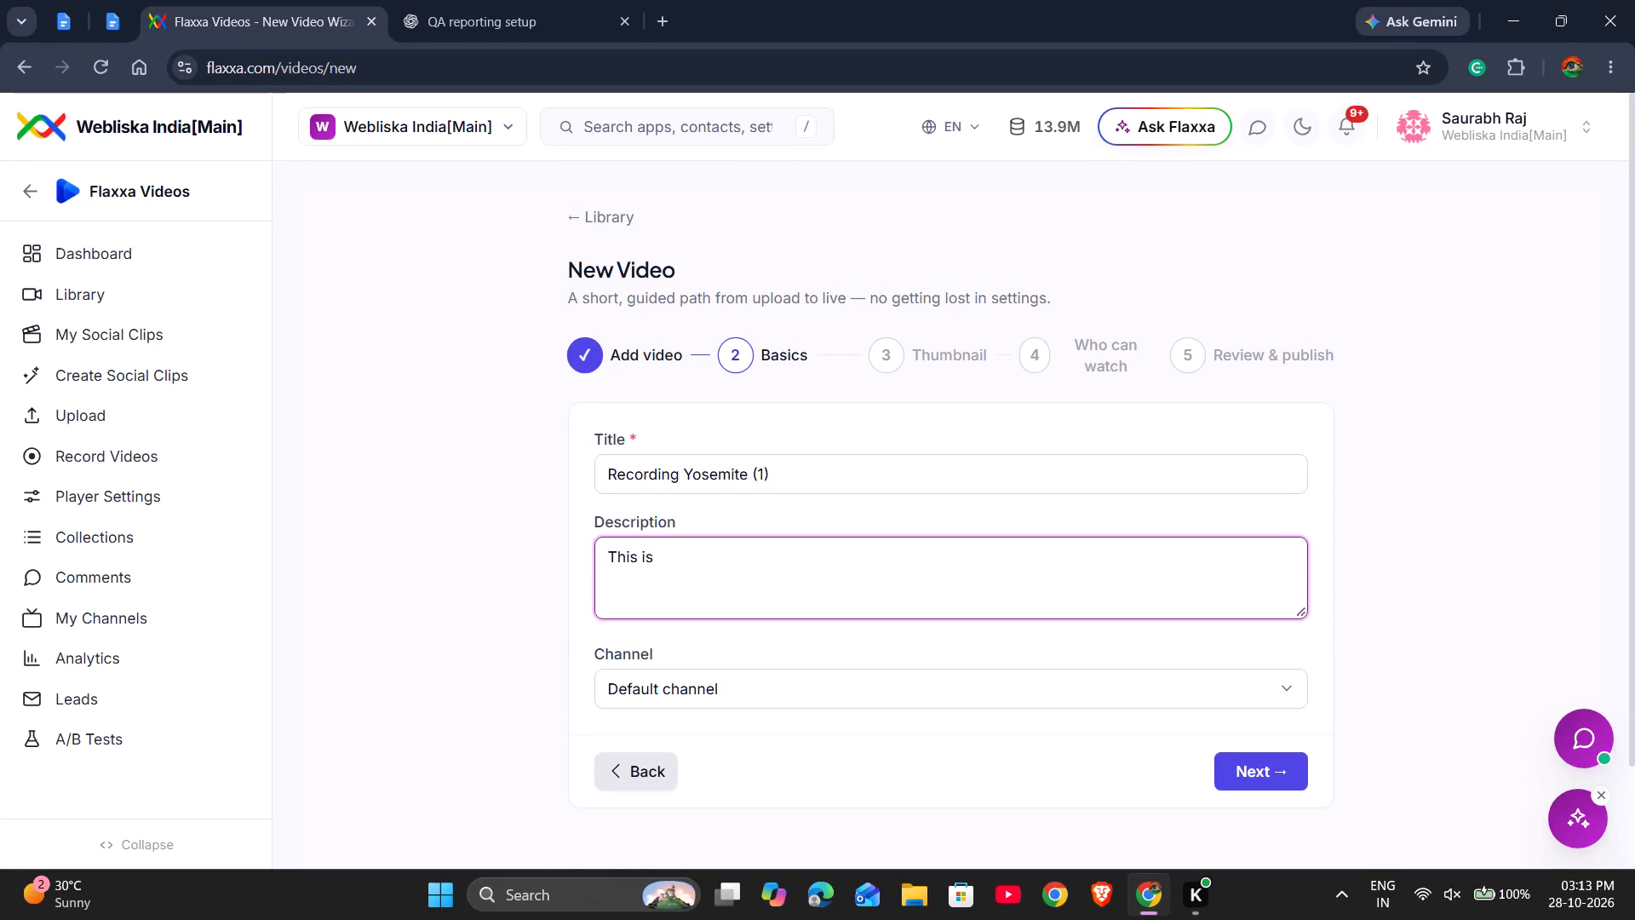
# Complete the new video's description so it reads "This is a testing video".
pyautogui.press('space')
pyautogui.write('a testing')
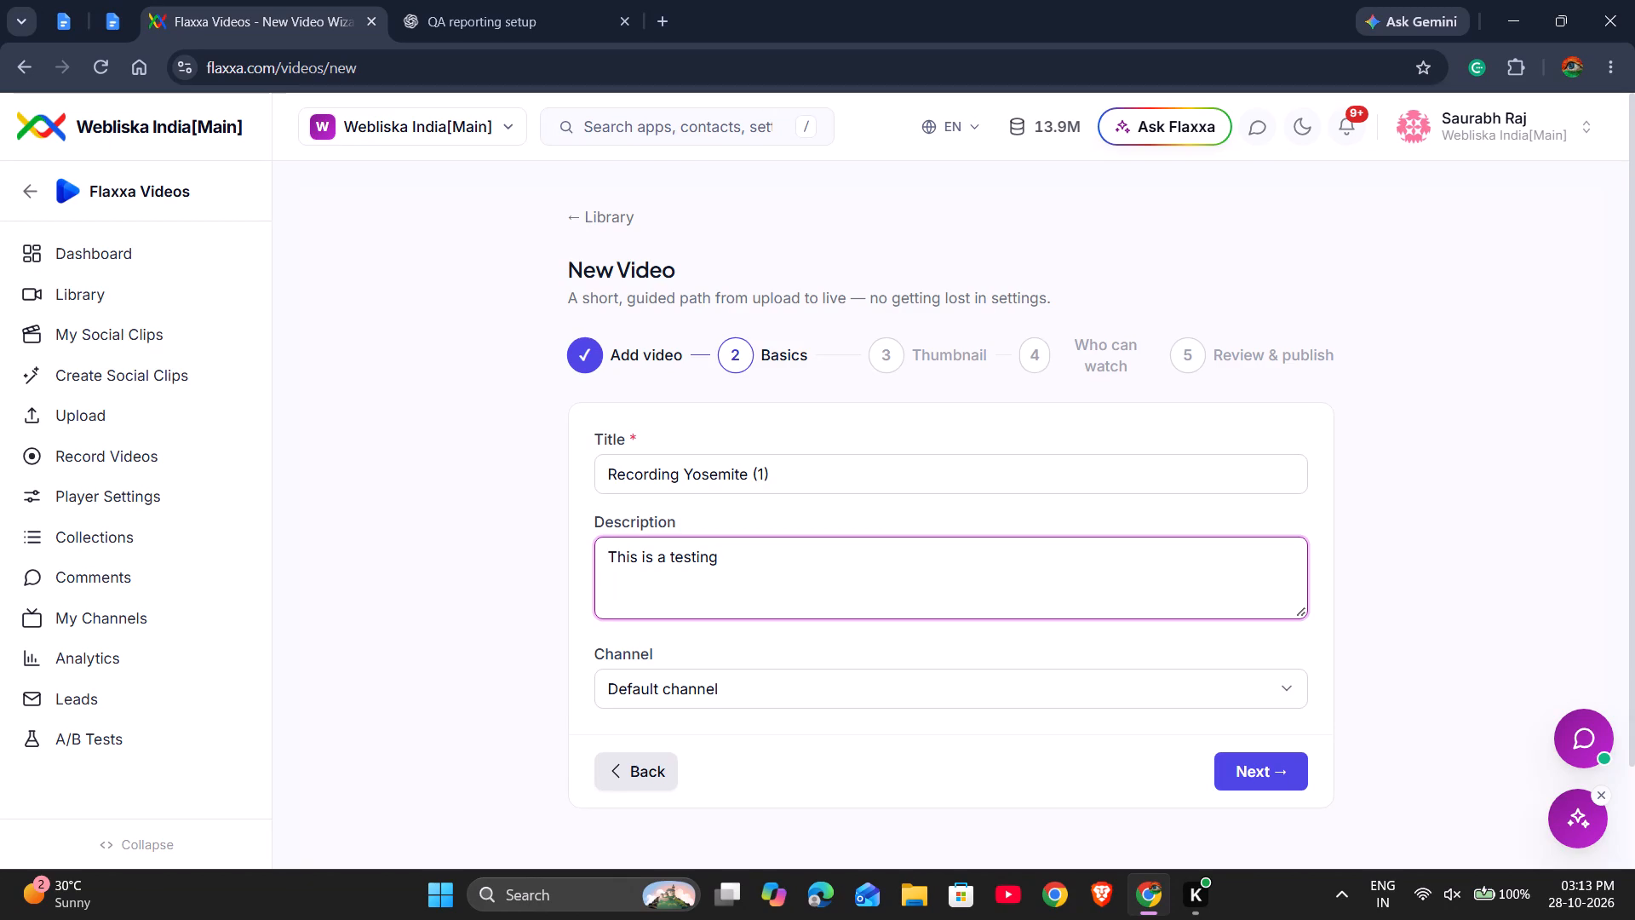
pyautogui.press('space')
pyautogui.write('videos')
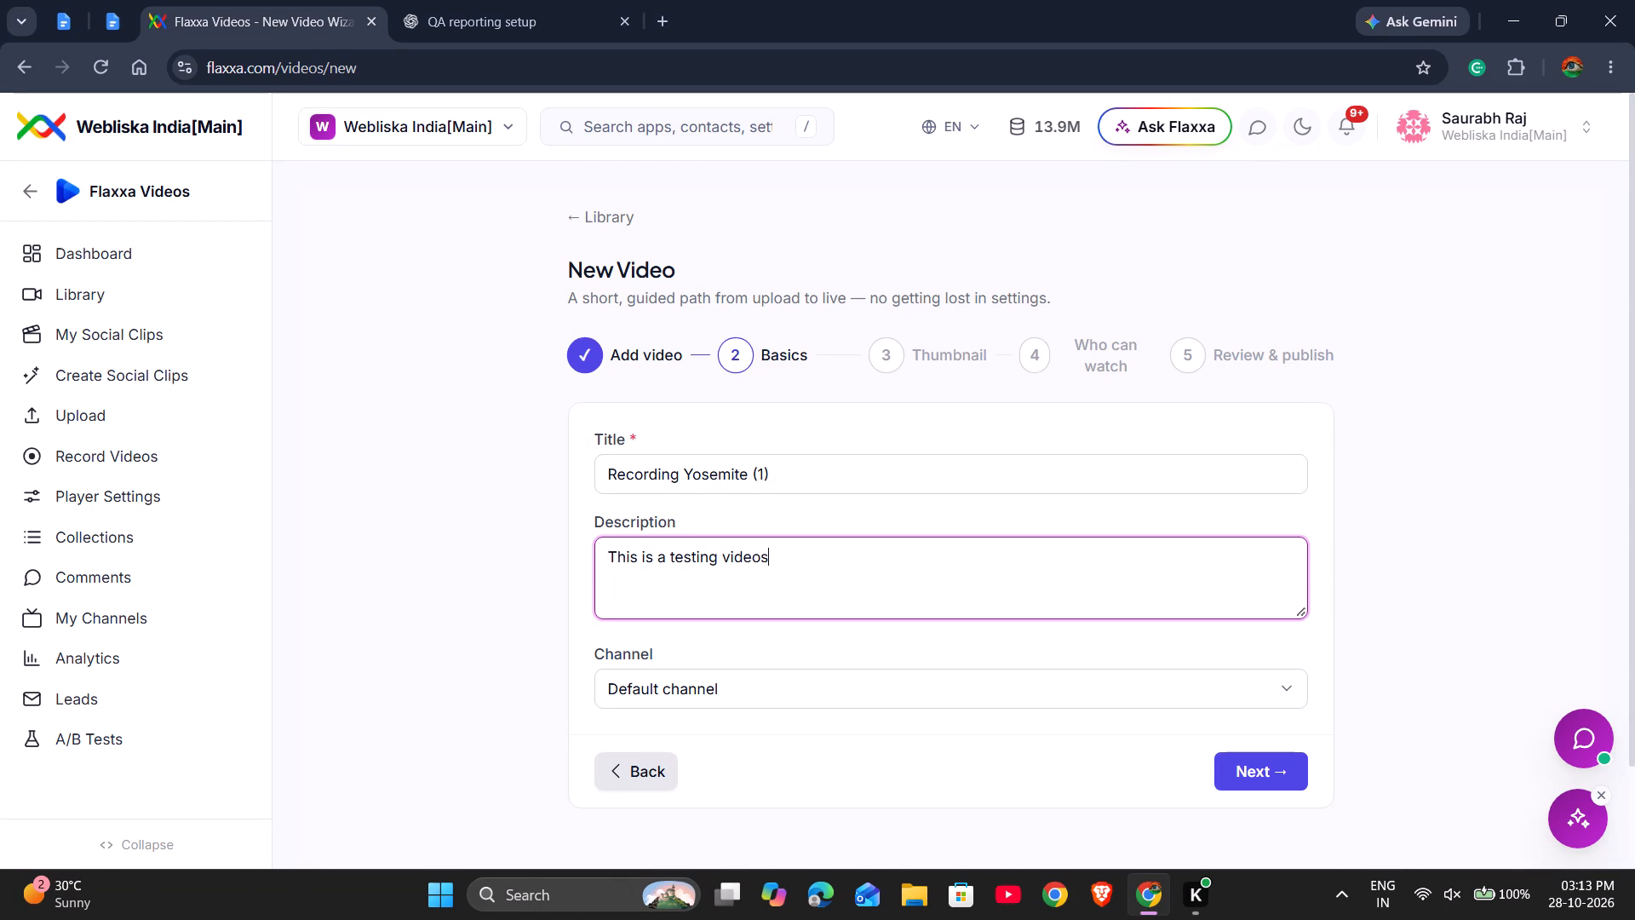
pyautogui.press('BackSpace')
pyautogui.press('space')
pyautogui.write('2')
pyautogui.press('BackSpace')
pyautogui.press('BackSpace')
# Insert "2nd" before "testing" in the description so it reads "This is a 2nd testing video".
pyautogui.press('Left')
pyautogui.press('Left')
pyautogui.press('Left')
pyautogui.press('Left')
pyautogui.press('Left')
pyautogui.press('Left')
pyautogui.press('Left')
pyautogui.press('Left')
pyautogui.press('Left')
pyautogui.press('Left')
pyautogui.press('Left')
pyautogui.press('Left')
pyautogui.press('Left')
pyautogui.press('Left')
pyautogui.press('space')
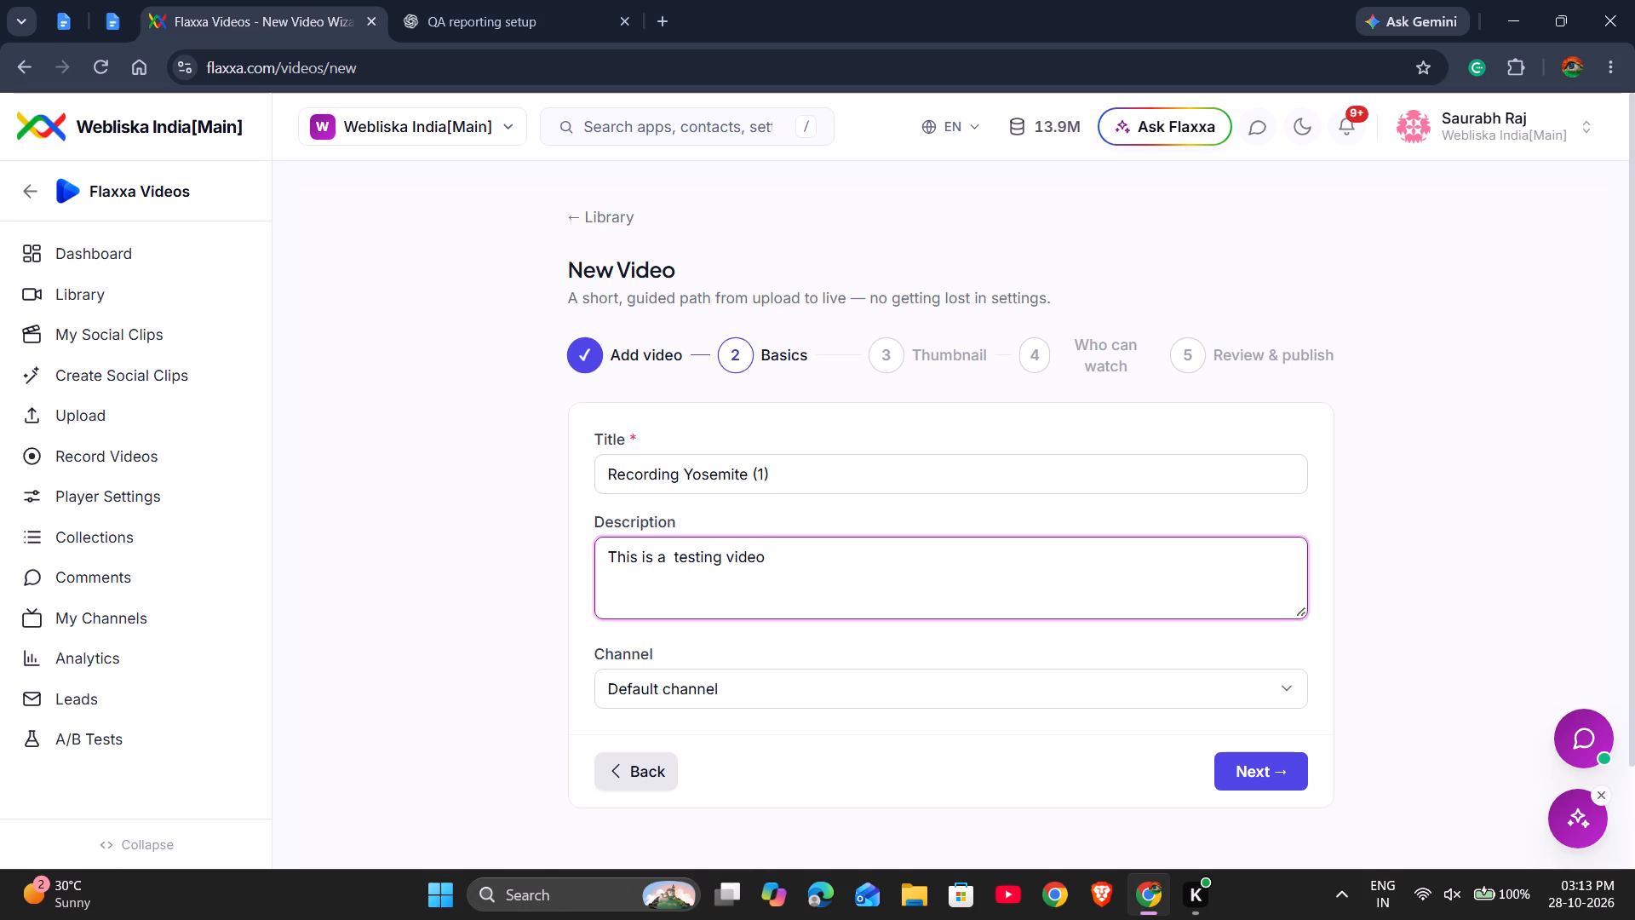
pyautogui.write('2nd')
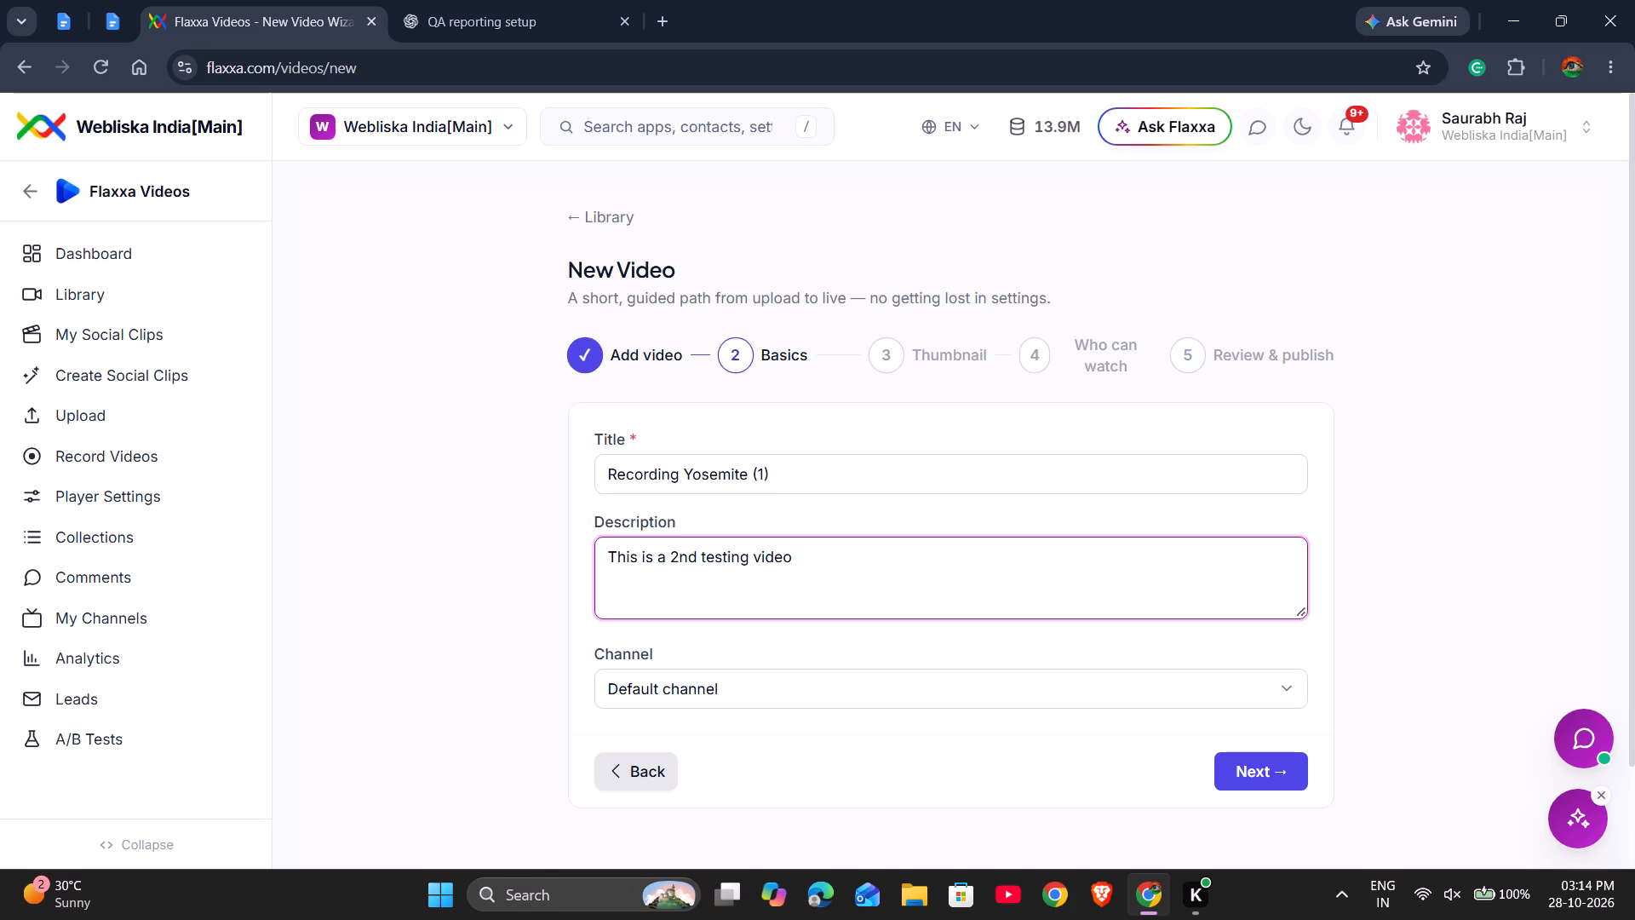
# Check the available channel options, keep Default channel, and continue to the Thumbnail stage.
pyautogui.scroll(-1, 829, 707)
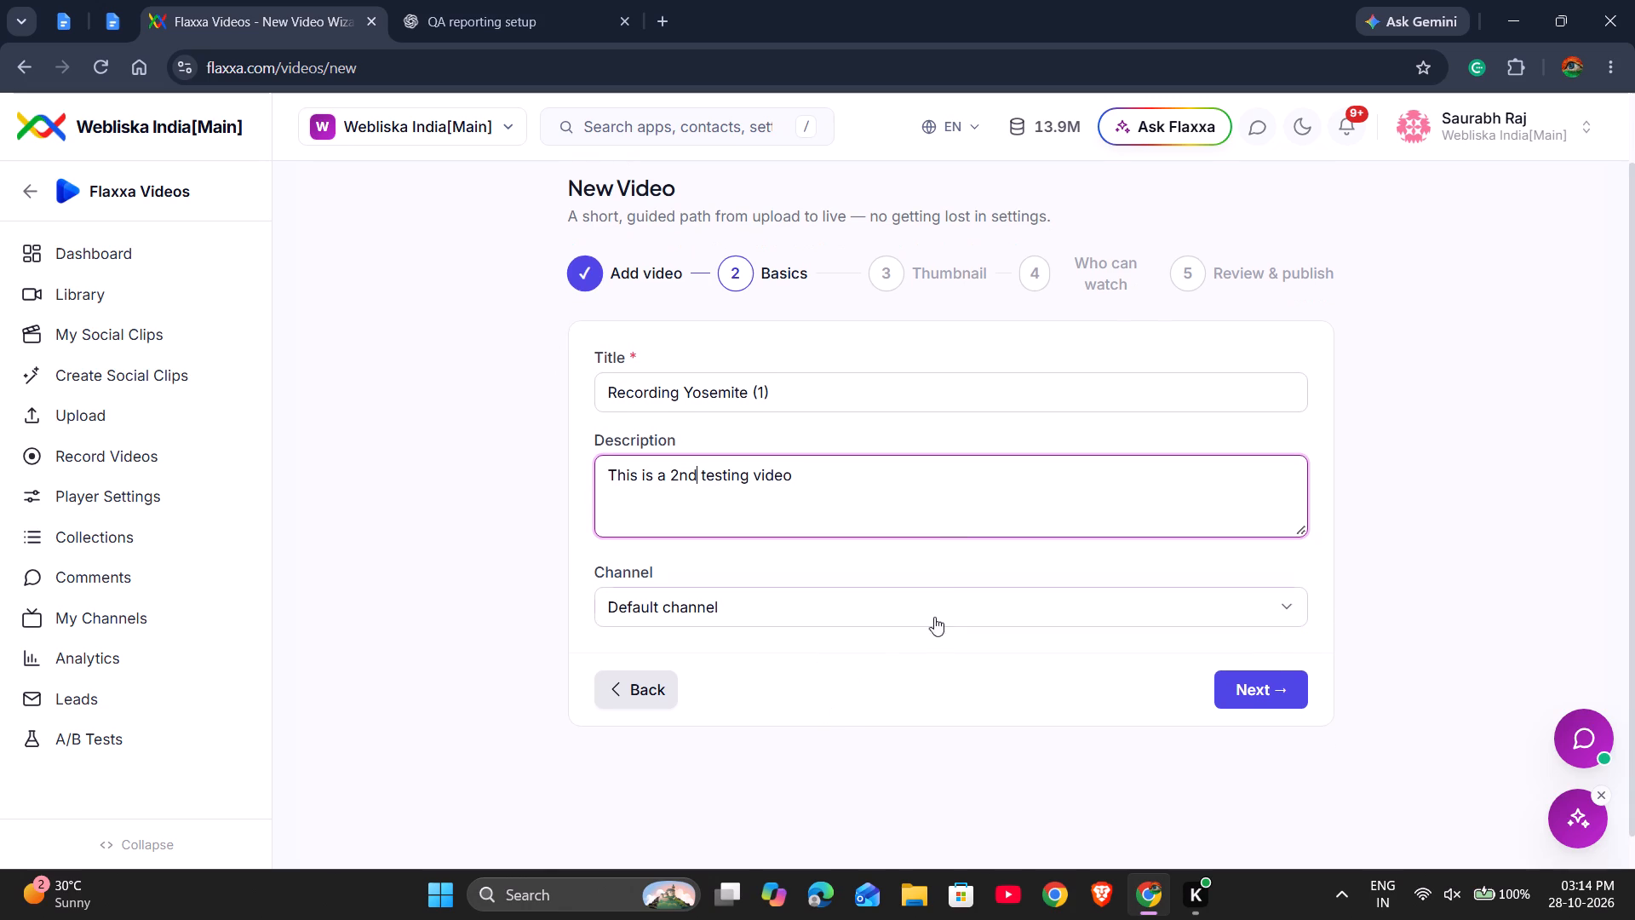
pyautogui.click(952, 595)
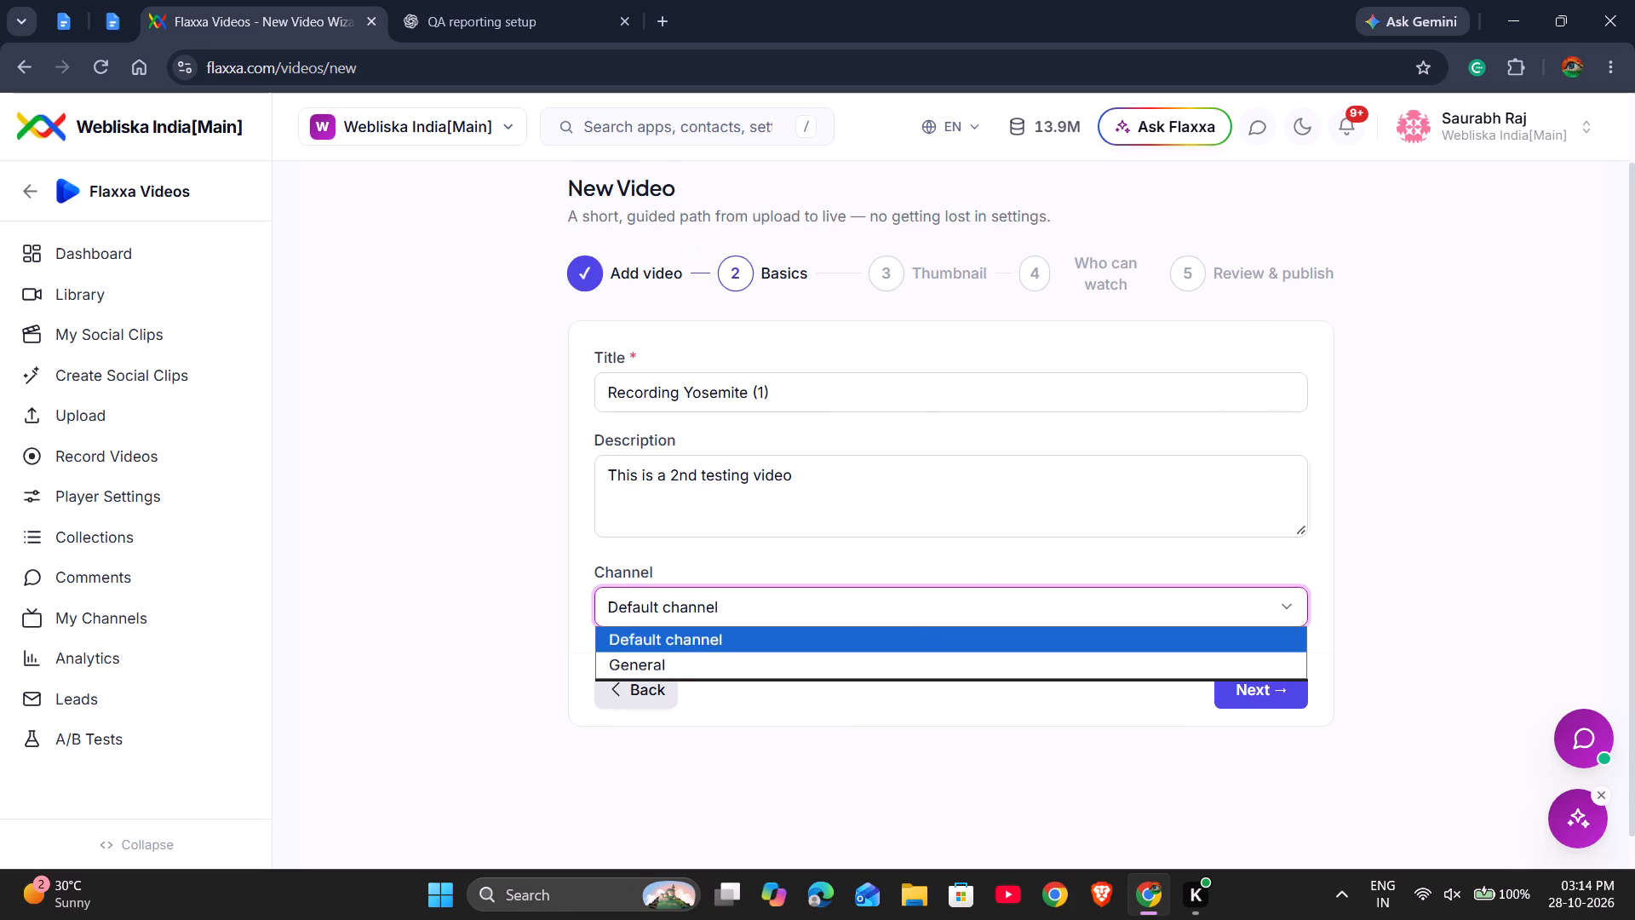
pyautogui.click(974, 564)
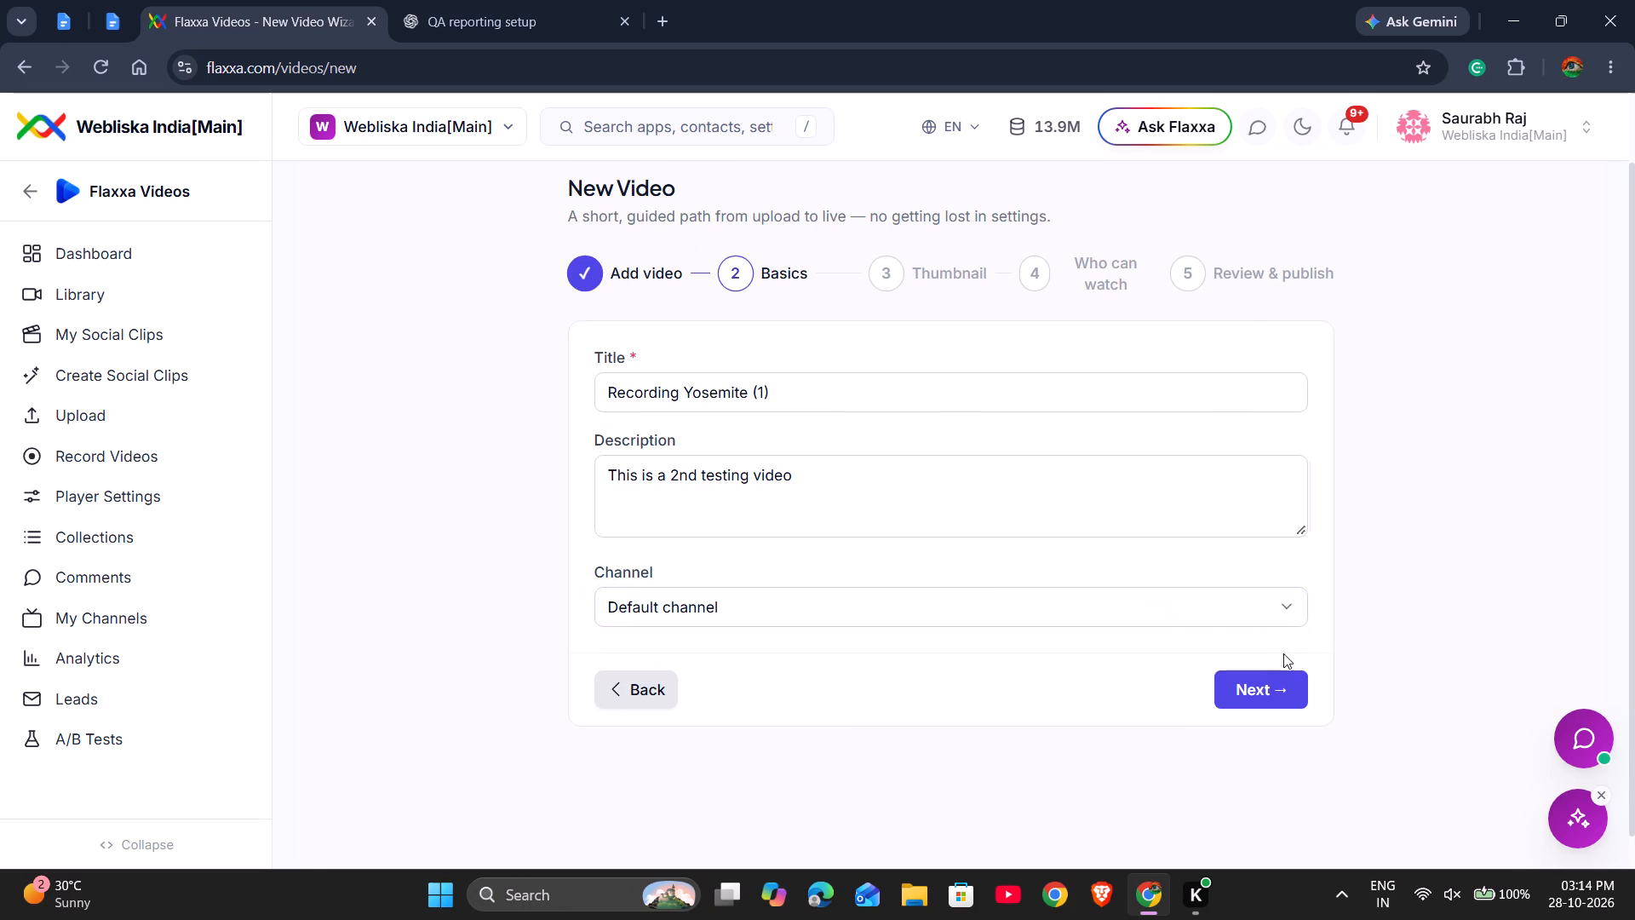
pyautogui.click(1256, 687)
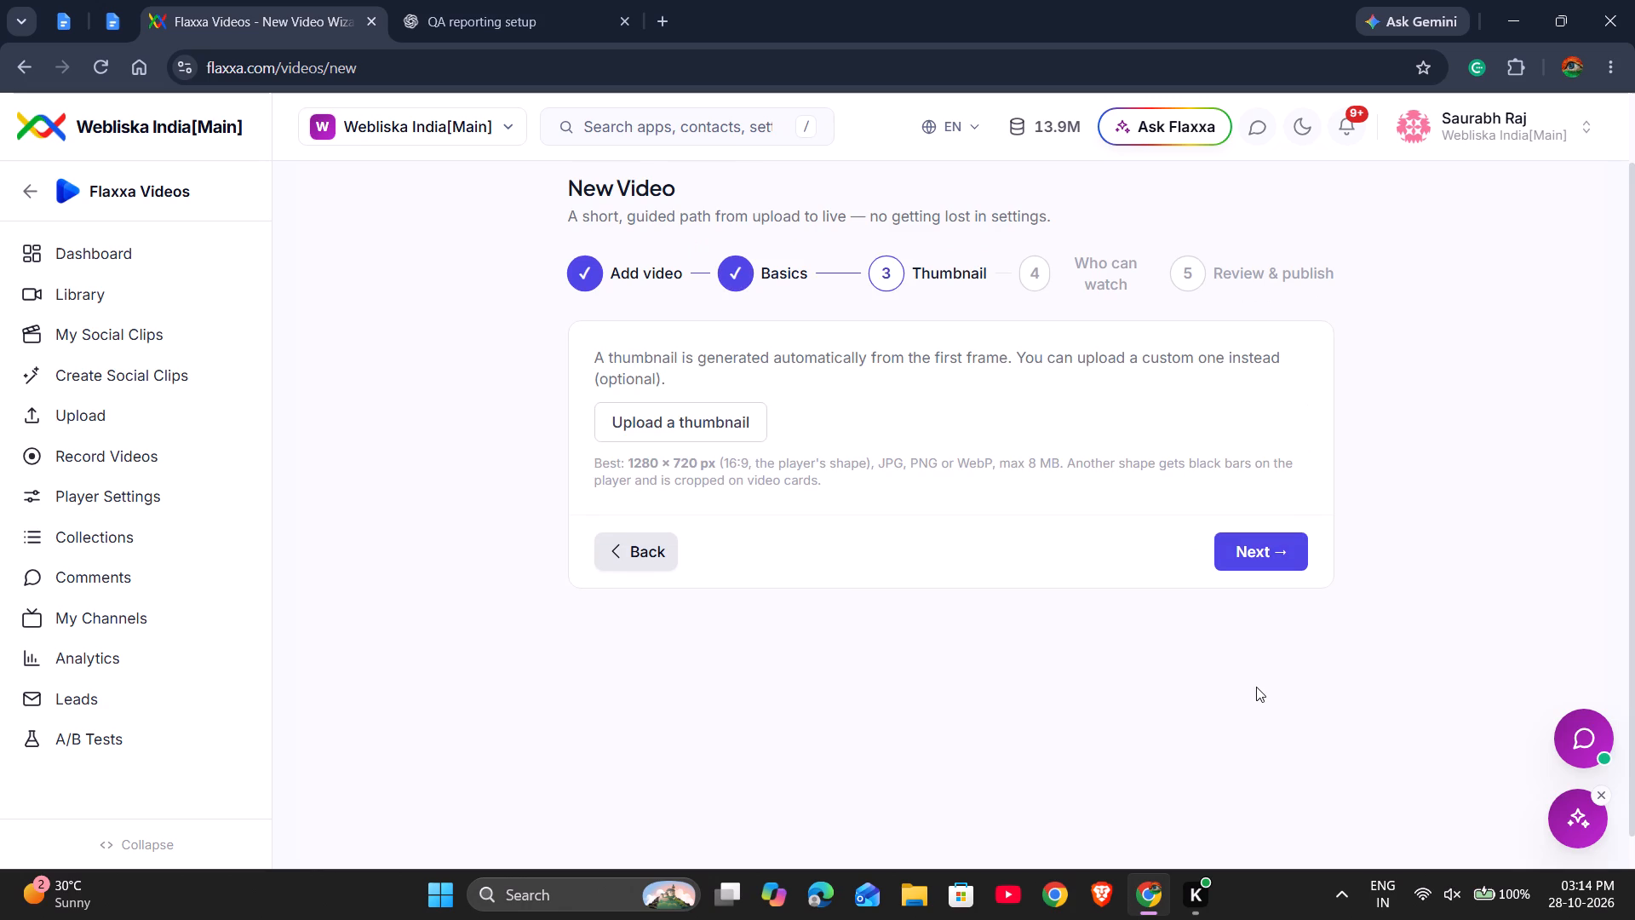
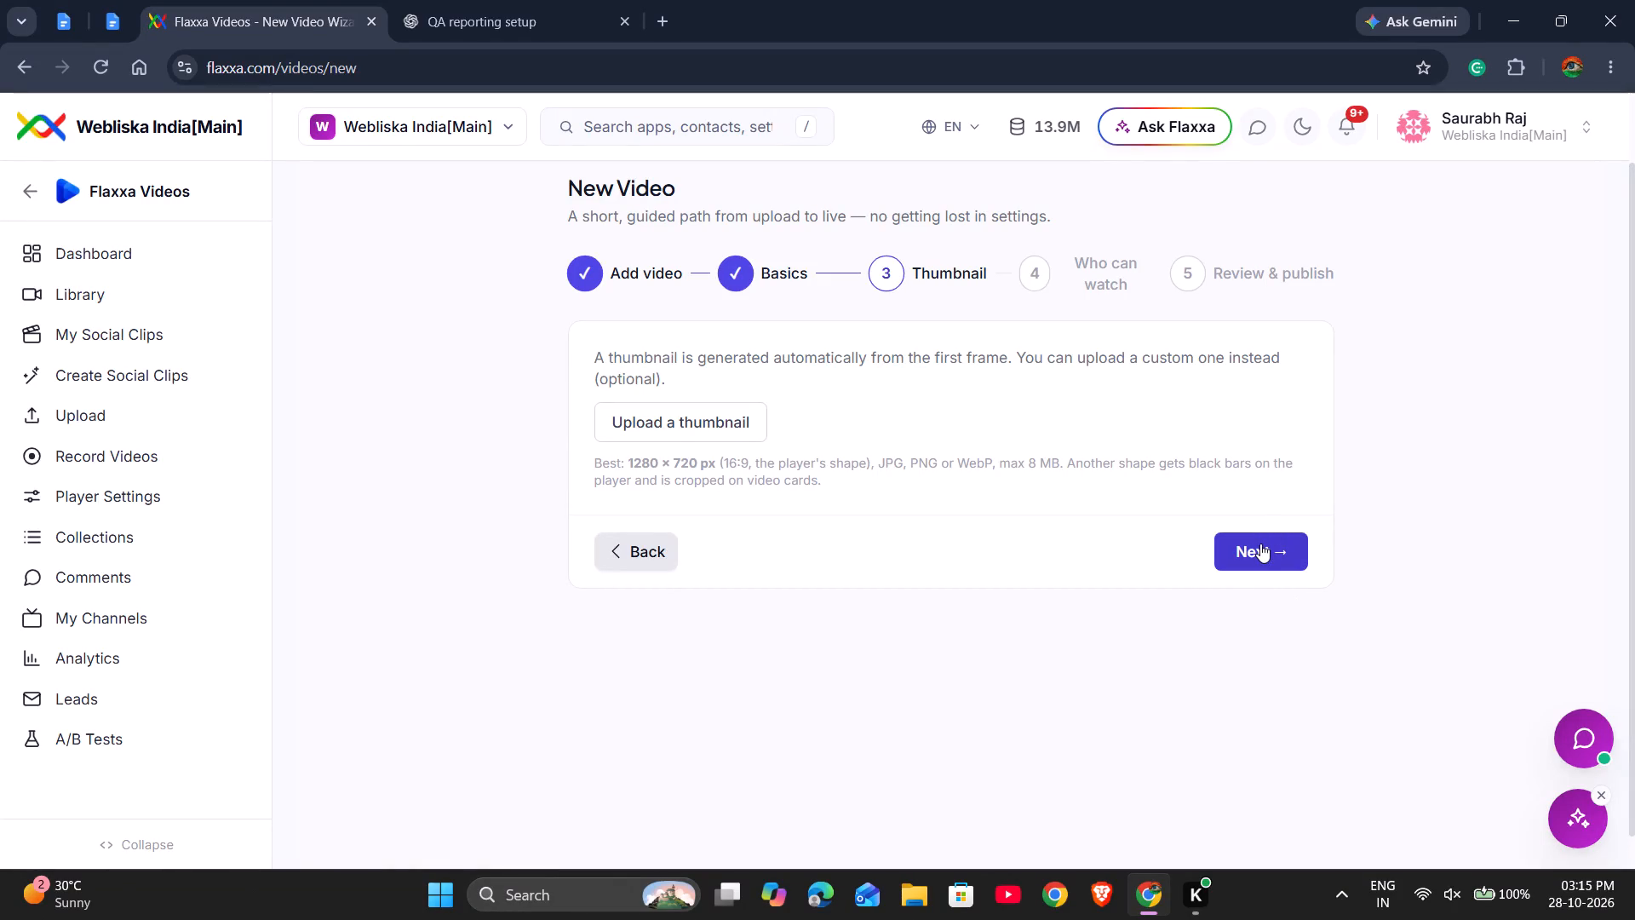
# Keep the automatically generated thumbnail and continue to the Who can watch stage.
pyautogui.click(1260, 543)
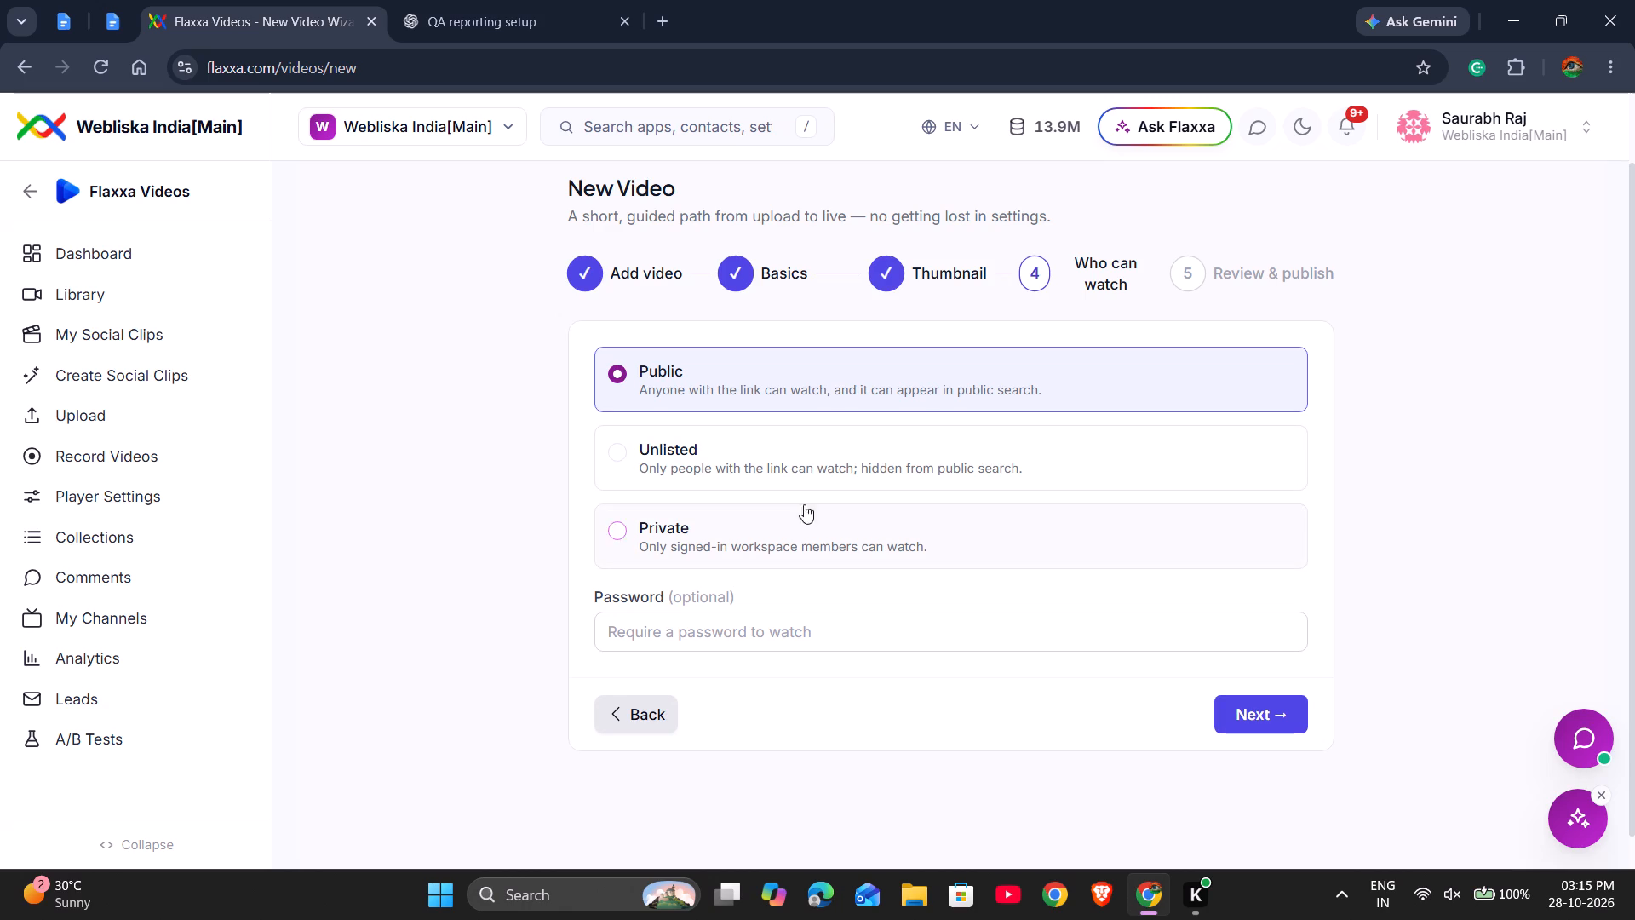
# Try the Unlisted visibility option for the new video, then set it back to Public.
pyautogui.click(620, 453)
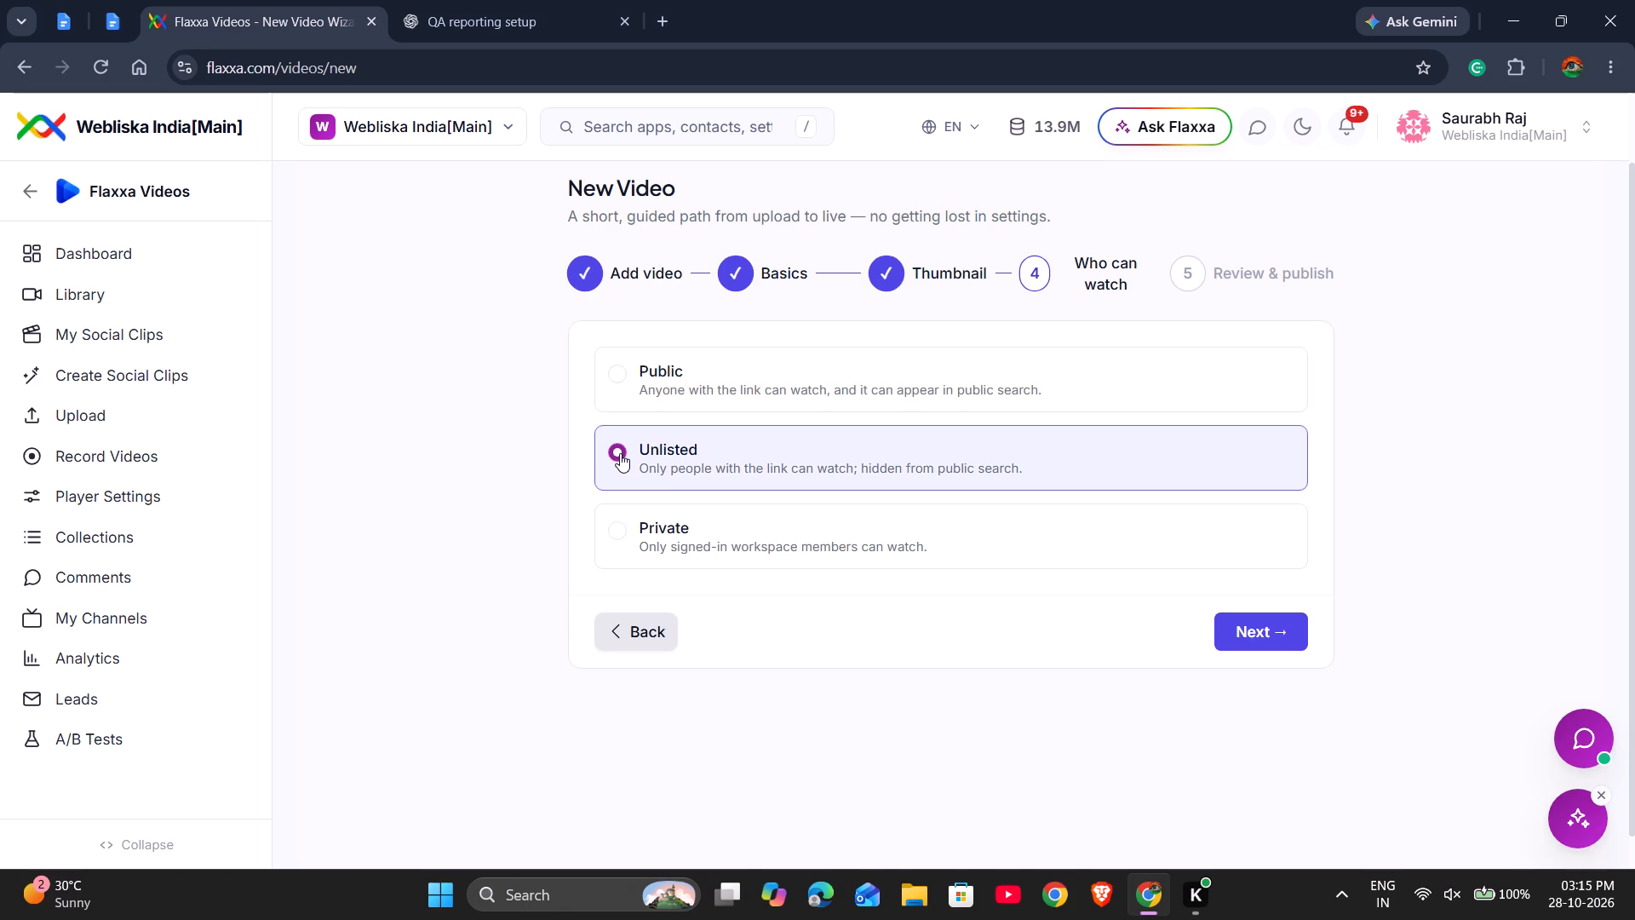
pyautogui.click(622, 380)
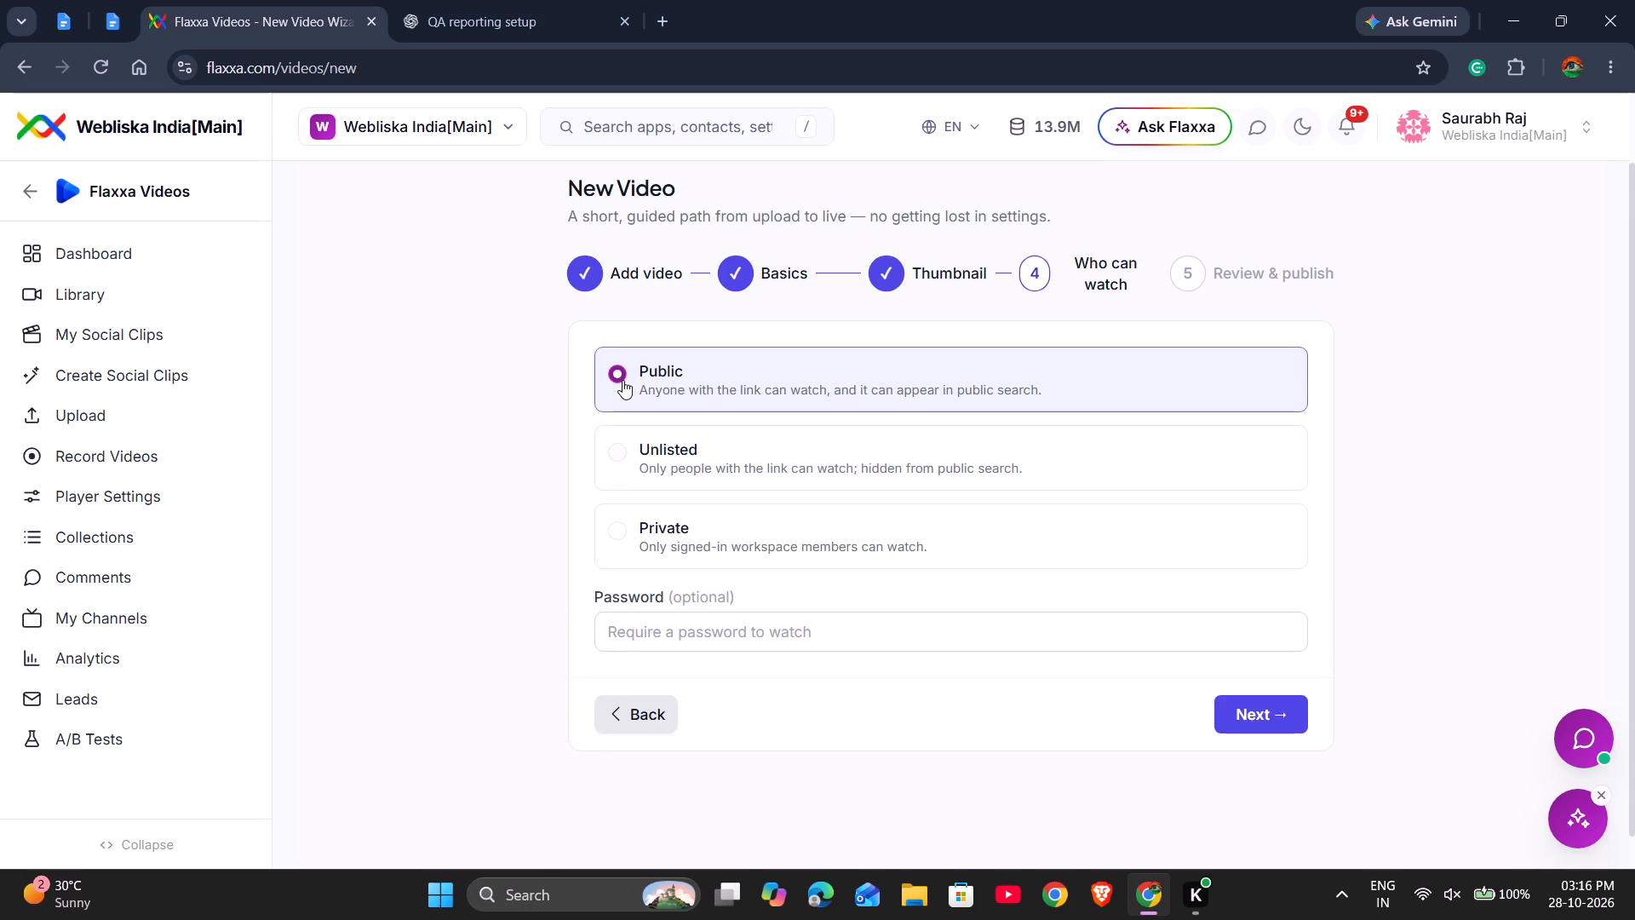
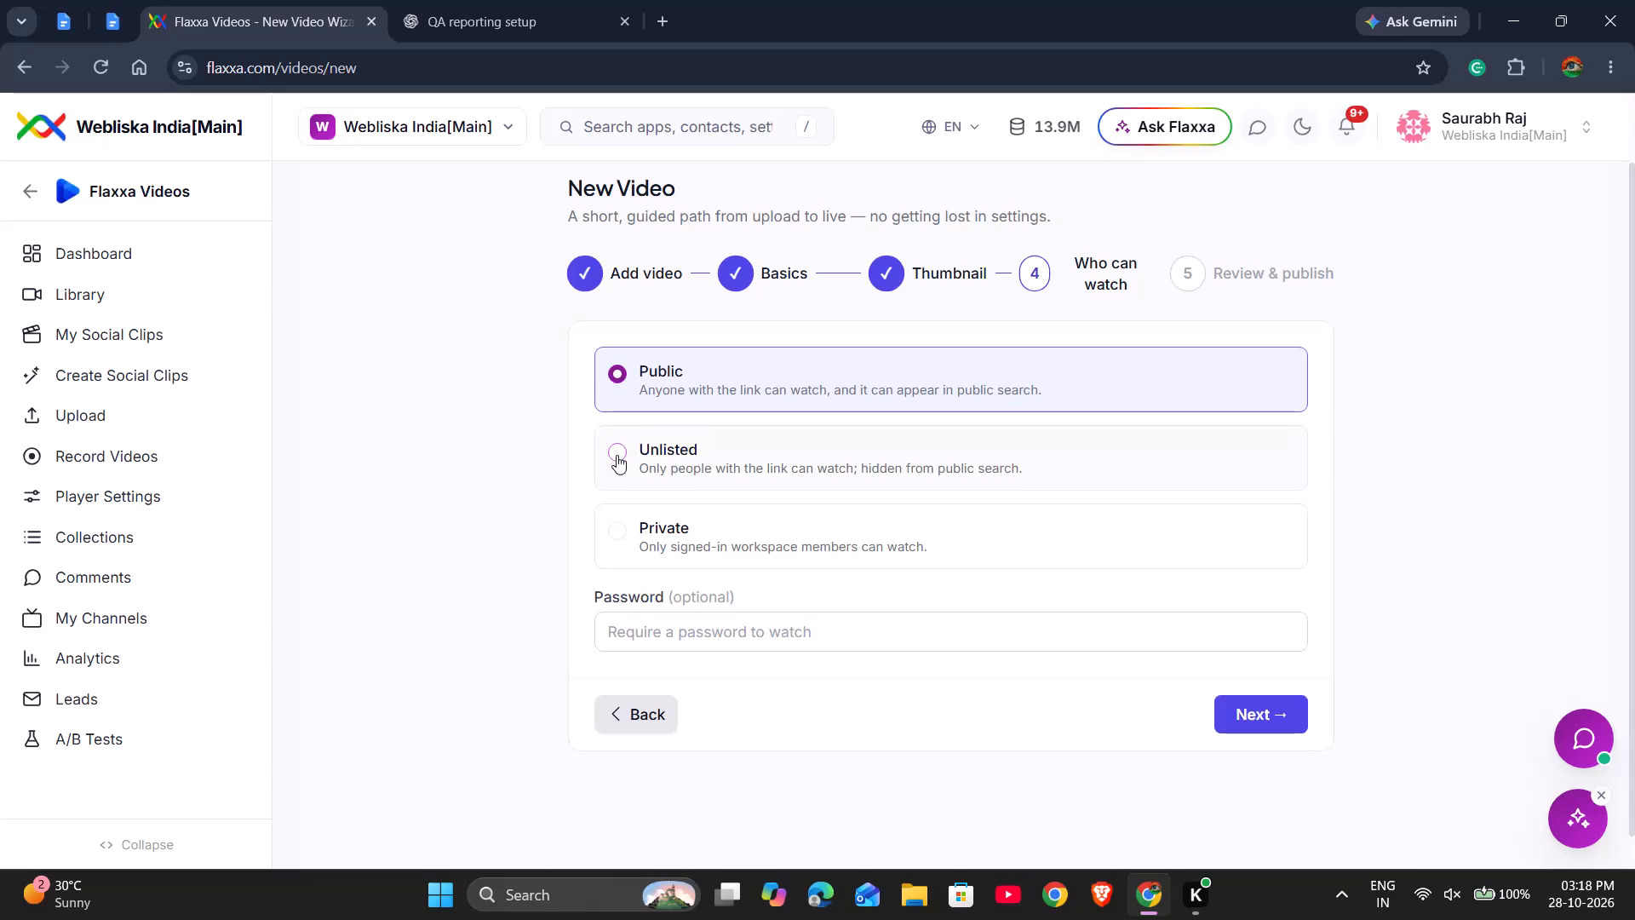
# Set the new video's visibility to Unlisted so only people with the link can watch.
pyautogui.click(617, 455)
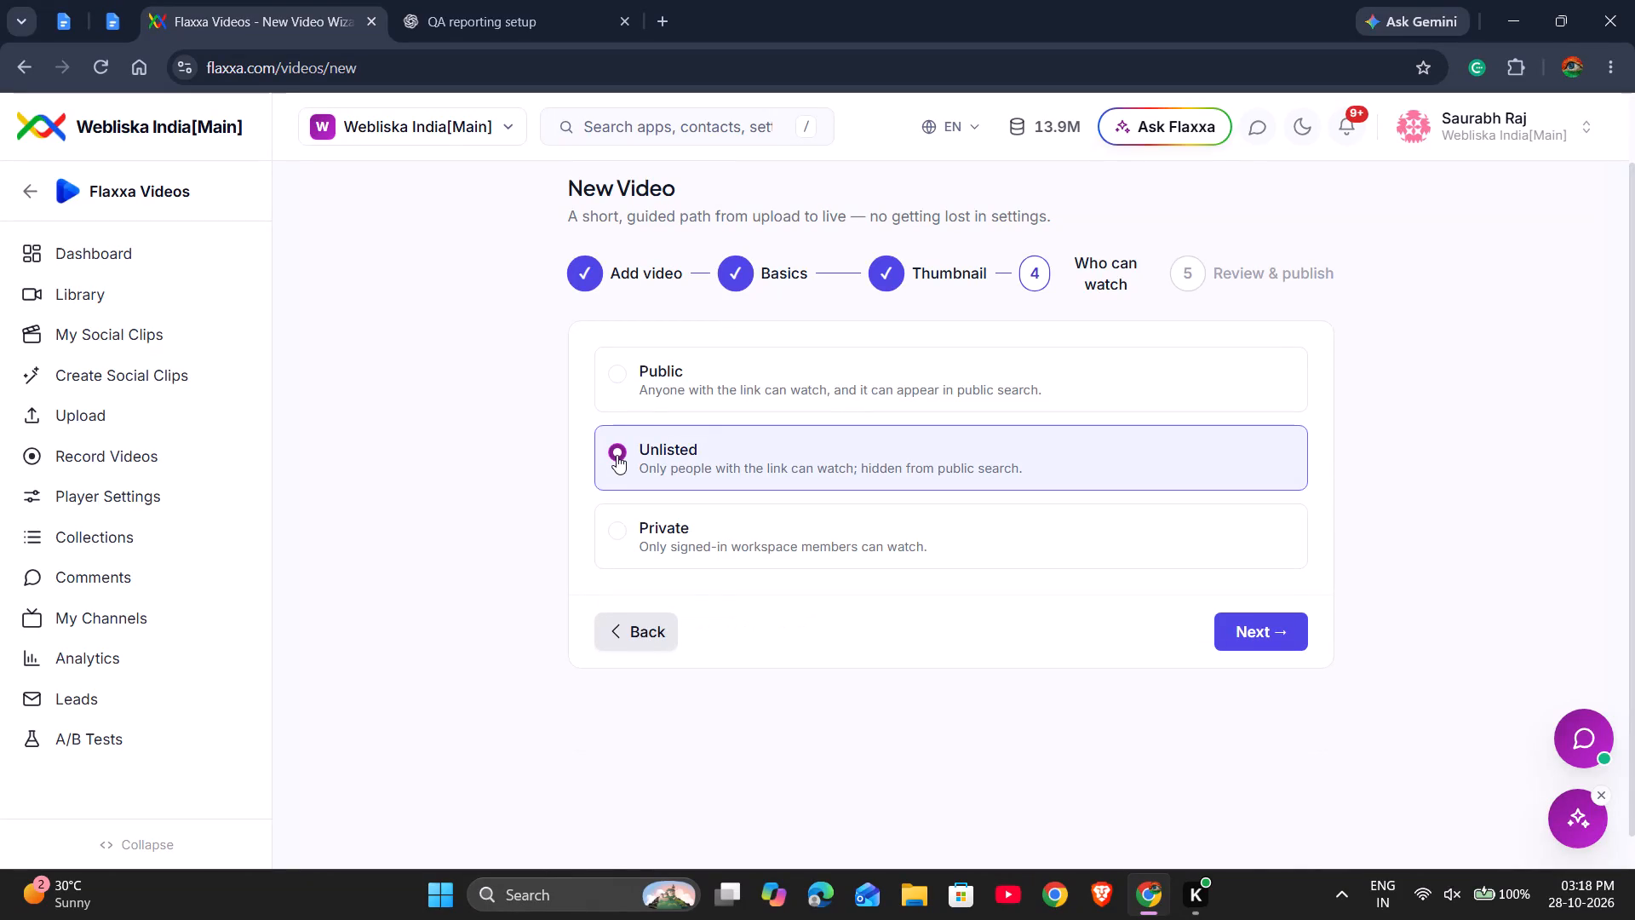
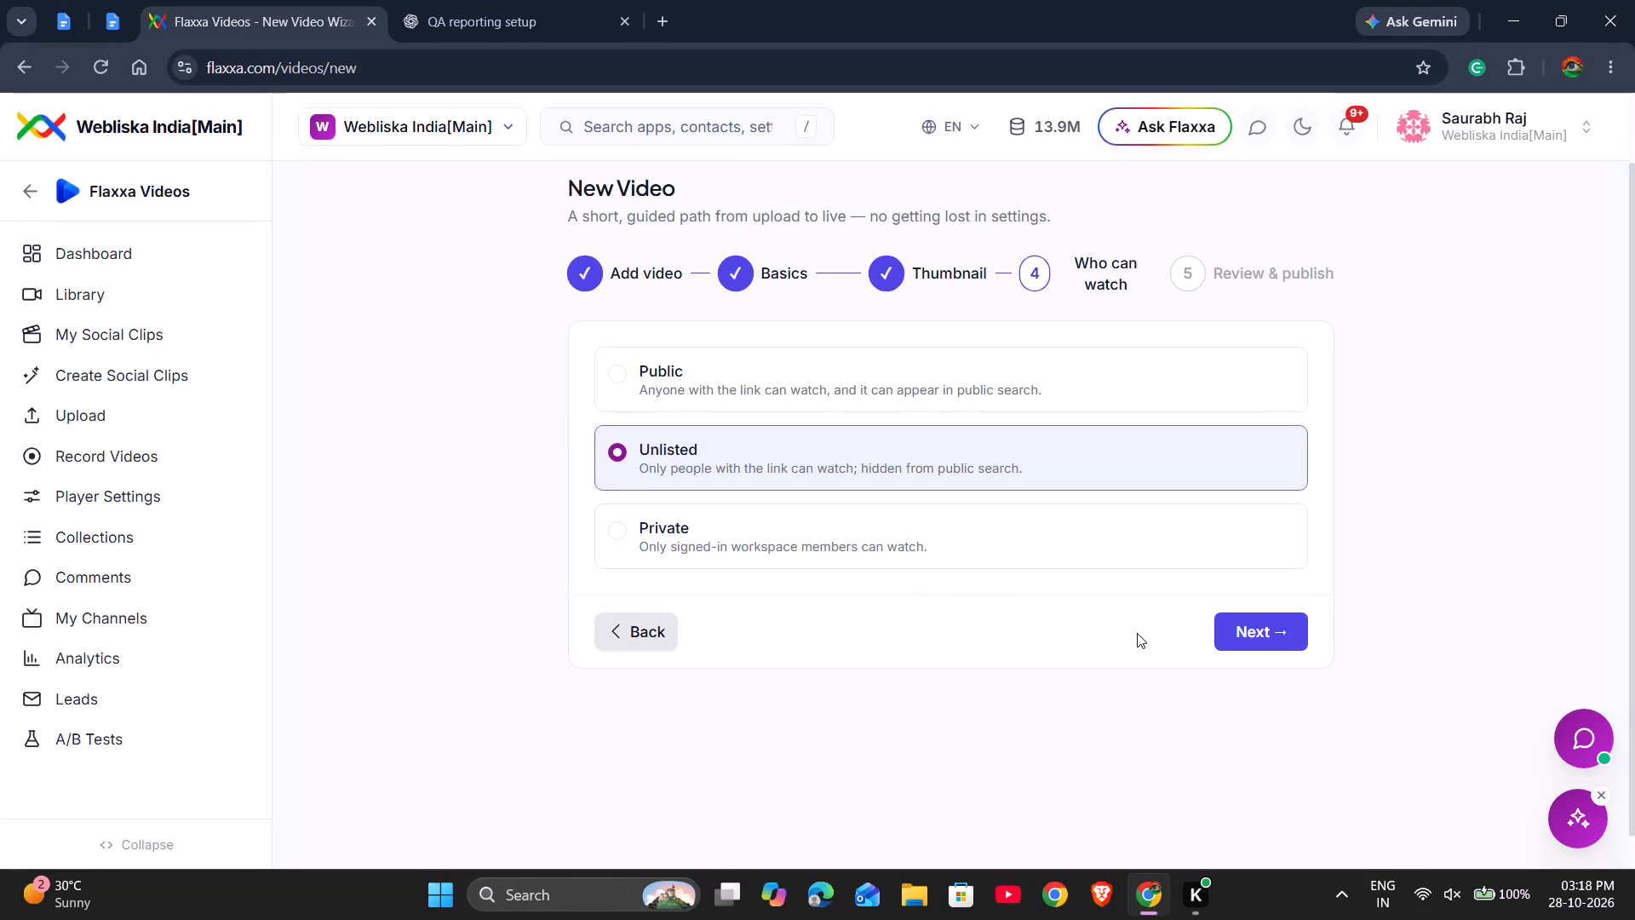
# Proceed to the final review of the unlisted Recording Yosemite (1) video and publish it.
pyautogui.click(1264, 614)
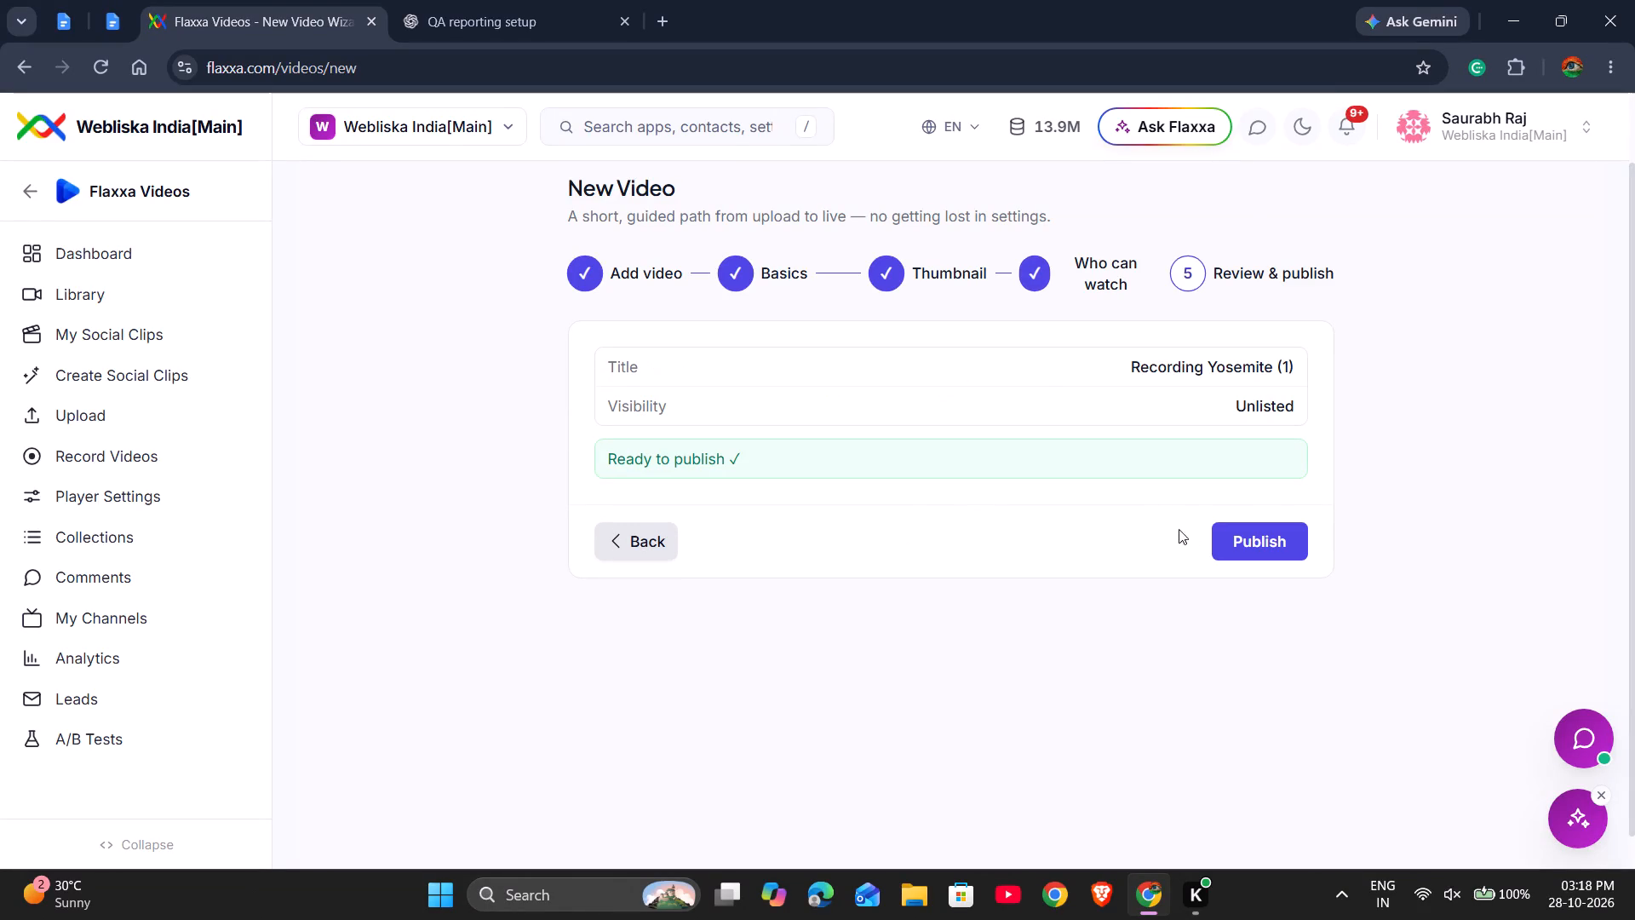
pyautogui.click(1233, 552)
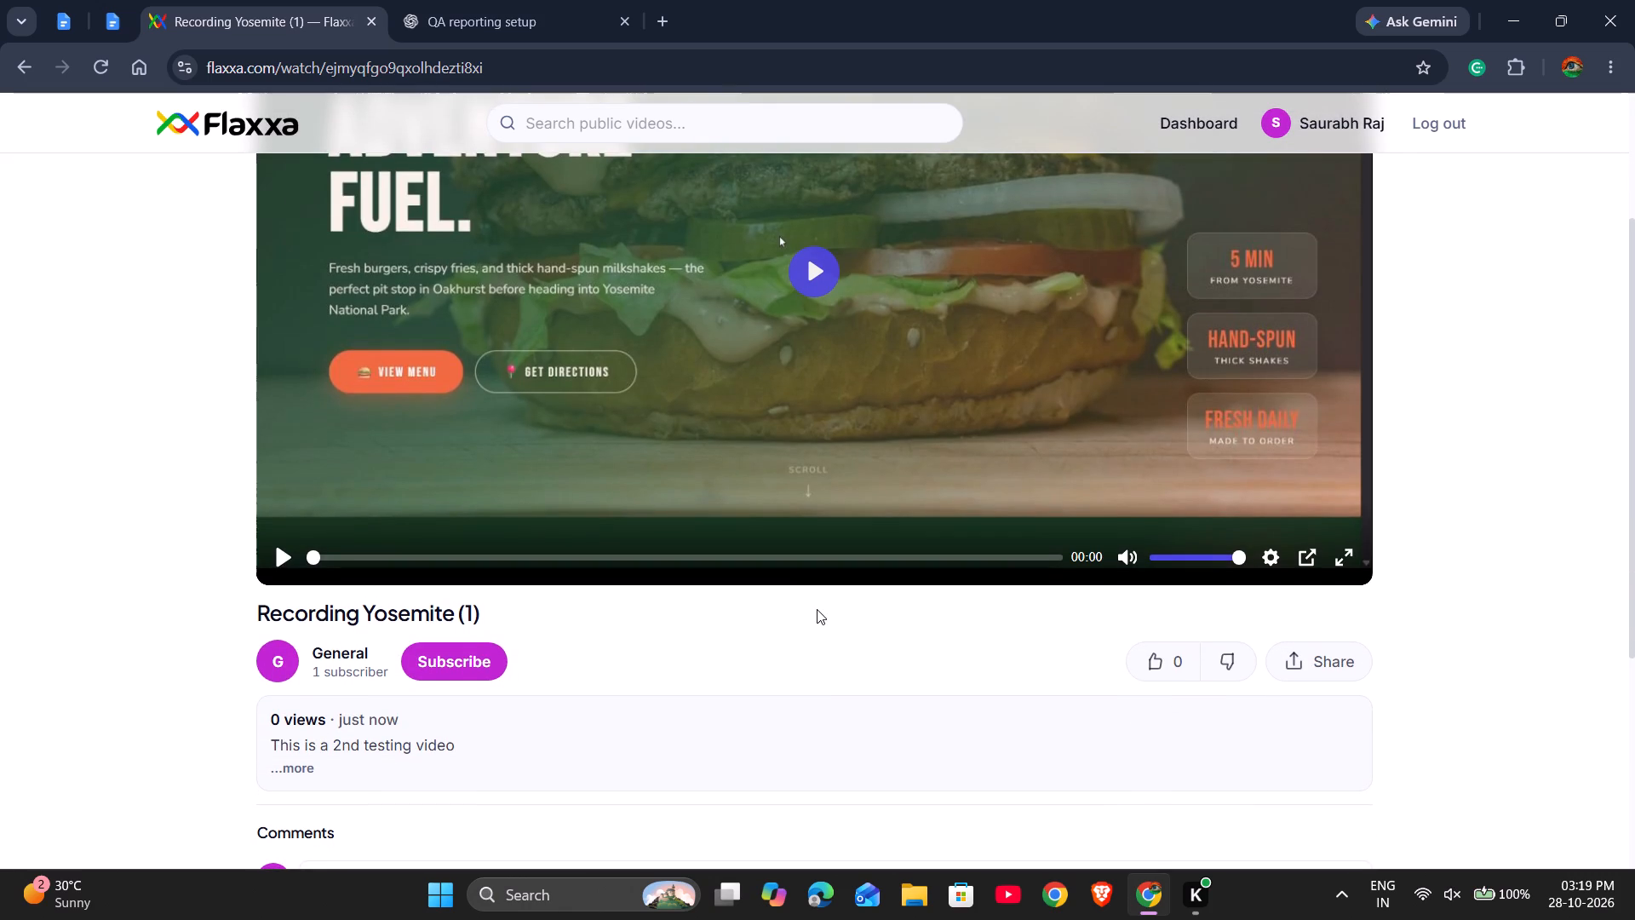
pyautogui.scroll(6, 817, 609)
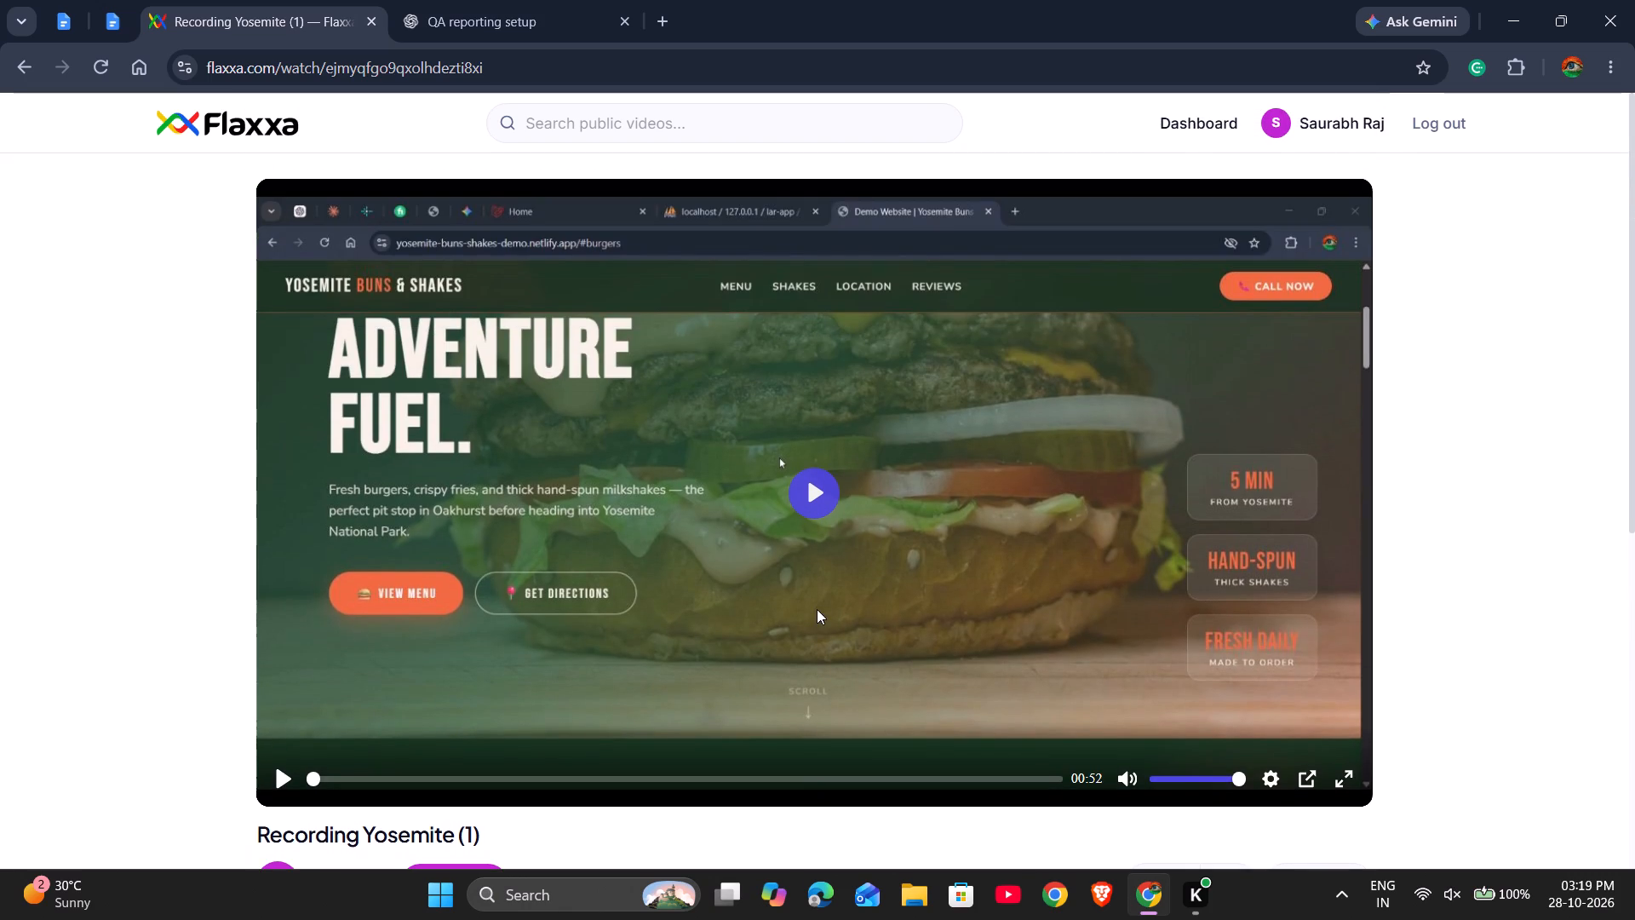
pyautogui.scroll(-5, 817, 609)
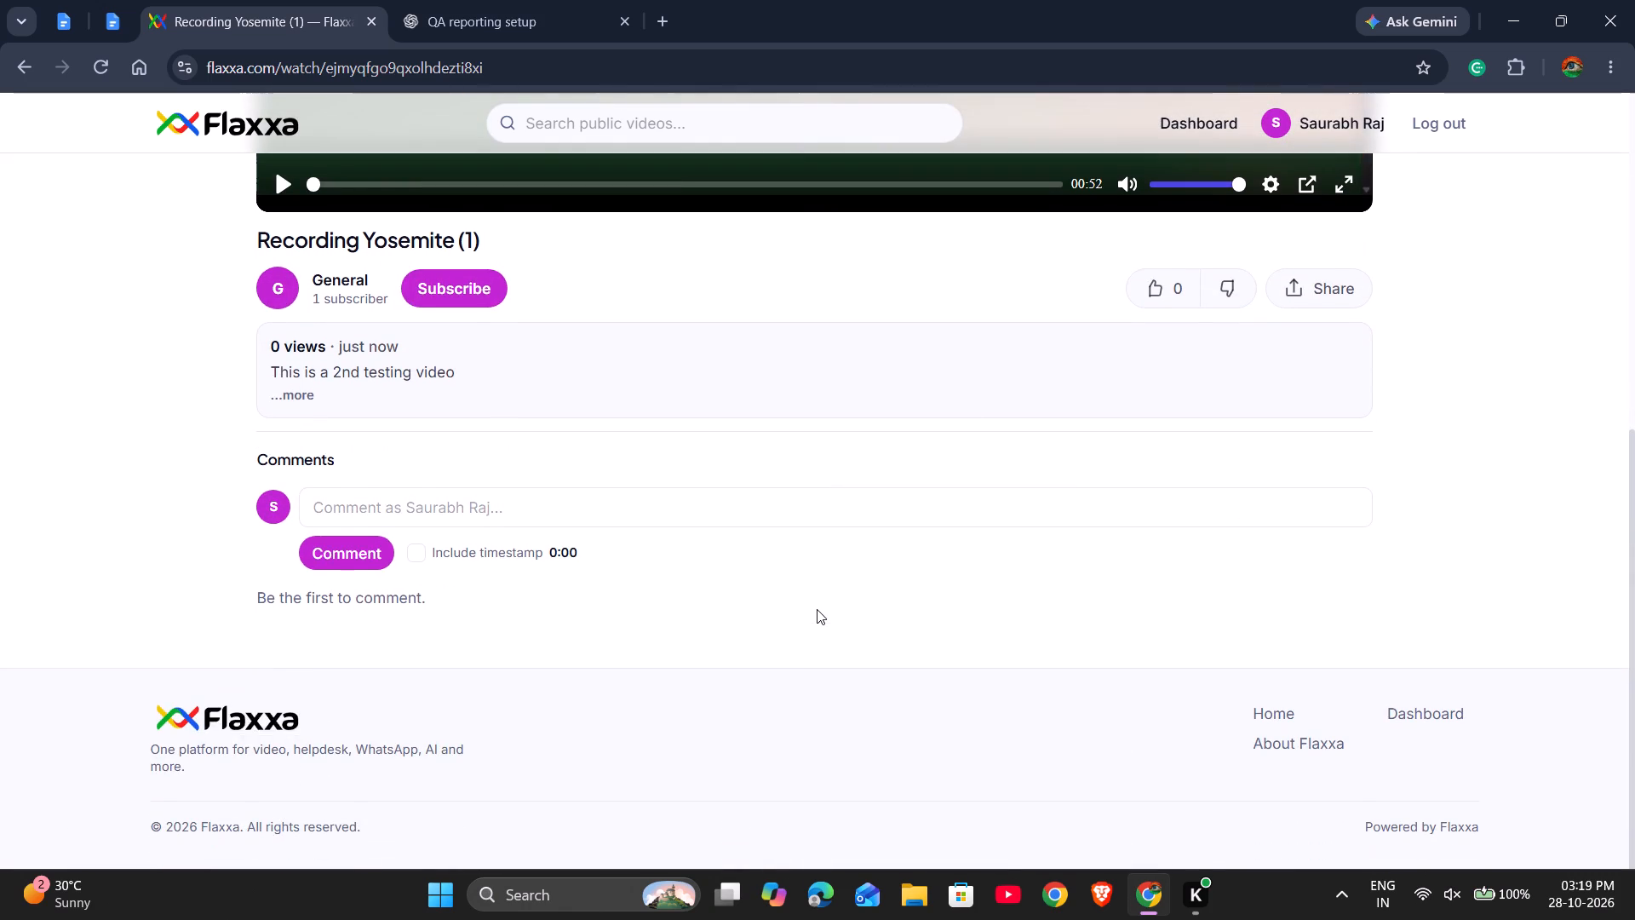
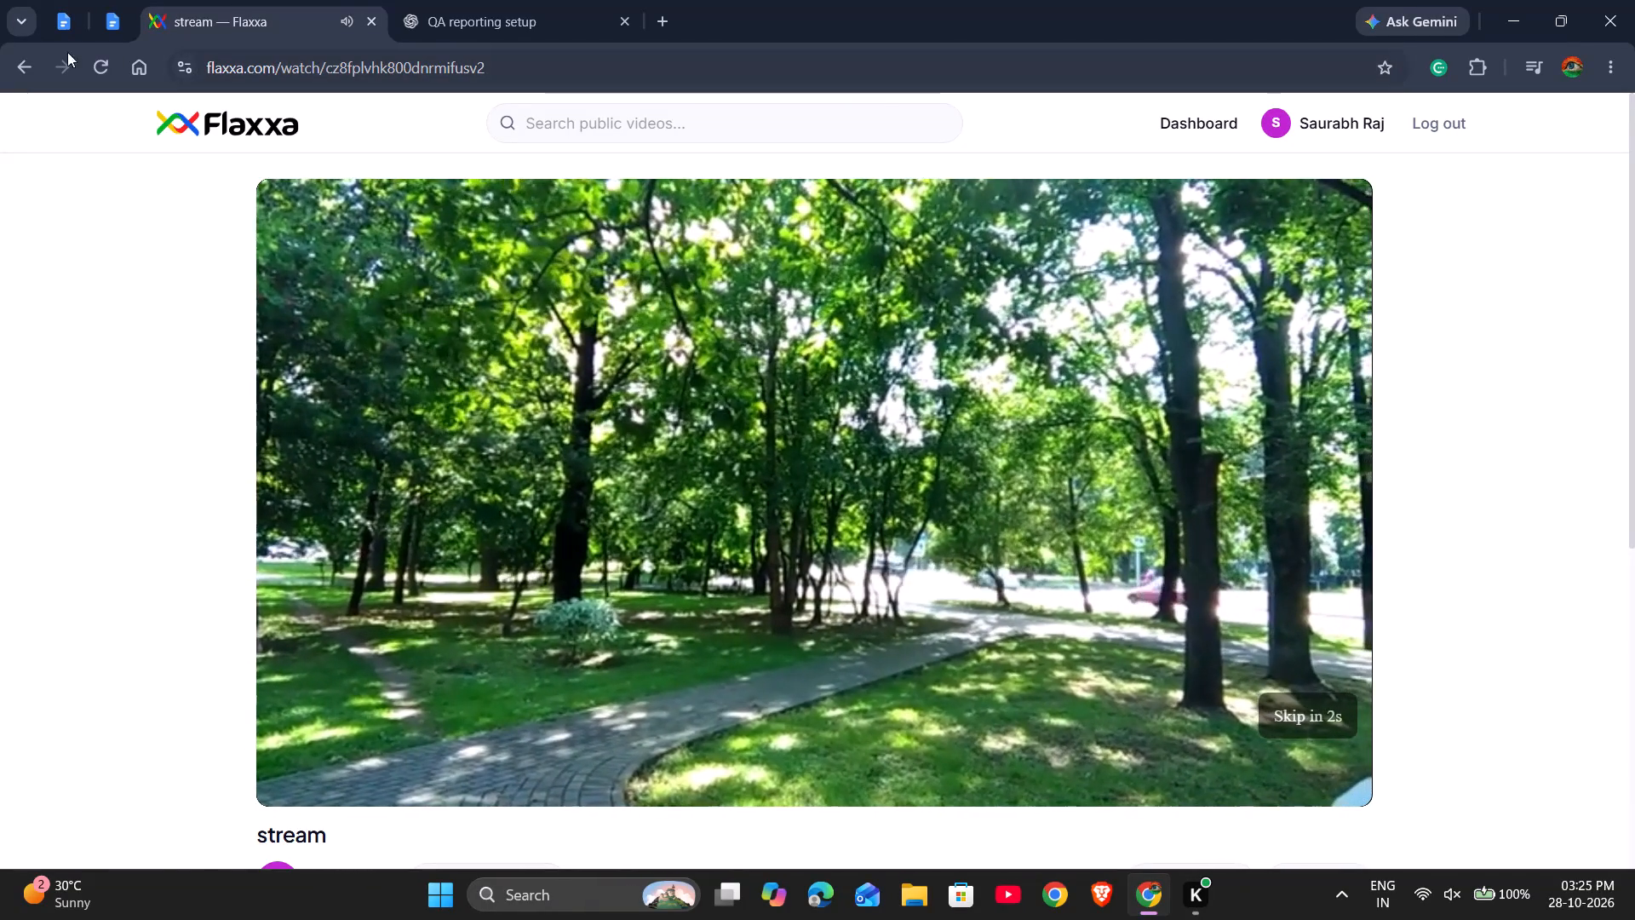
# Review the videos and collections on the General channel's public page, including the contents of the Saurabh Test collection.
pyautogui.click(26, 59)
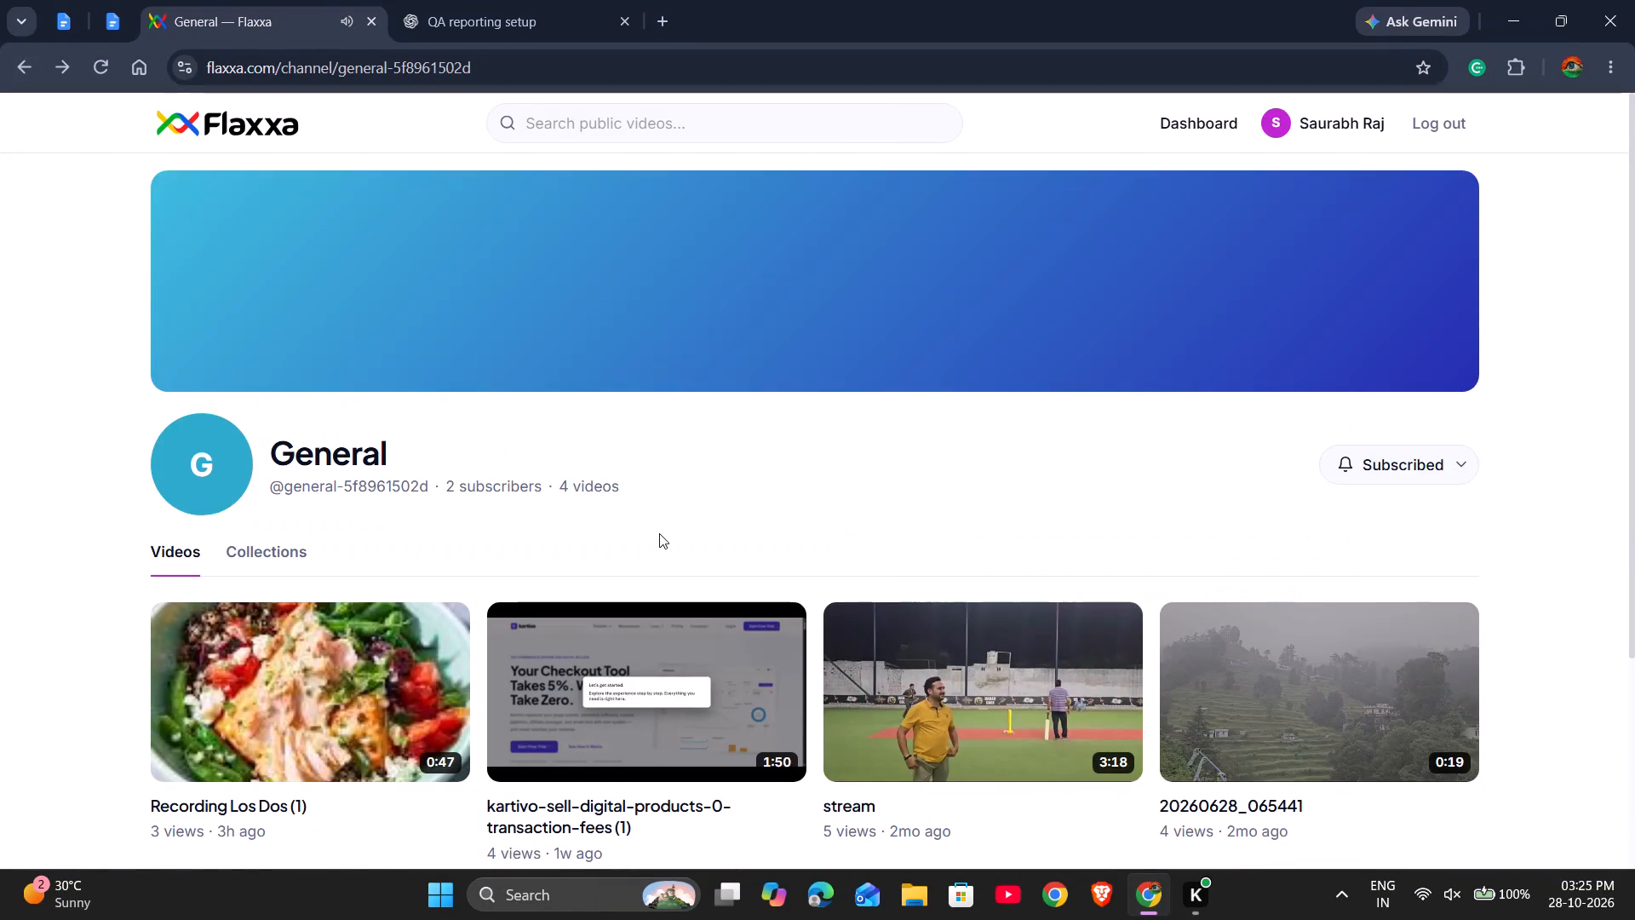
pyautogui.scroll(-4, 781, 562)
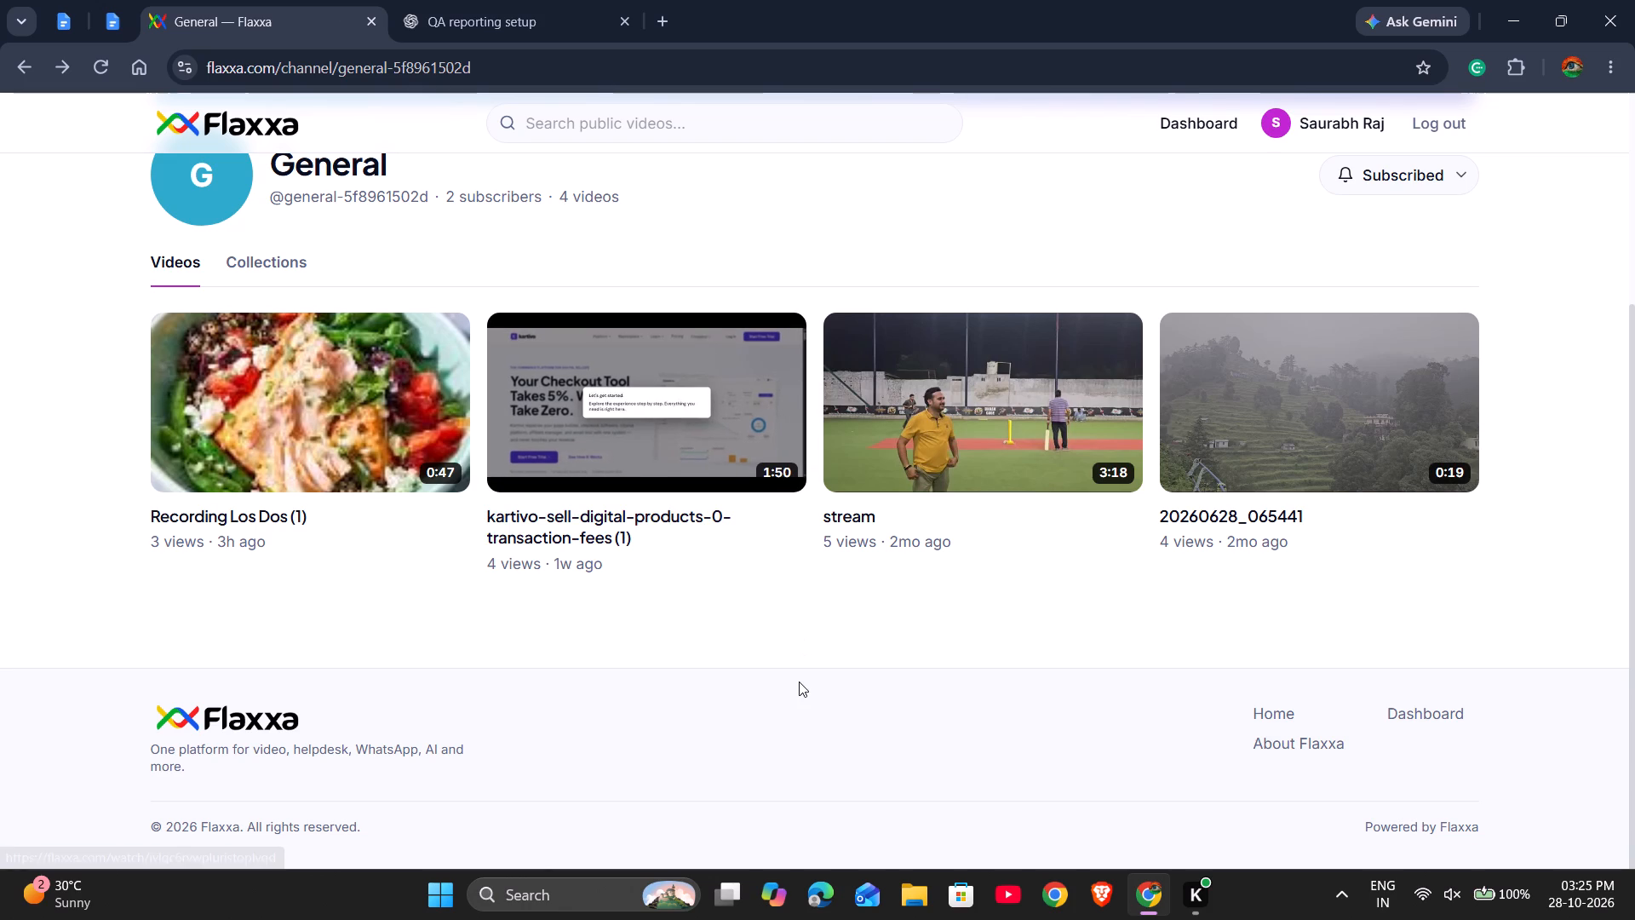
pyautogui.scroll(-2, 799, 681)
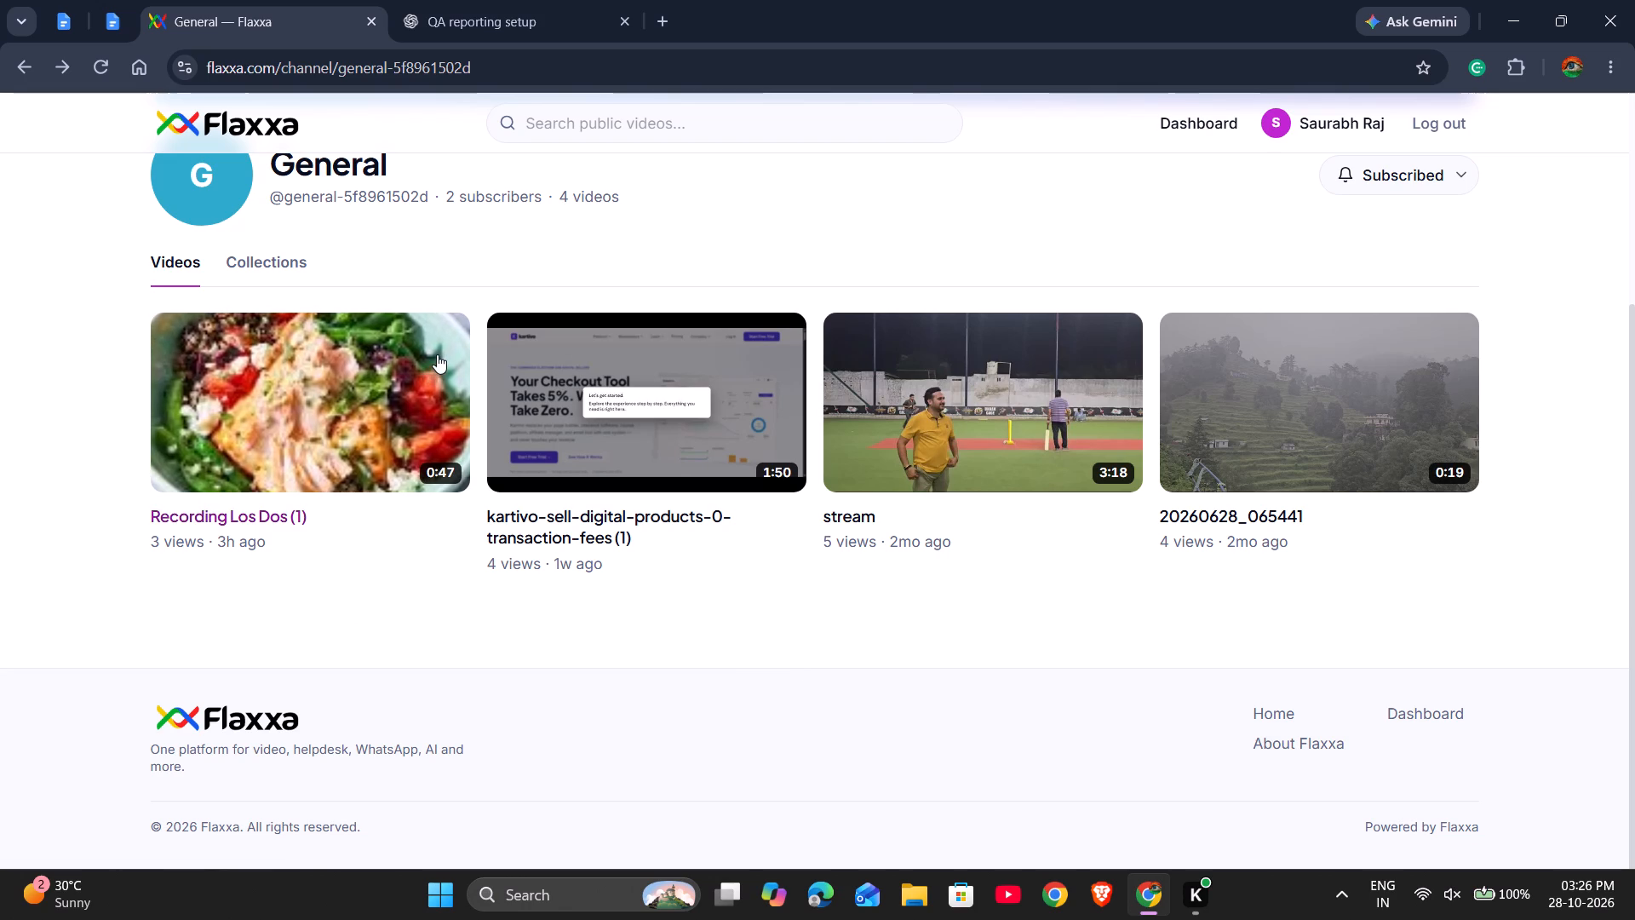
pyautogui.scroll(-1, 393, 615)
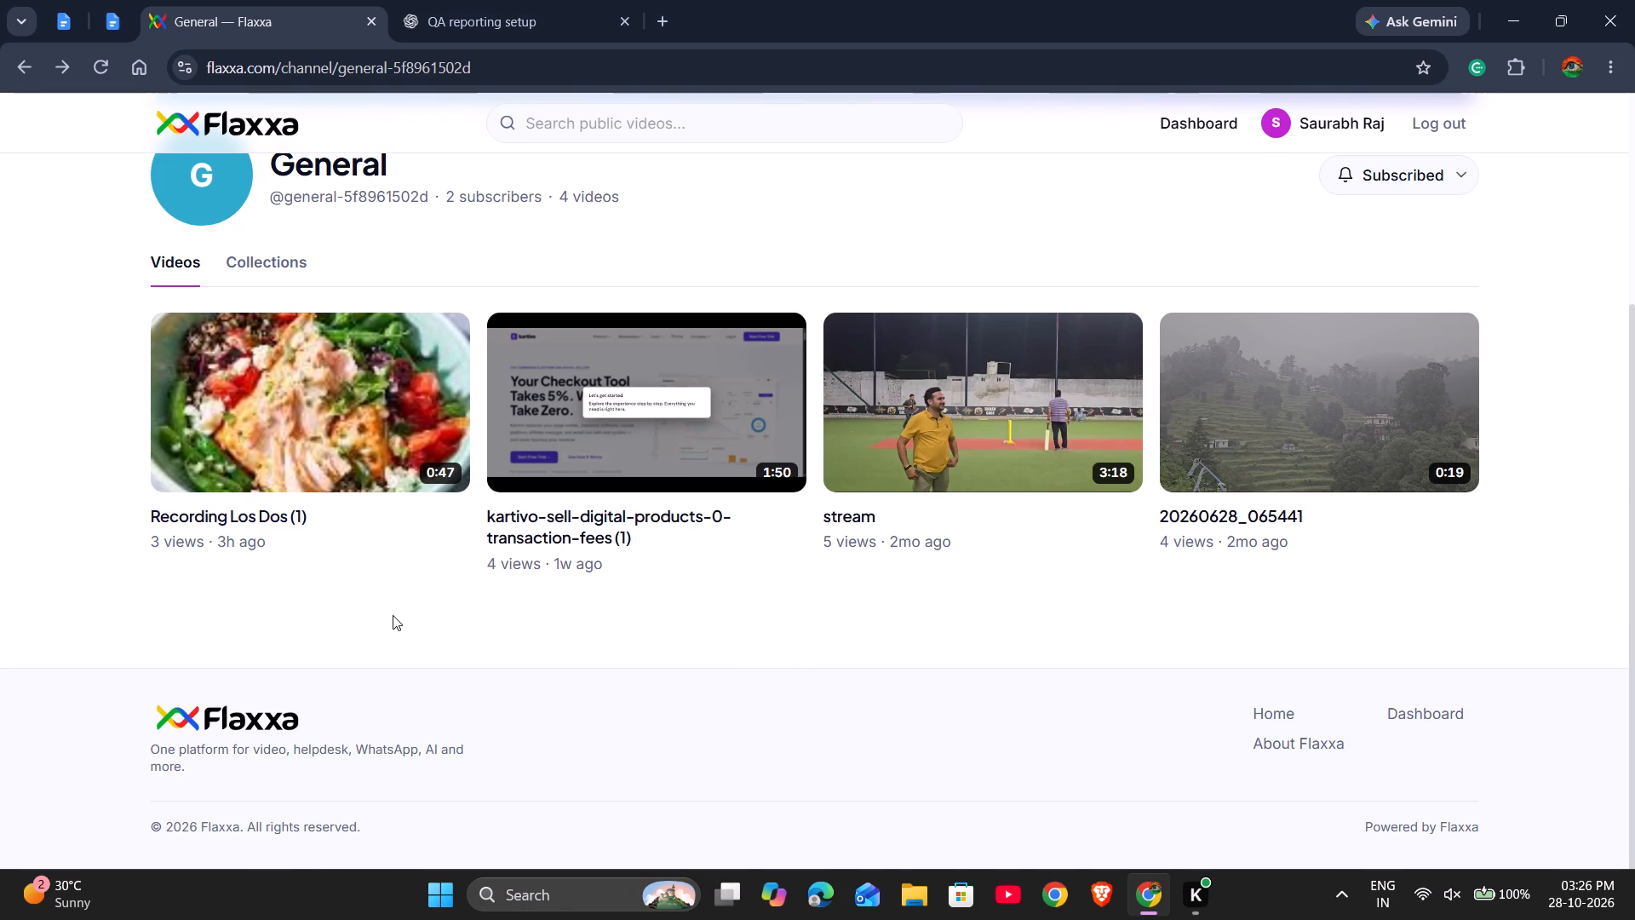
pyautogui.scroll(-1, 393, 615)
pyautogui.scroll(1, 393, 615)
pyautogui.click(273, 351)
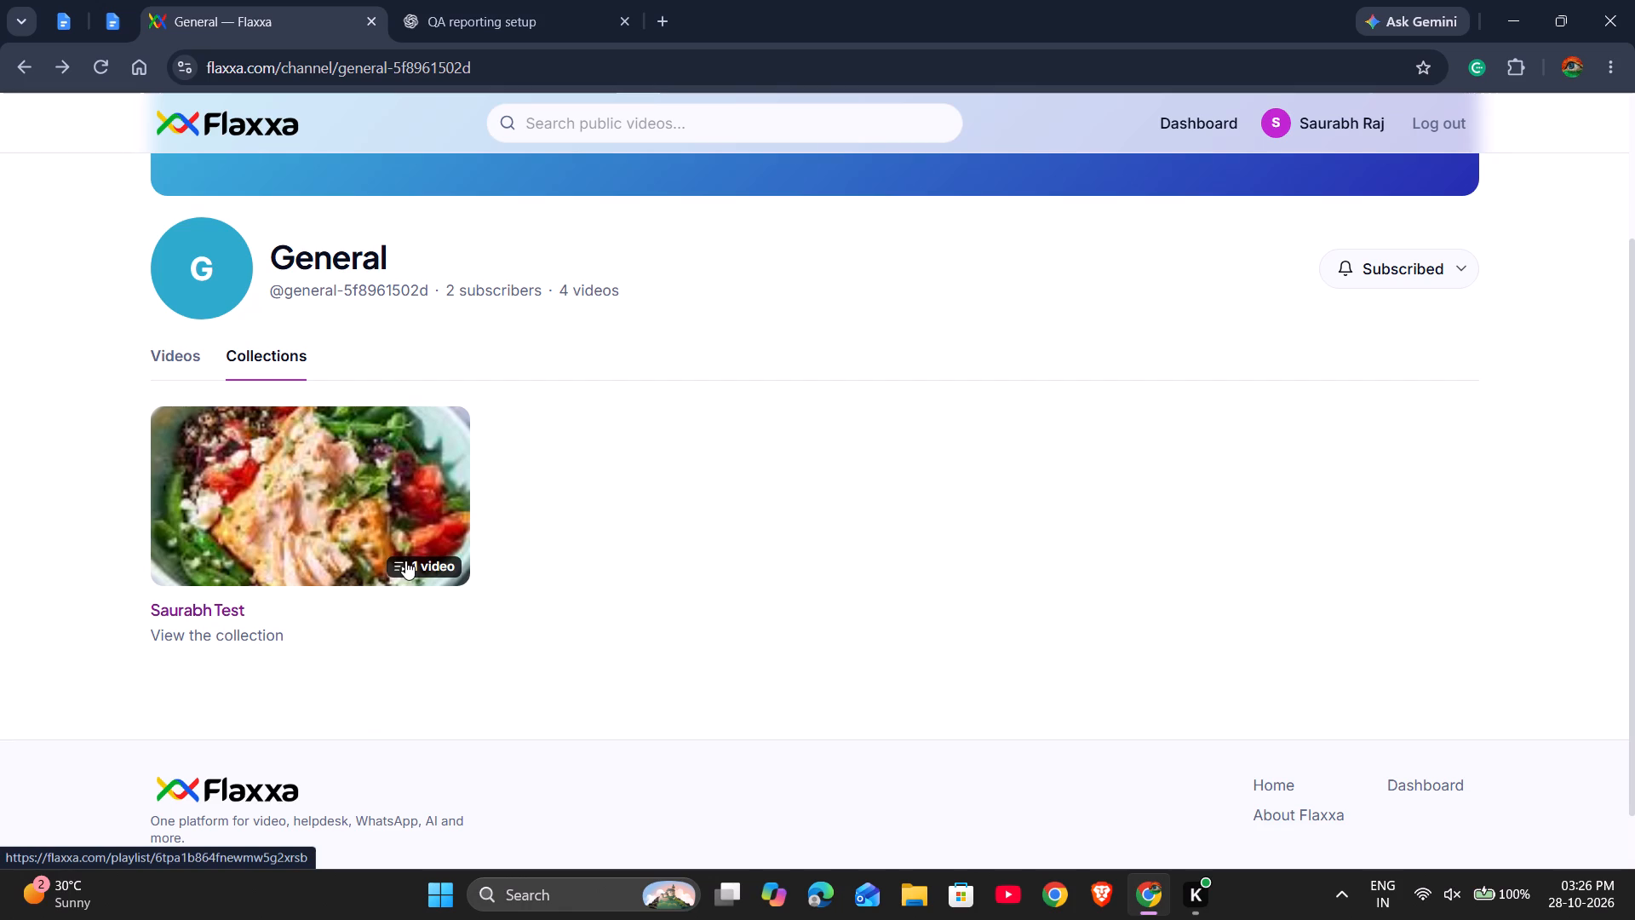
pyautogui.click(405, 561)
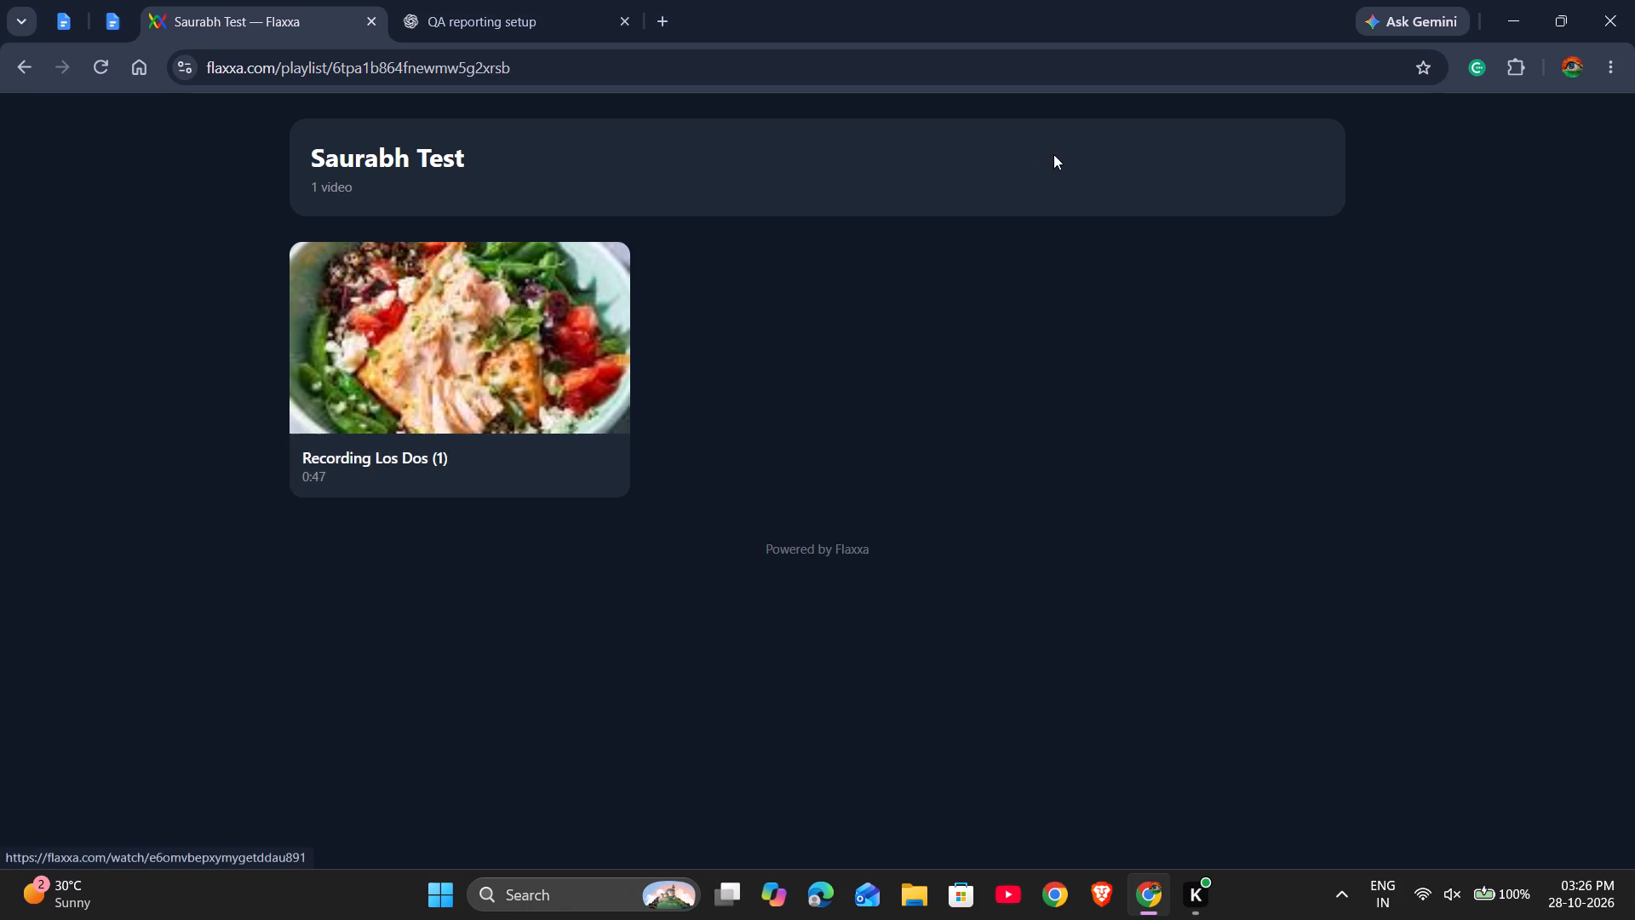
pyautogui.click(19, 67)
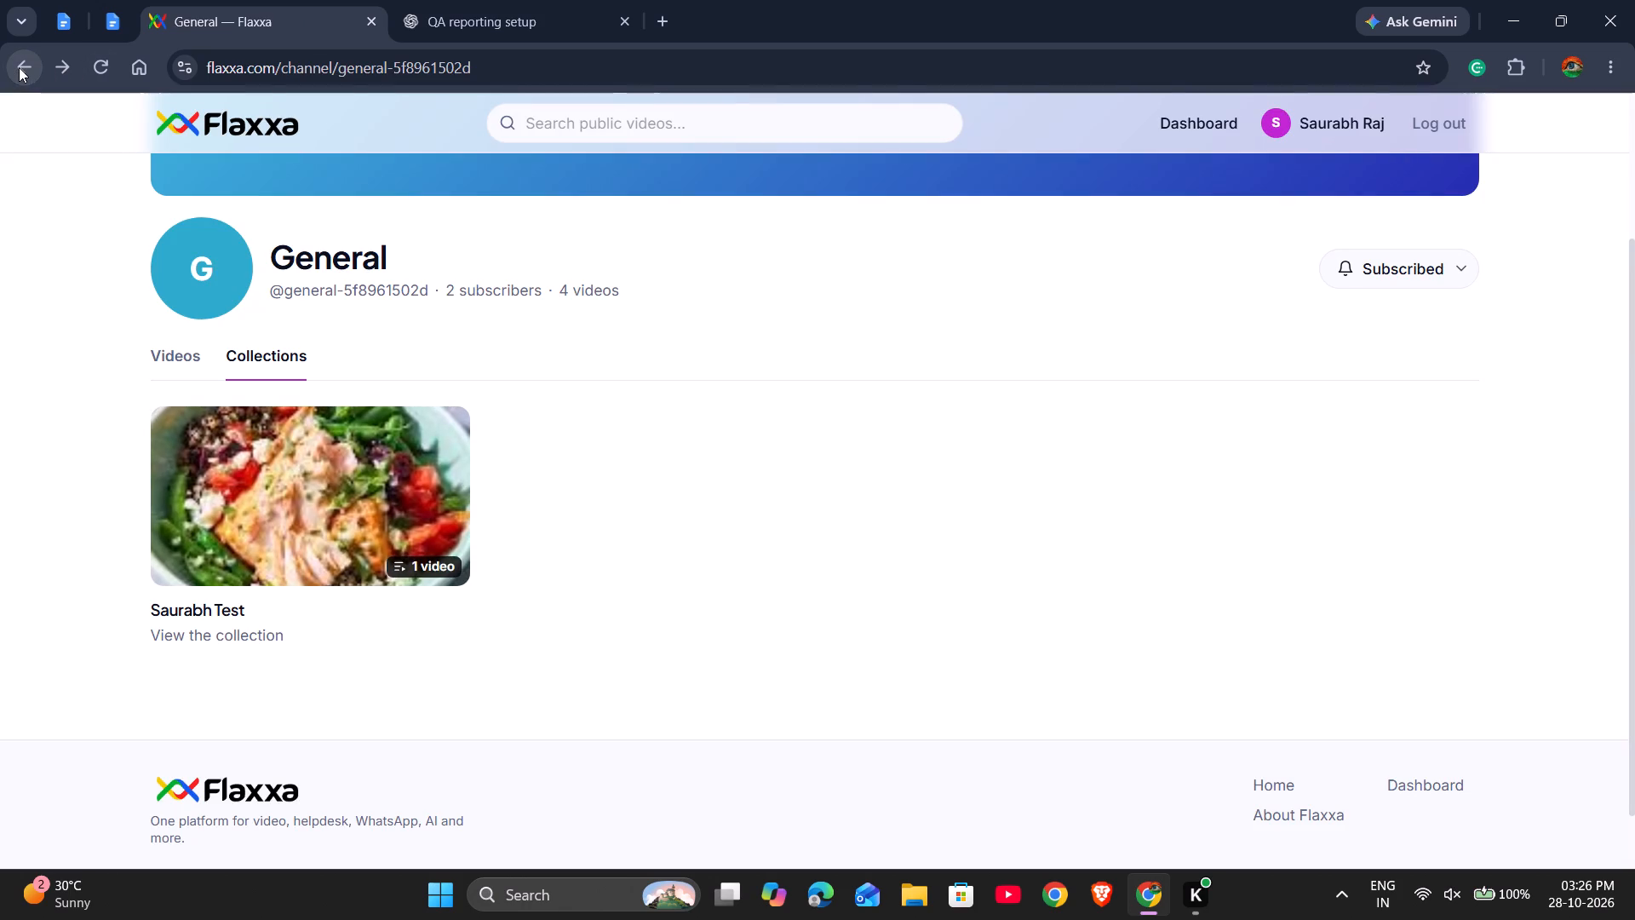
# Return to the Flaxxa Videos workspace and examine the collections on its Collections page.
pyautogui.click(19, 67)
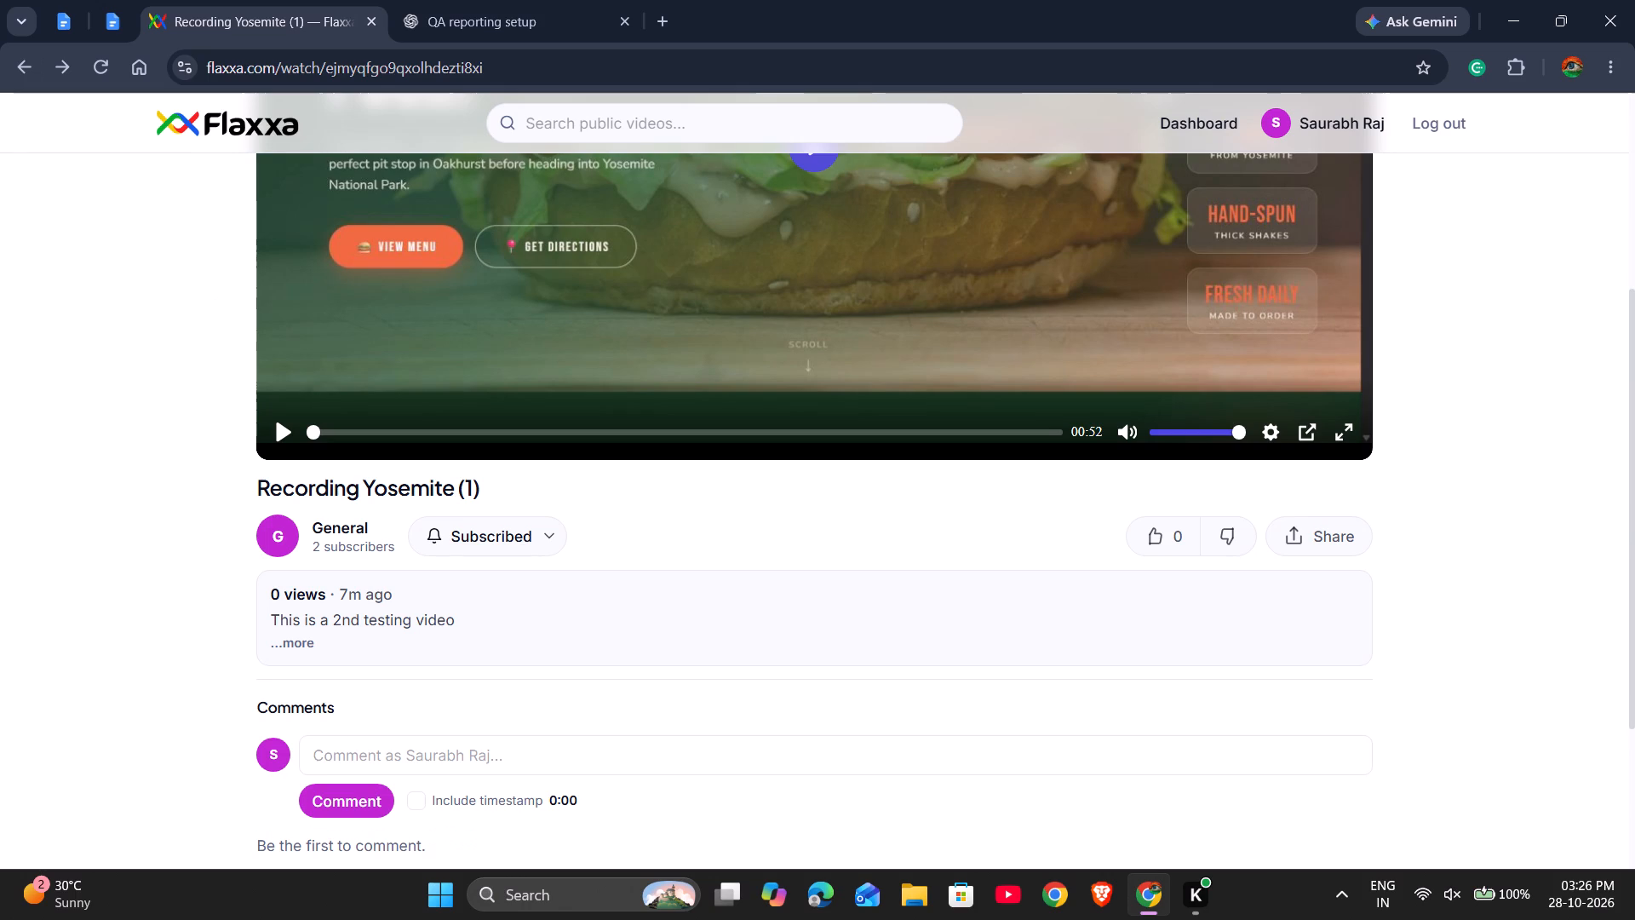
pyautogui.click(27, 69)
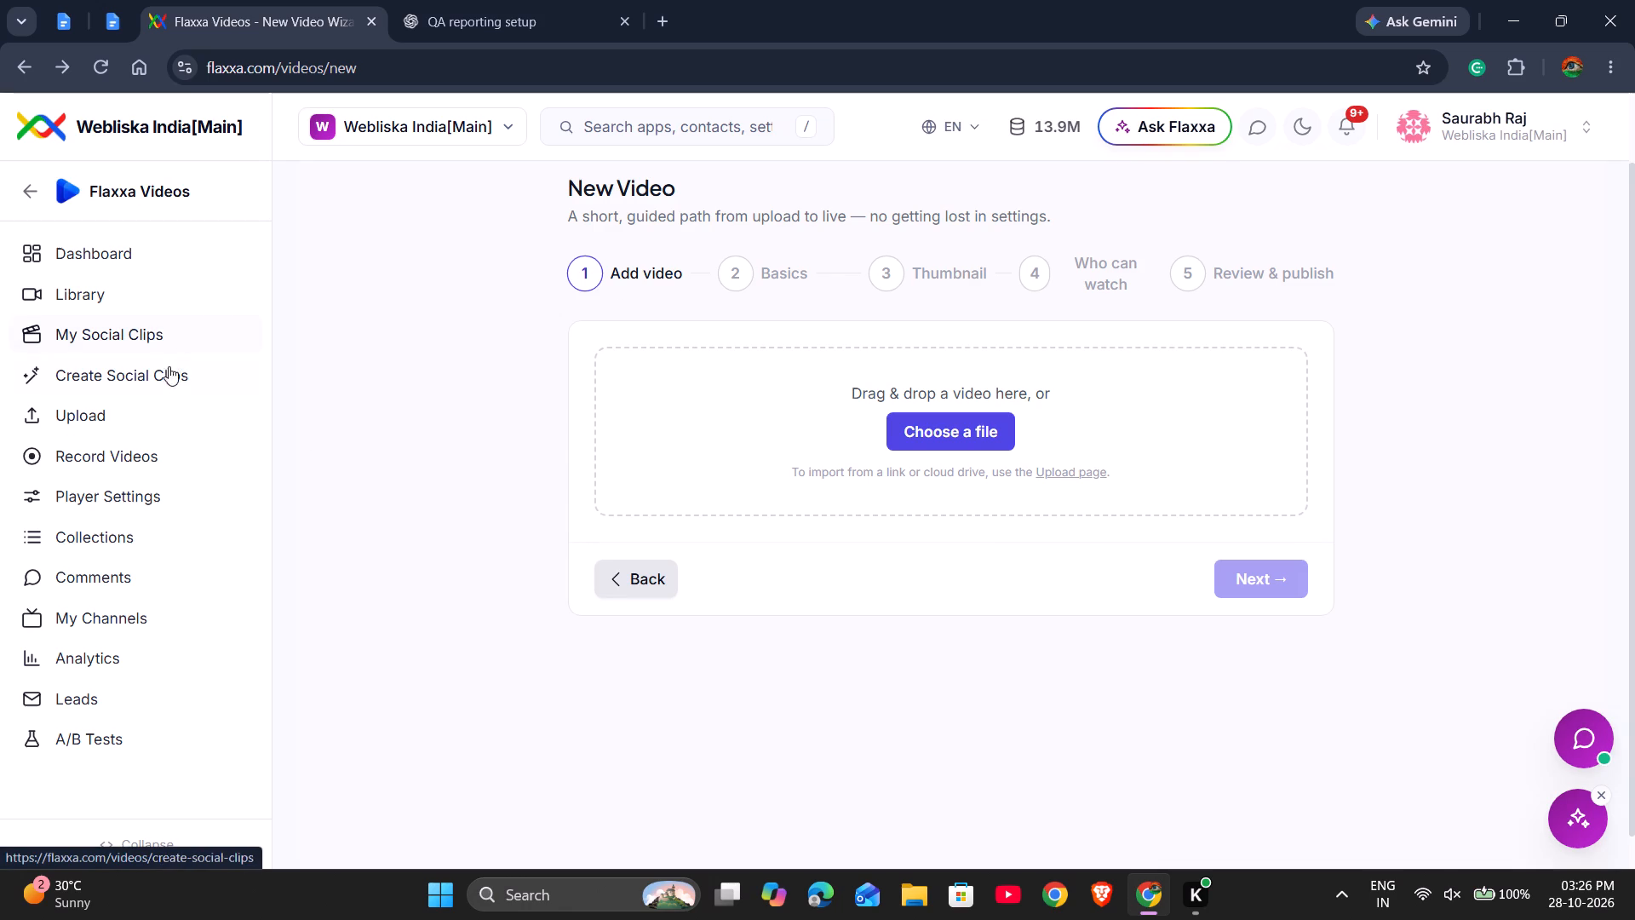
pyautogui.click(115, 540)
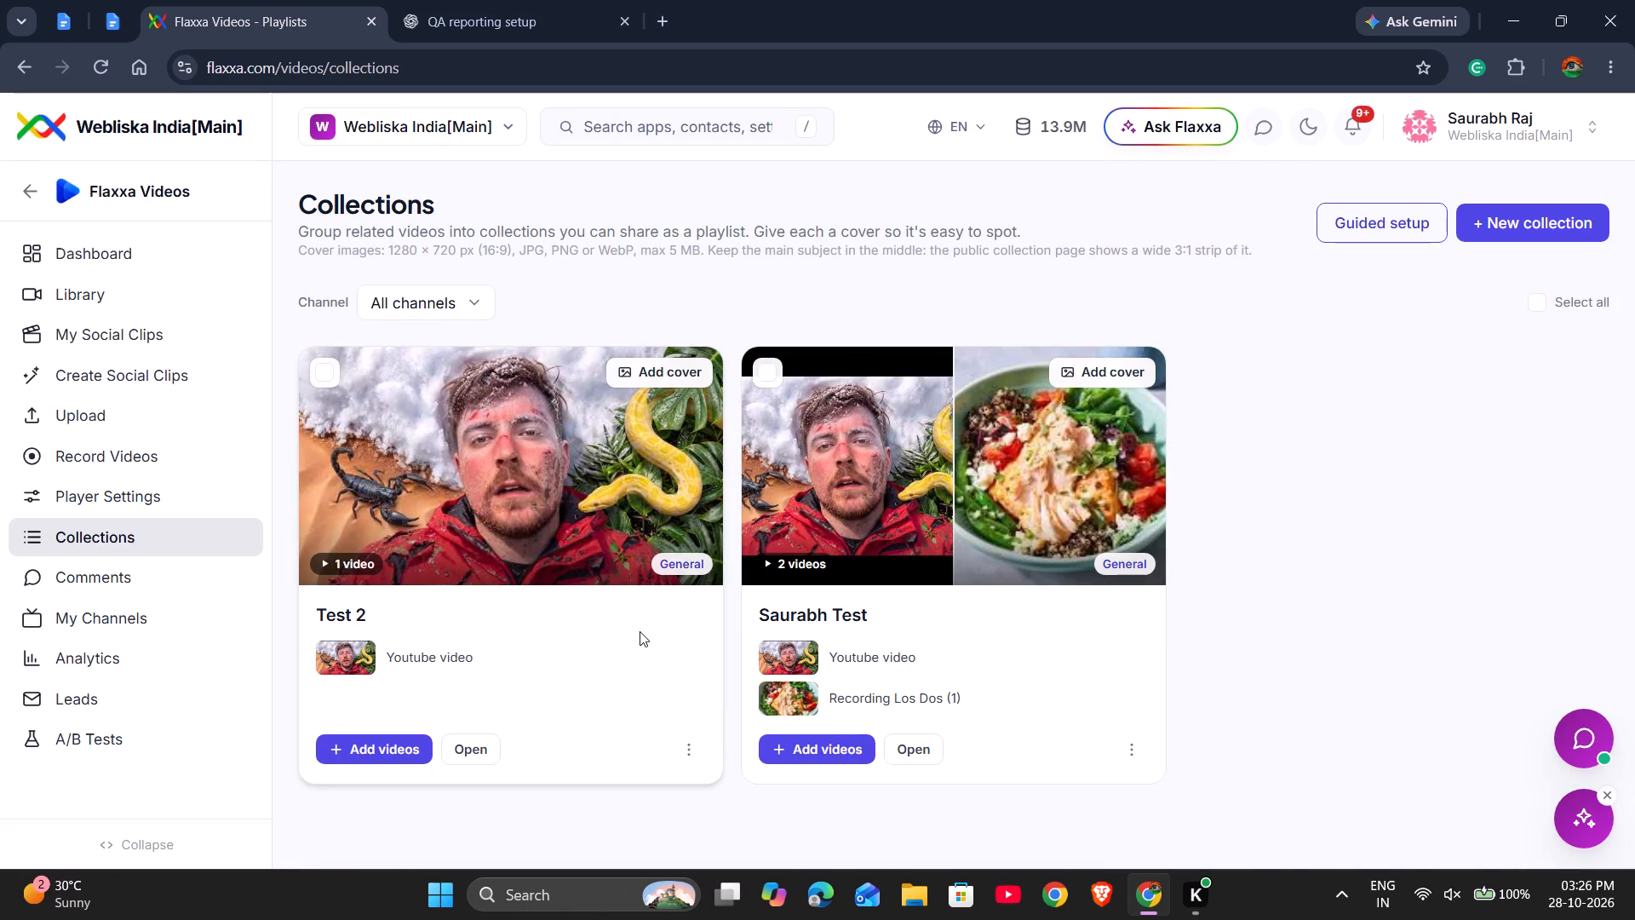
pyautogui.scroll(-1, 640, 631)
# View the General channel's public page from My Channels, inspect its Saurabh Test collection, and close the public page.
pyautogui.click(125, 609)
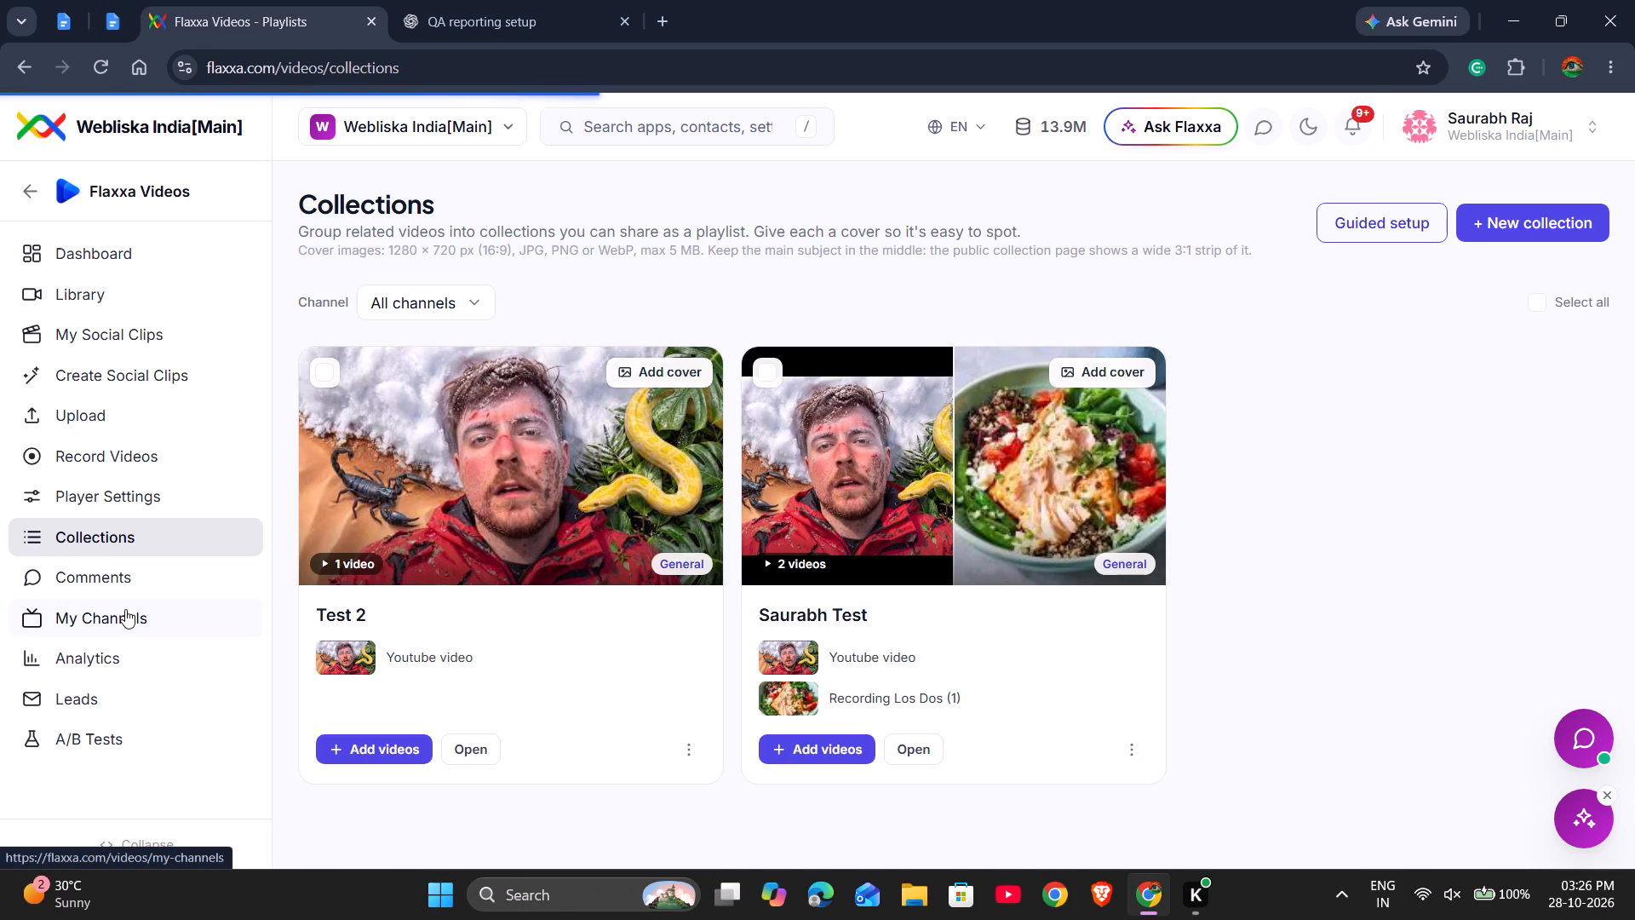
pyautogui.scroll(-1, 536, 558)
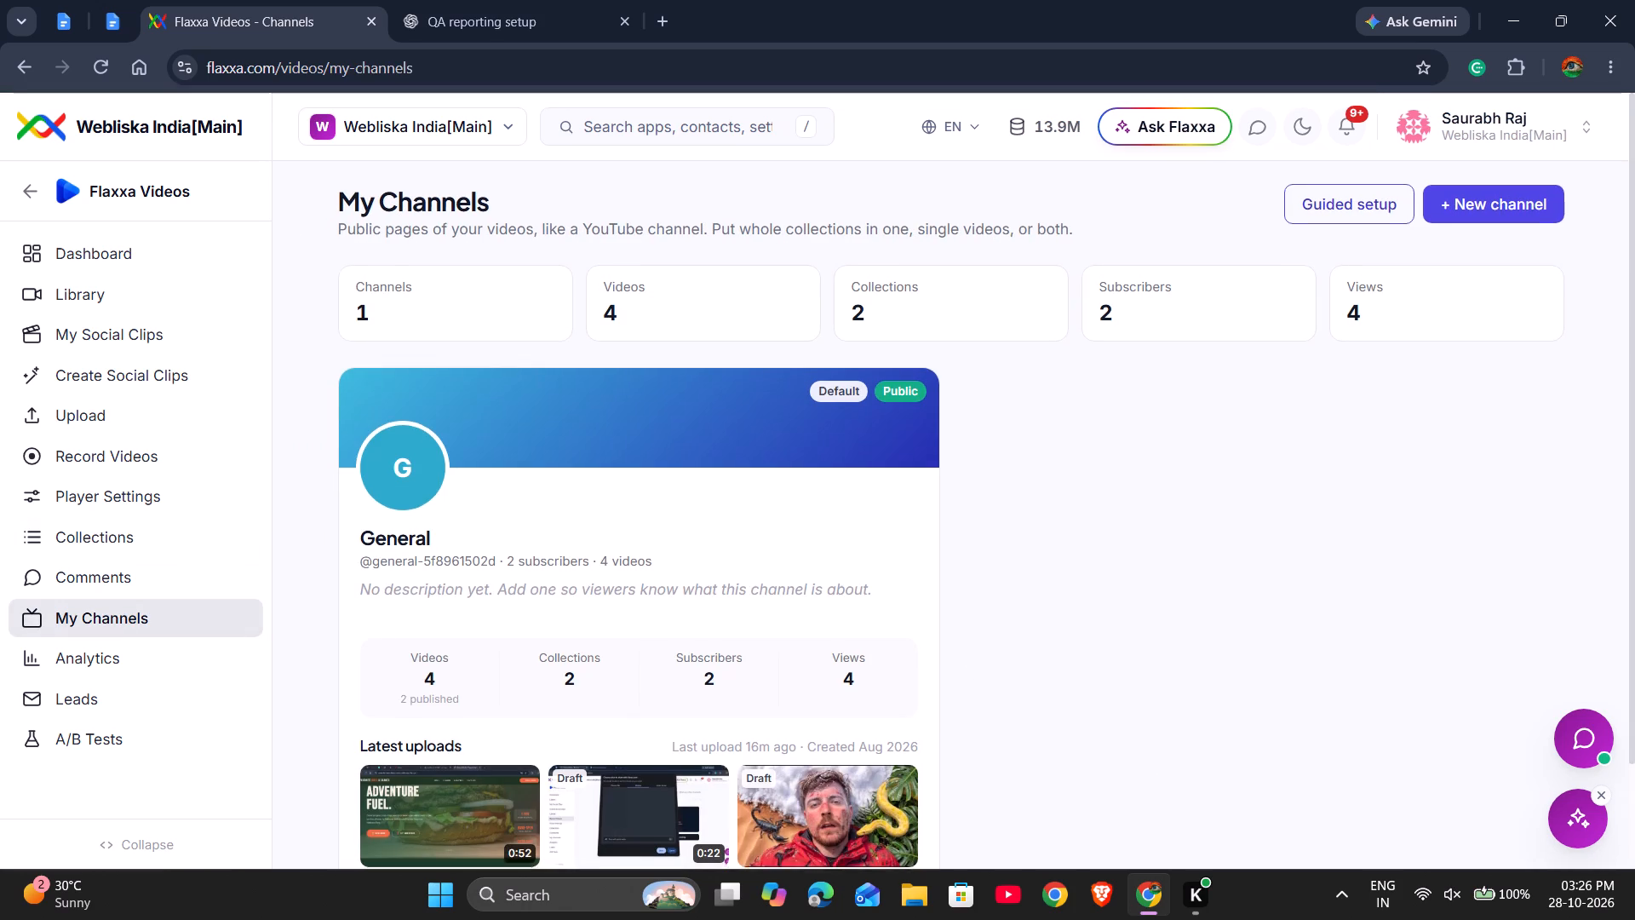
pyautogui.scroll(-3, 536, 558)
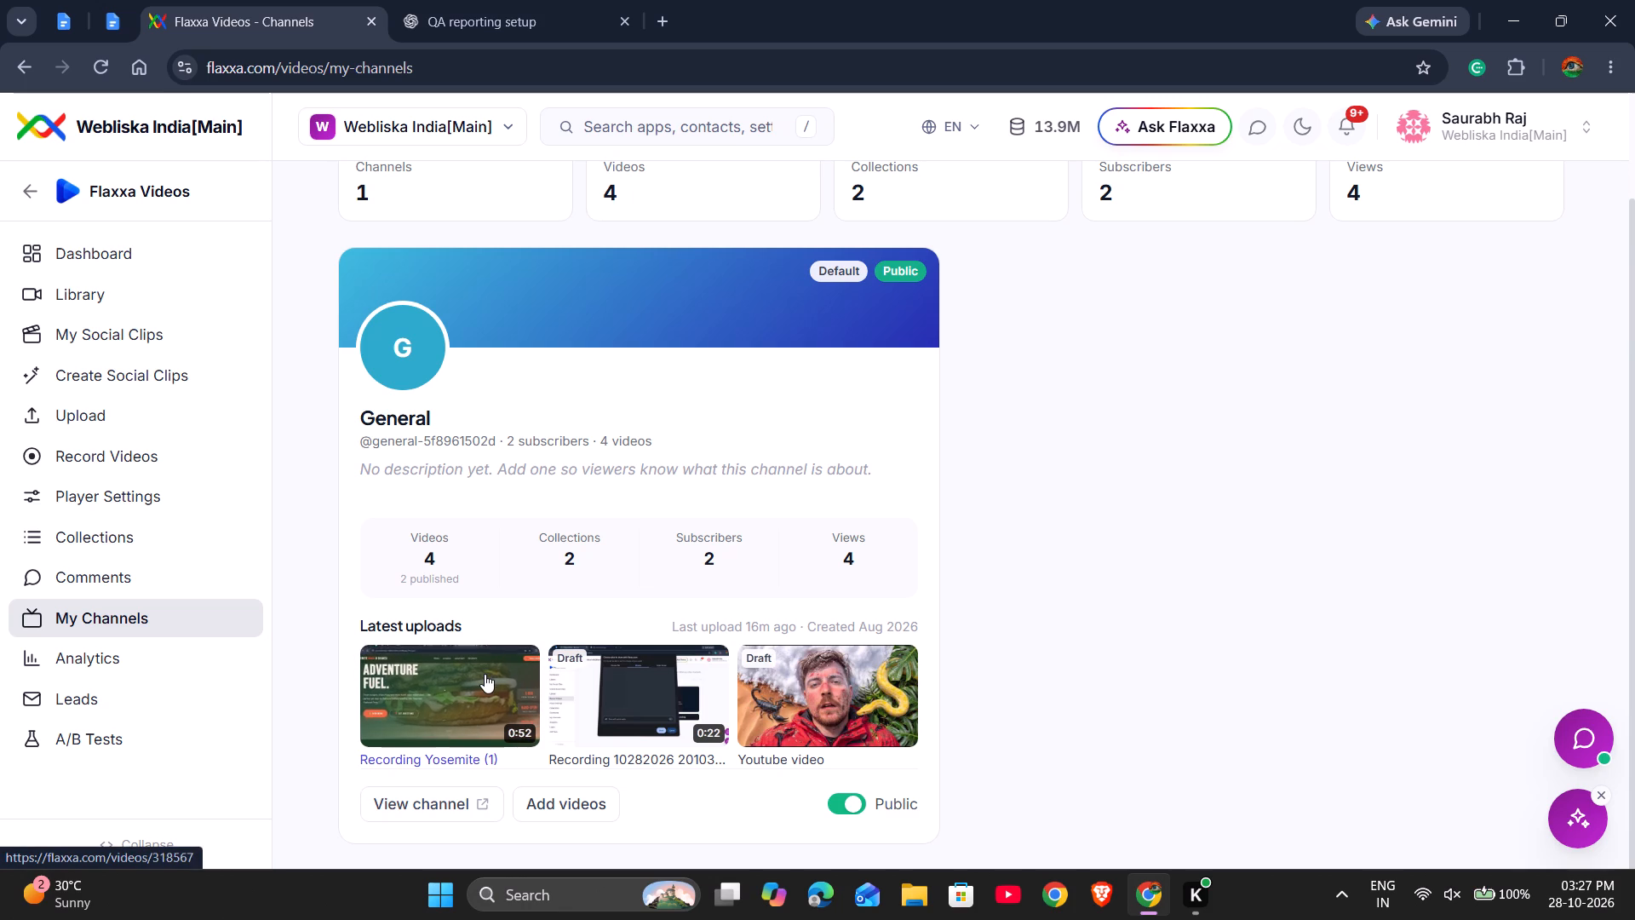
pyautogui.click(445, 794)
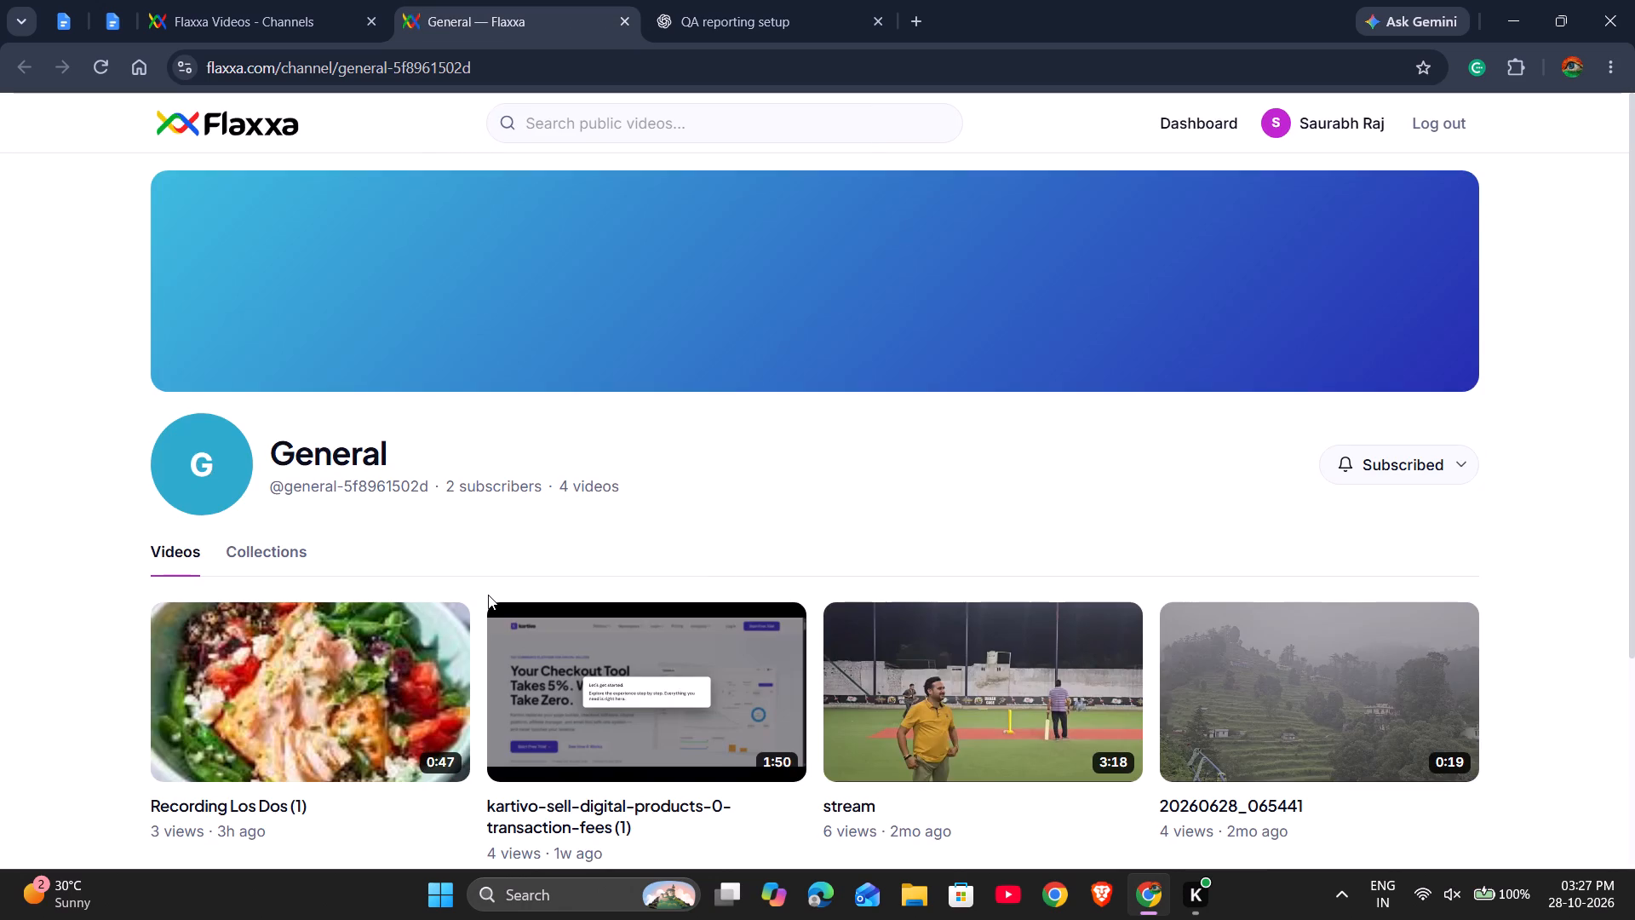
pyautogui.scroll(-2, 649, 569)
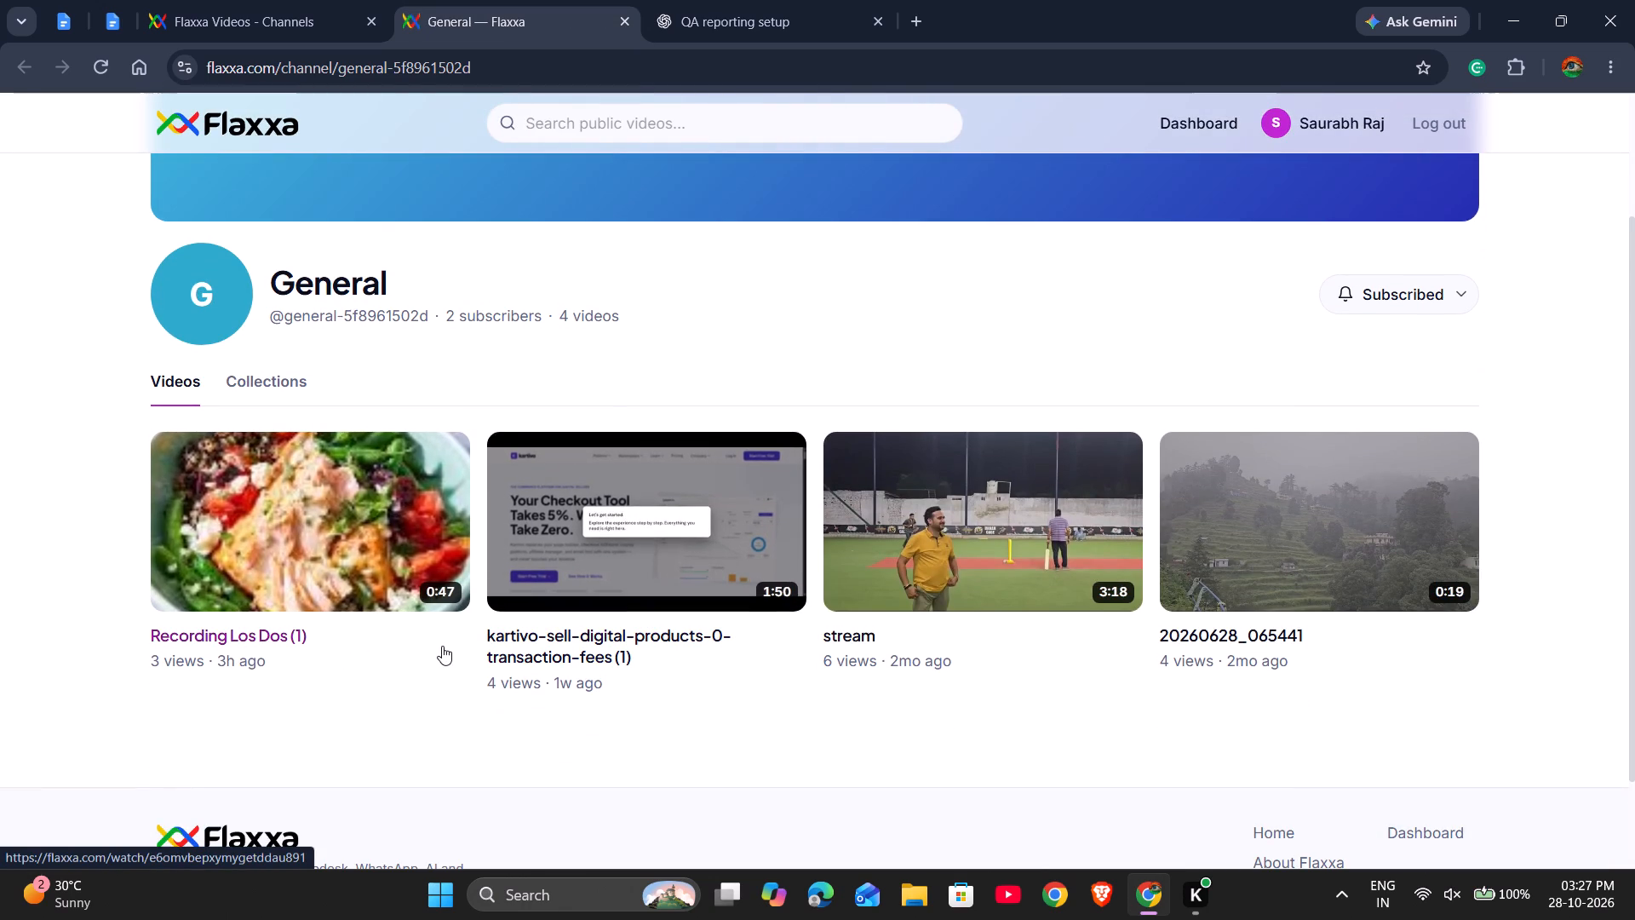
pyautogui.click(276, 384)
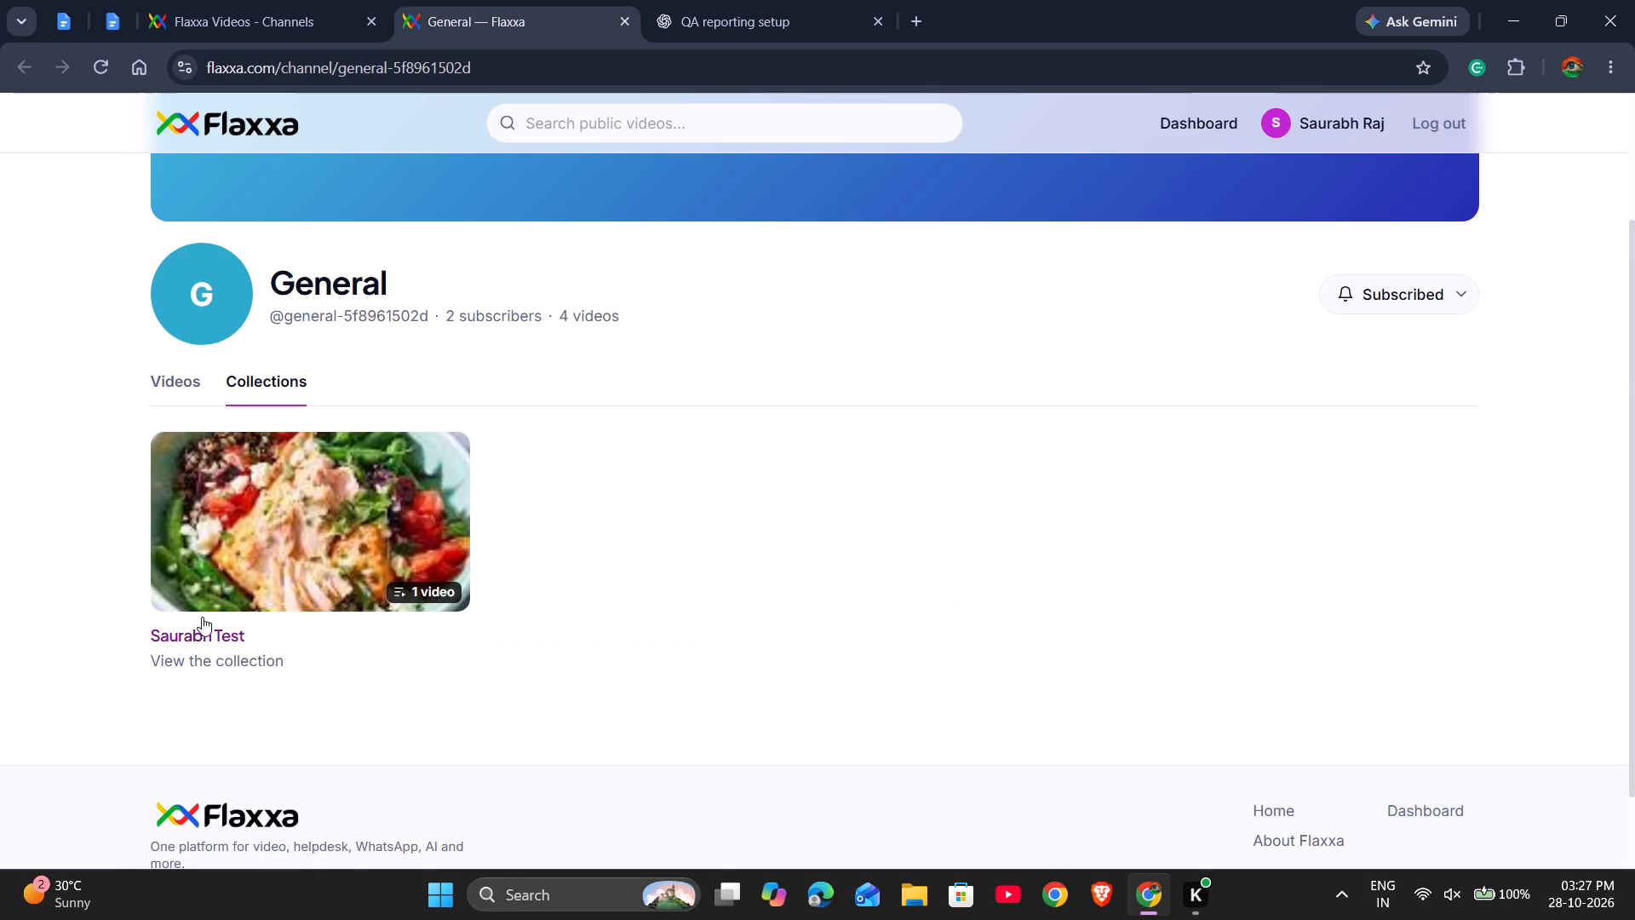
pyautogui.click(210, 660)
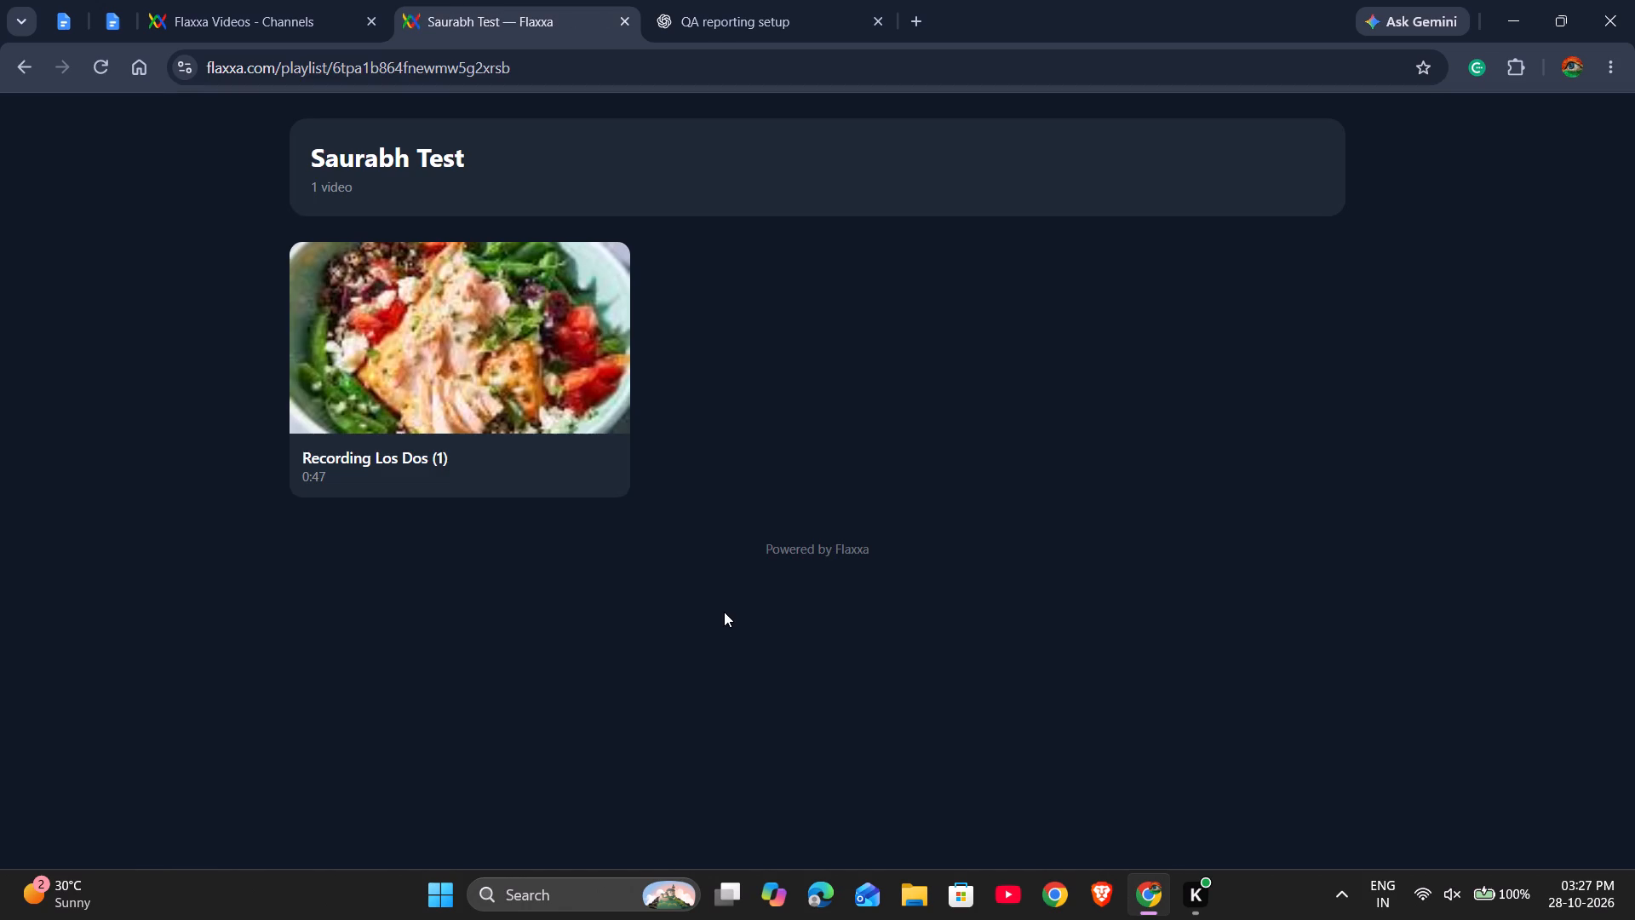
pyautogui.click(20, 67)
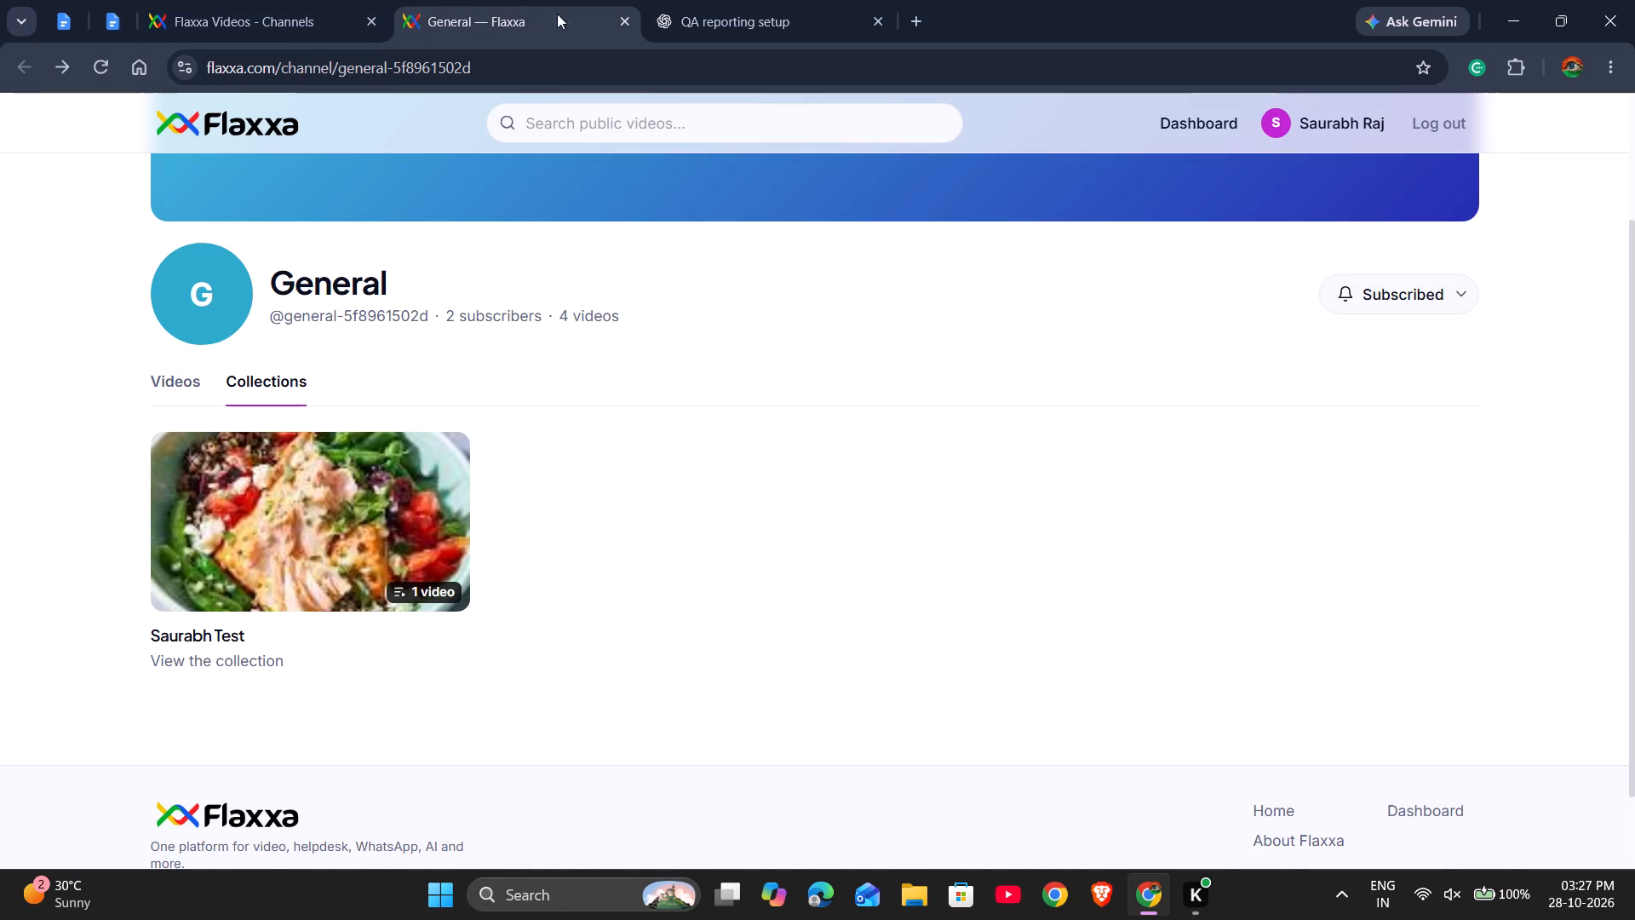
pyautogui.click(625, 16)
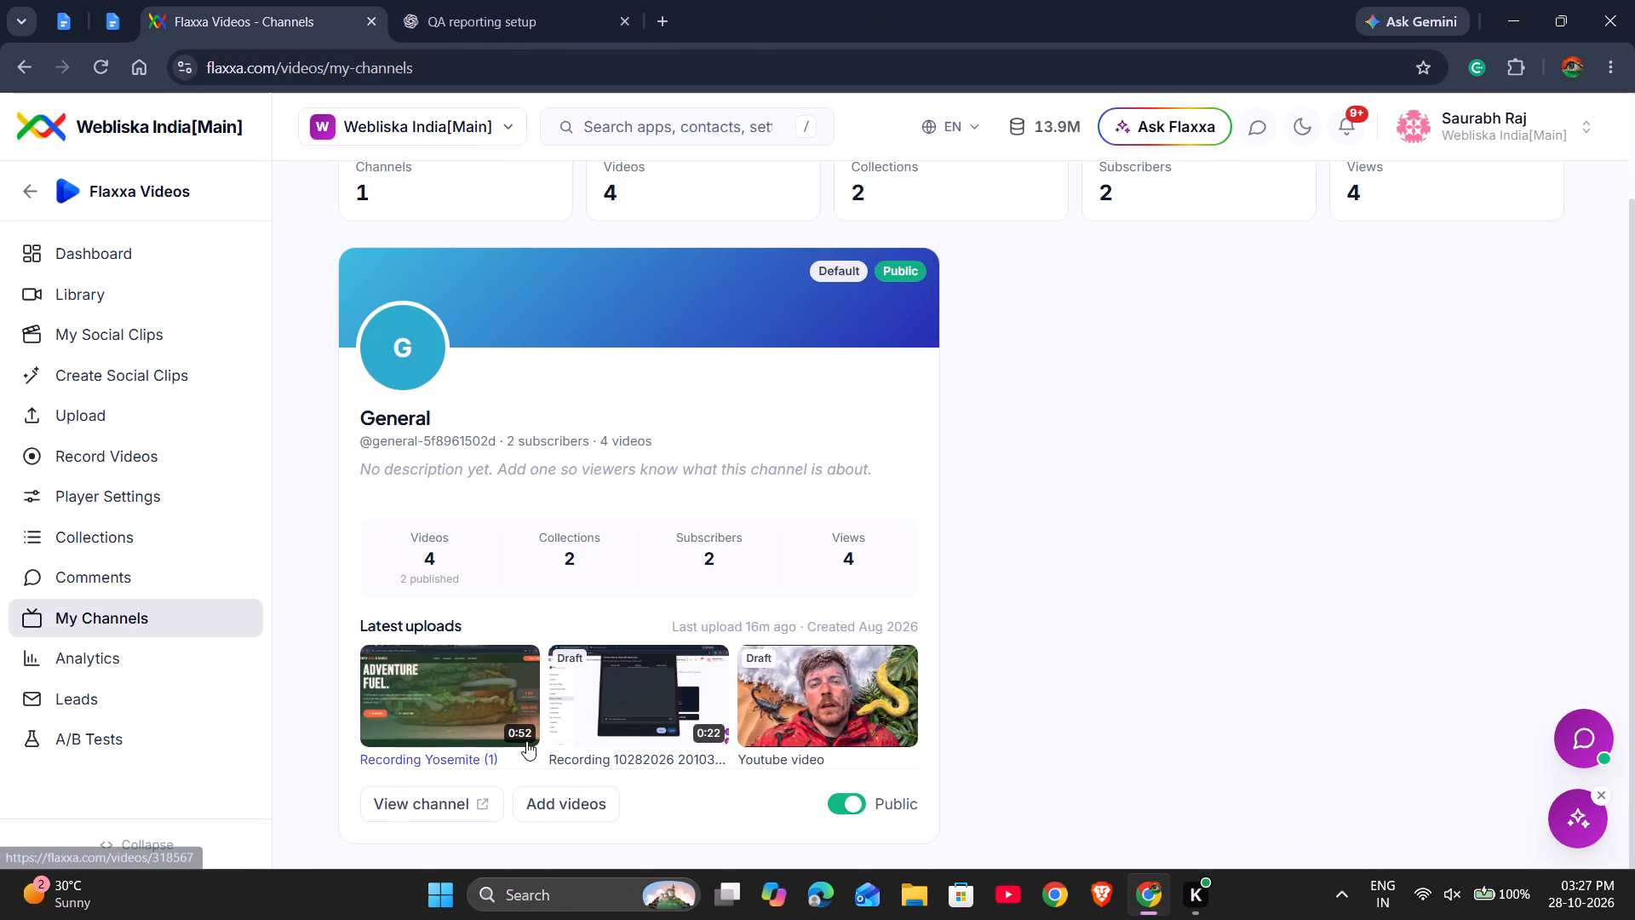
# Refresh My Channels and open the Recording Yosemite (1) video's preview page from the latest uploads.
pyautogui.hotkey('ctrl', 'r')
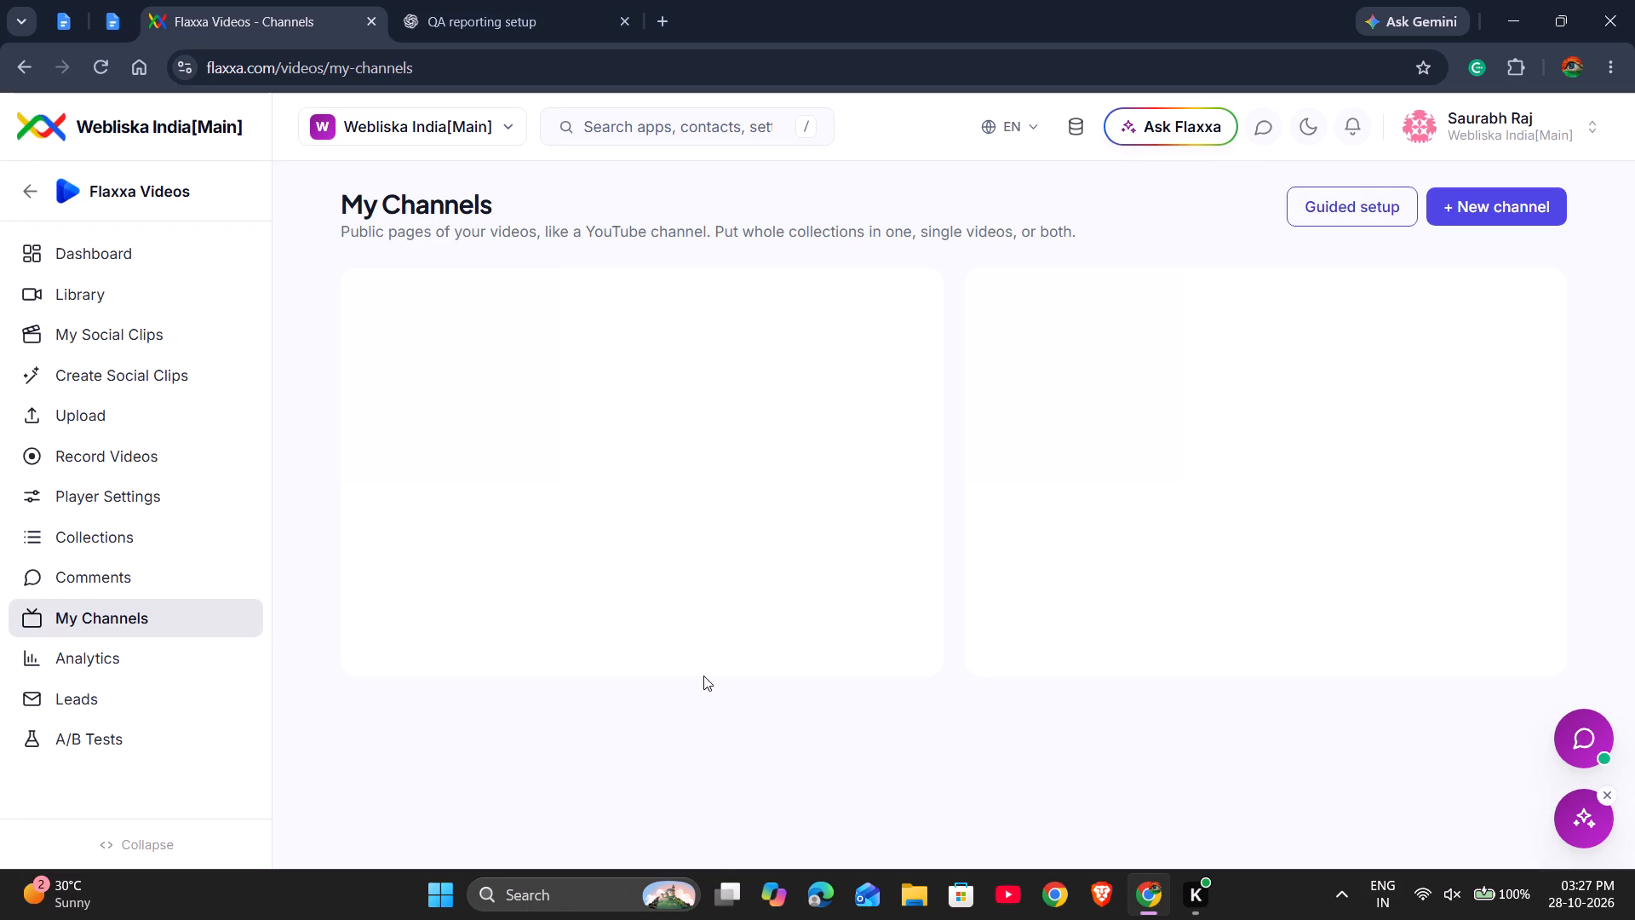
pyautogui.scroll(-1, 703, 676)
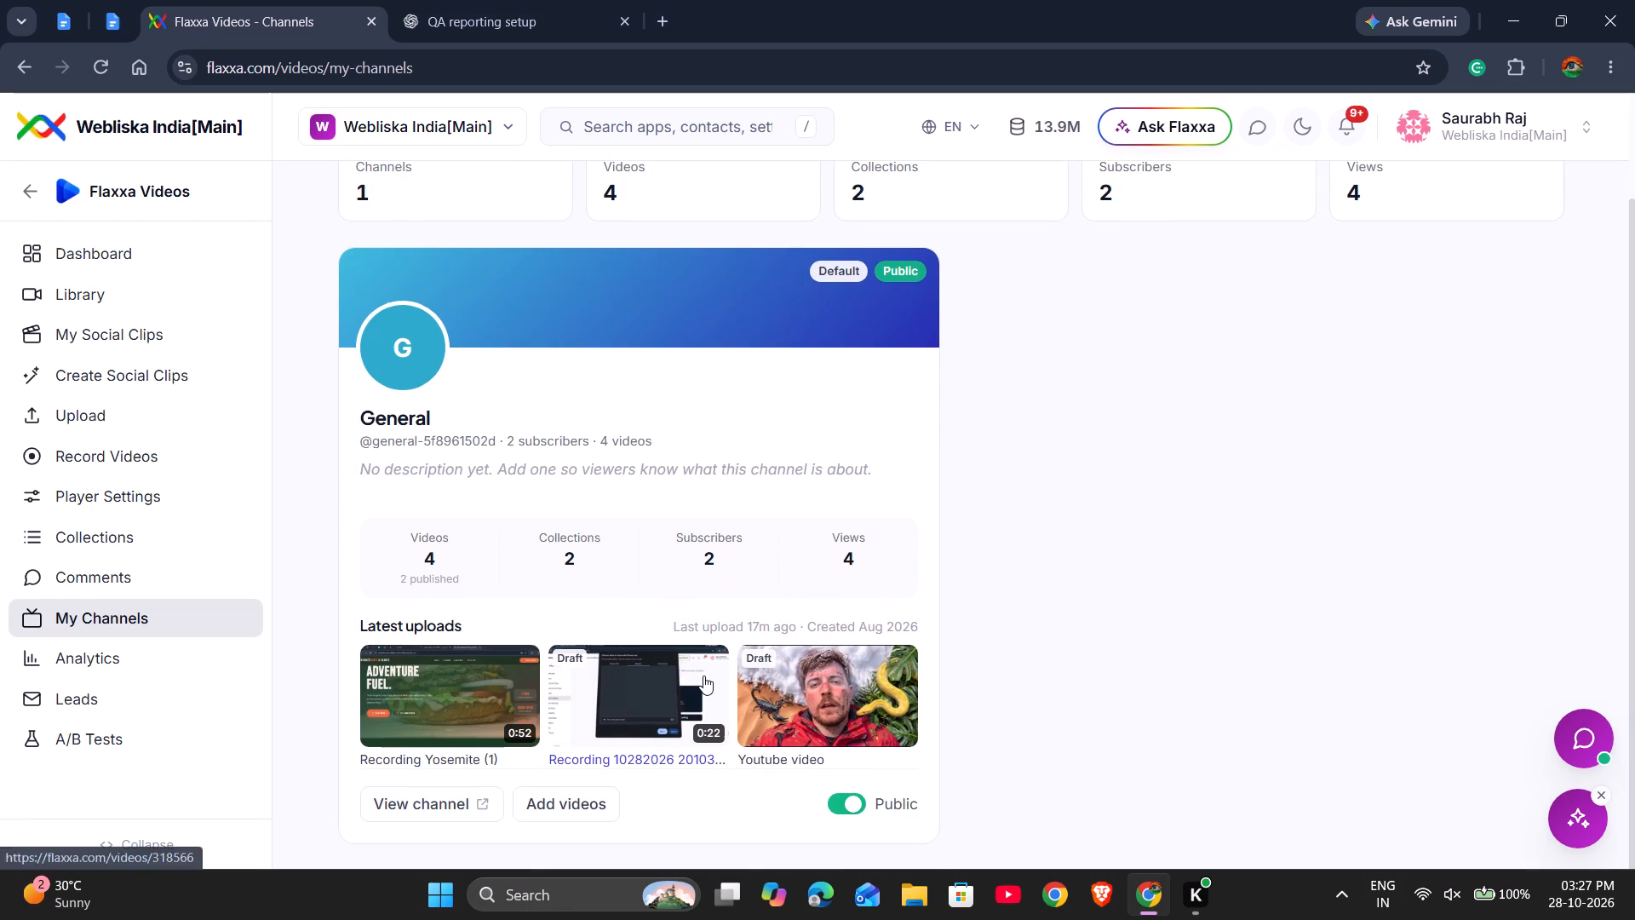
pyautogui.click(491, 701)
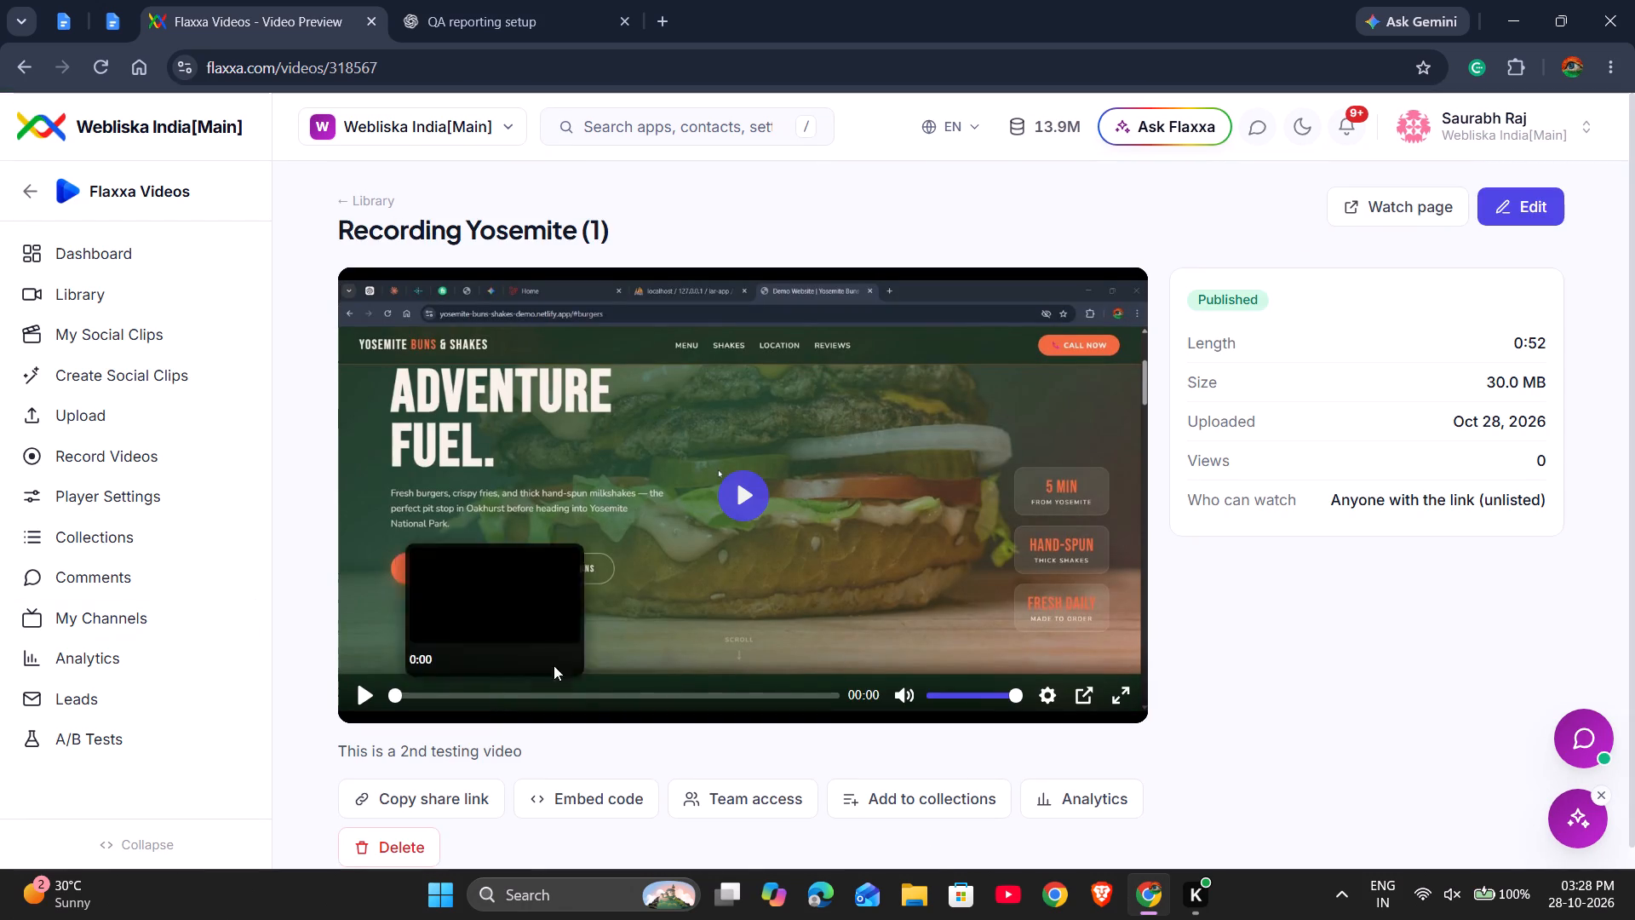
pyautogui.scroll(-1, 660, 630)
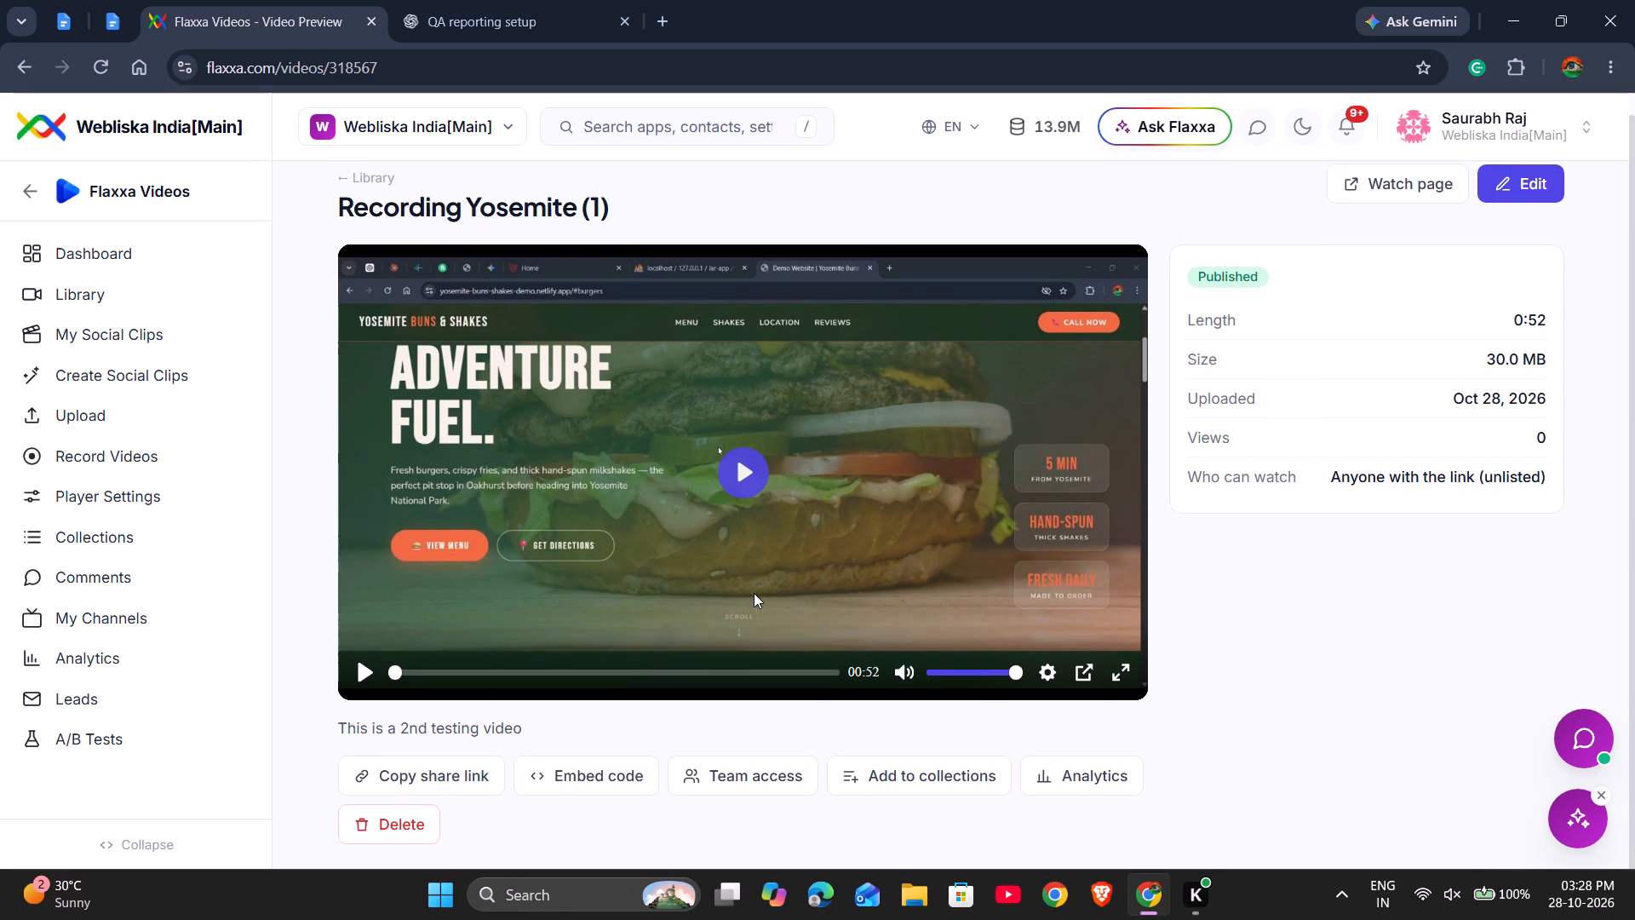
# Examine the add-to-collections and delete options for Recording Yosemite (1), dismissing both without making changes.
pyautogui.click(907, 779)
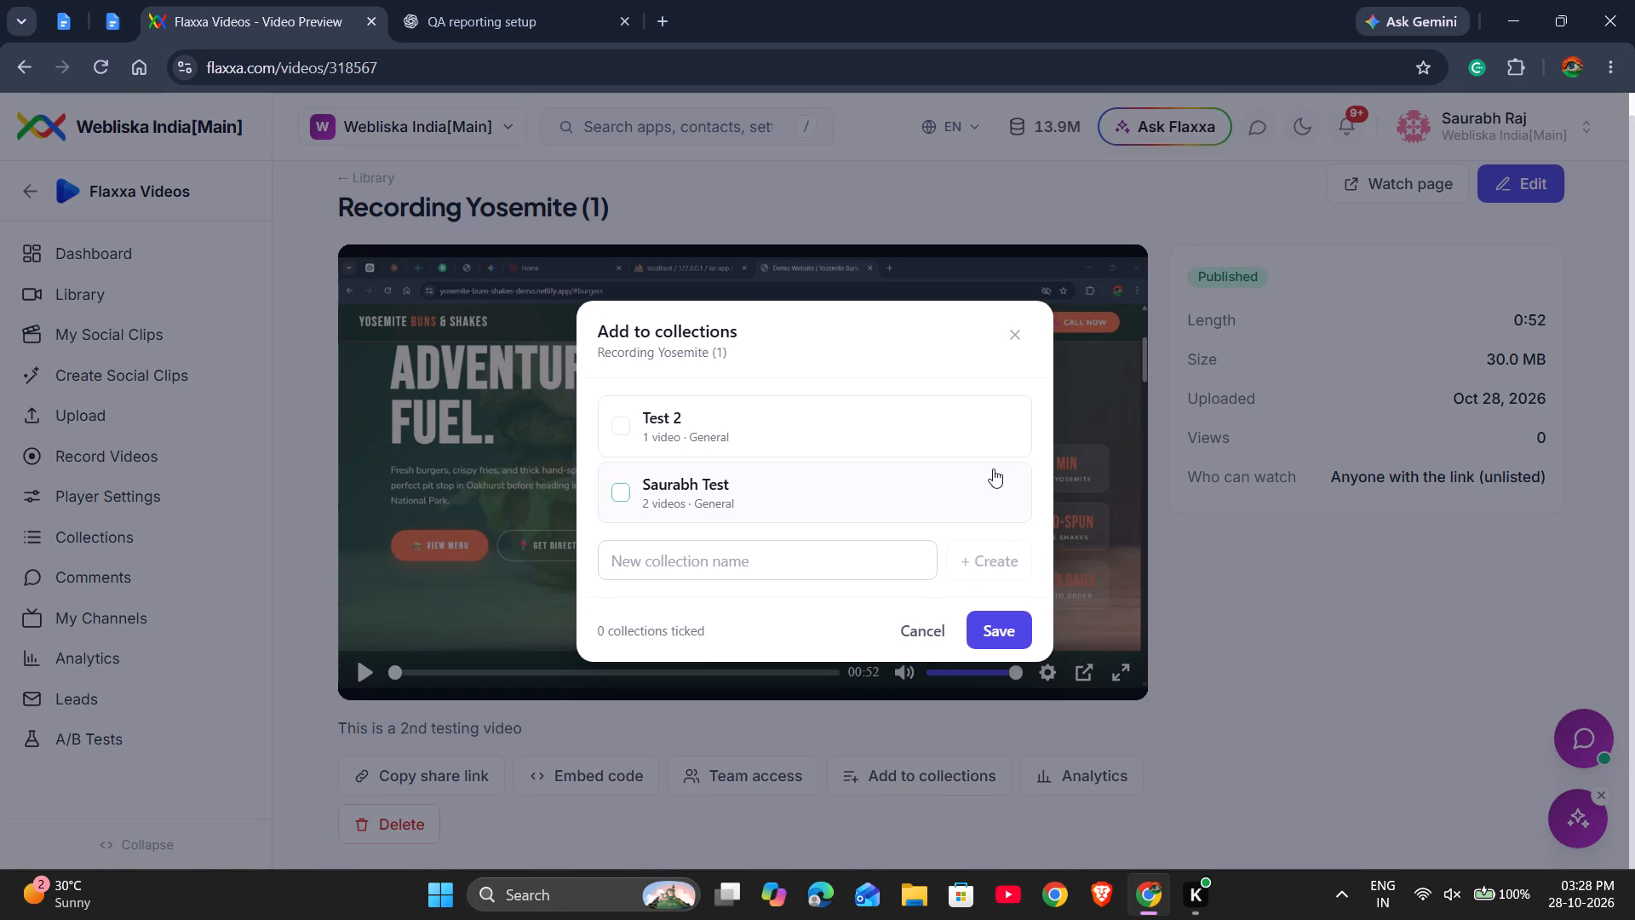
pyautogui.click(1016, 338)
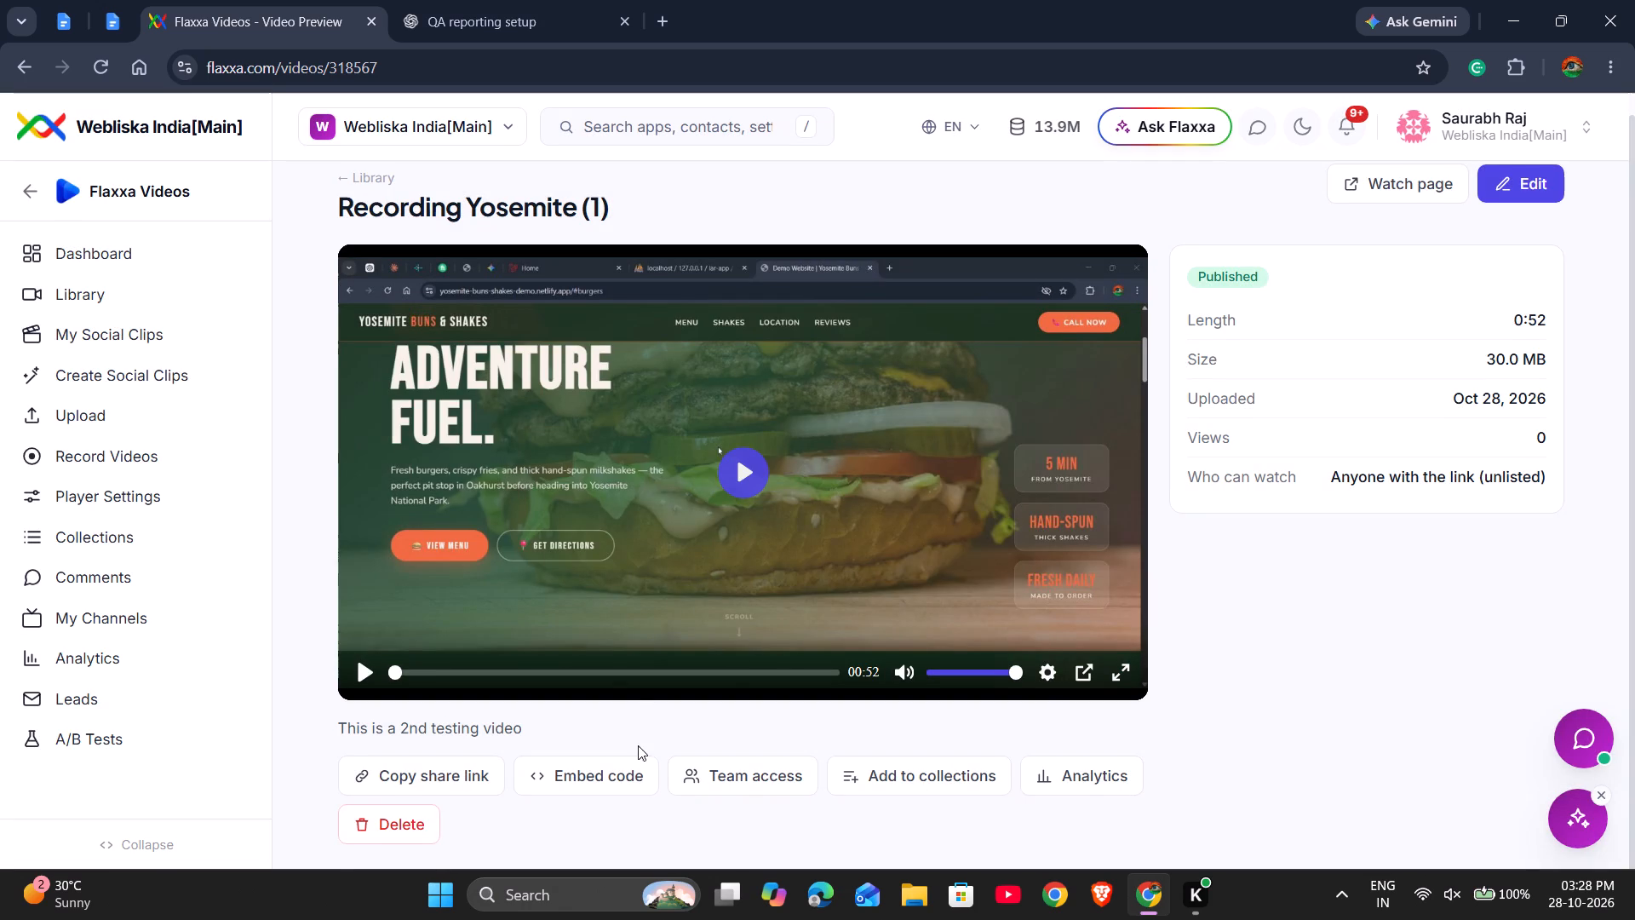
pyautogui.scroll(1, 638, 745)
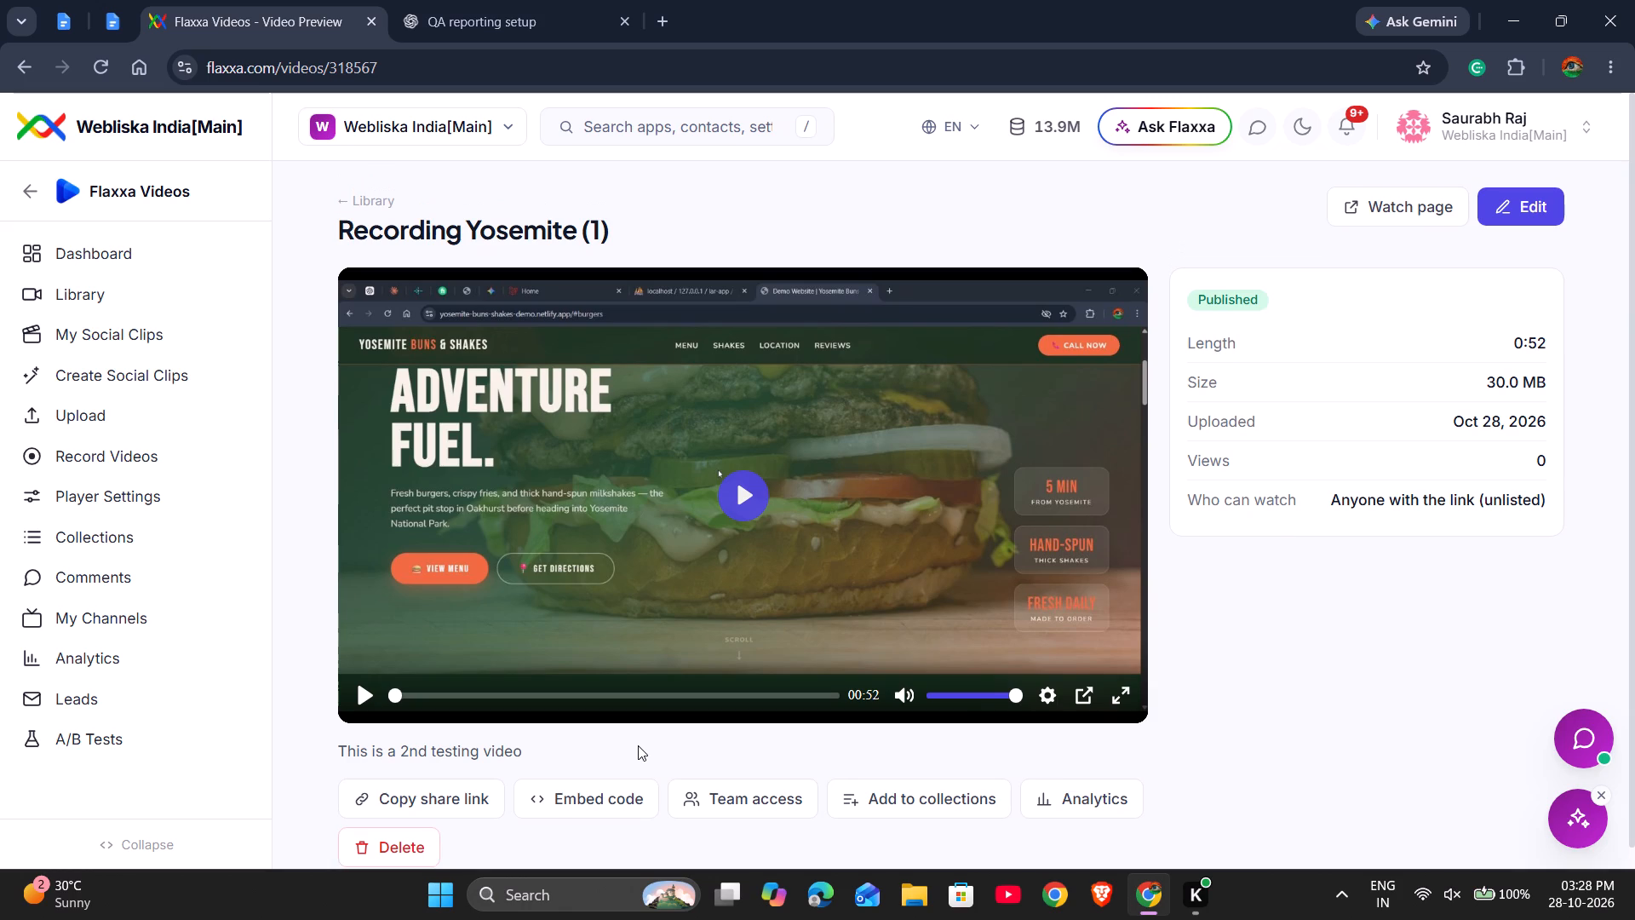
pyautogui.scroll(-1, 638, 745)
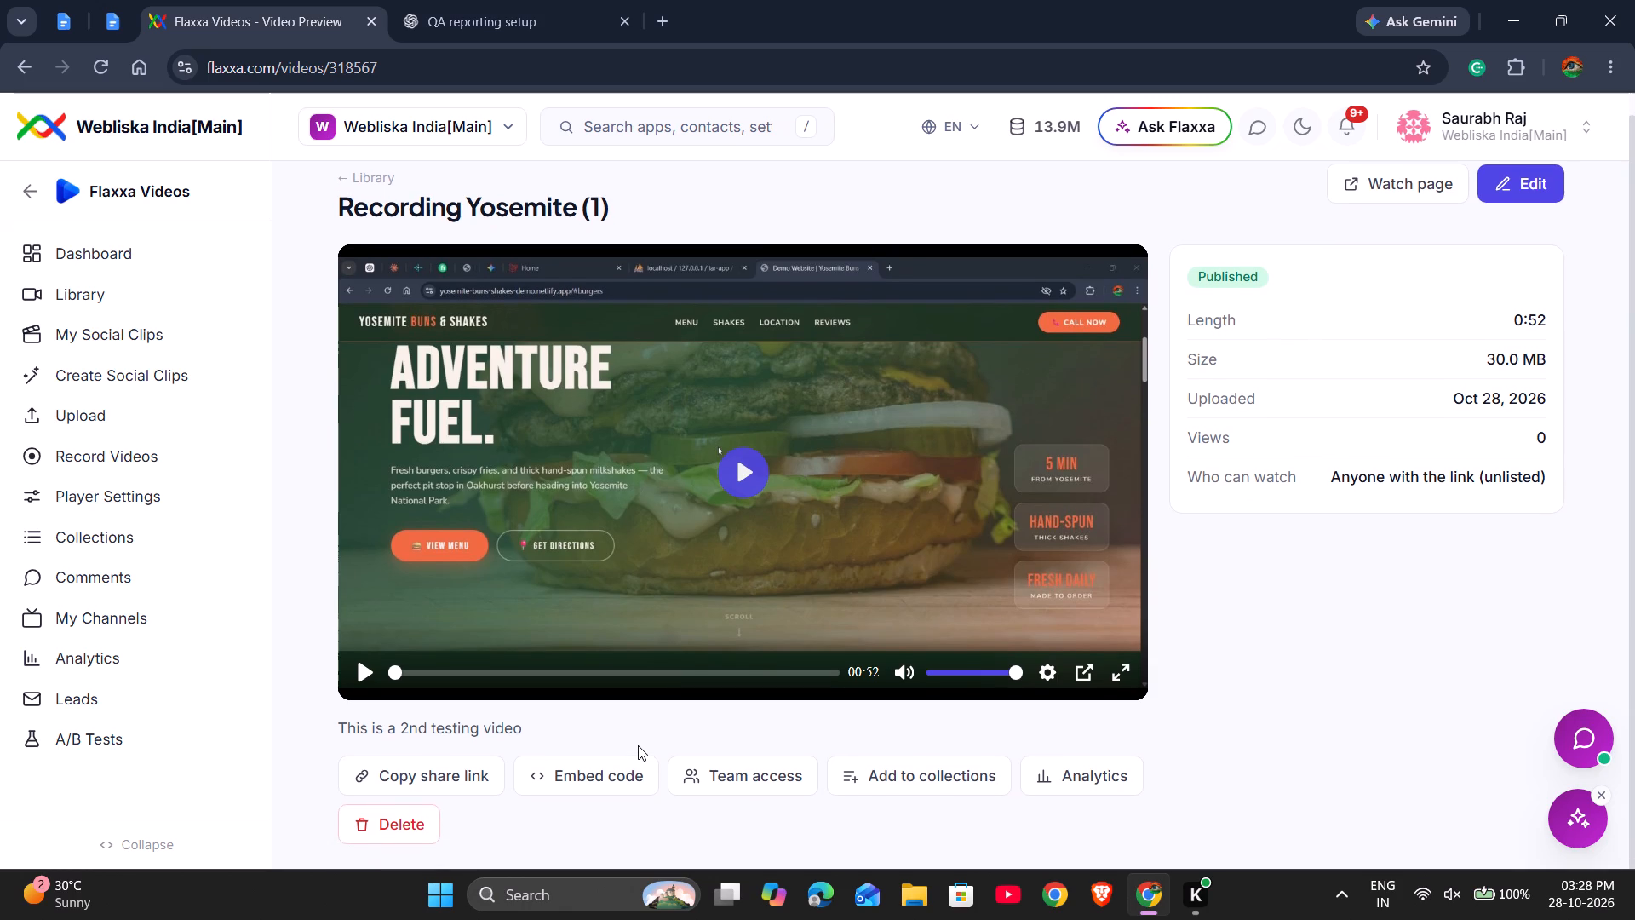
pyautogui.scroll(-1, 638, 745)
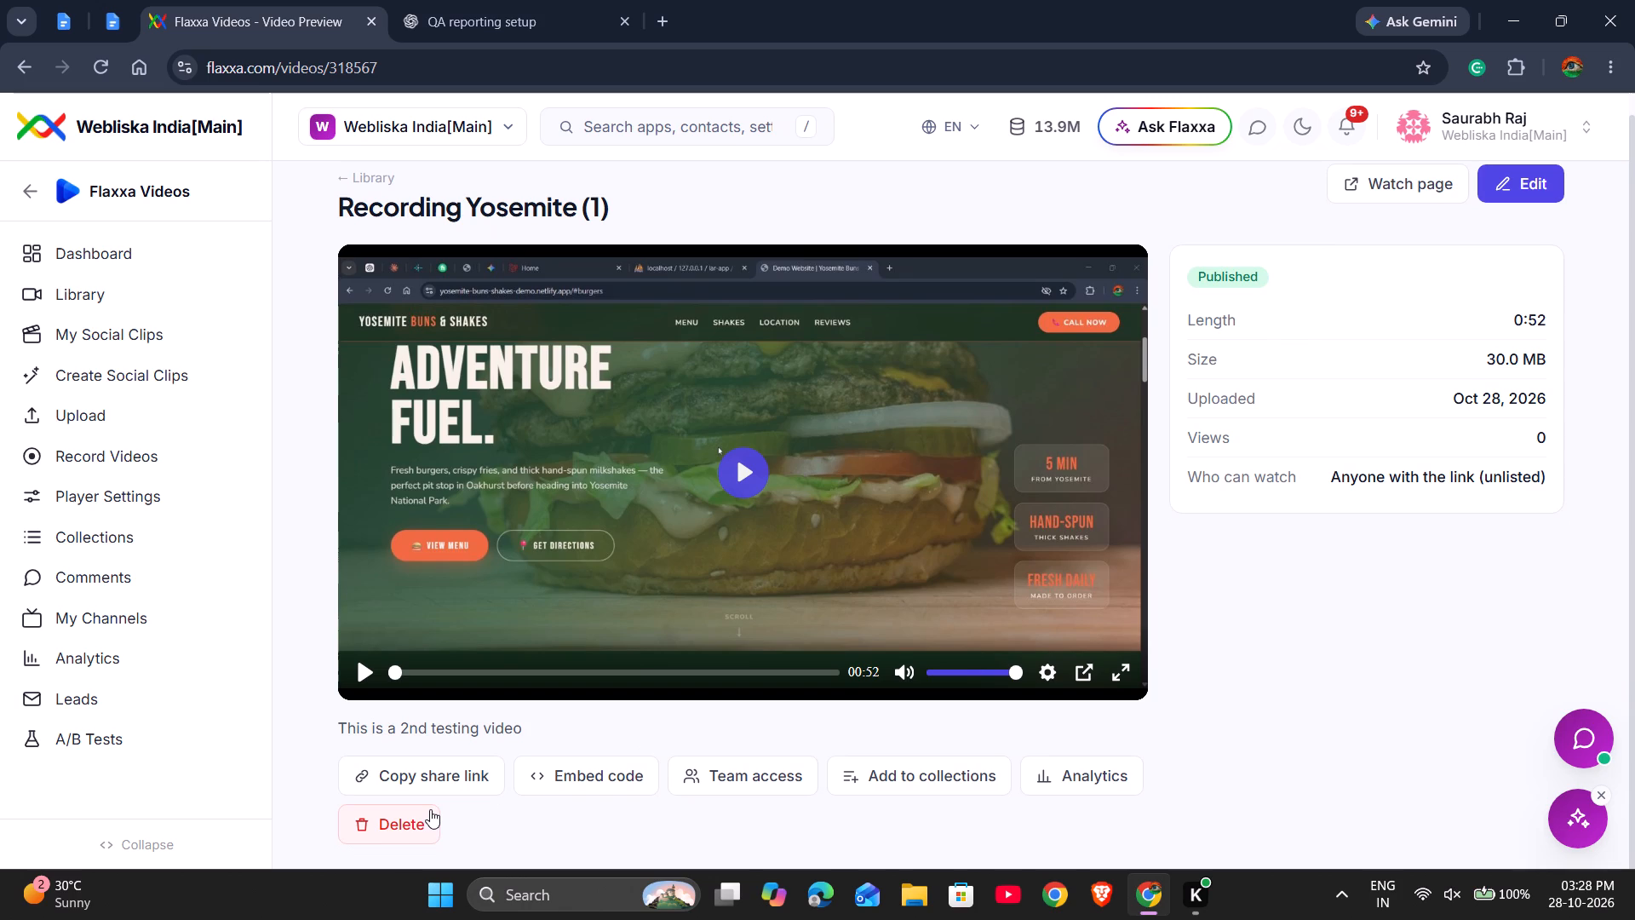
pyautogui.click(430, 809)
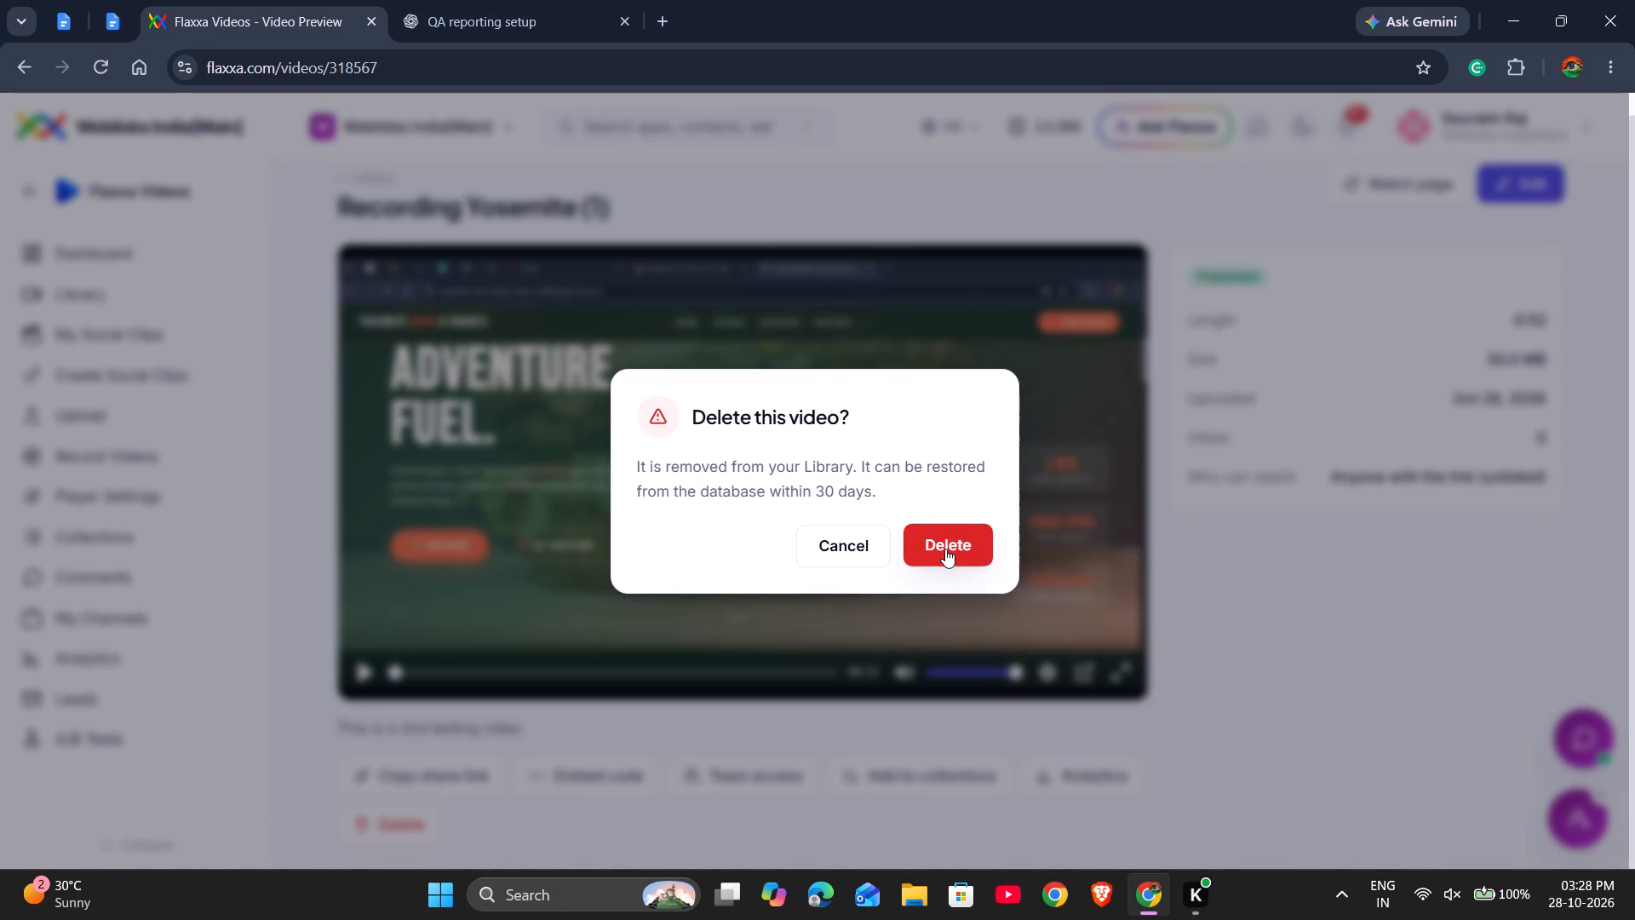
pyautogui.click(831, 550)
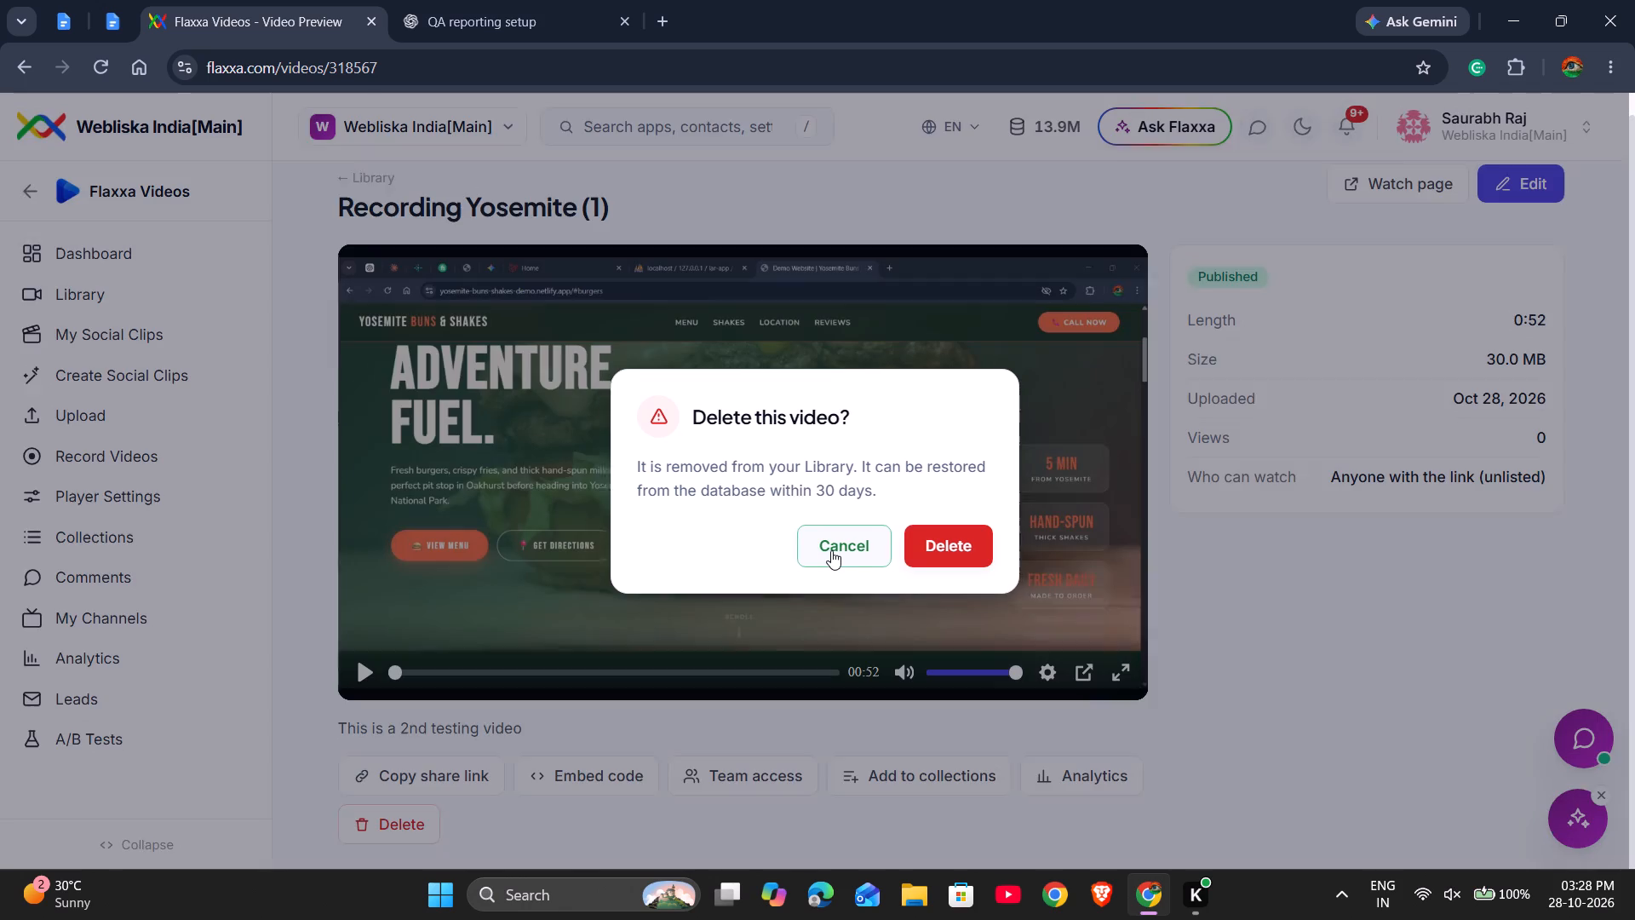
# Copy the share link of Recording Yosemite (1) and open it in a new browser tab.
pyautogui.click(478, 774)
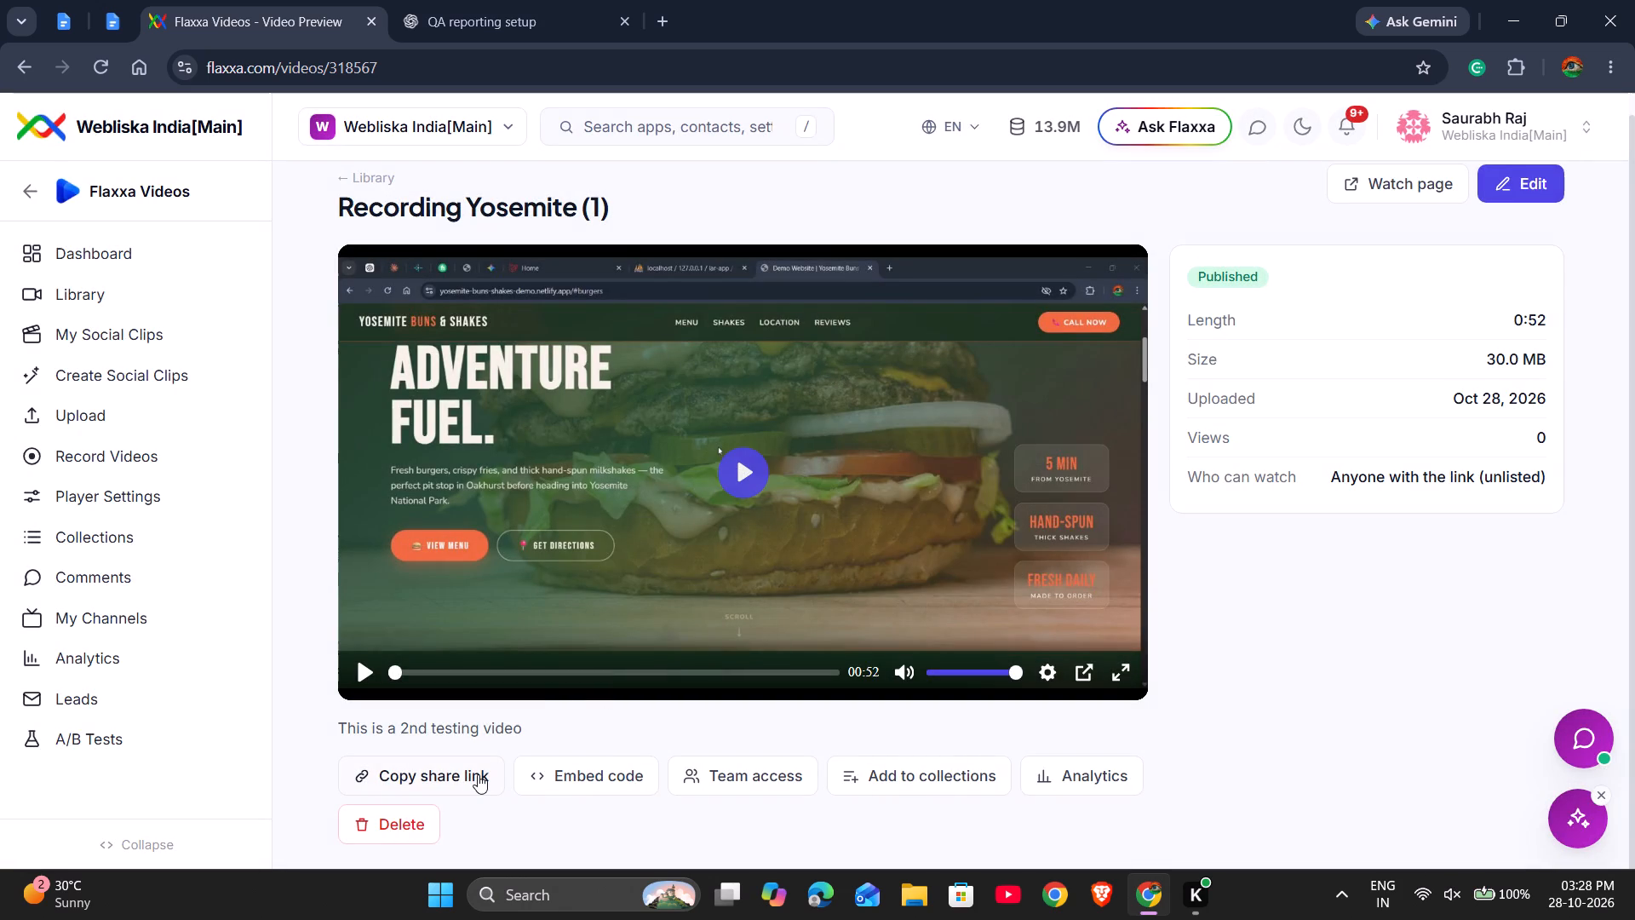
pyautogui.click(668, 24)
pyautogui.hotkey('ctrl', 'v')
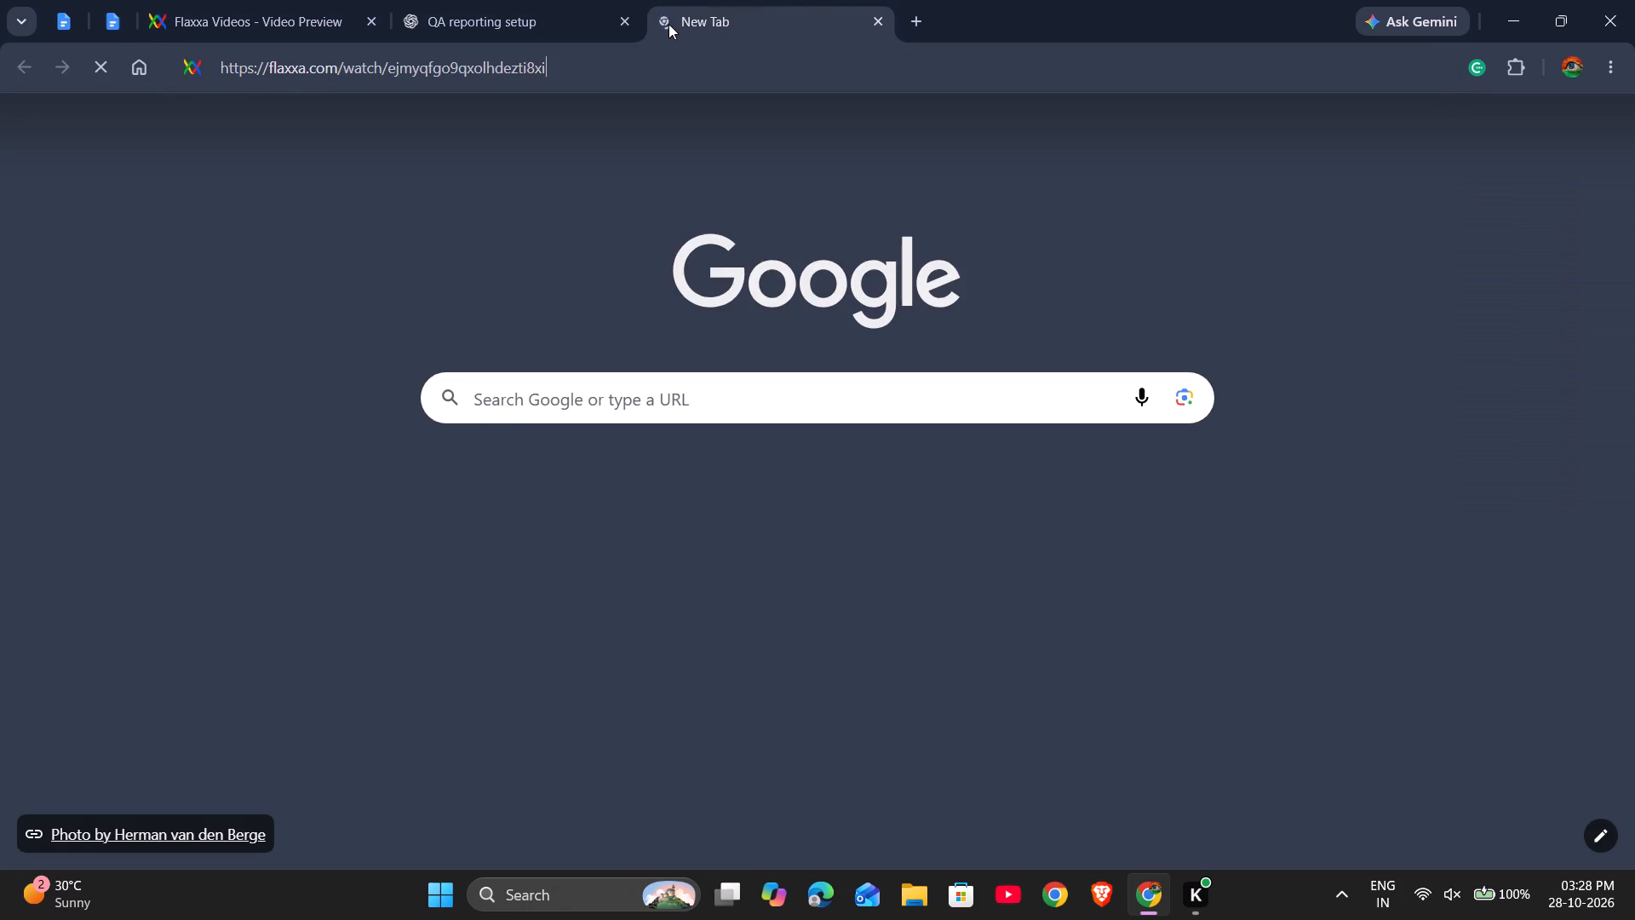
pyautogui.press('Return')
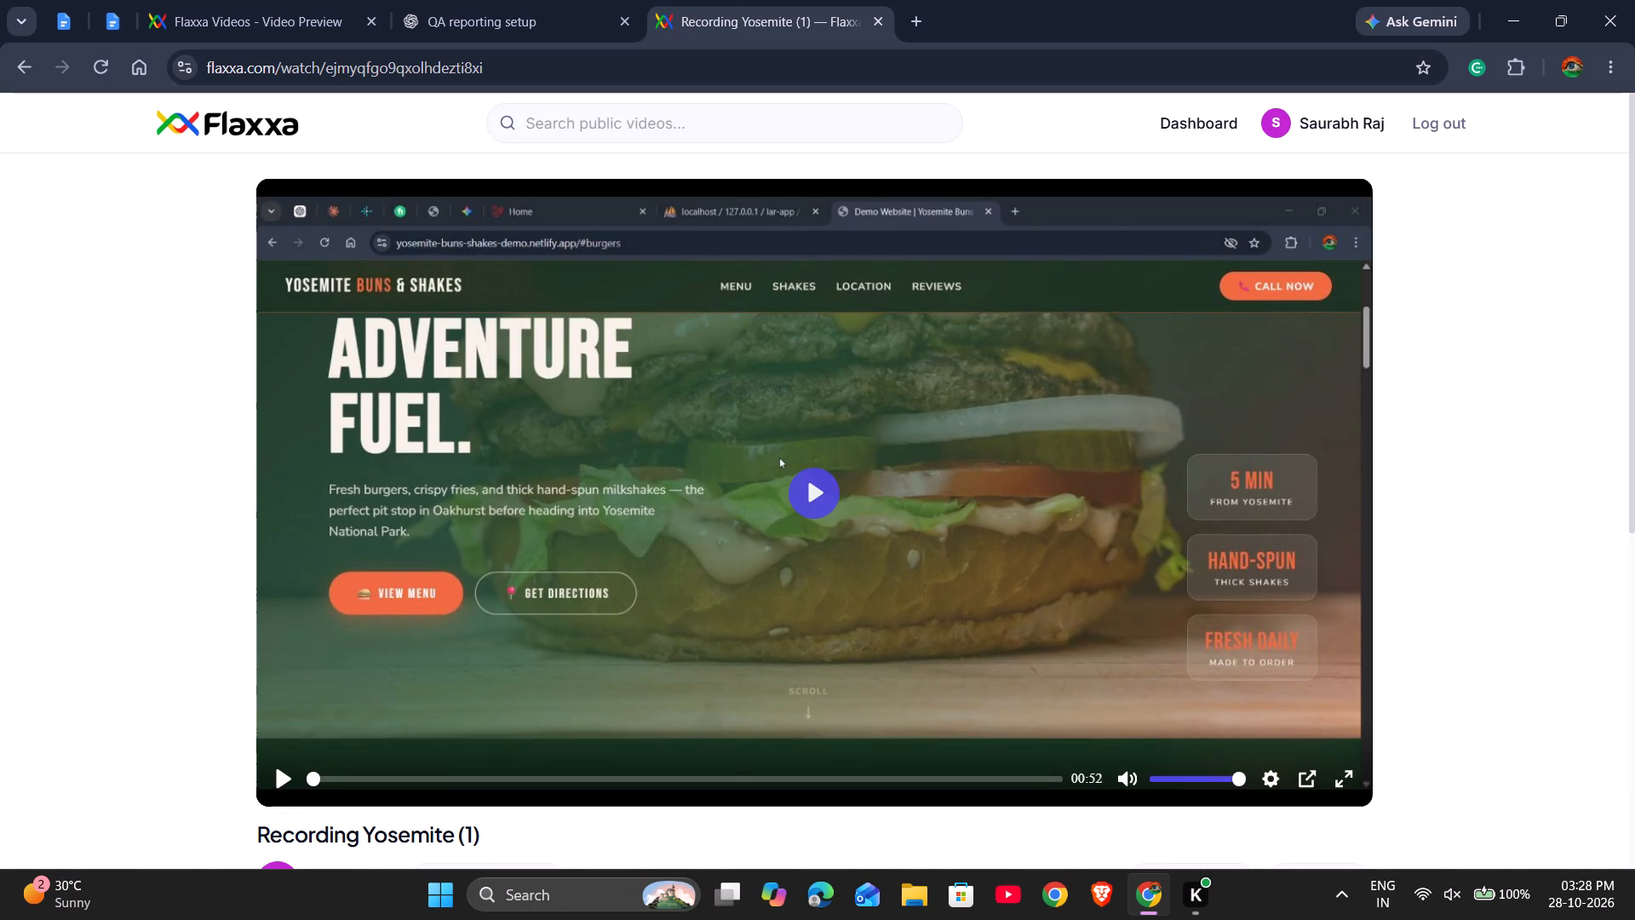
# Examine the public watch page of Recording Yosemite (1), including its details and comments area, and close that page.
pyautogui.scroll(-3, 586, 233)
pyautogui.hscroll(1, 586, 233)
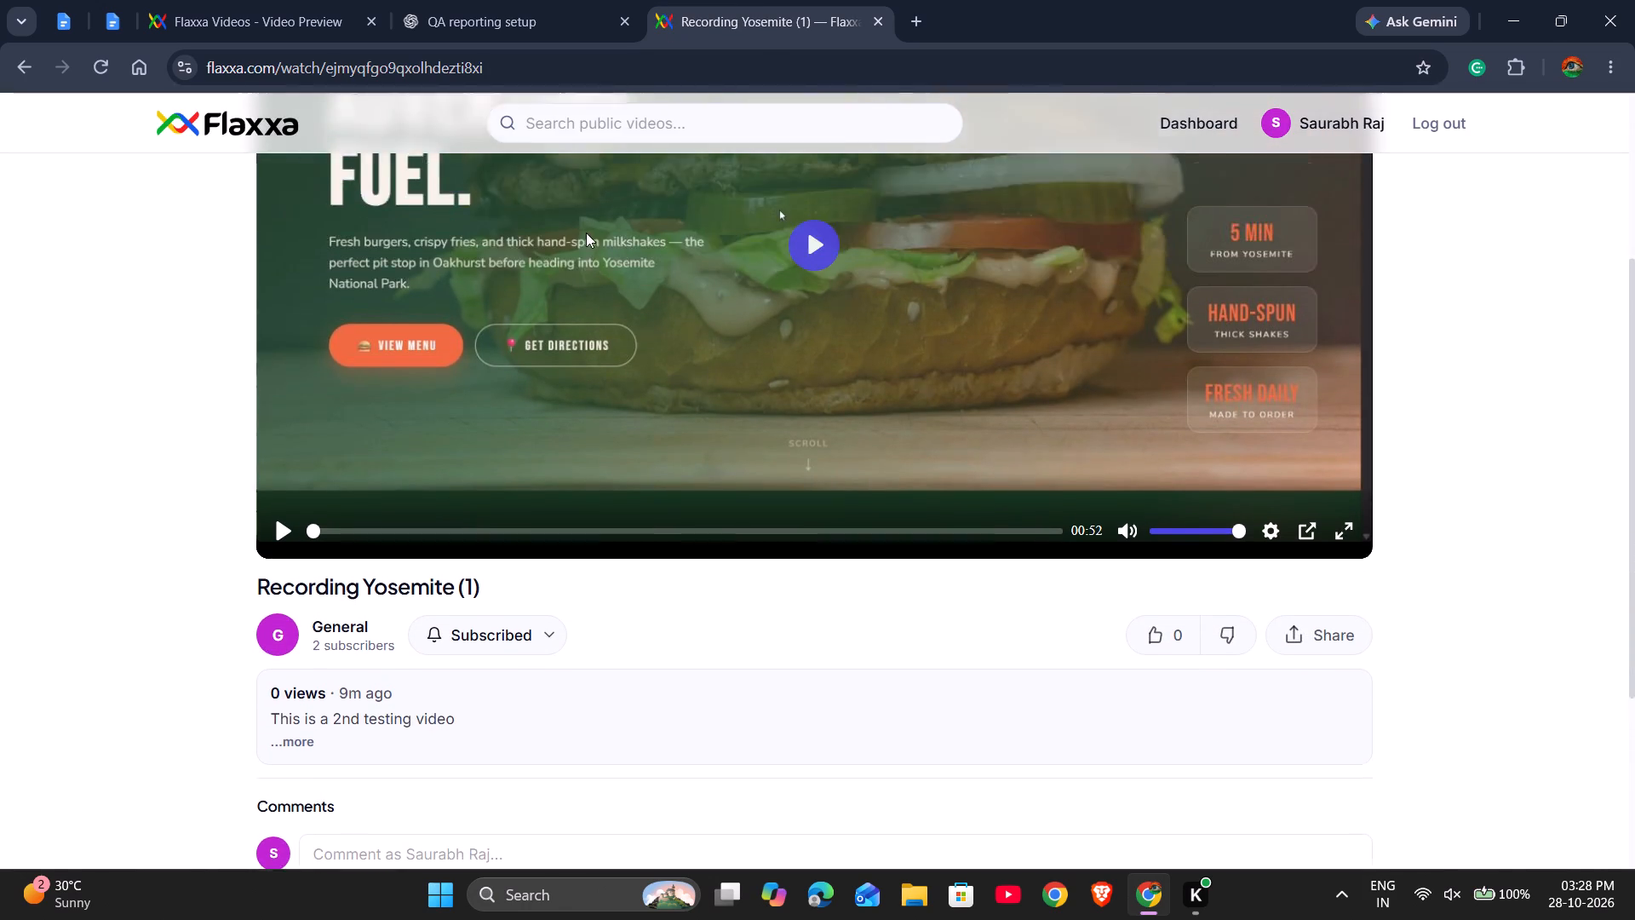
pyautogui.hscroll(1, 586, 233)
pyautogui.scroll(-4, 586, 233)
pyautogui.scroll(6, 586, 233)
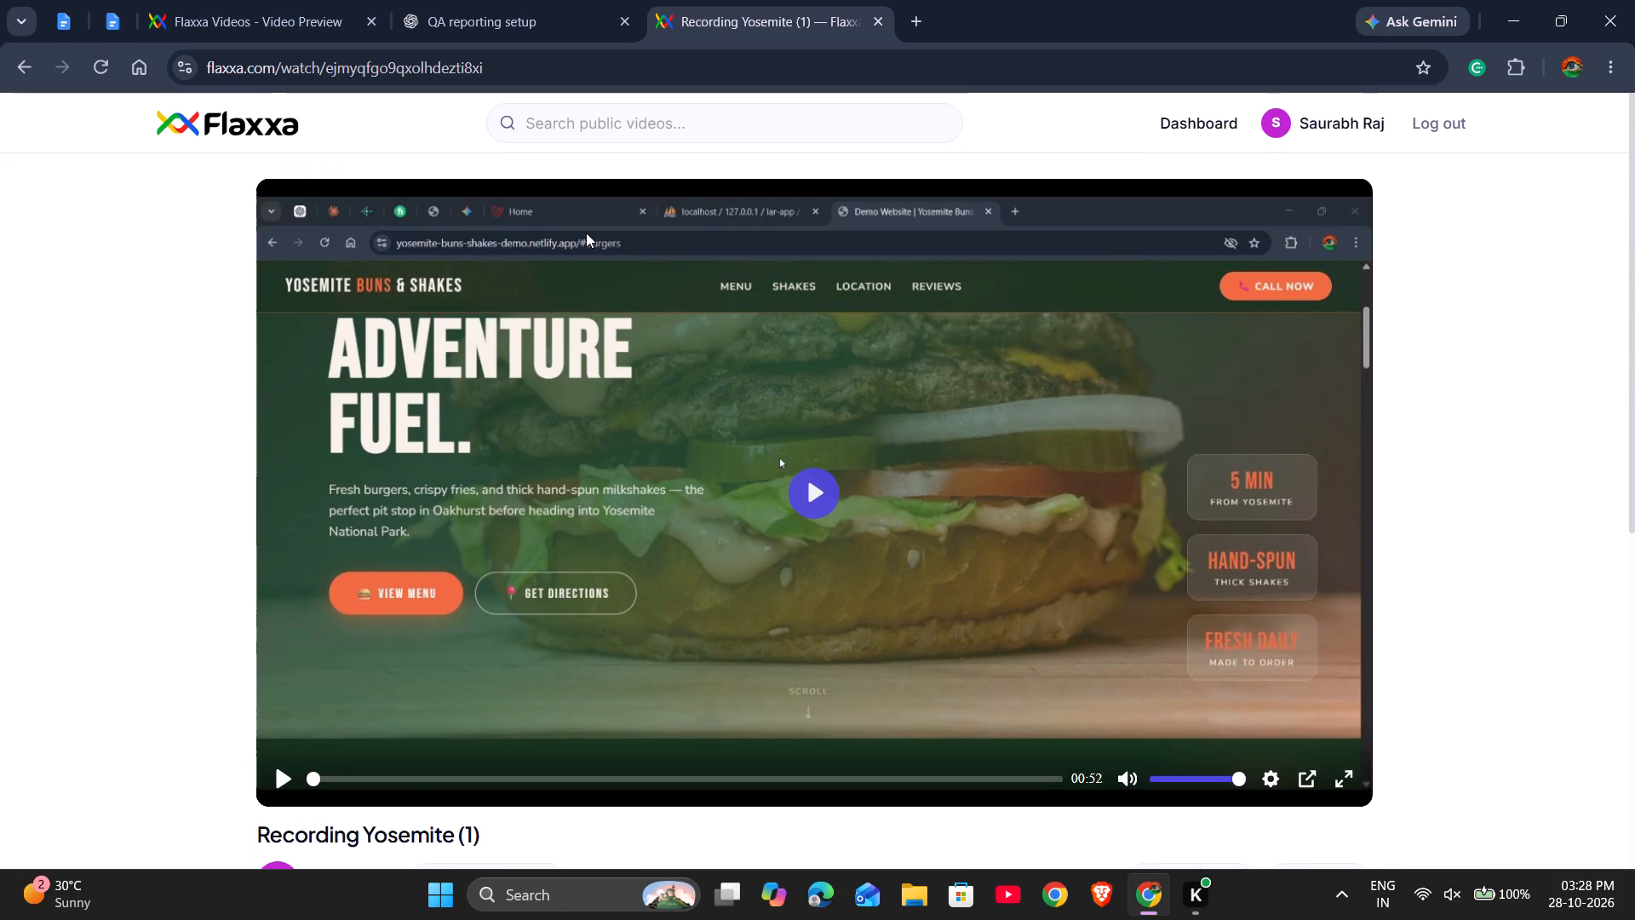
pyautogui.click(875, 22)
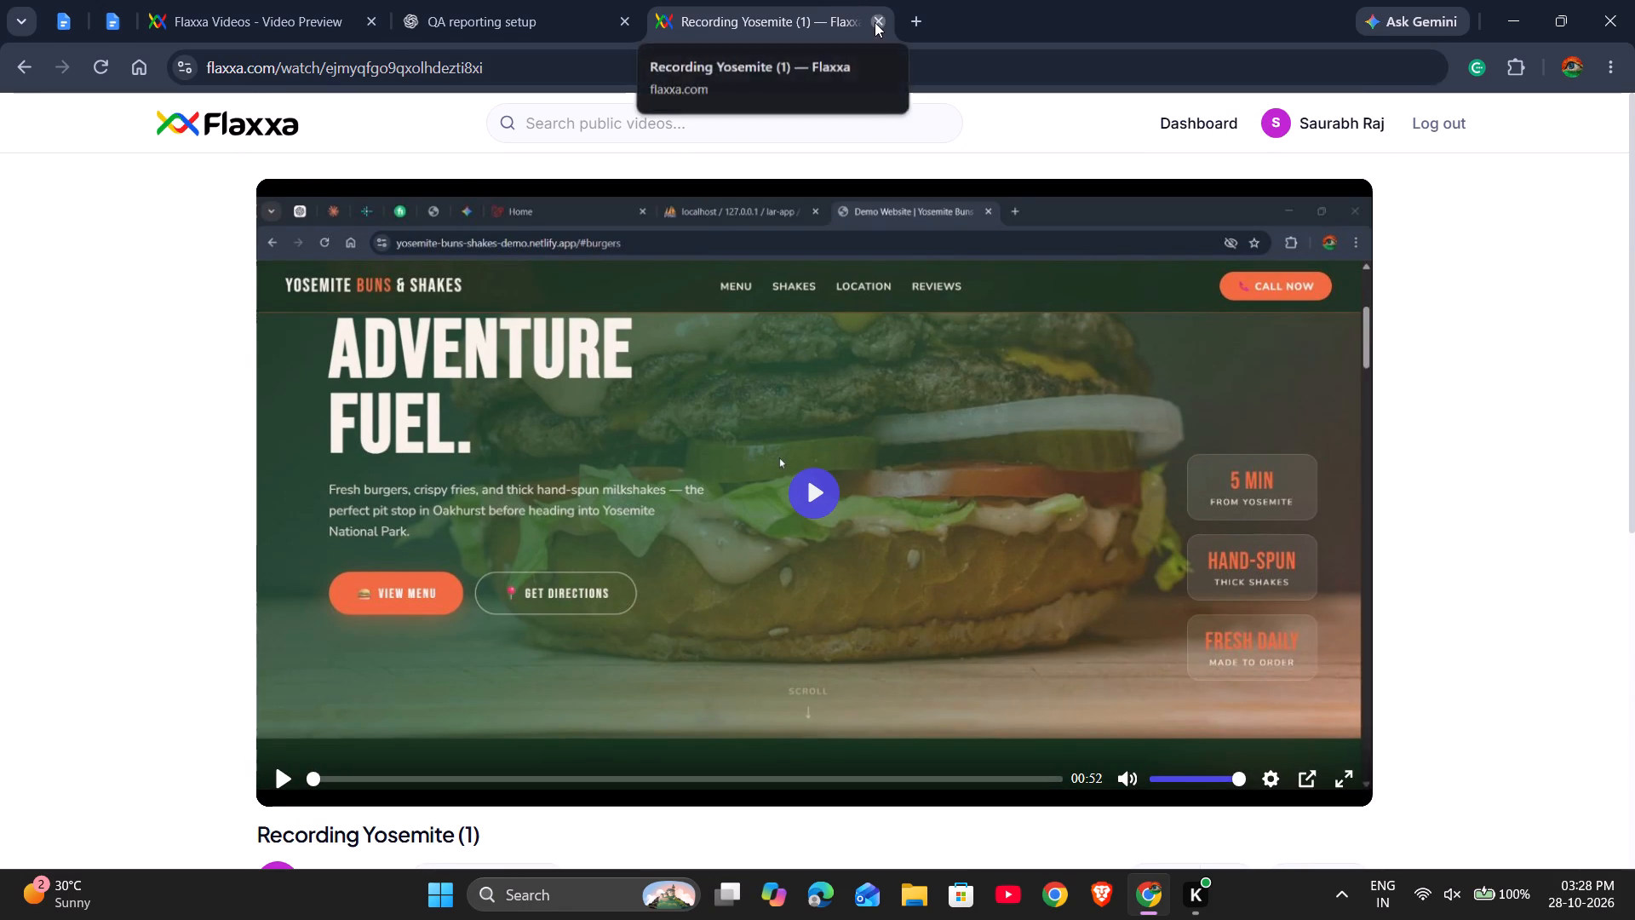
# Delete the Recording Yosemite (1) video from its preview page.
pyautogui.scroll(-2, 514, 750)
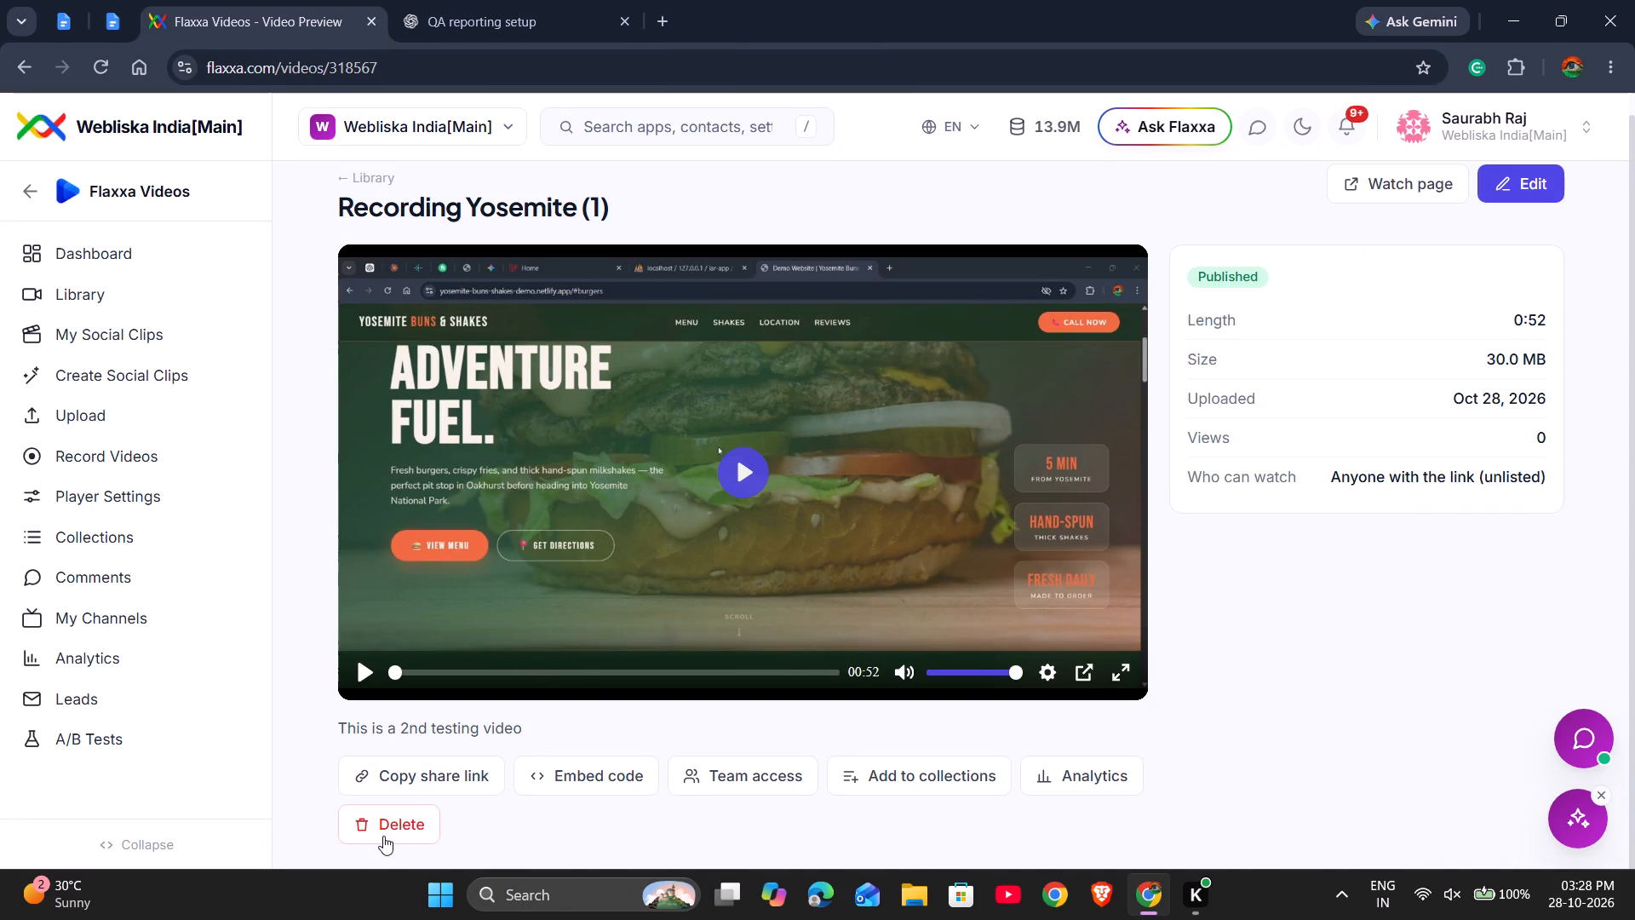
pyautogui.click(383, 836)
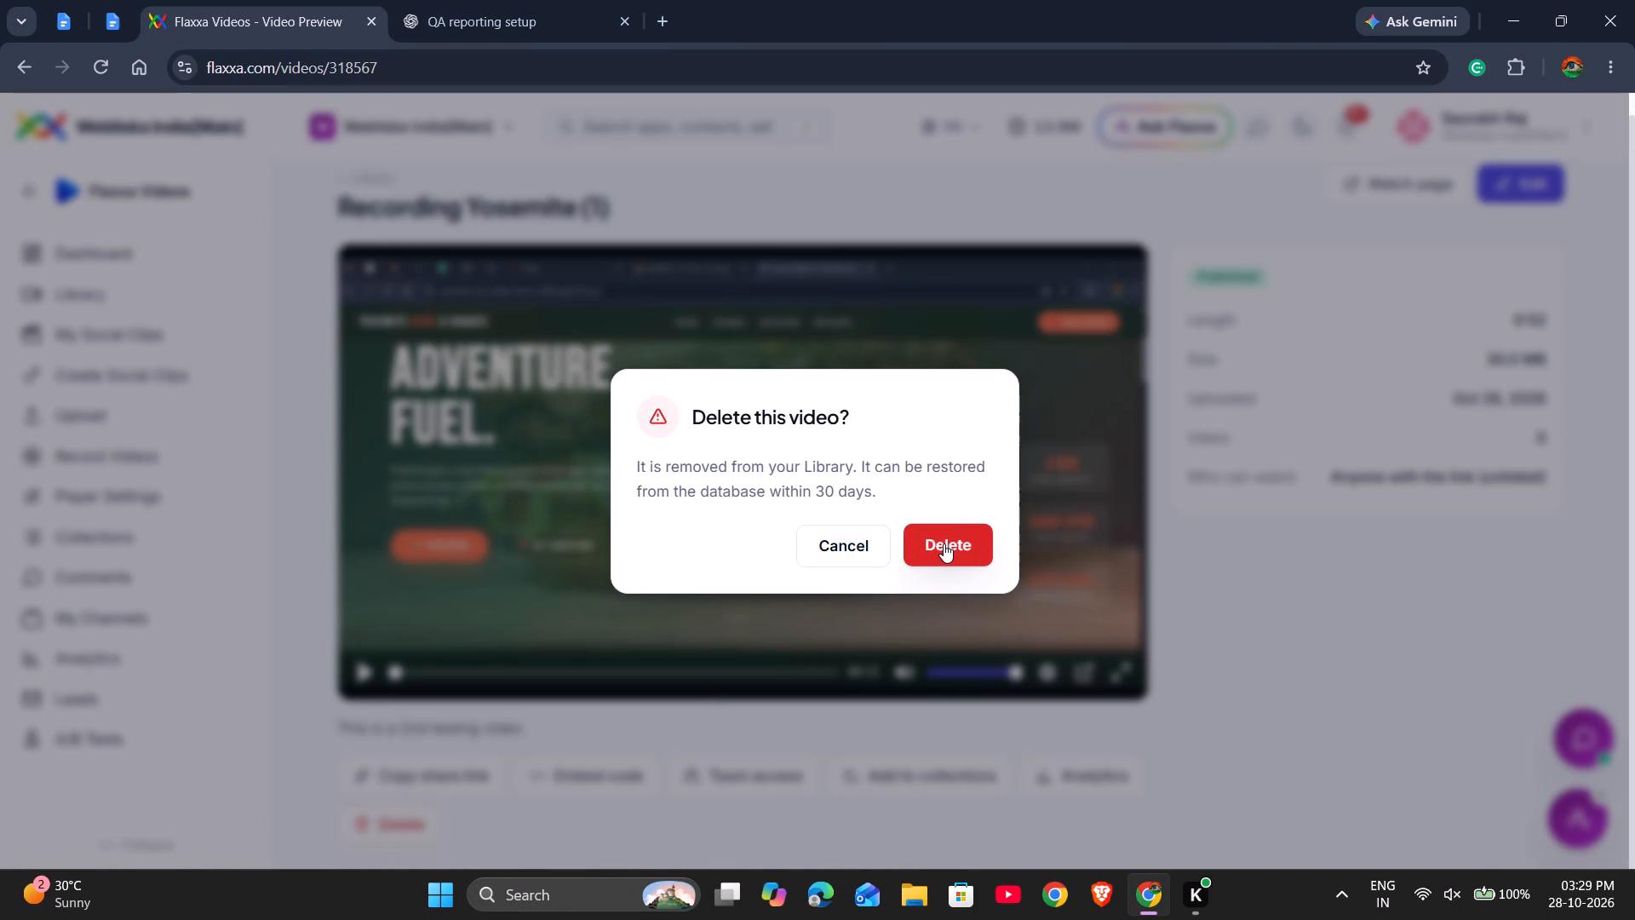
pyautogui.click(944, 543)
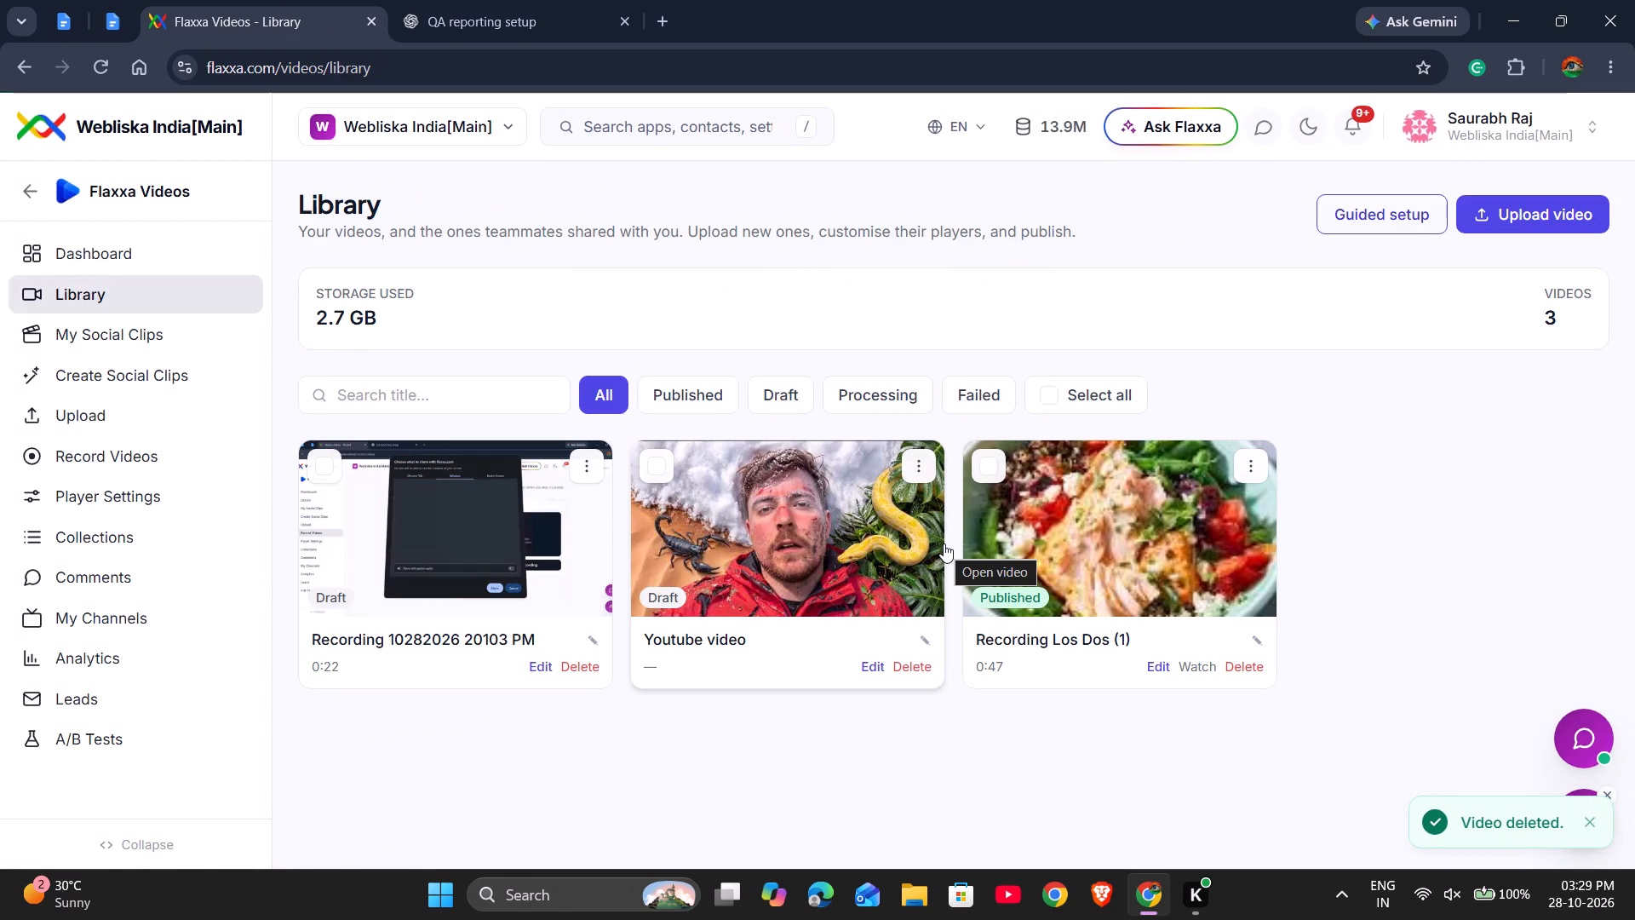
# Start a first social clip from My Social Clips, browse the available styles, and choose the Tweet to Video style.
pyautogui.click(135, 337)
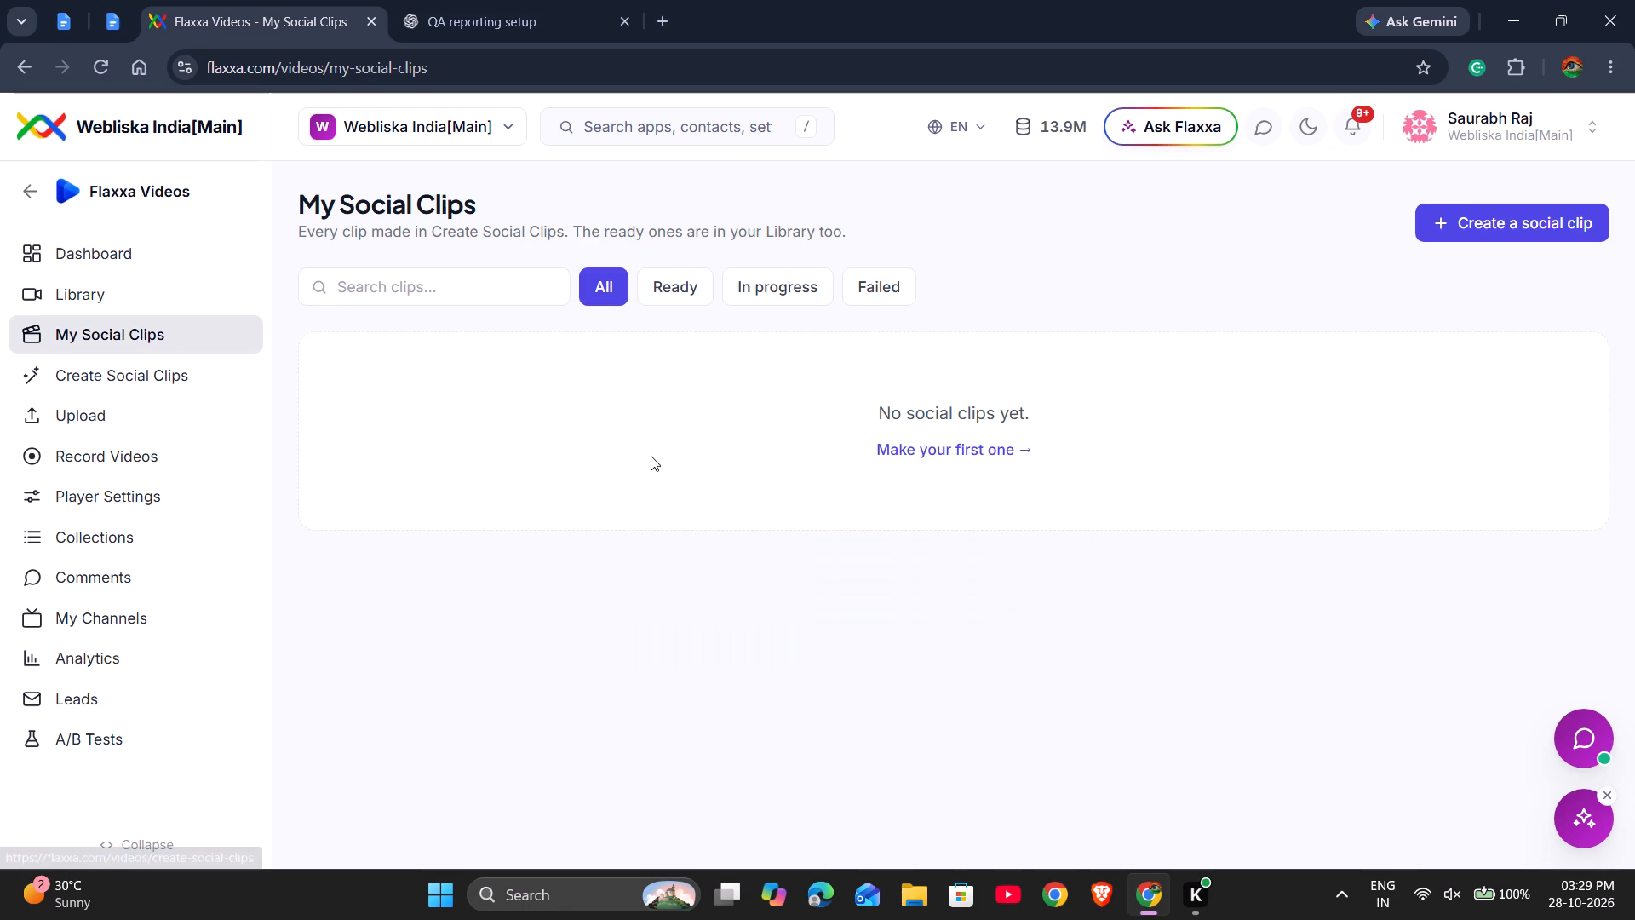
pyautogui.click(888, 447)
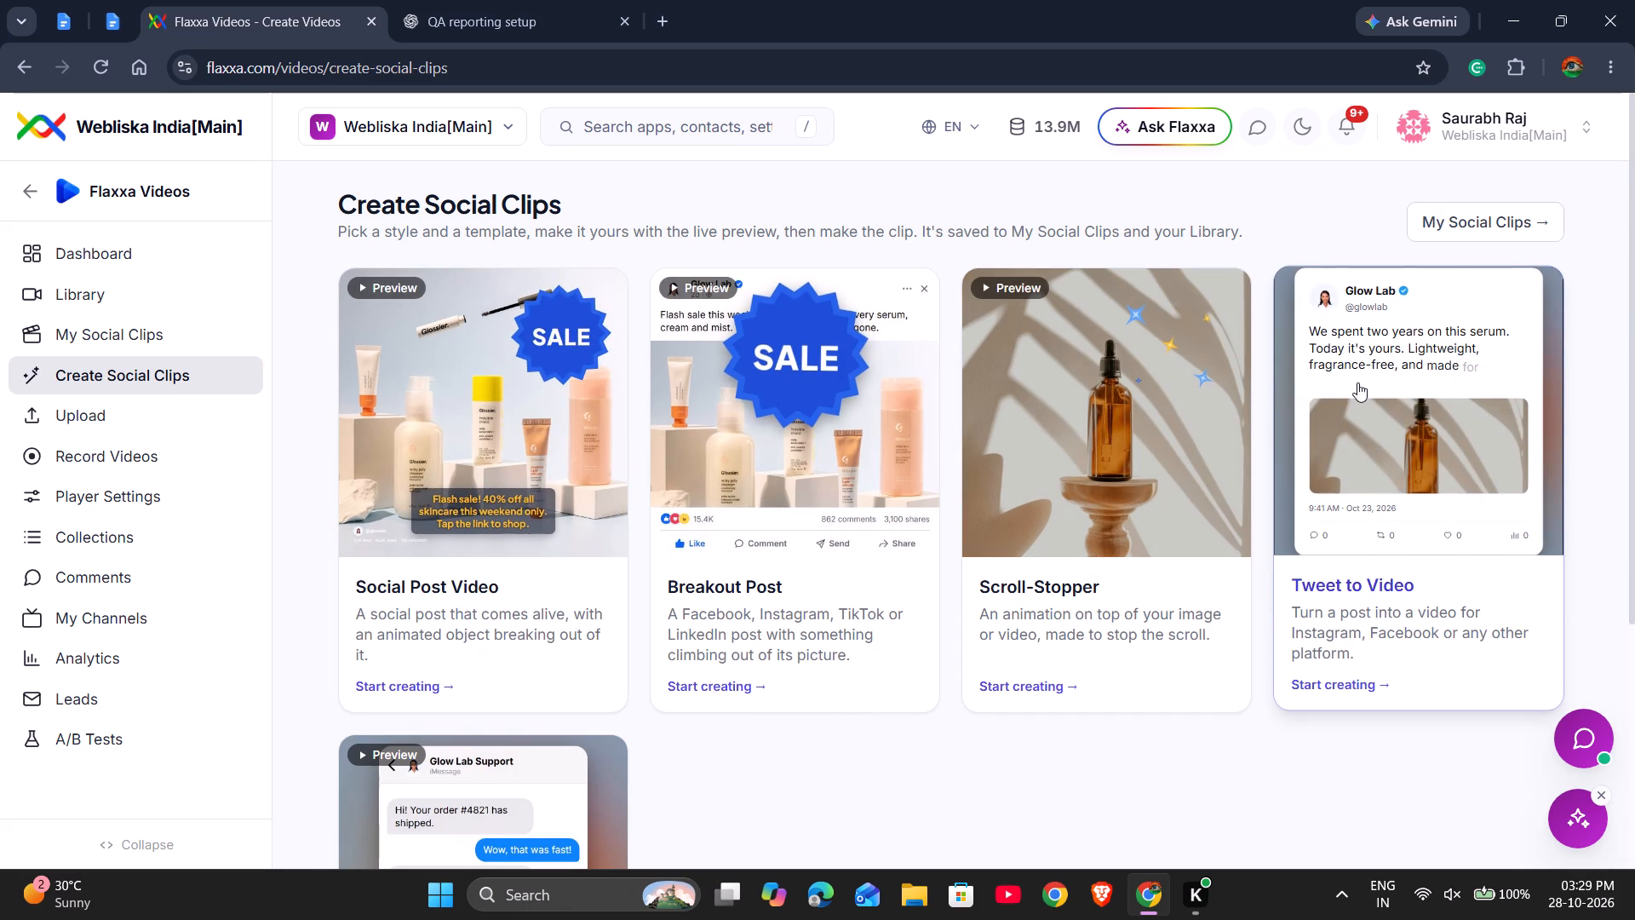
pyautogui.scroll(-2, 713, 612)
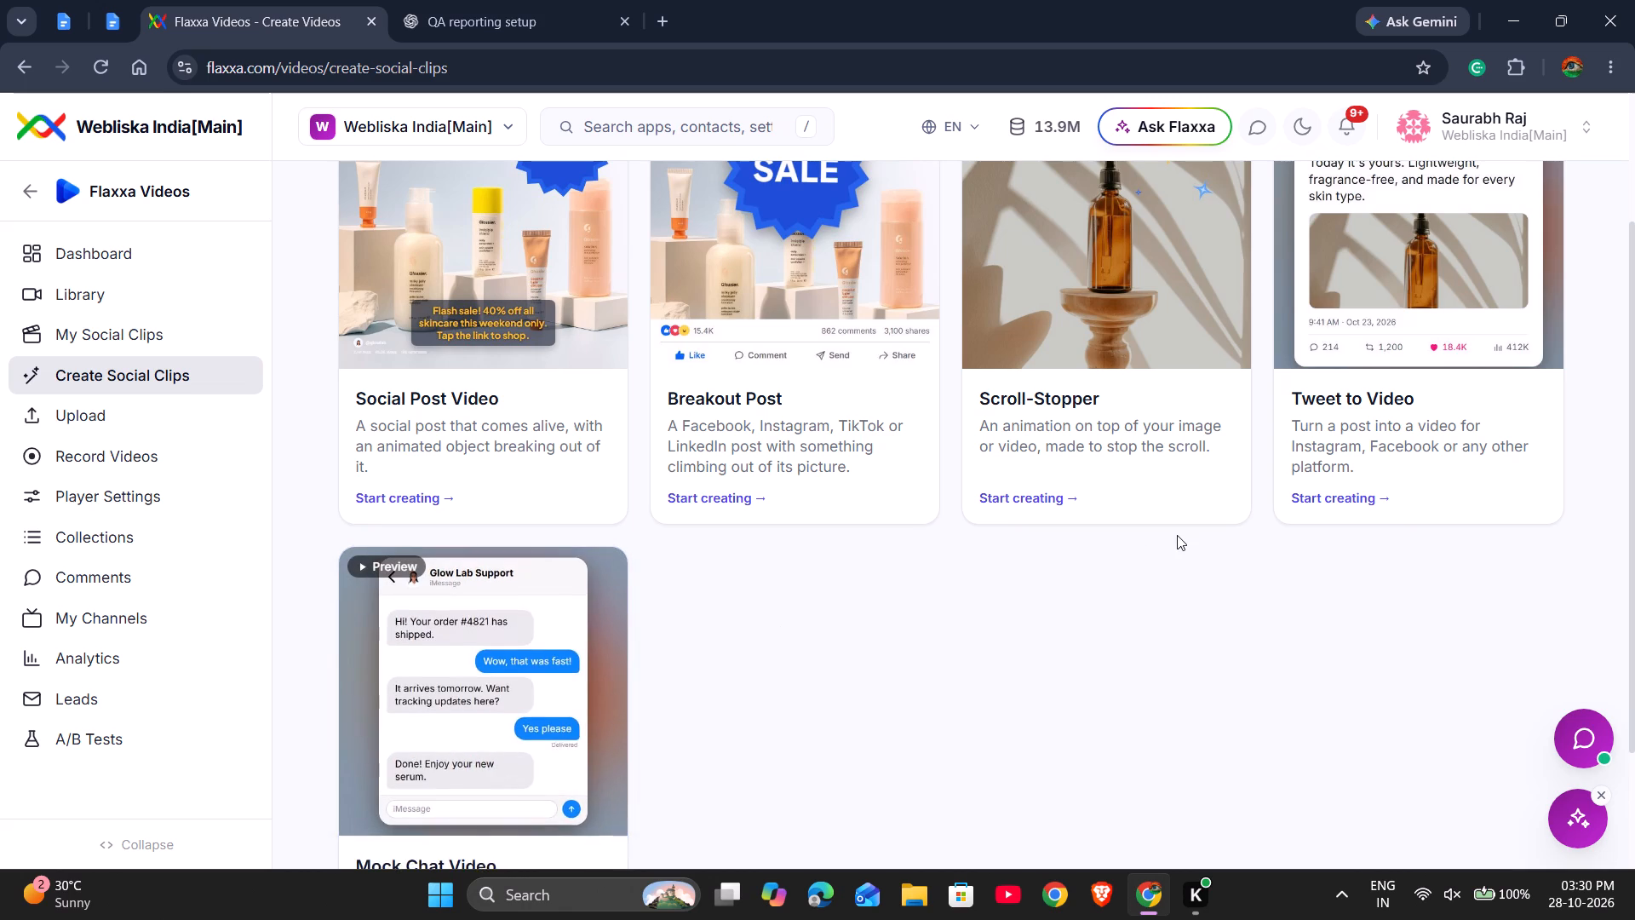
pyautogui.scroll(1, 1177, 535)
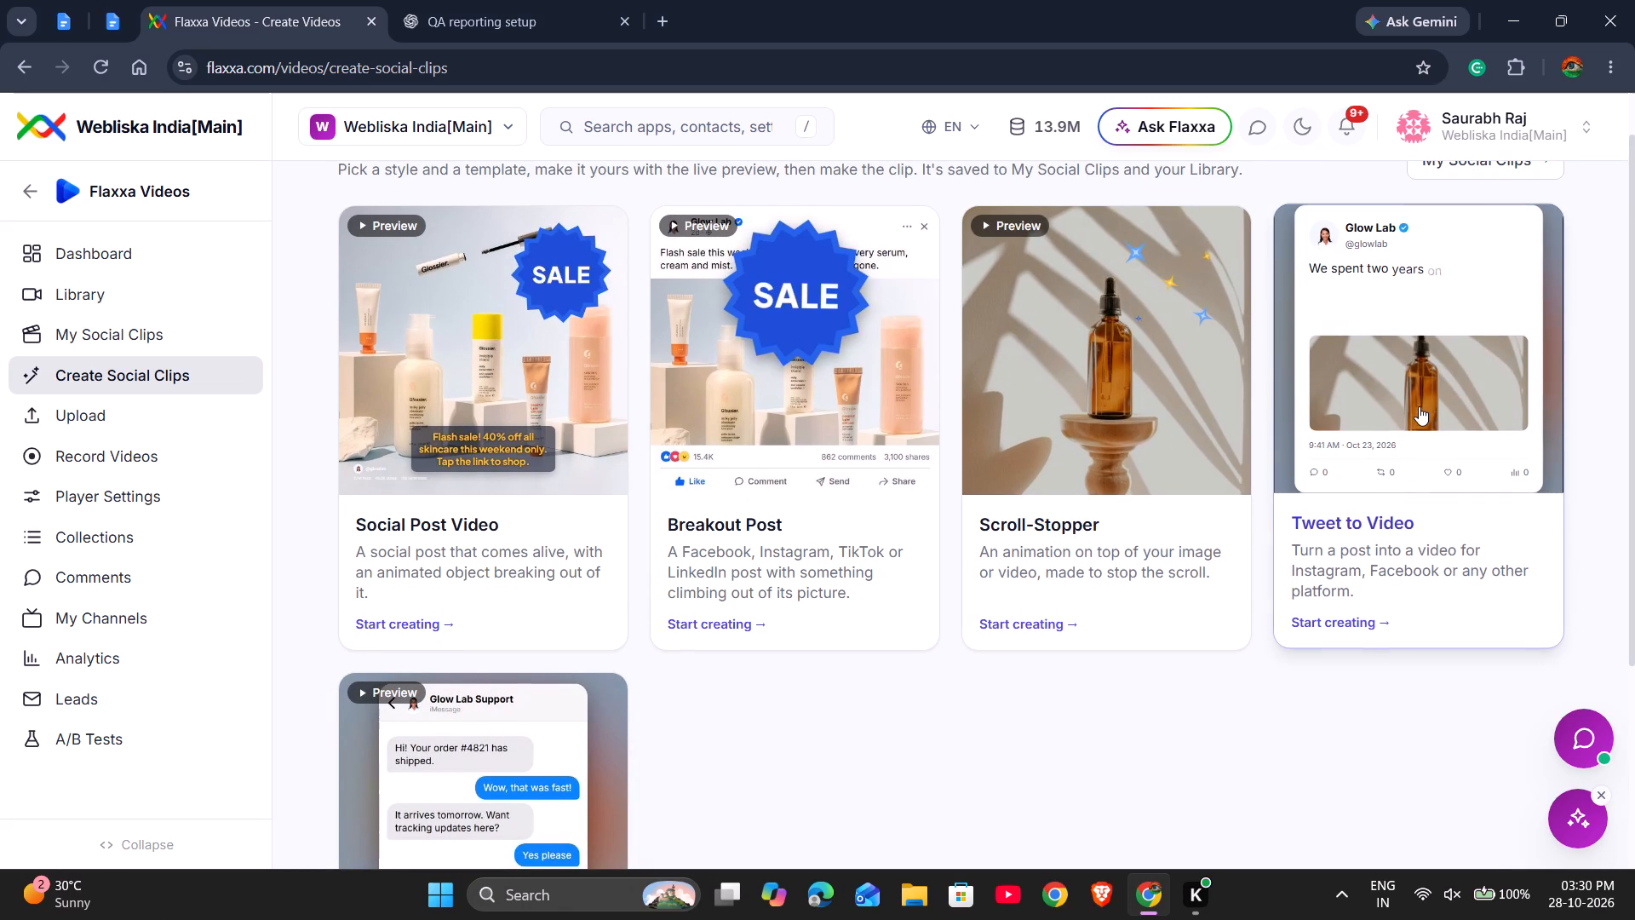
pyautogui.scroll(1, 1407, 399)
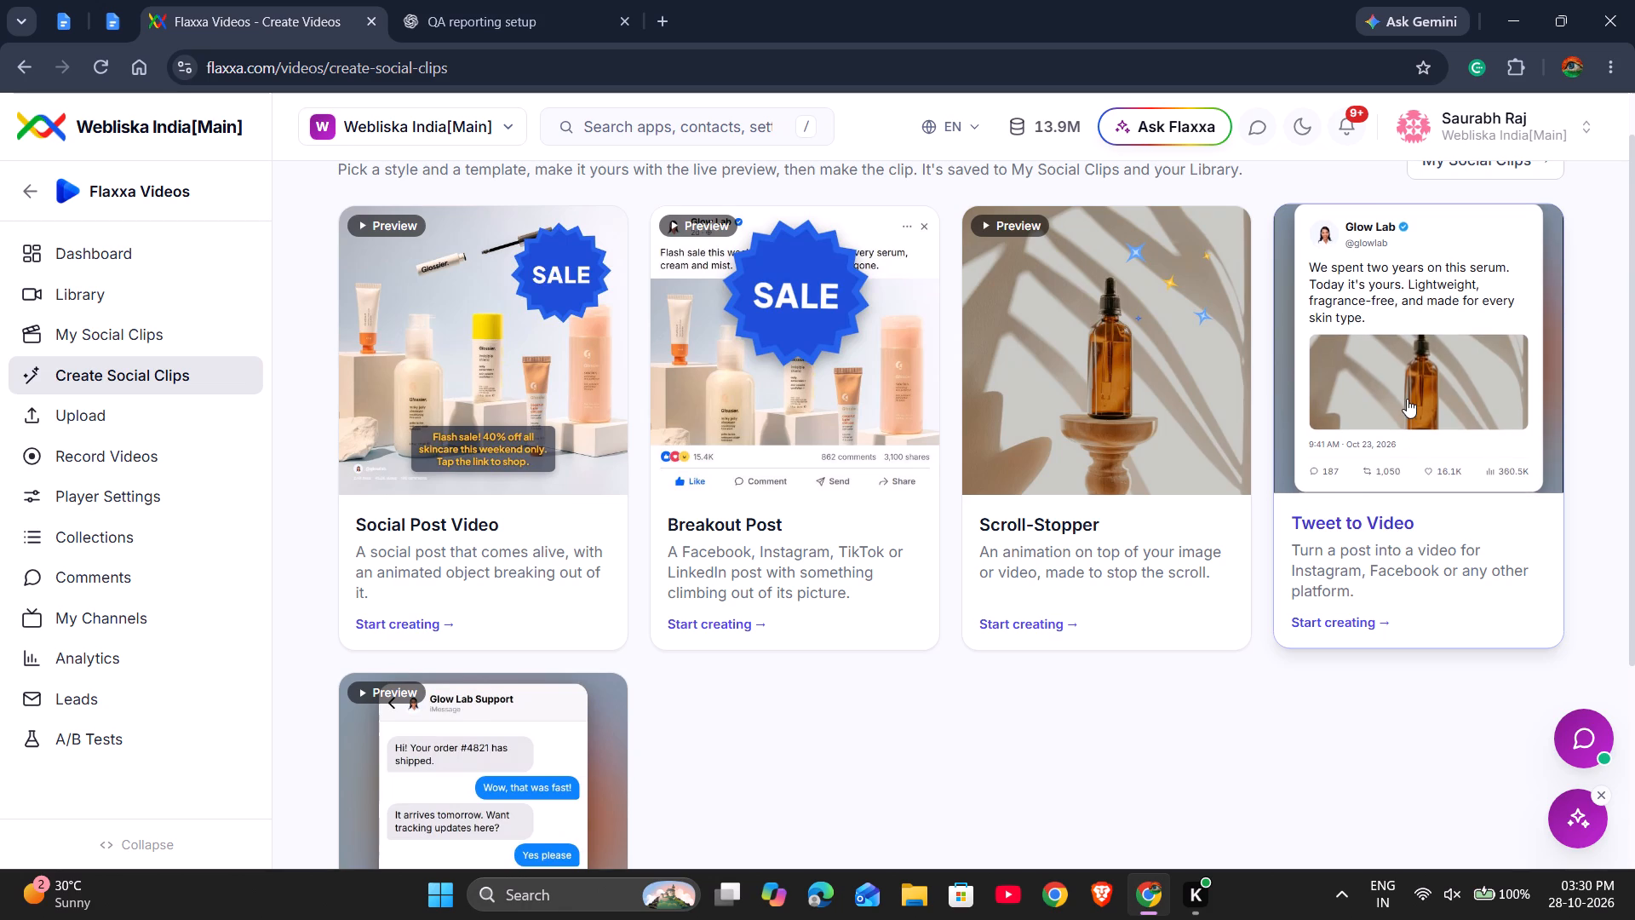
pyautogui.scroll(1, 1407, 399)
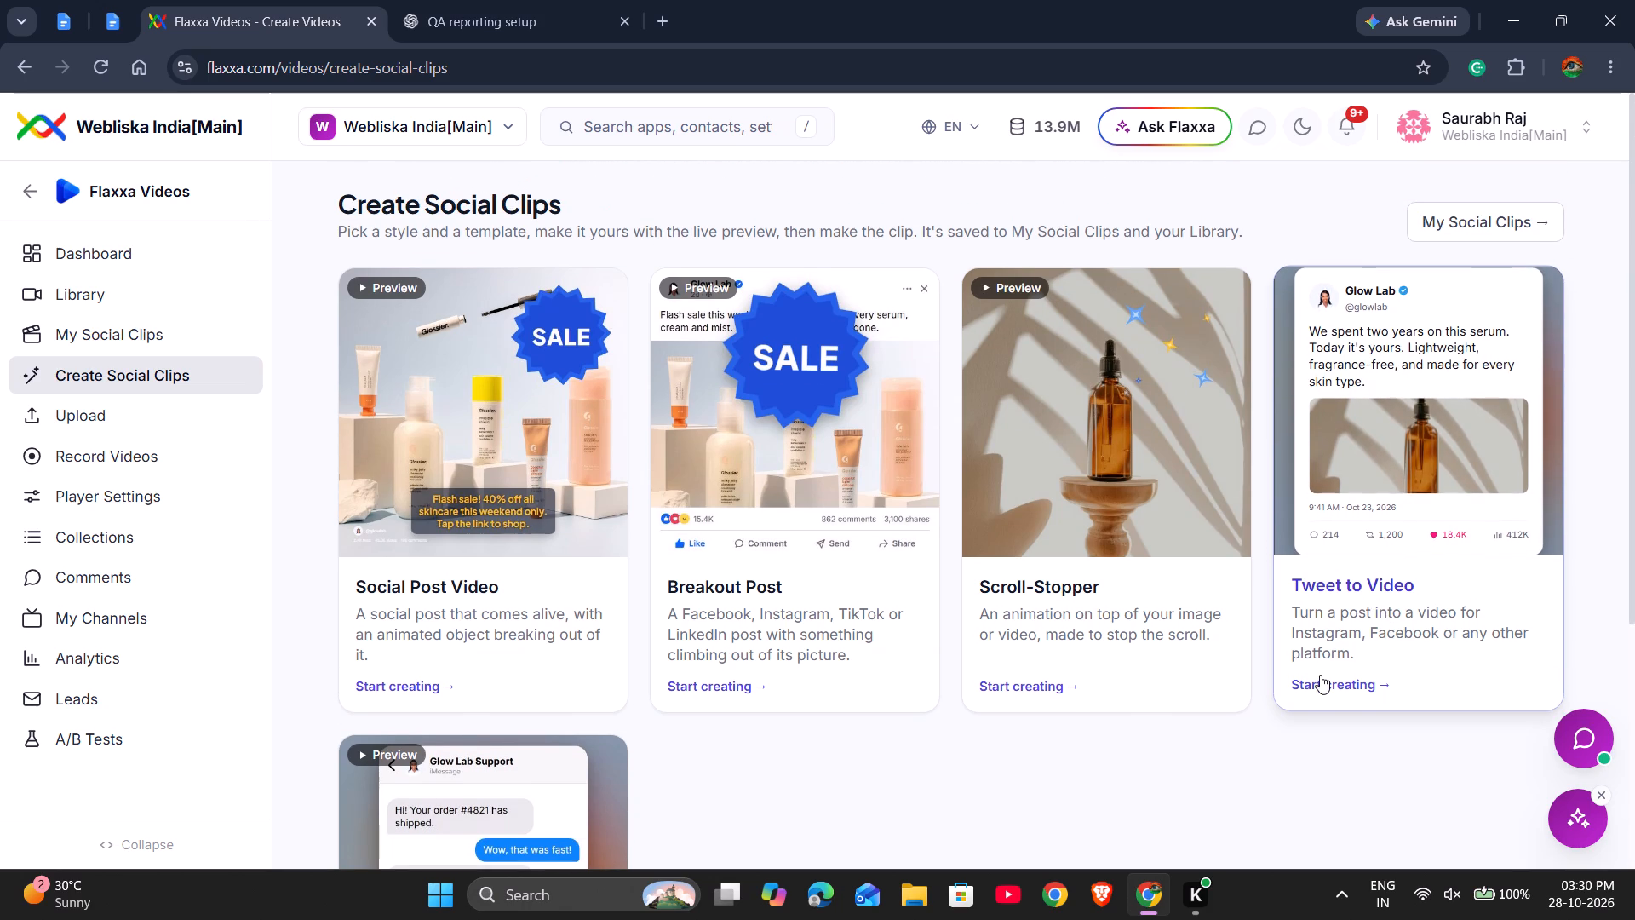
pyautogui.click(1362, 574)
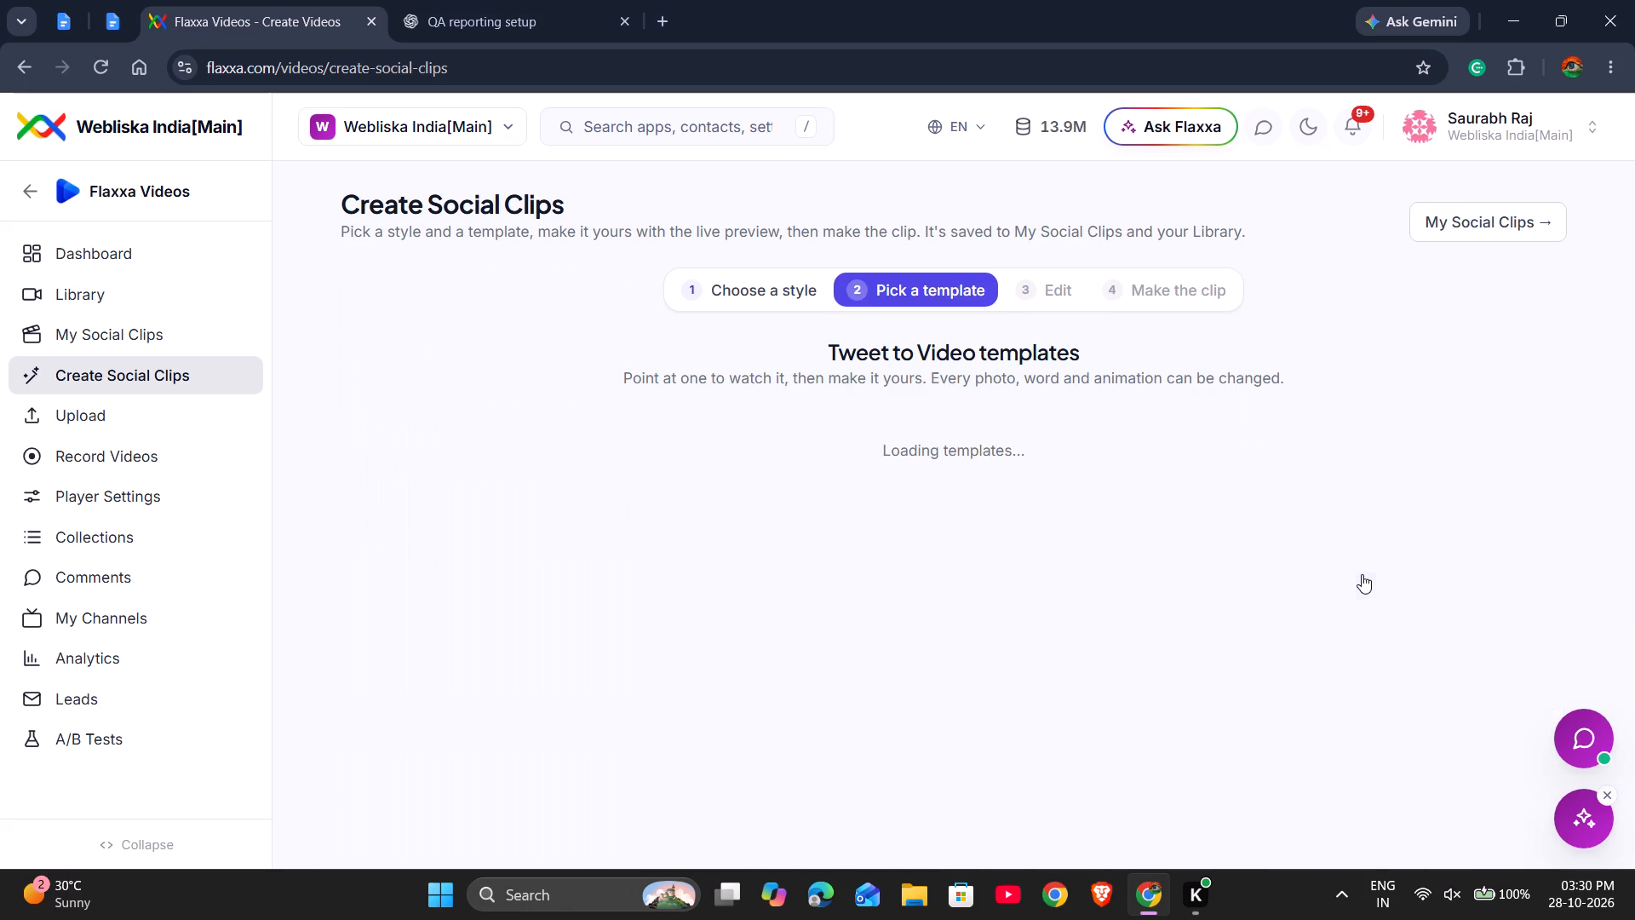
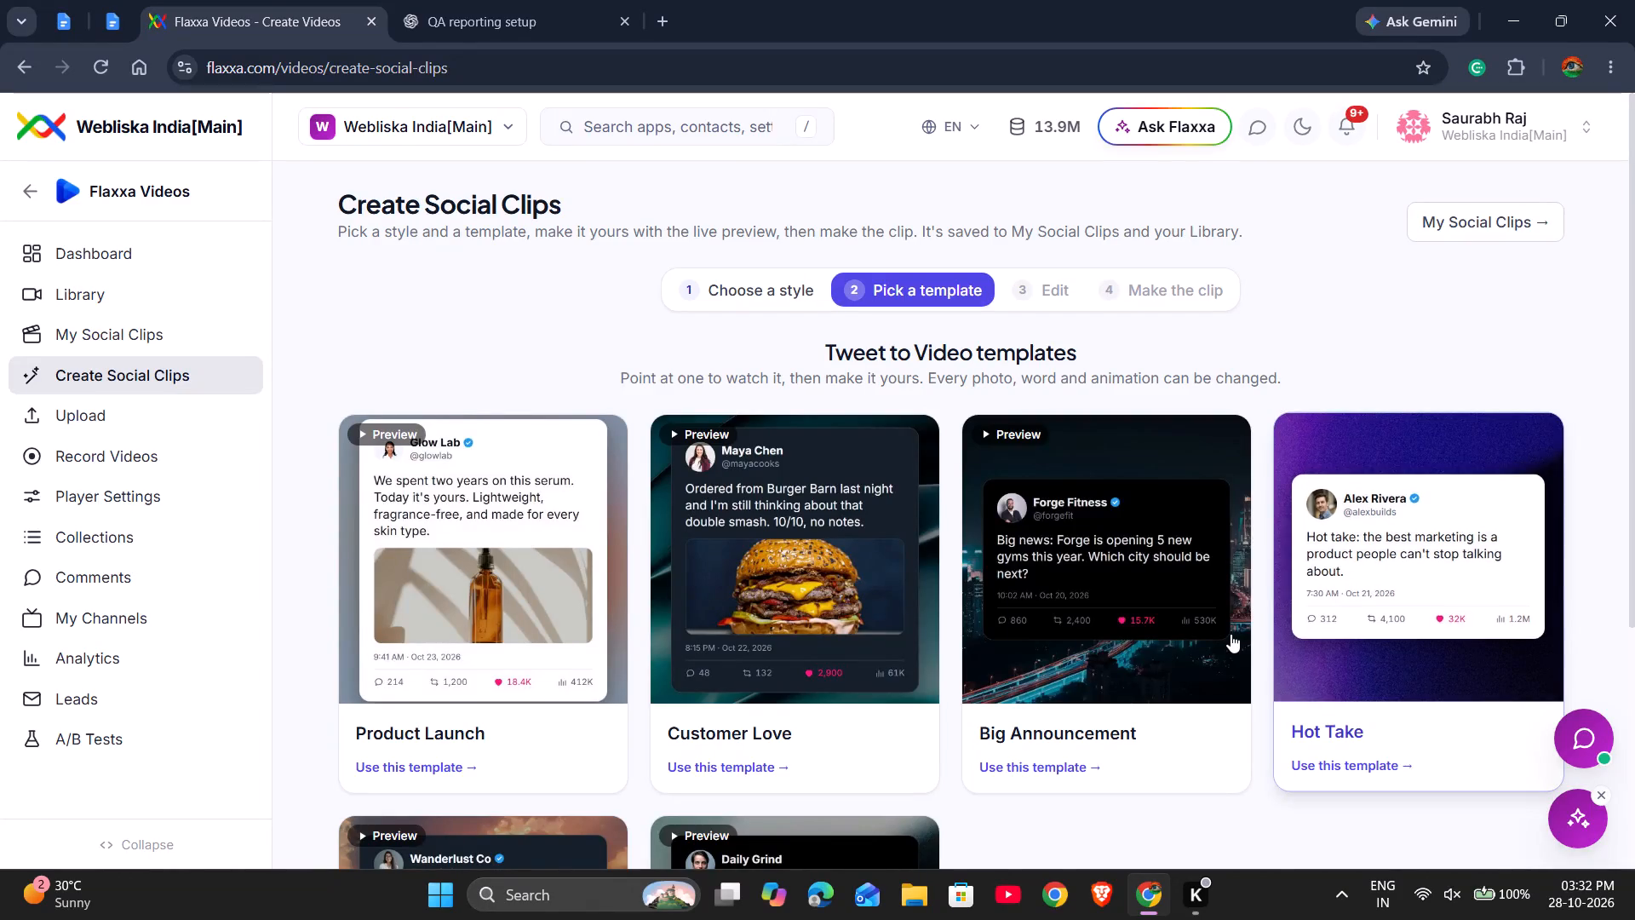
# Look through the available Tweet to Video templates, from Product Launch to Coffee Thoughts.
pyautogui.scroll(-4, 1231, 634)
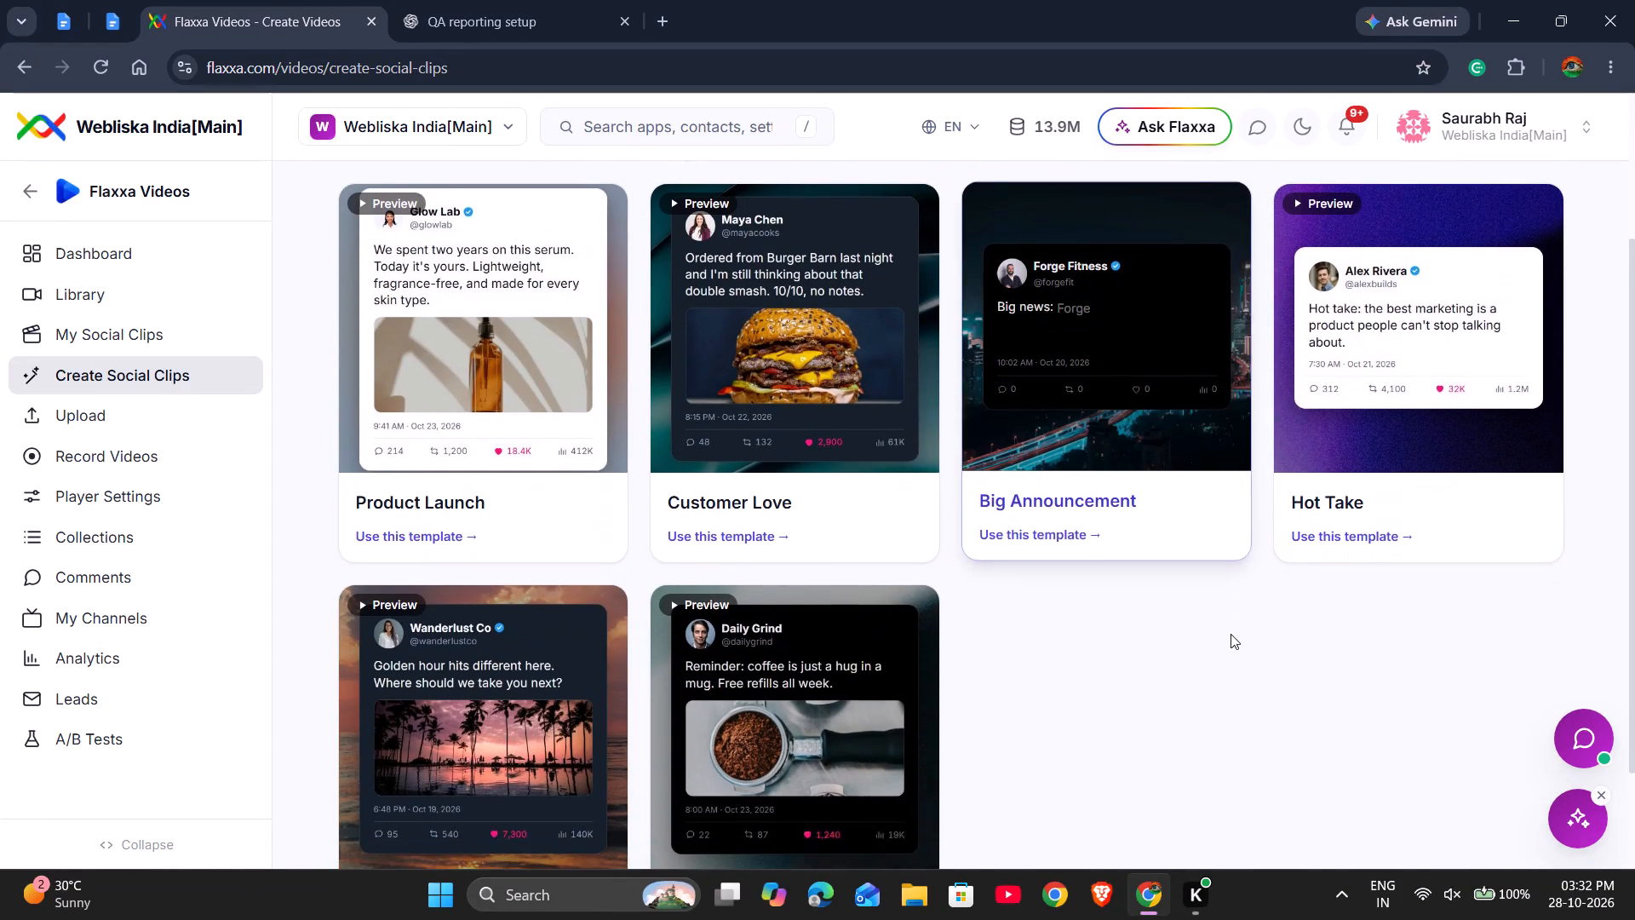
pyautogui.scroll(-1, 1147, 718)
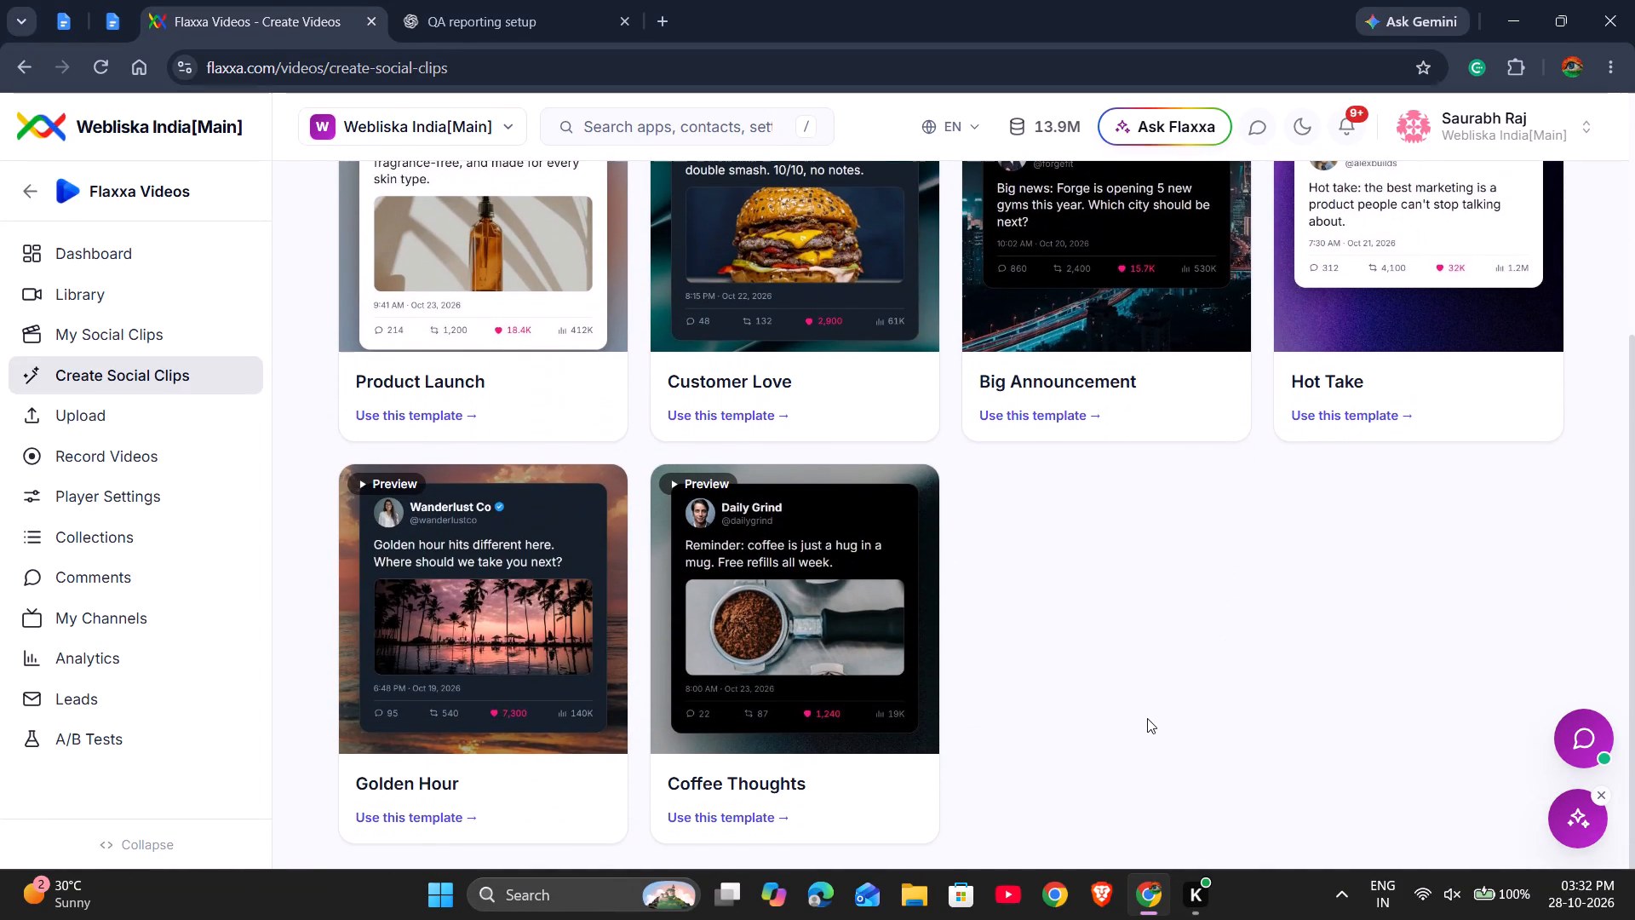
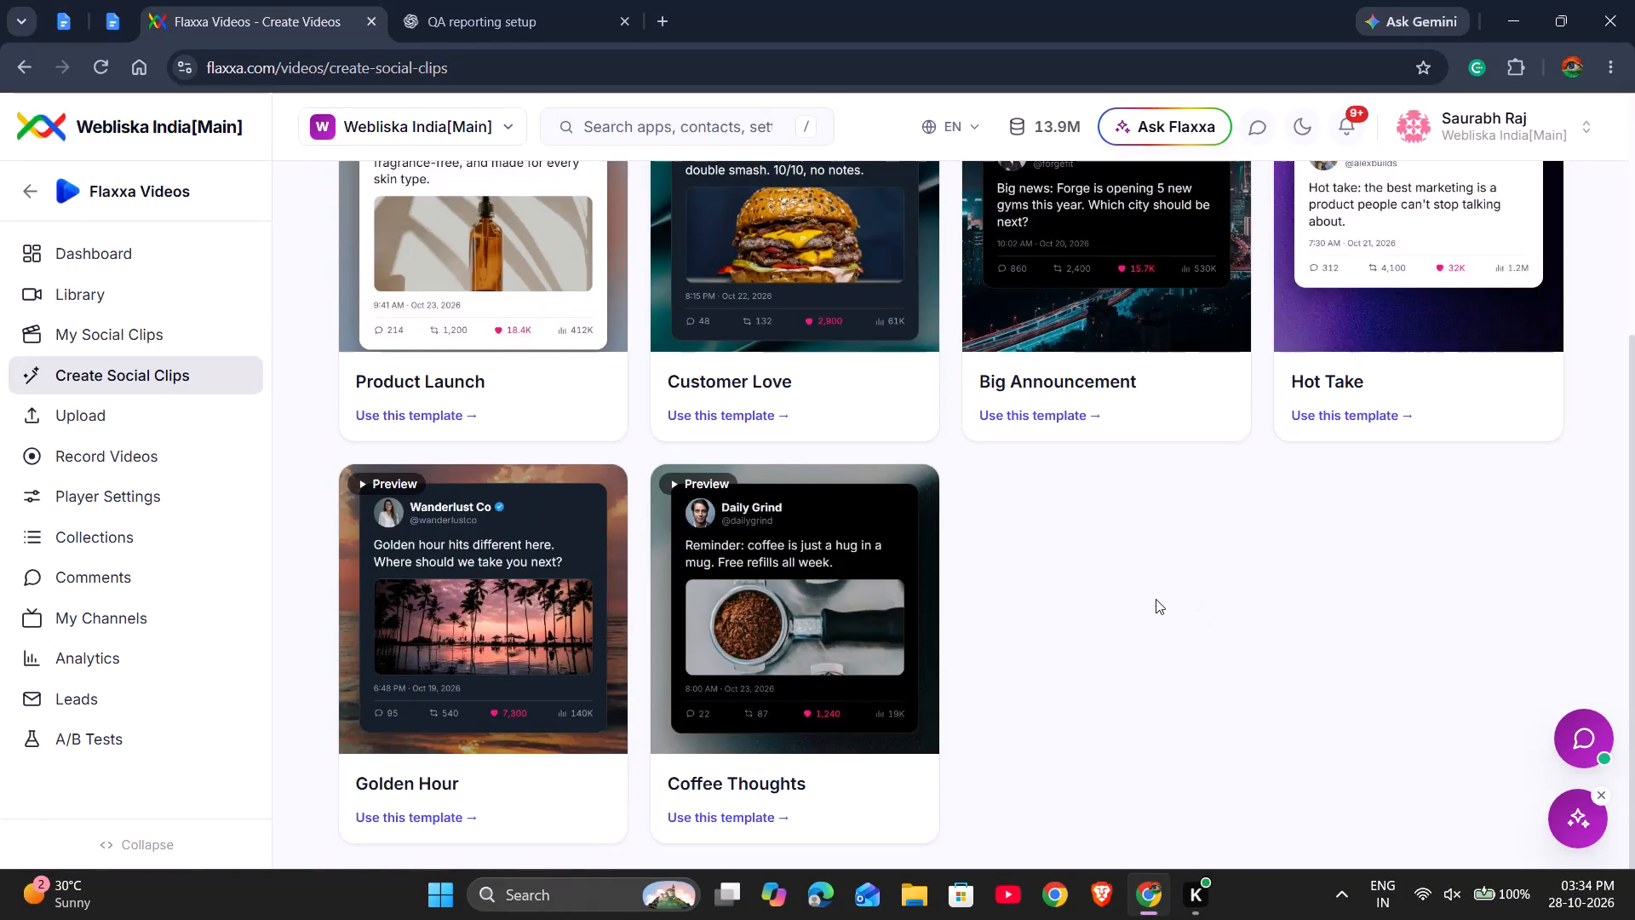
# Choose the Product Launch template as the starting point for the Tweet to Video clip.
pyautogui.scroll(1, 1156, 599)
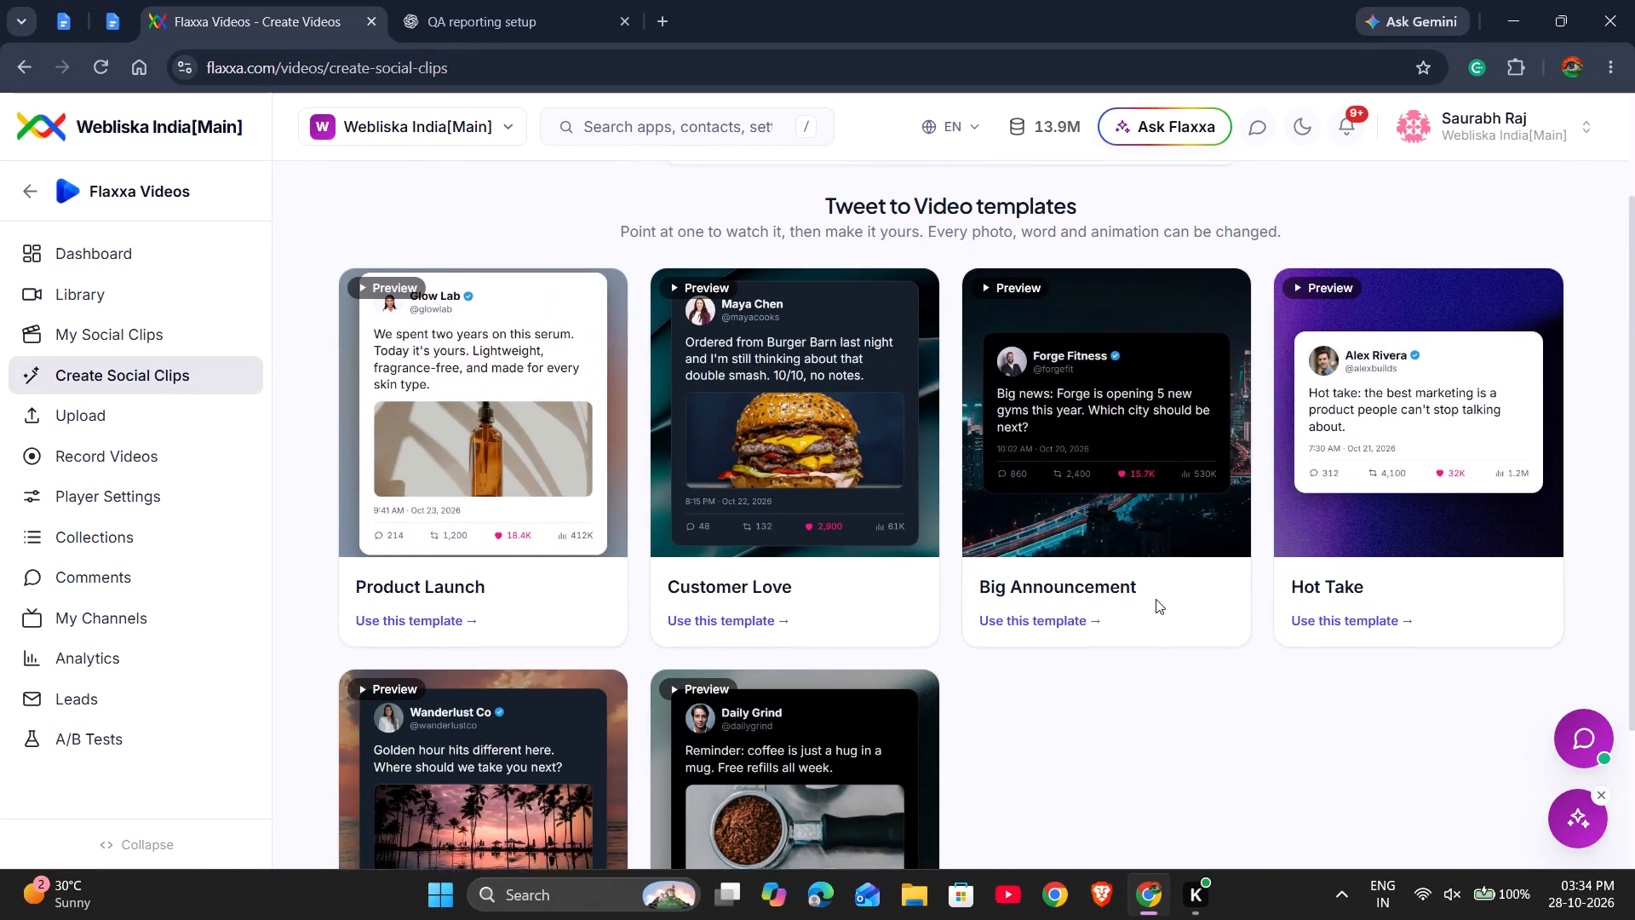
pyautogui.scroll(1, 1156, 599)
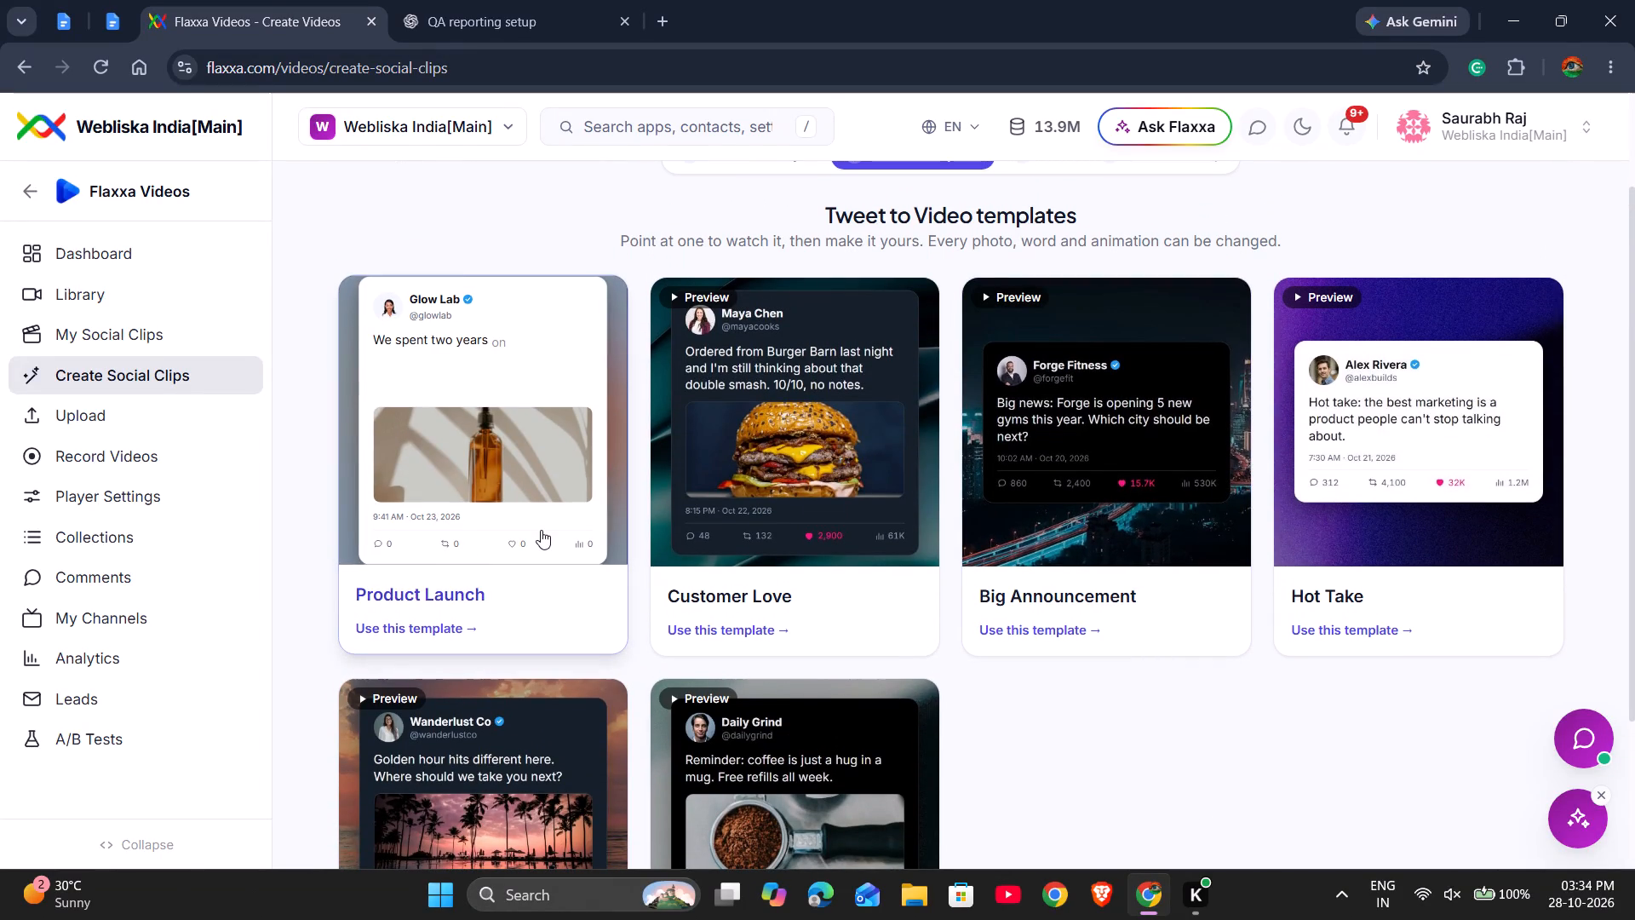
pyautogui.click(518, 502)
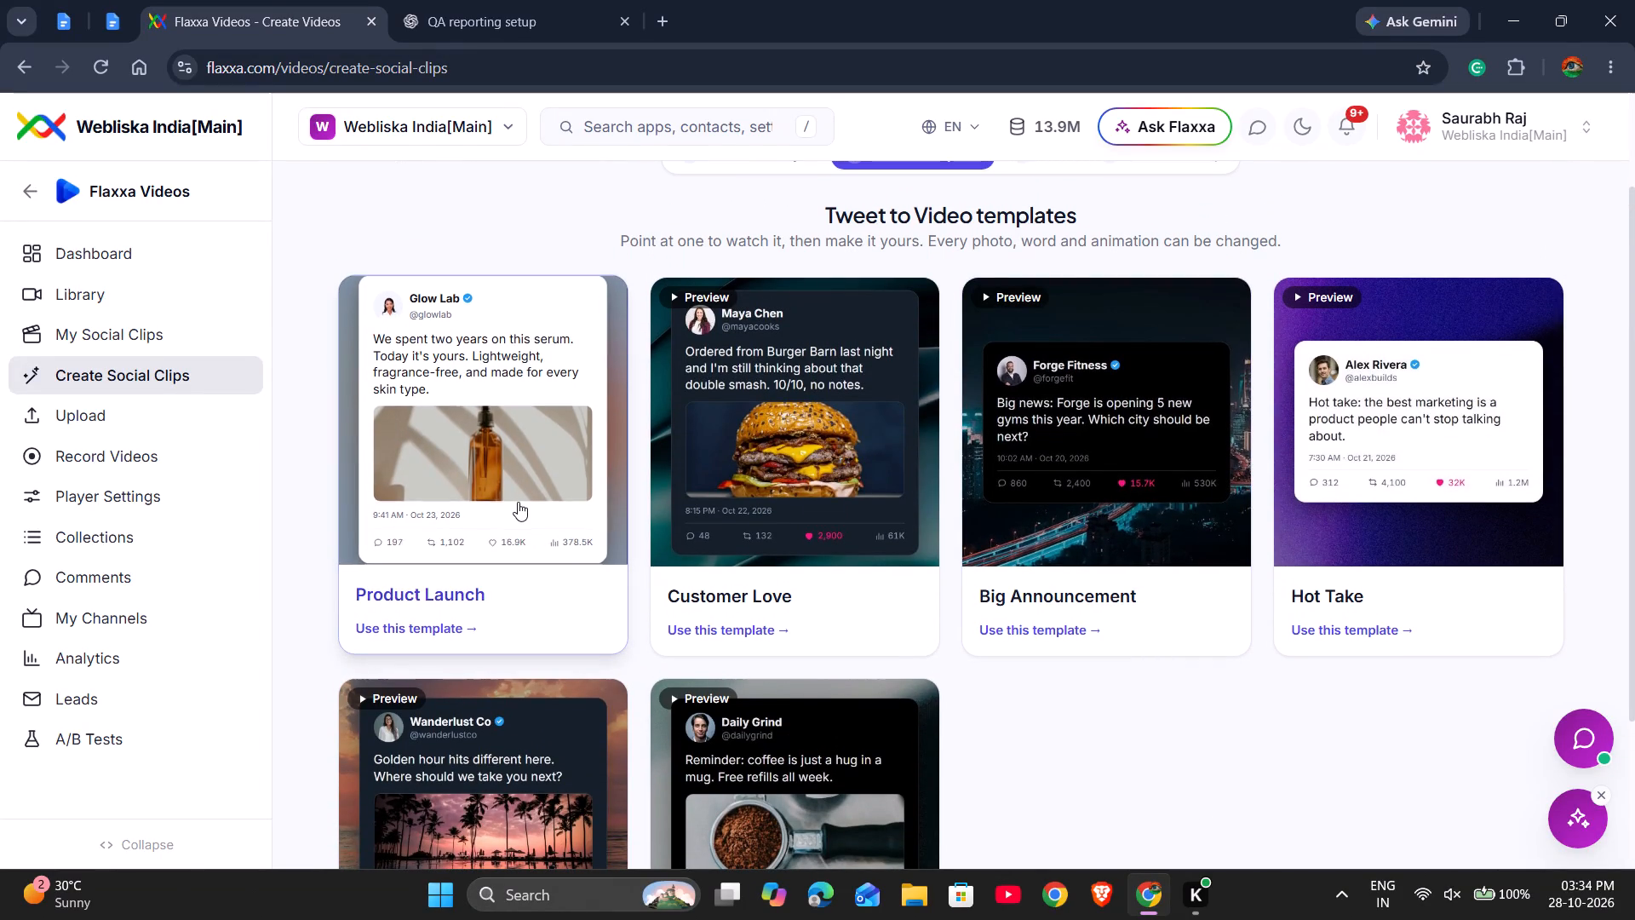
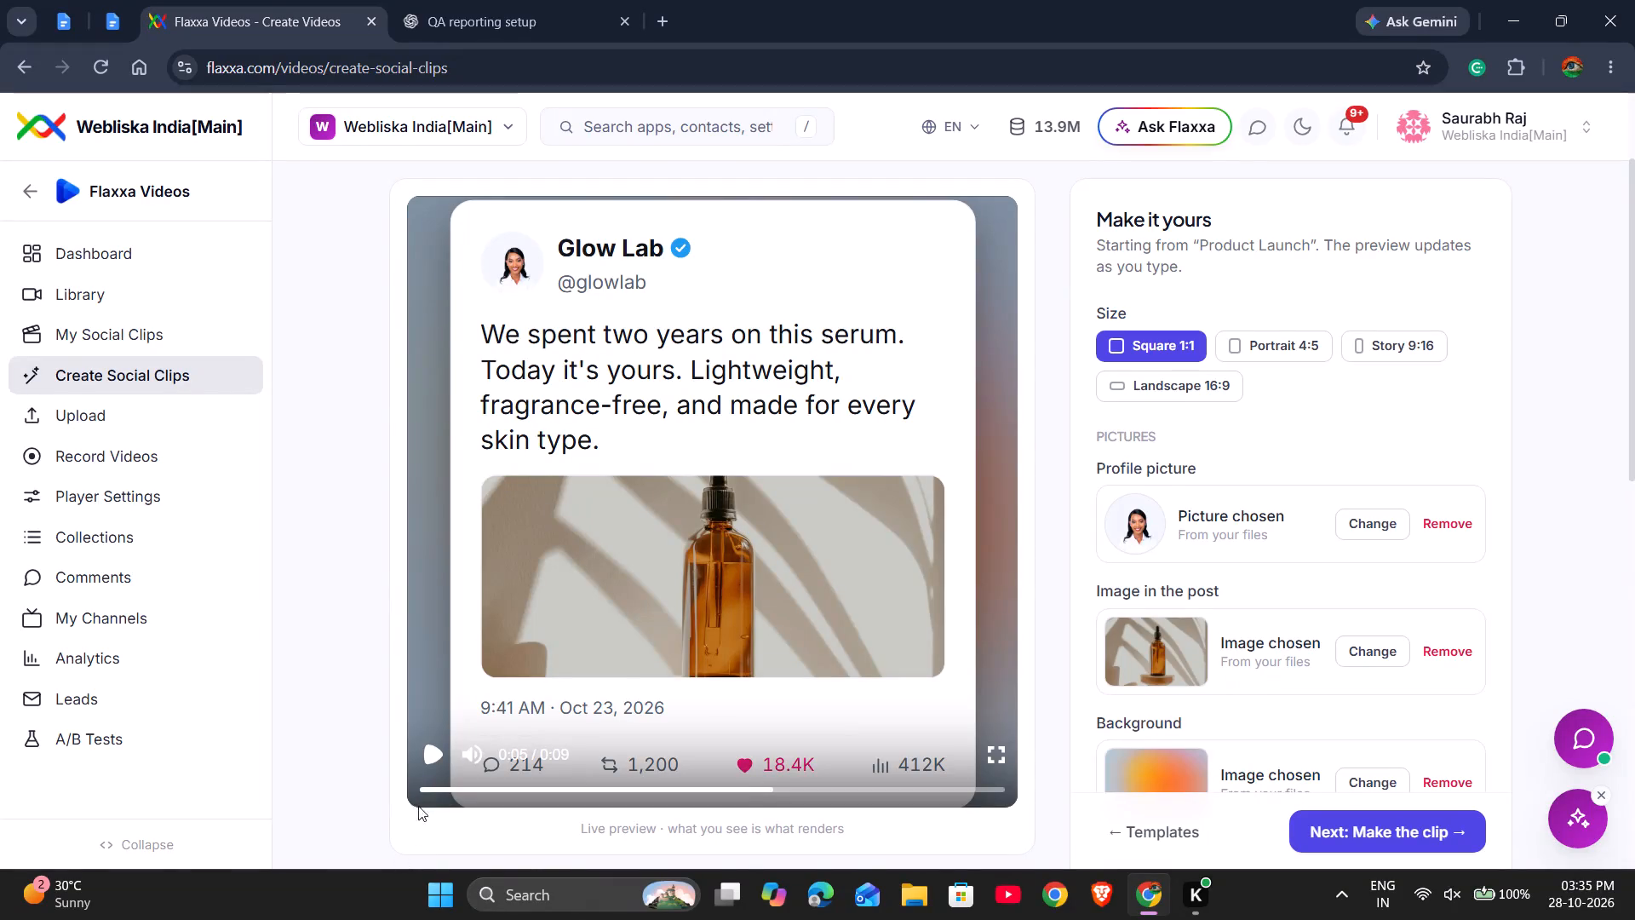
# Play the Product Launch clip's live preview, and pause it partway through.
pyautogui.click(430, 756)
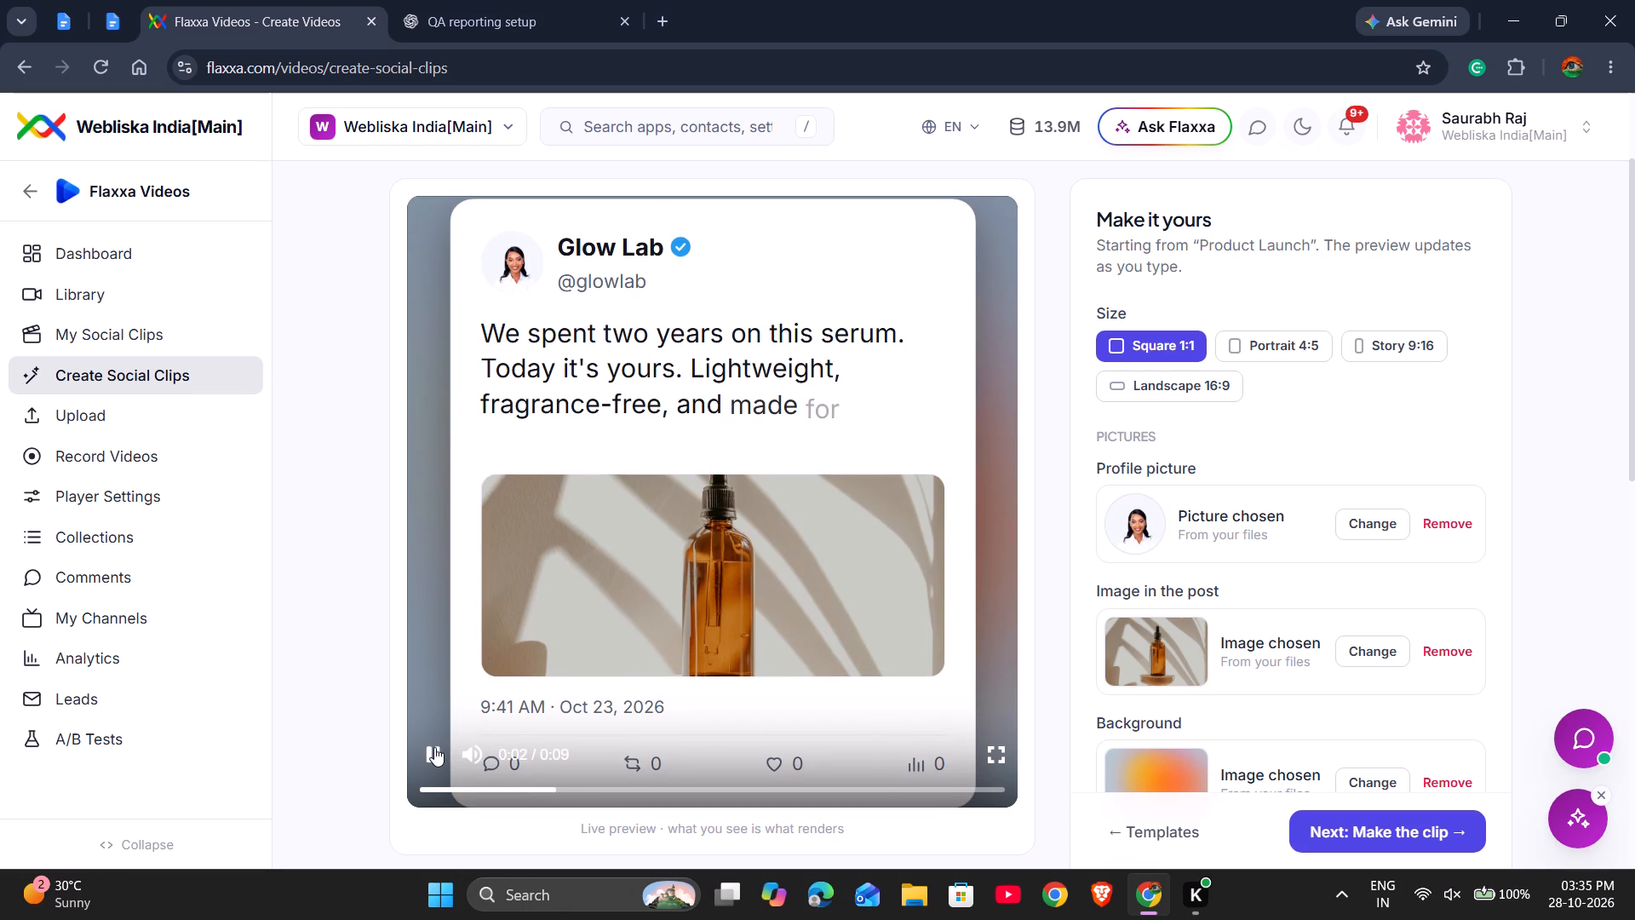
pyautogui.click(433, 747)
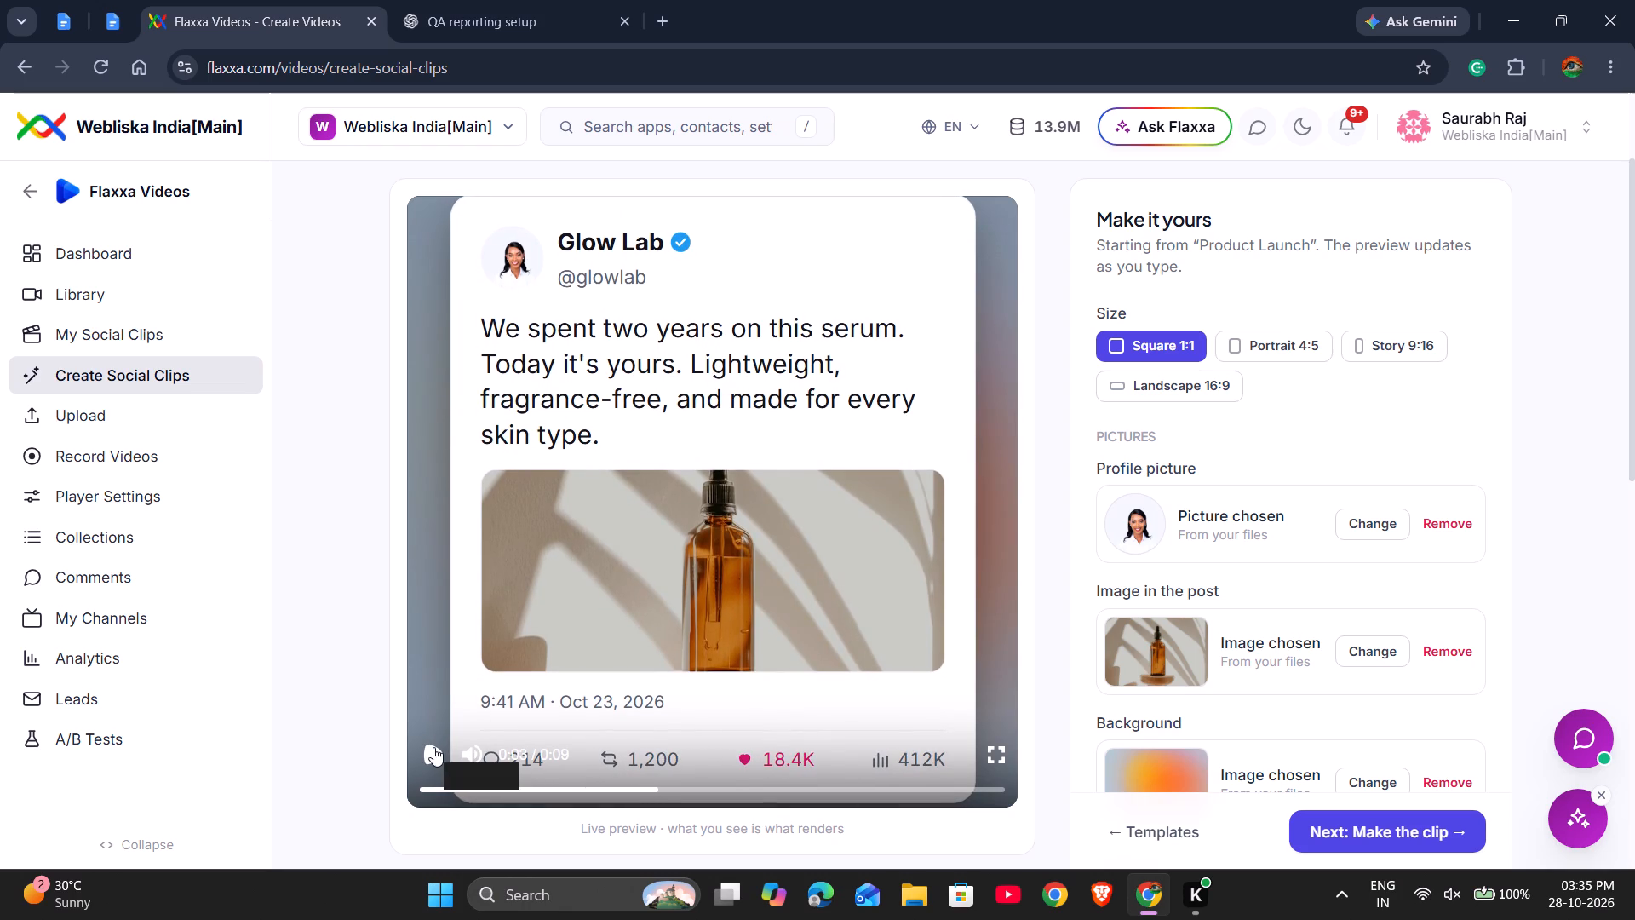
pyautogui.scroll(4, 641, 647)
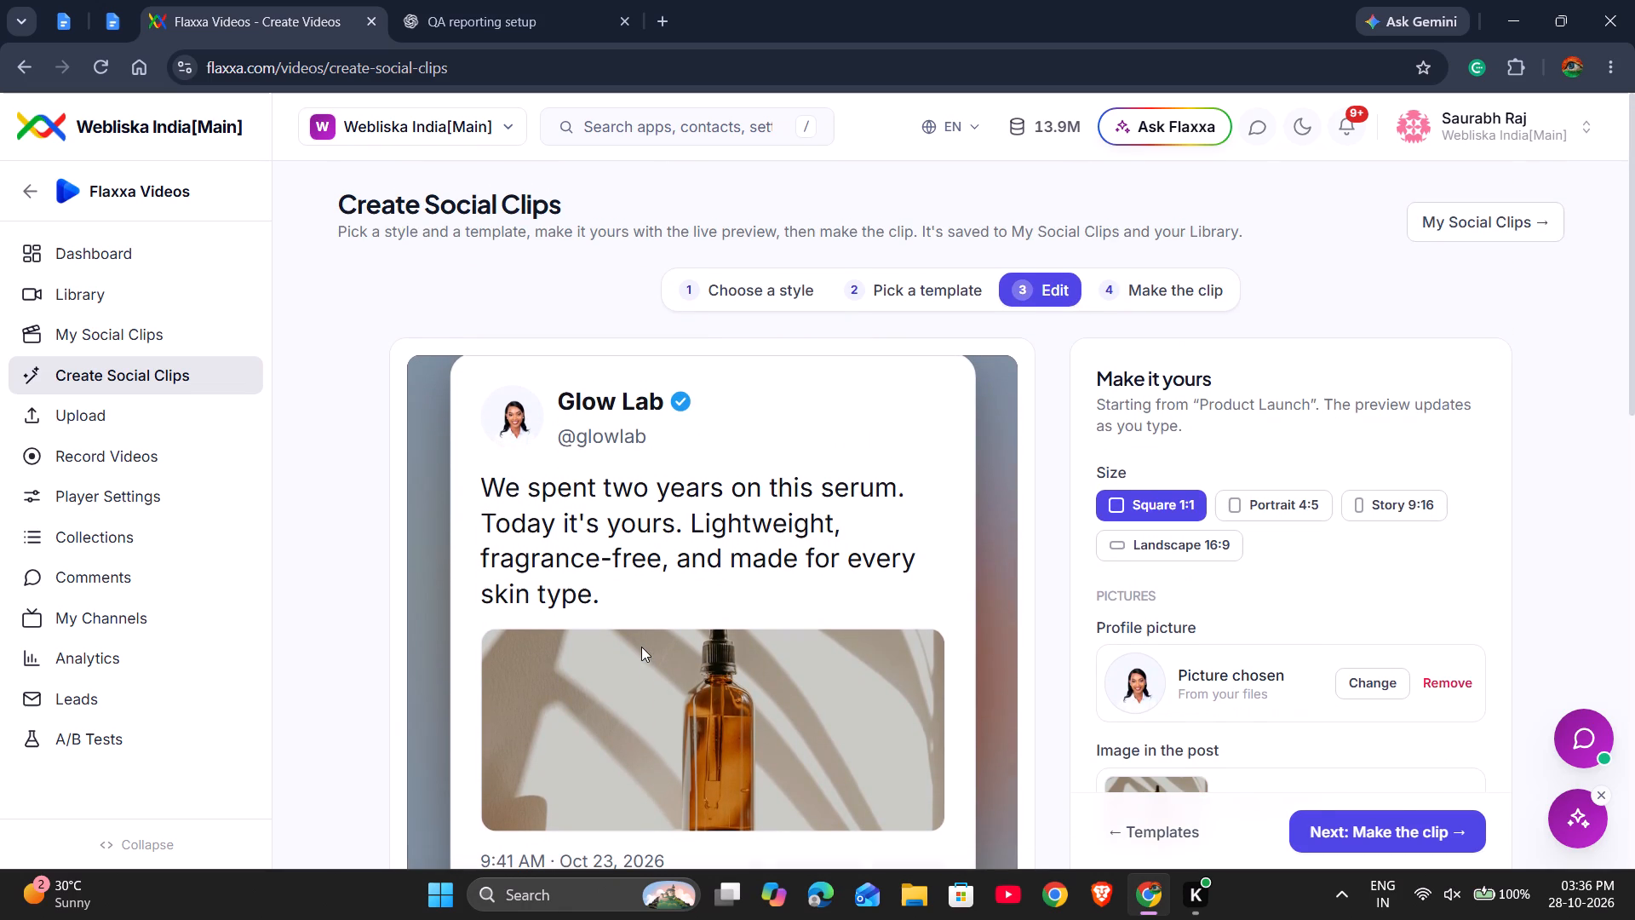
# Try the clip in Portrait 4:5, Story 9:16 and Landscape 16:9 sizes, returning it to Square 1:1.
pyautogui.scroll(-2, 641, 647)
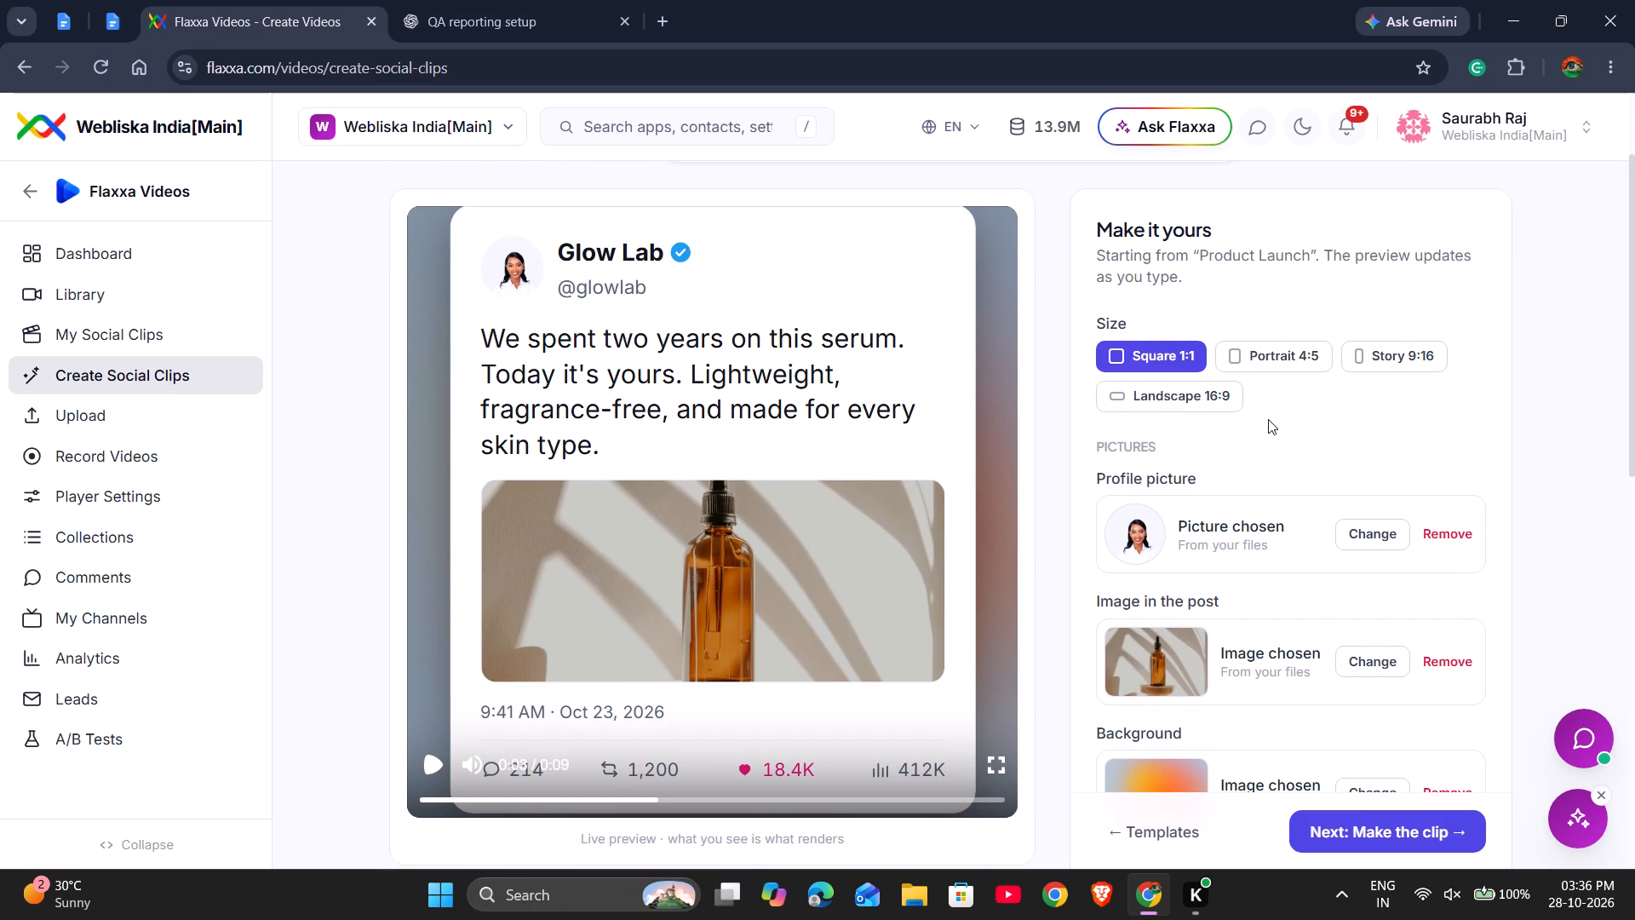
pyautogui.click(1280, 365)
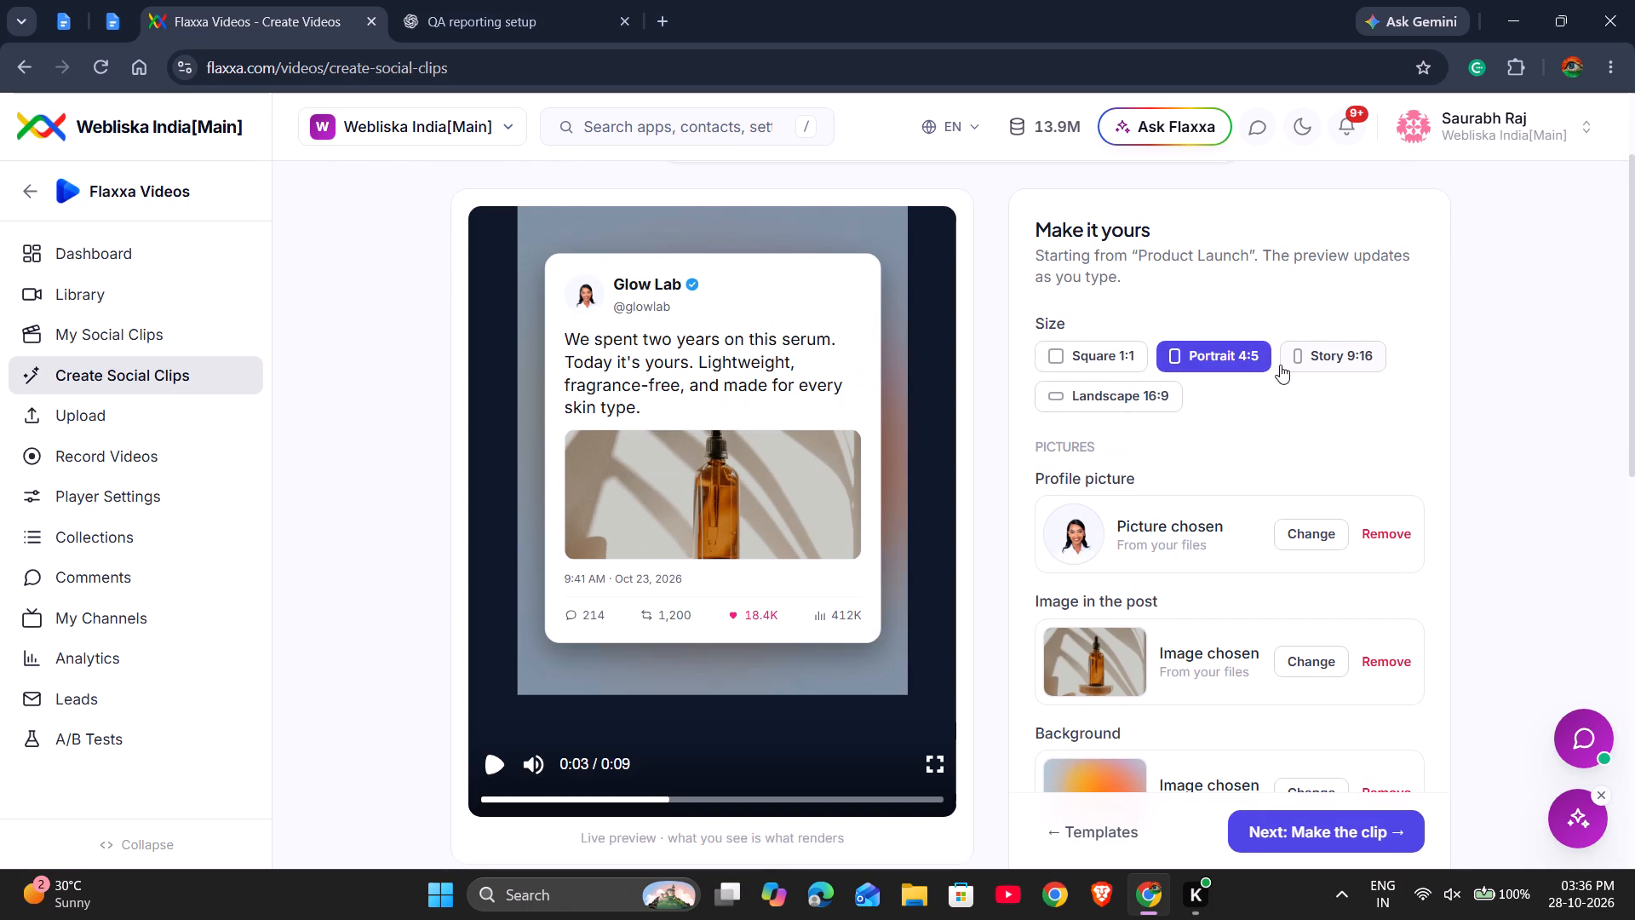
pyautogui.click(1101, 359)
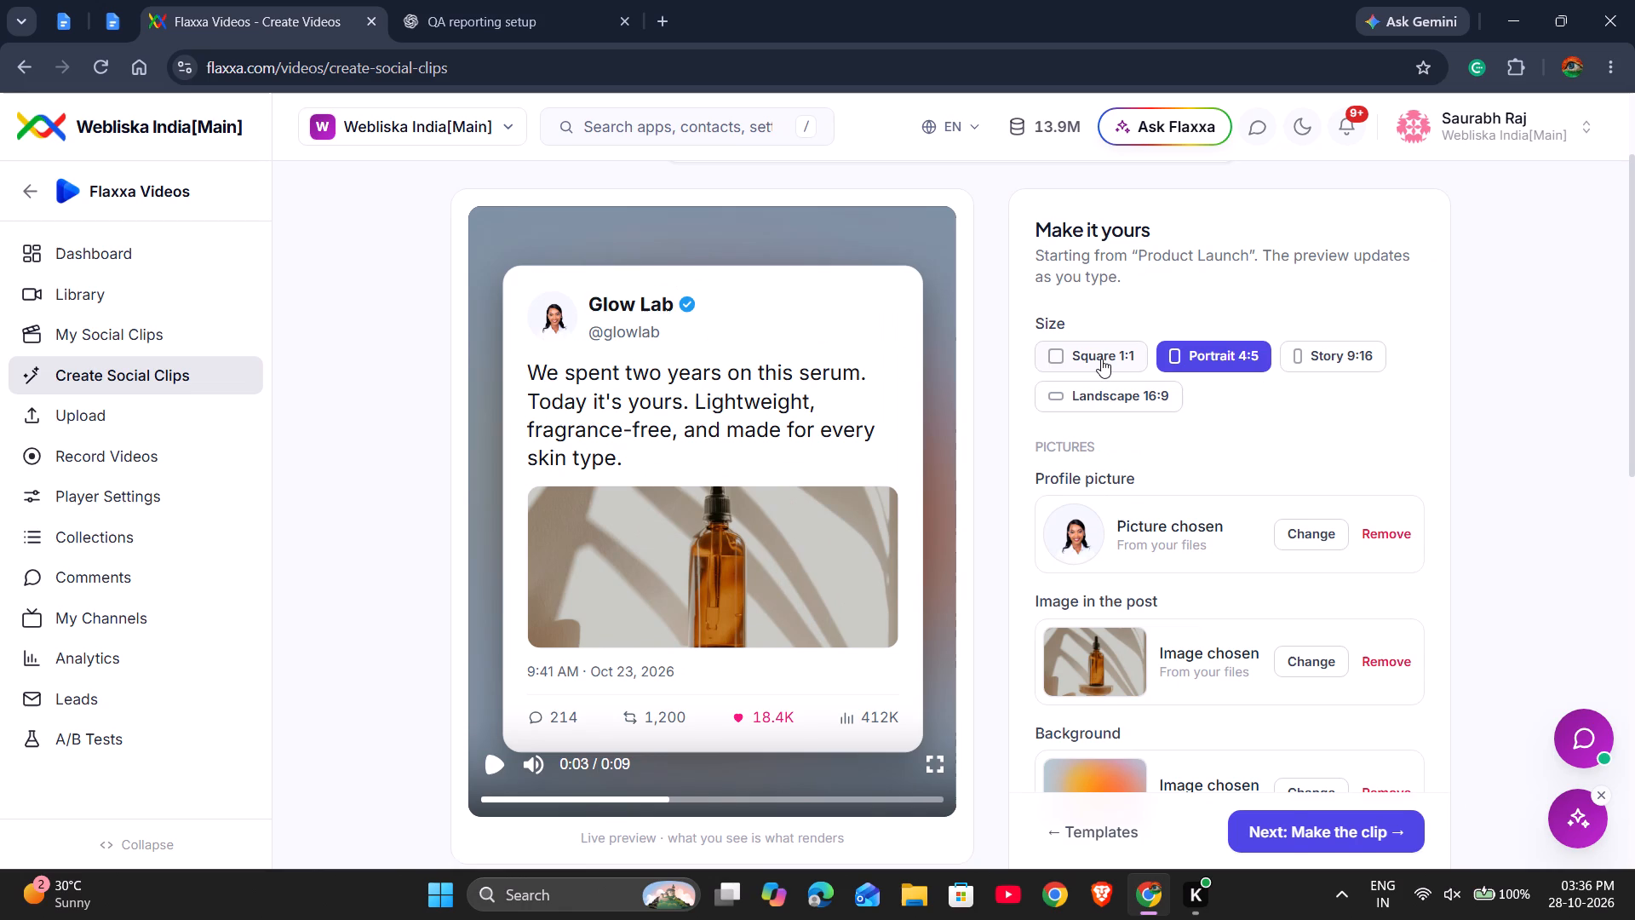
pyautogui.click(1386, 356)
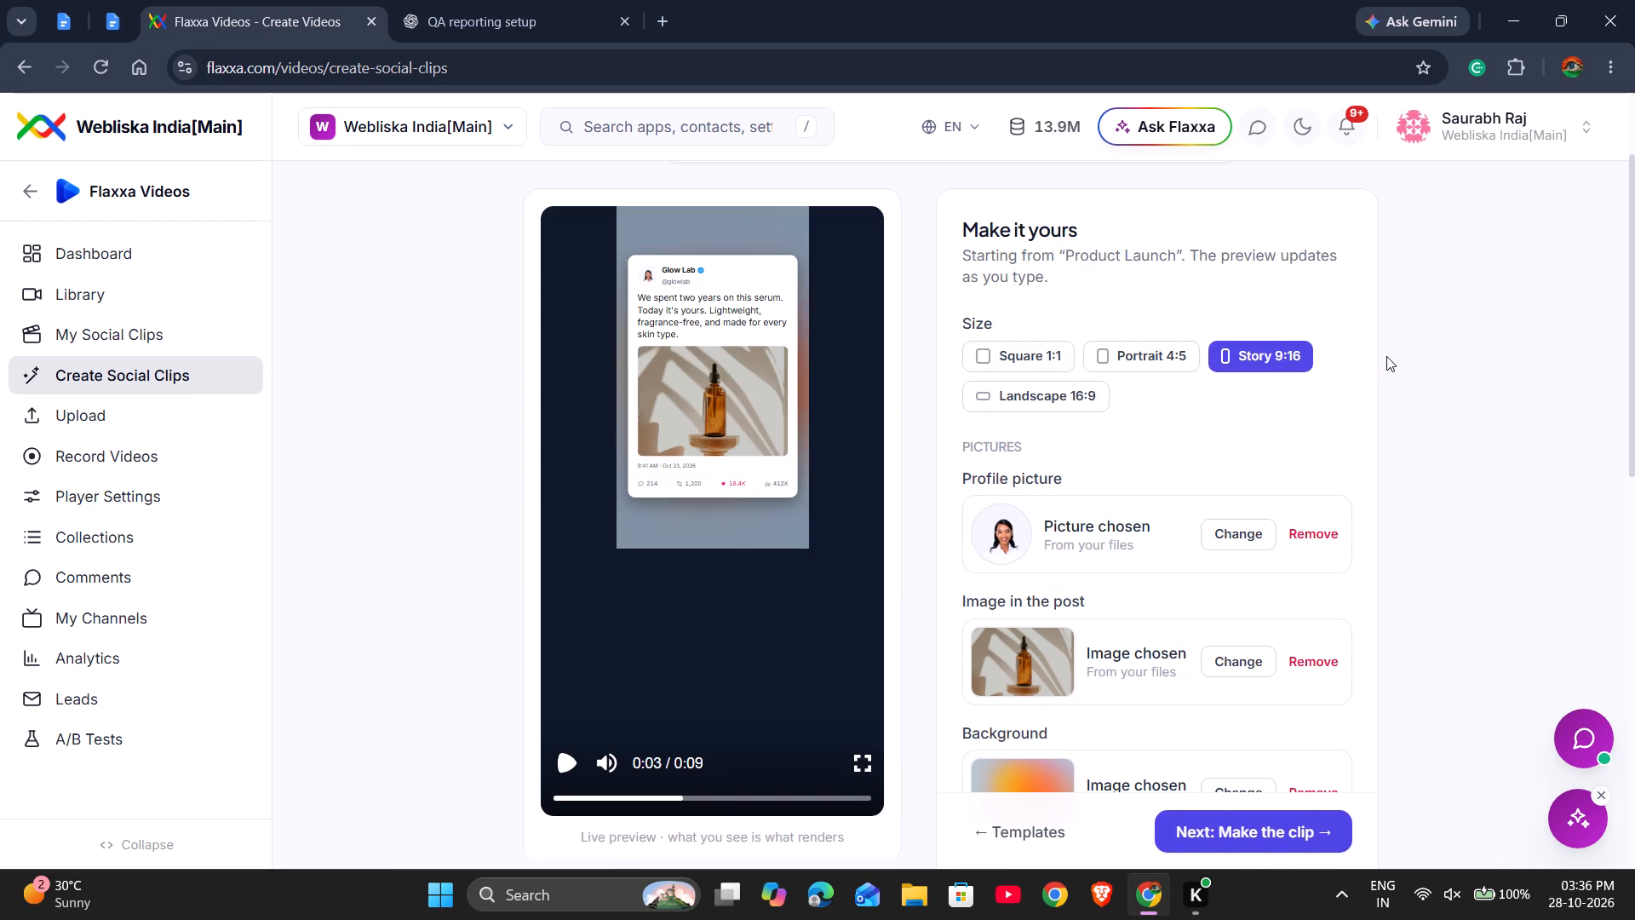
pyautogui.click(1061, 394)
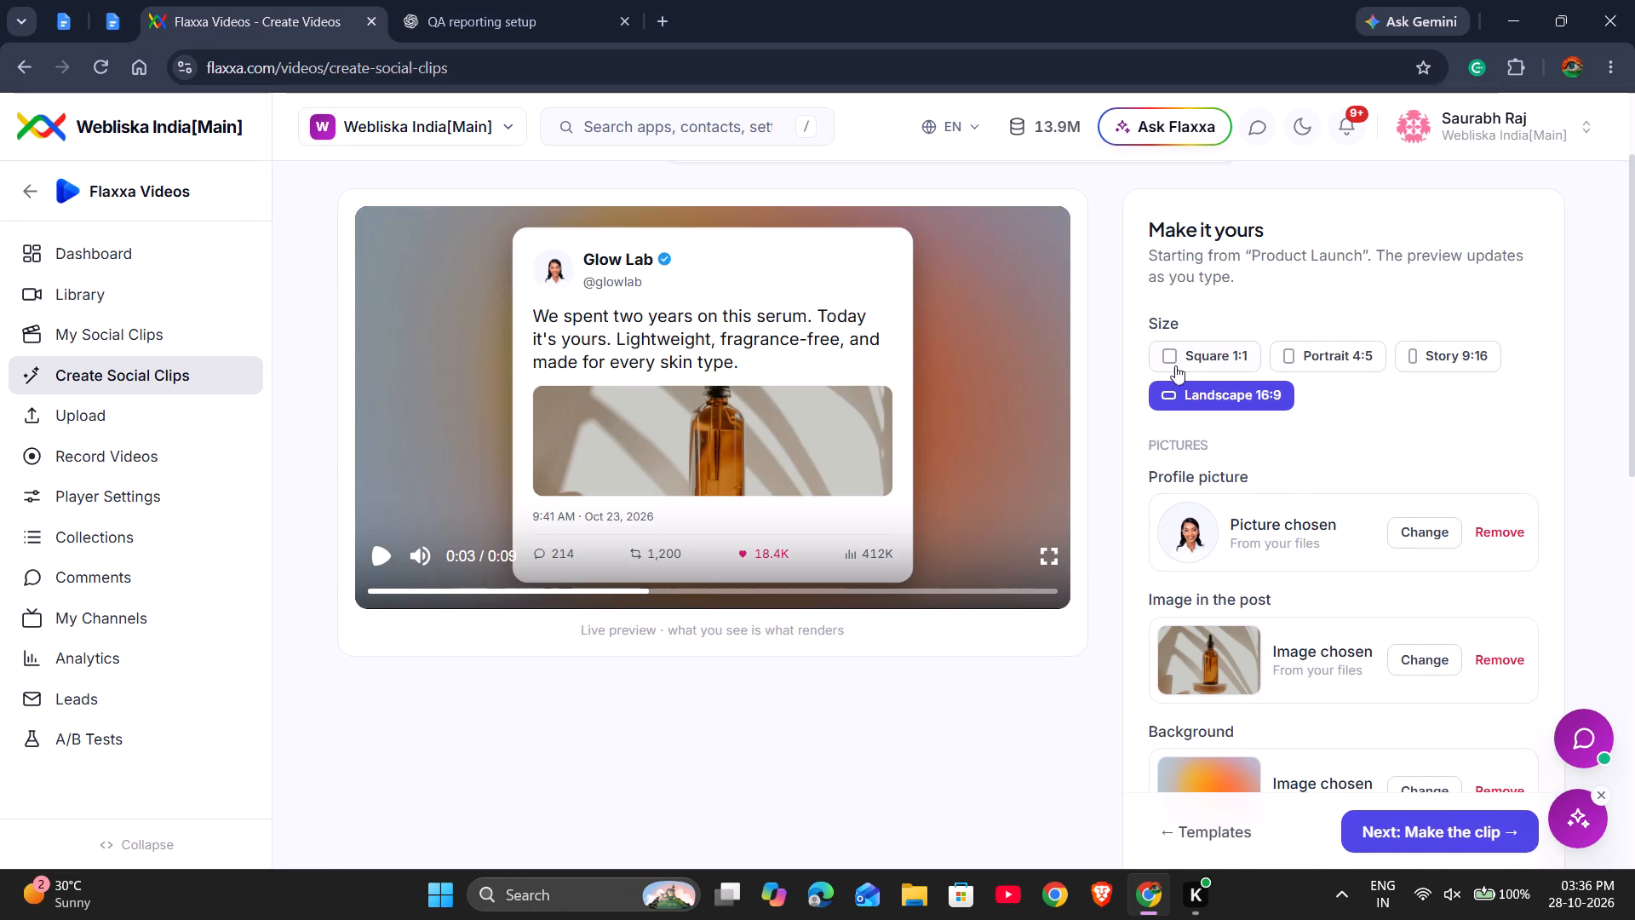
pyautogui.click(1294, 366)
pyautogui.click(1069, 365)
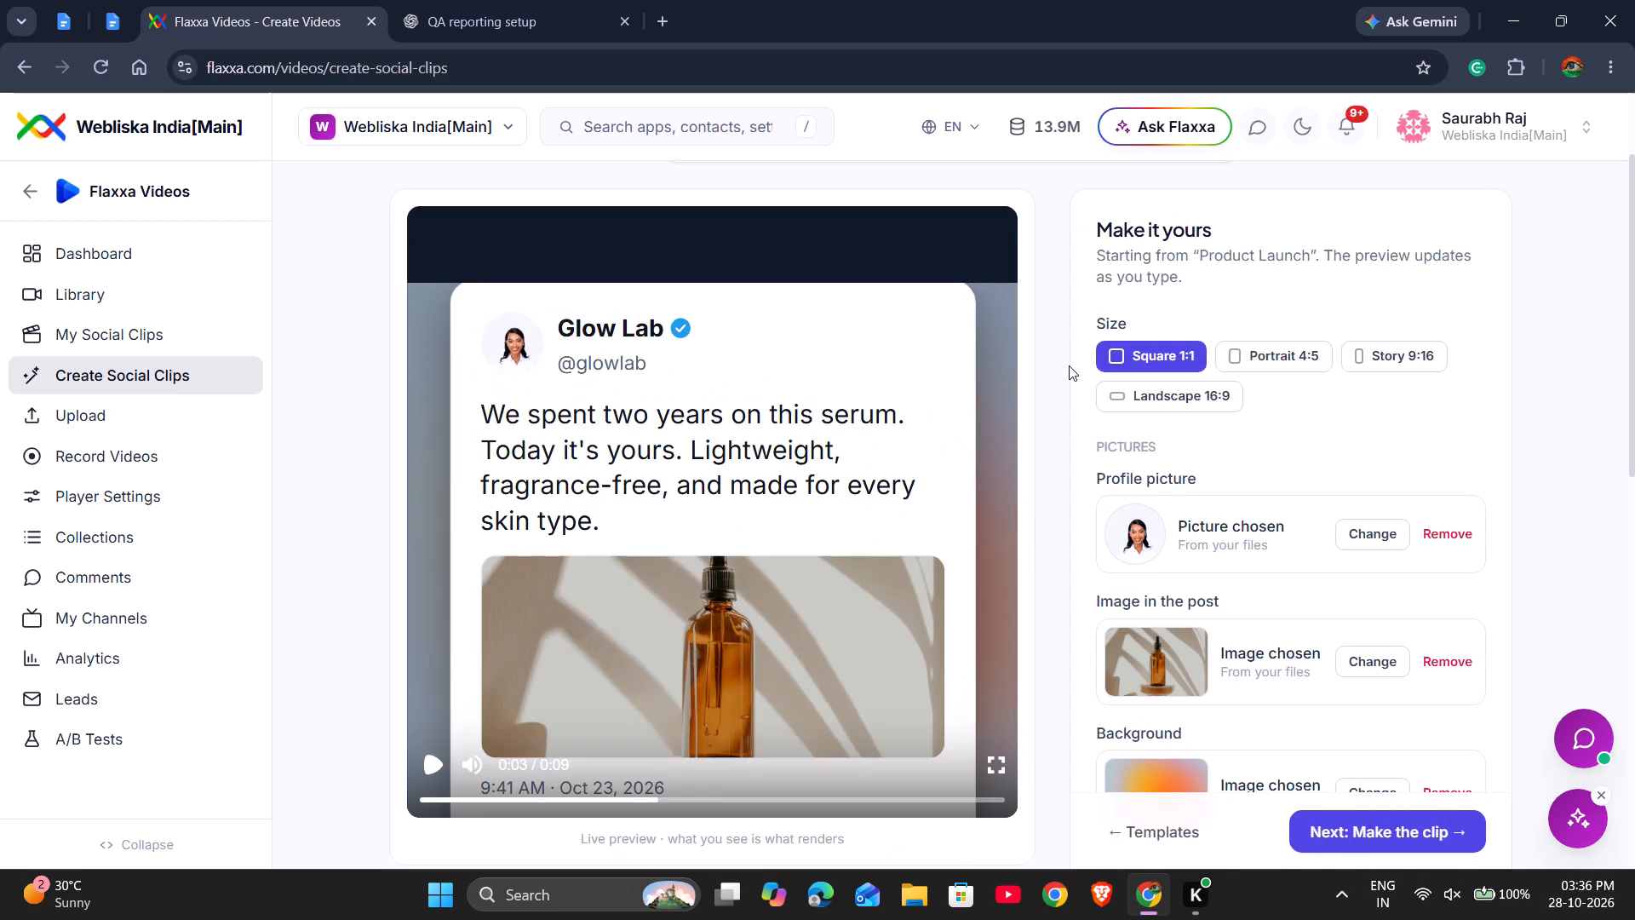
# Open the profile picture choices and browse the Flaxxa library for a replacement image.
pyautogui.scroll(-2, 1342, 428)
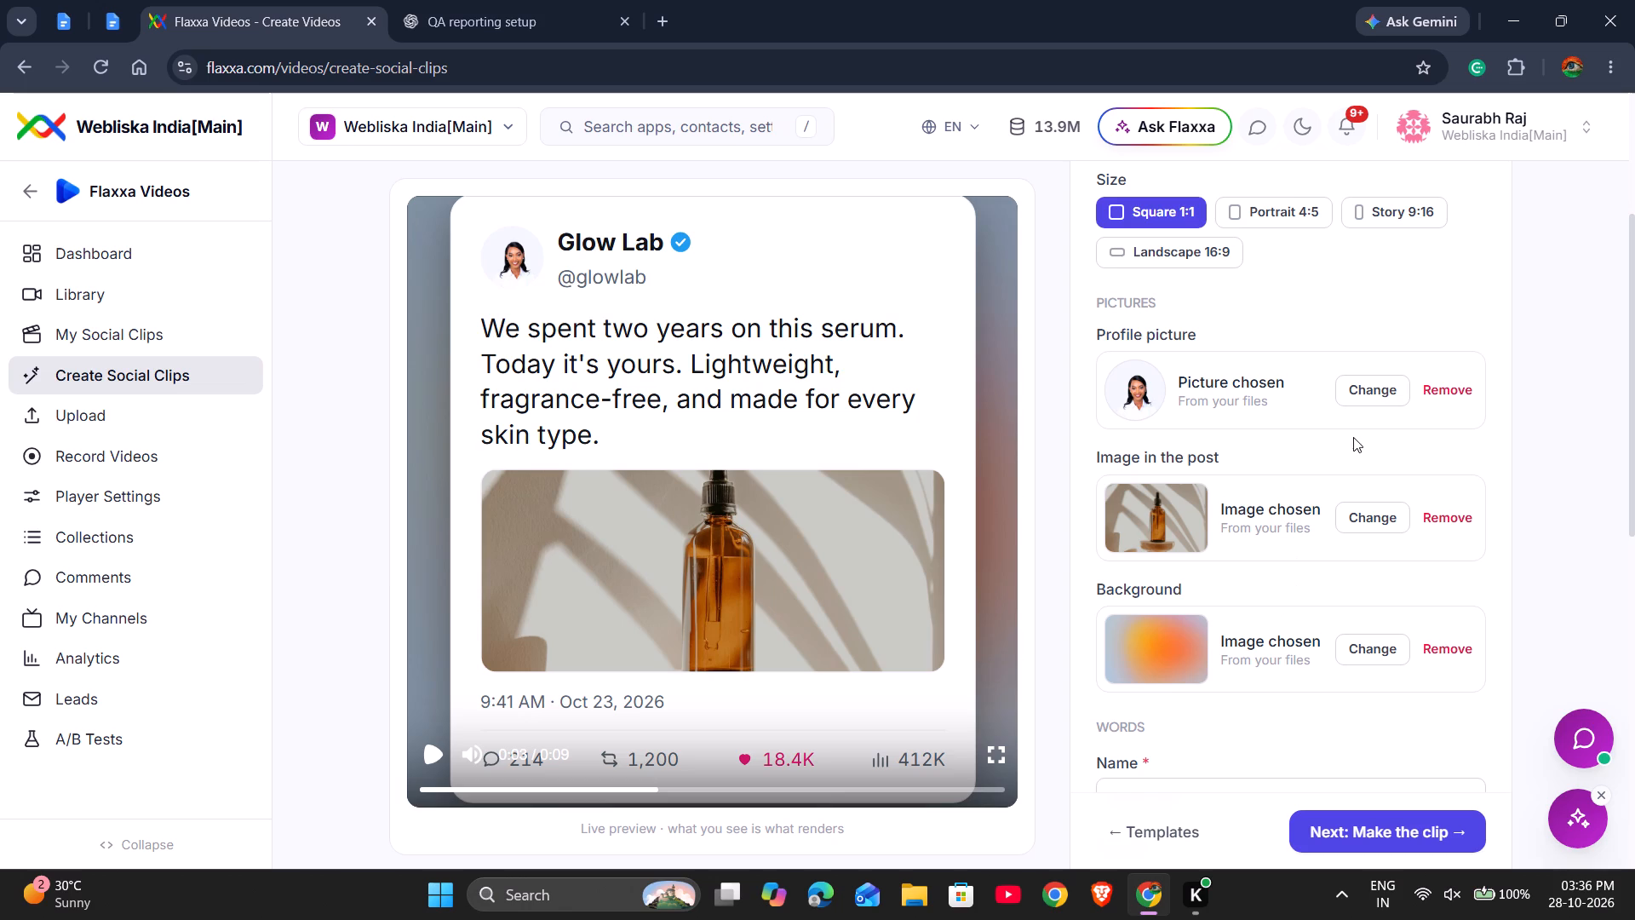
pyautogui.click(1374, 388)
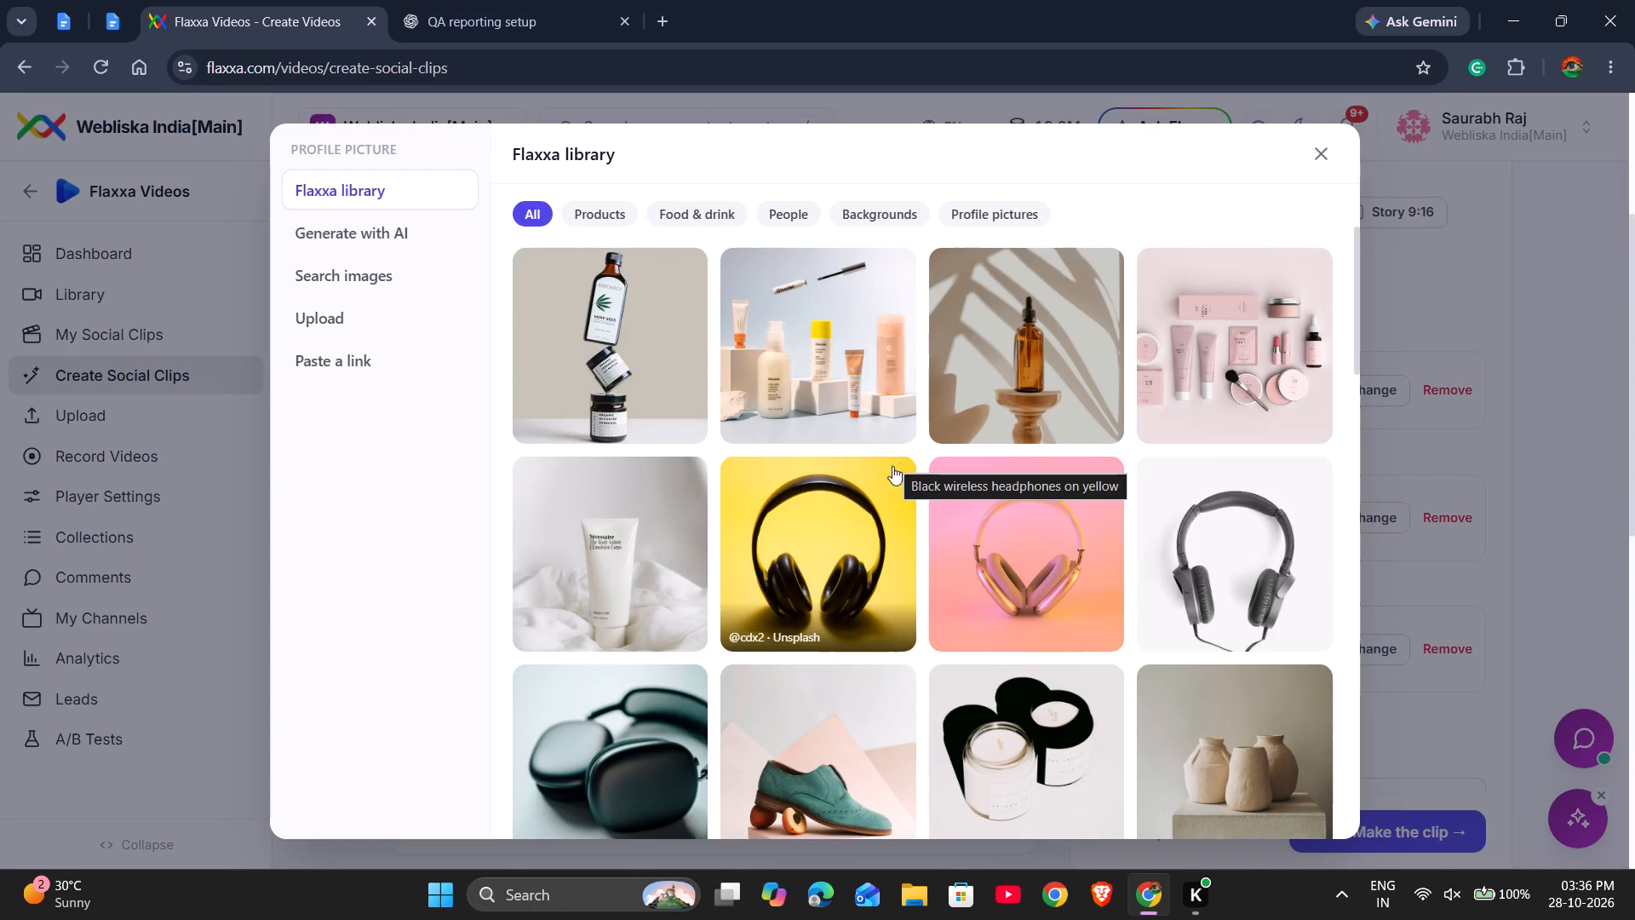
pyautogui.scroll(-7, 895, 568)
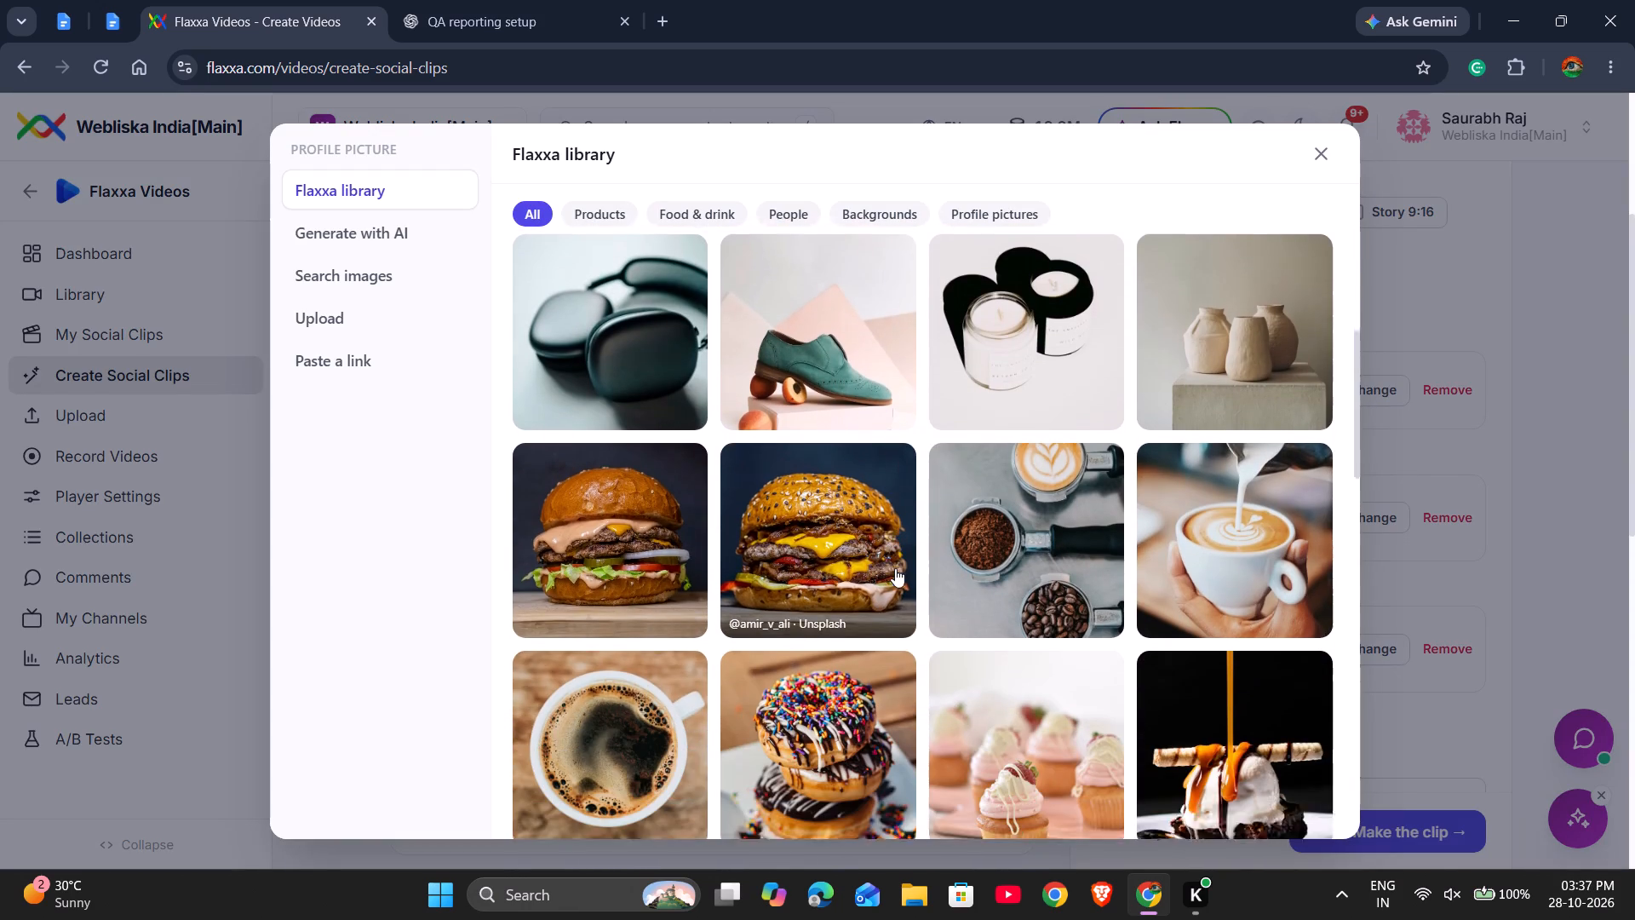
pyautogui.scroll(-3, 895, 568)
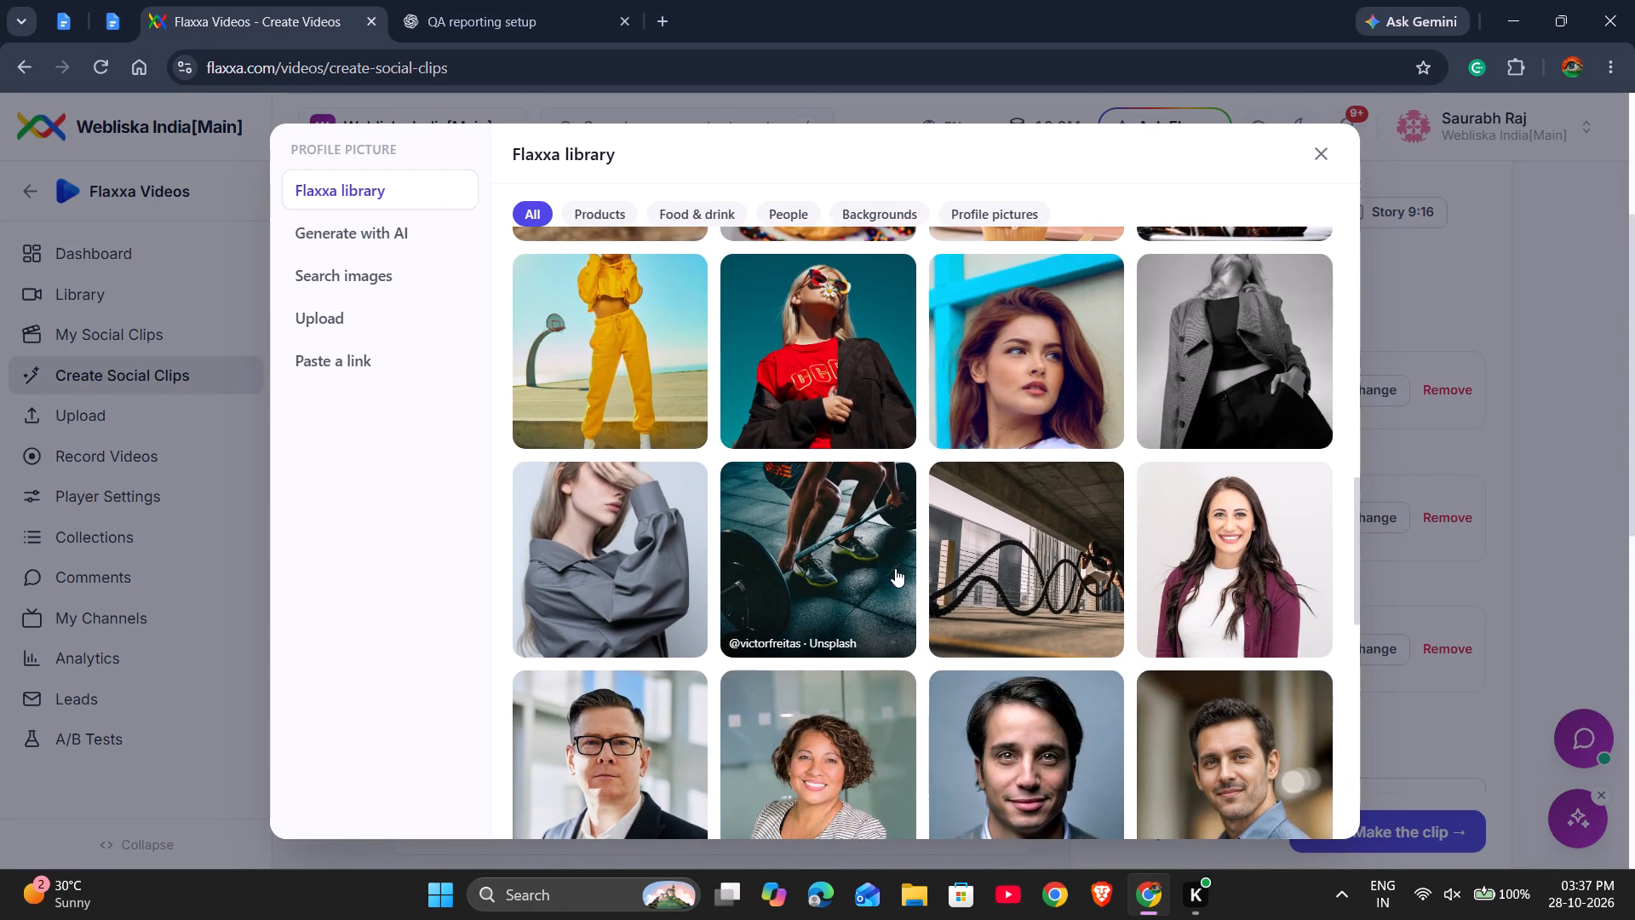
pyautogui.scroll(-1, 895, 568)
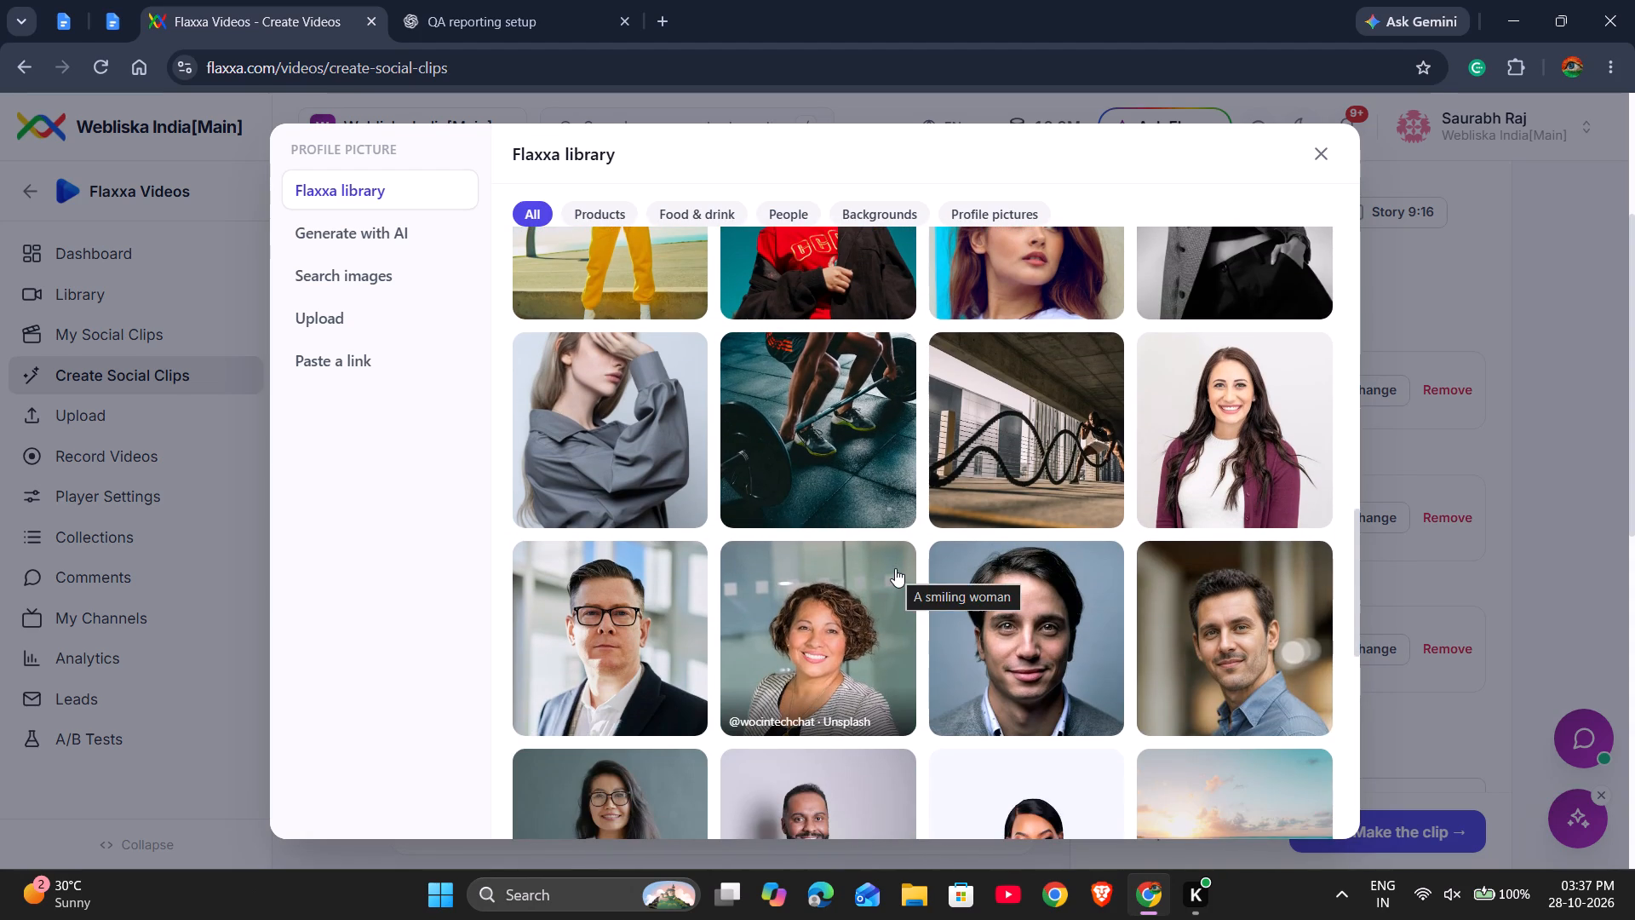
pyautogui.scroll(-1, 895, 568)
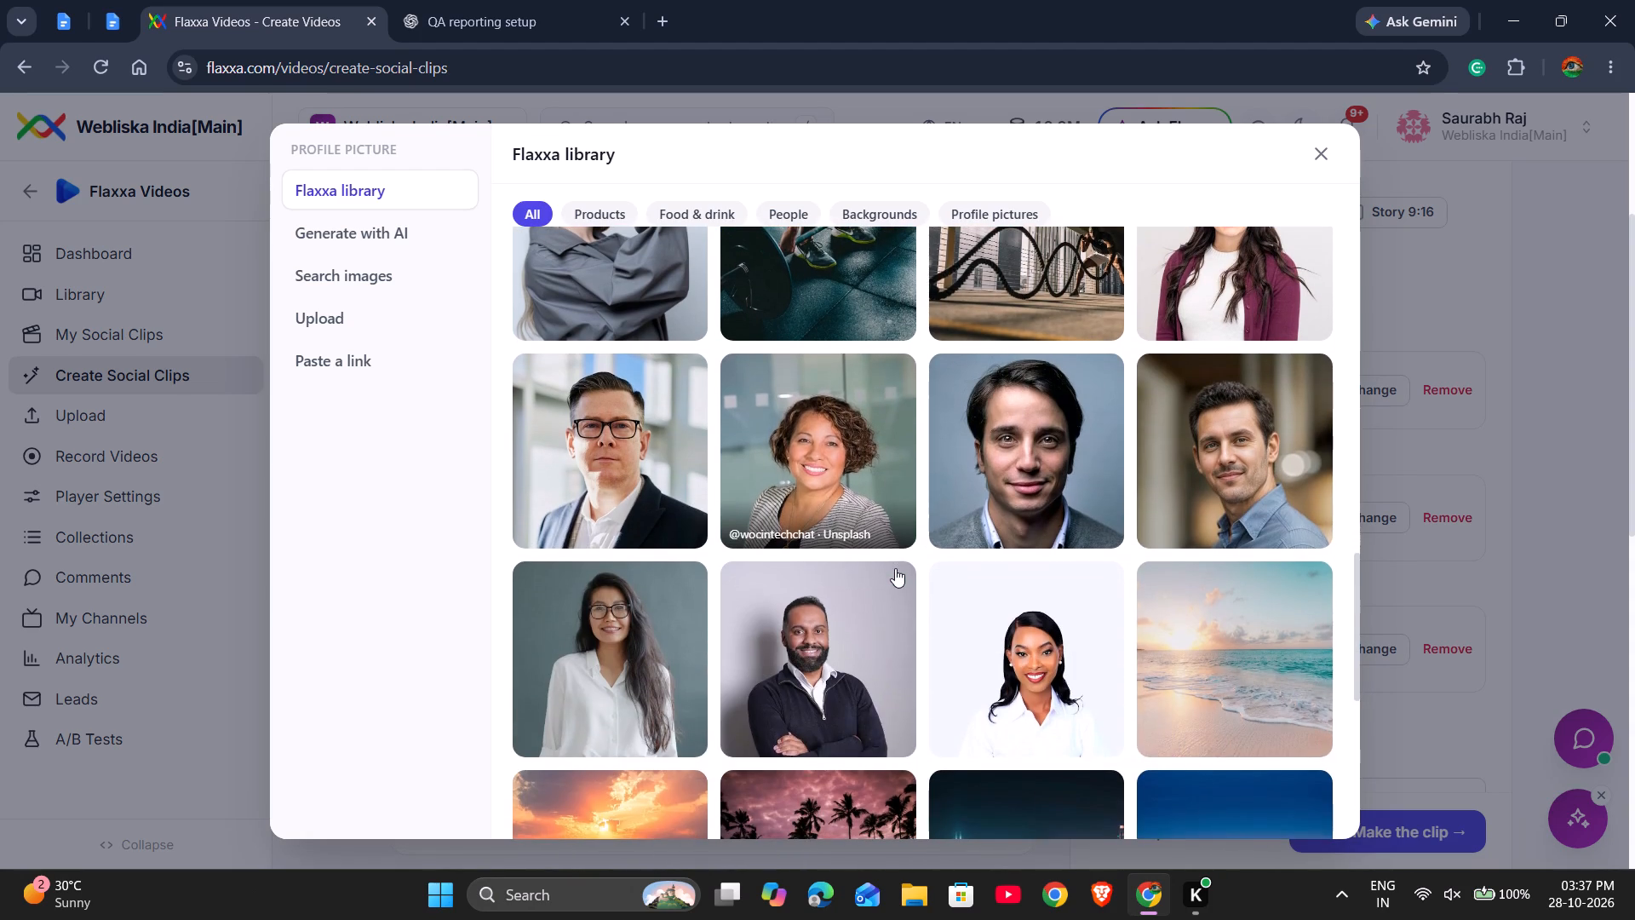
pyautogui.scroll(-1, 895, 568)
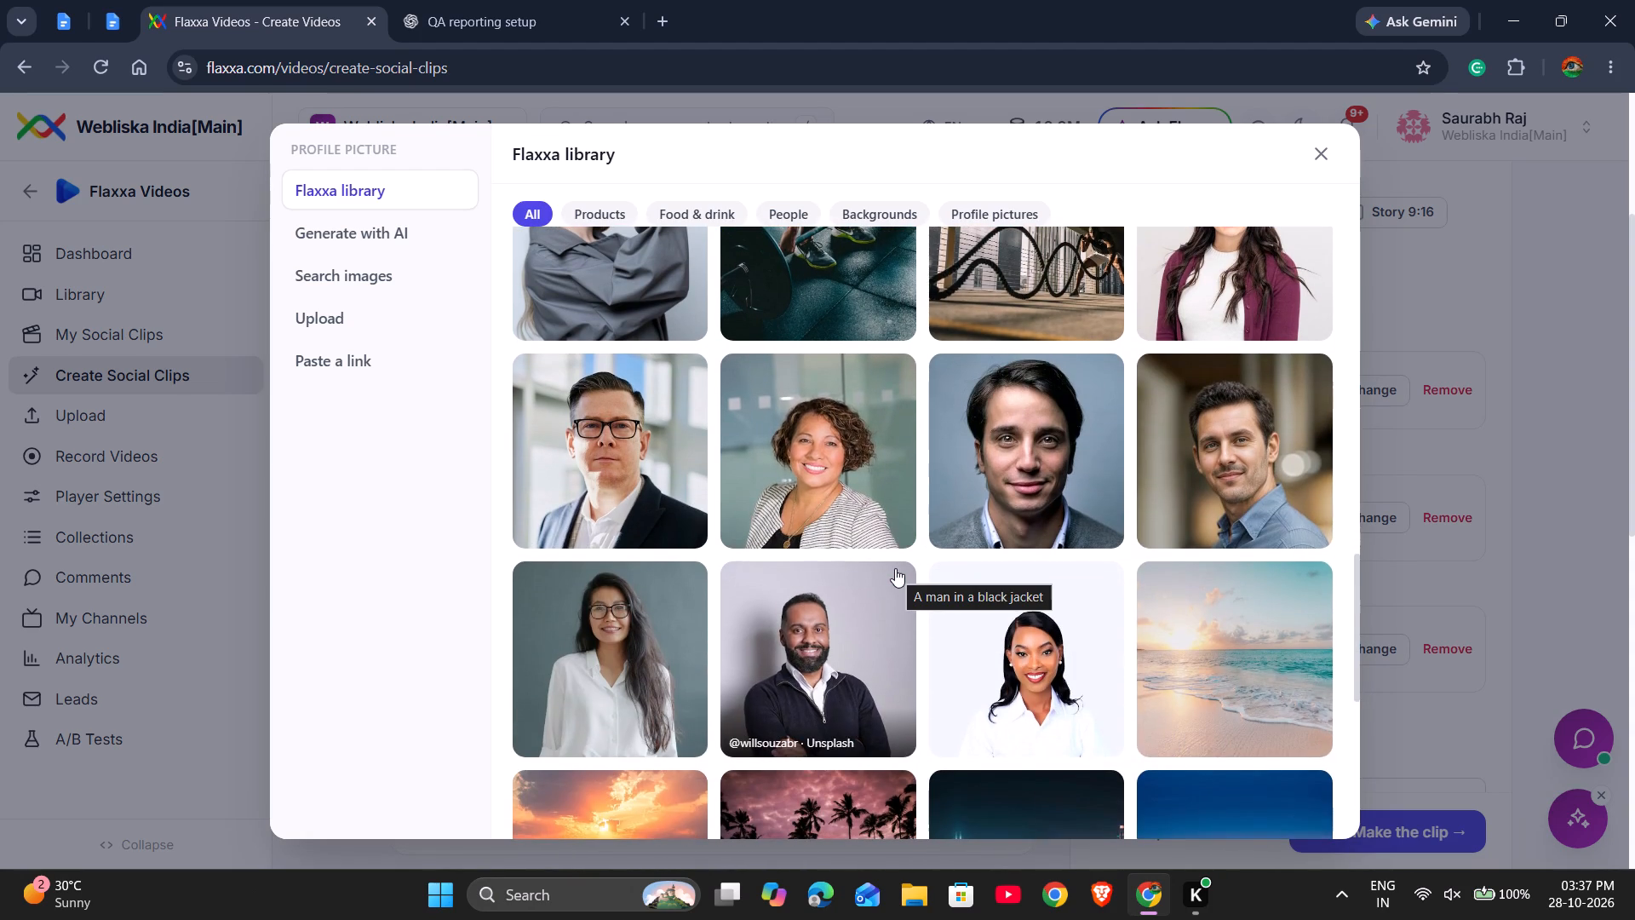
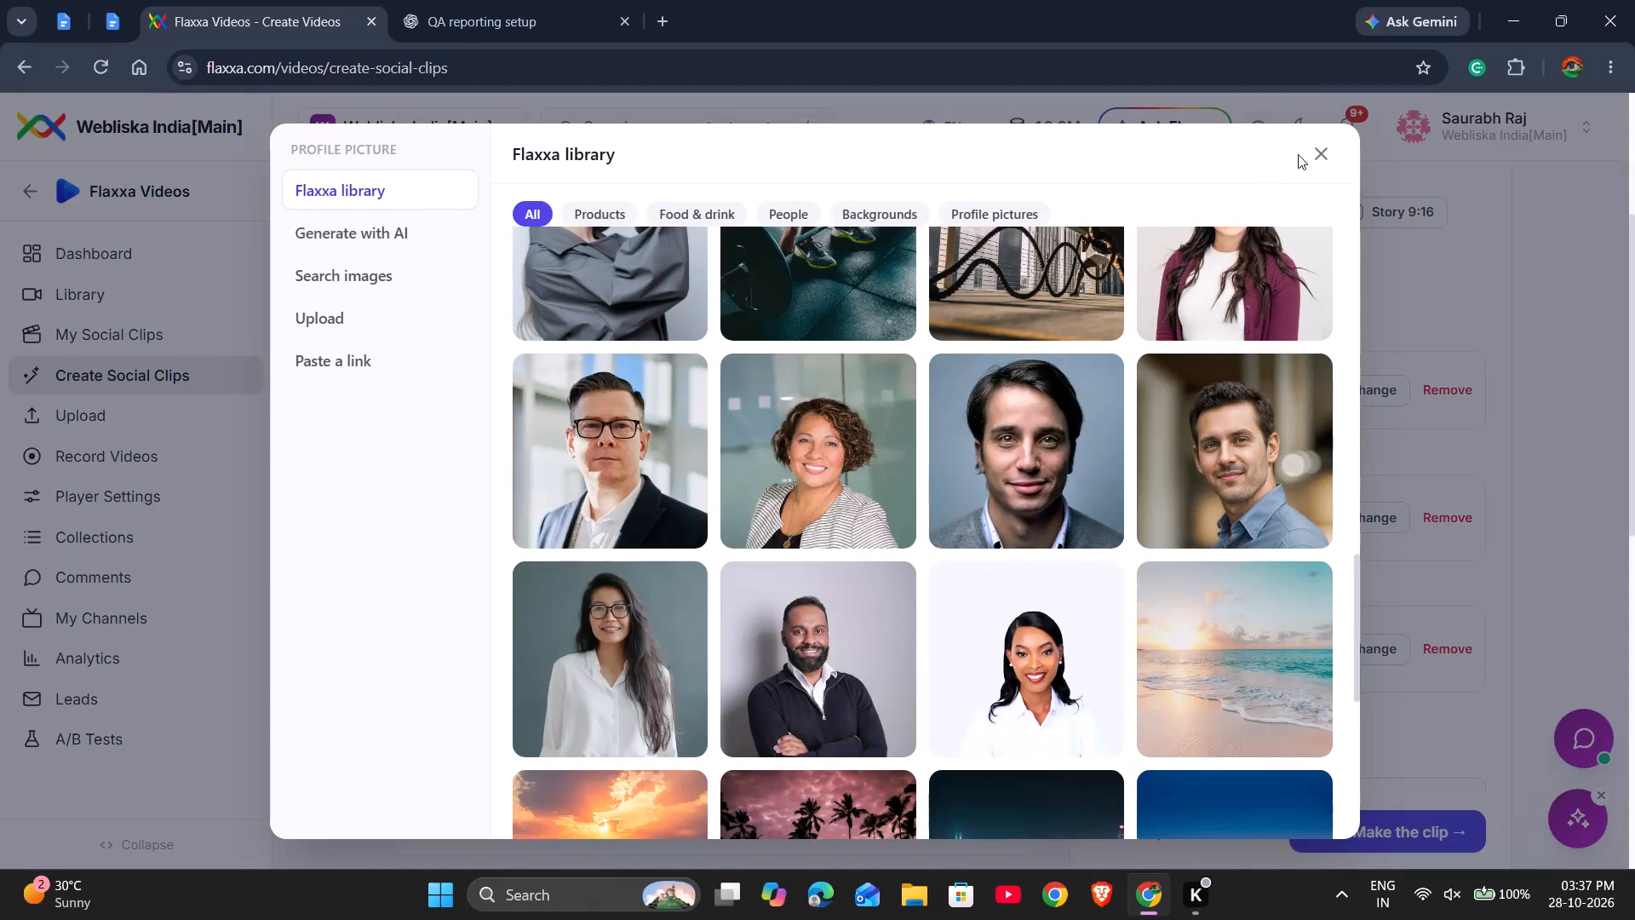
pyautogui.click(1316, 140)
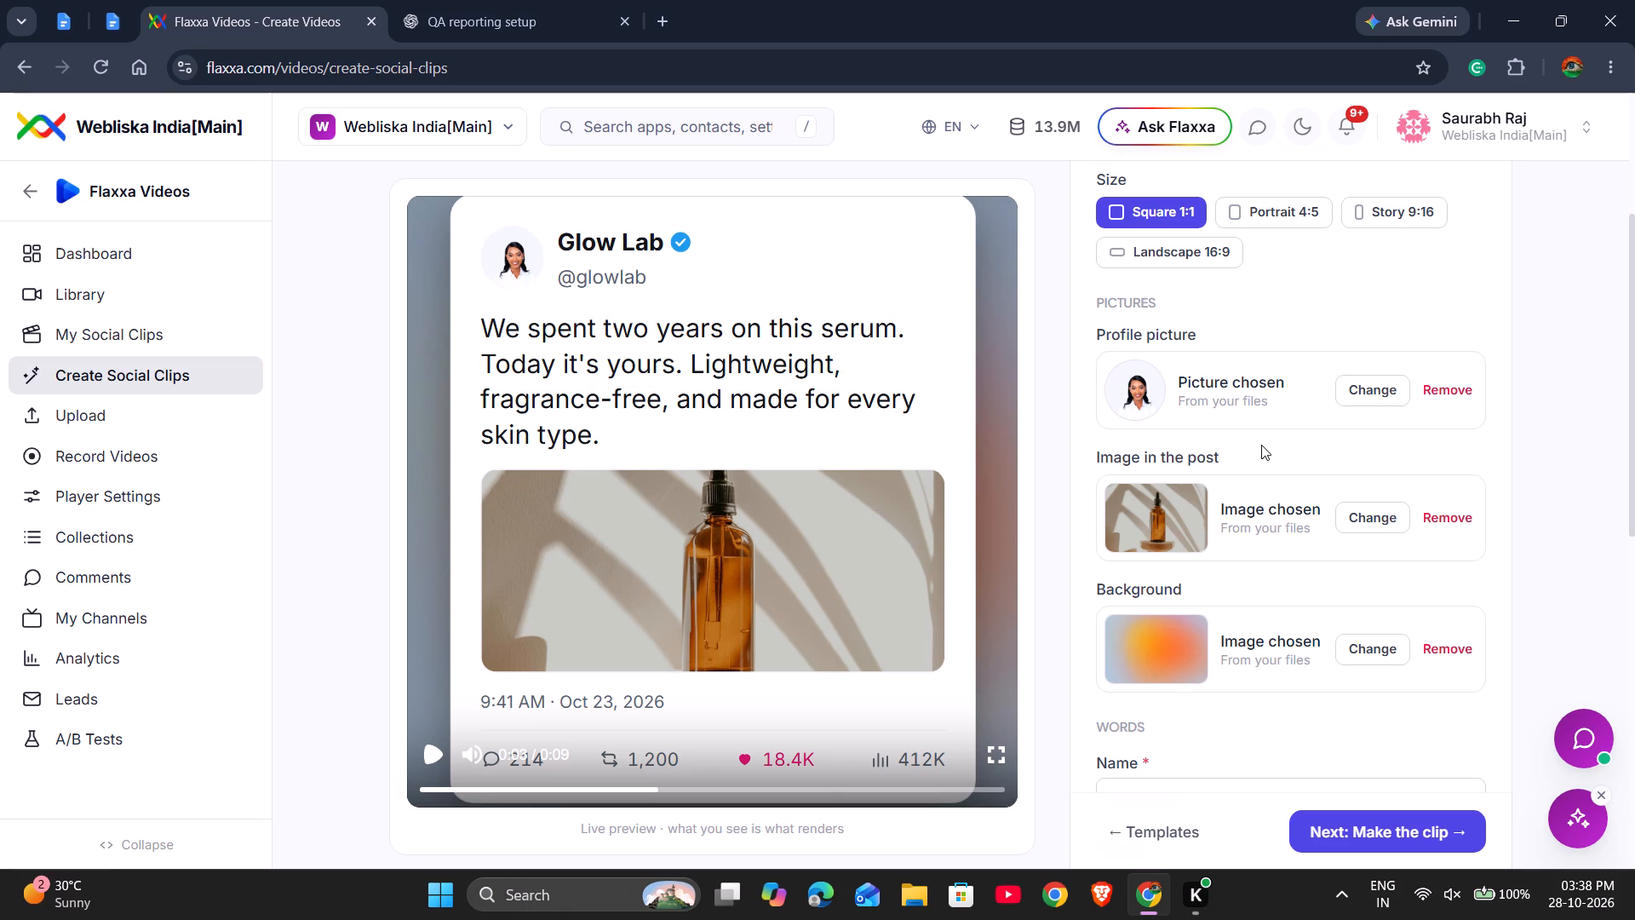
pyautogui.click(1368, 377)
pyautogui.scroll(-5, 953, 505)
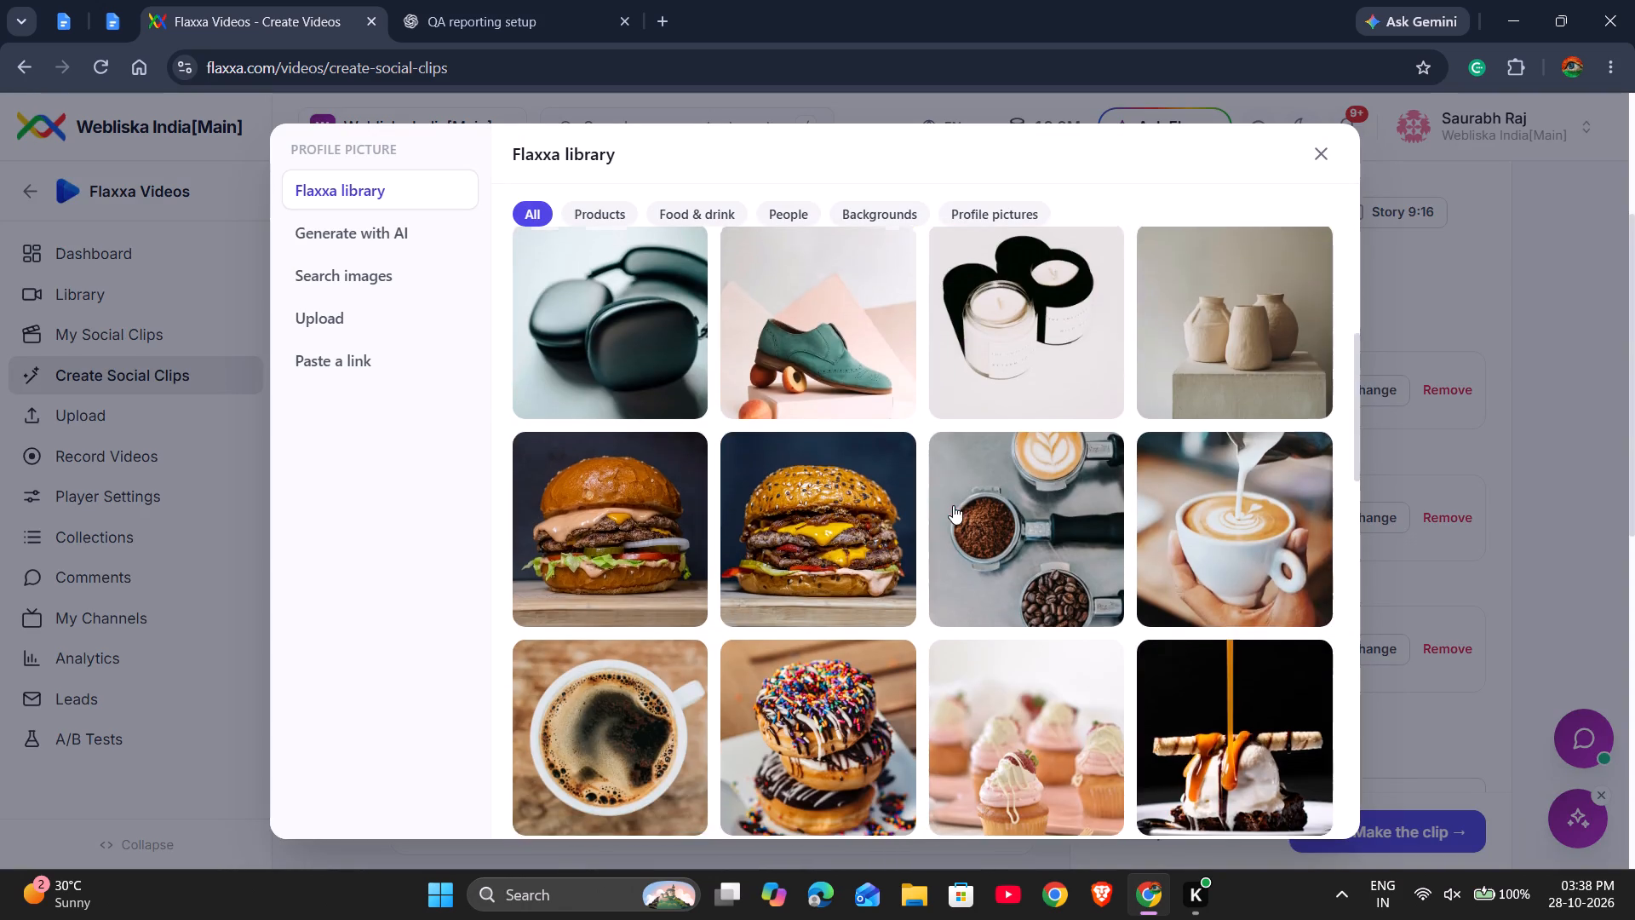
pyautogui.scroll(-6, 953, 505)
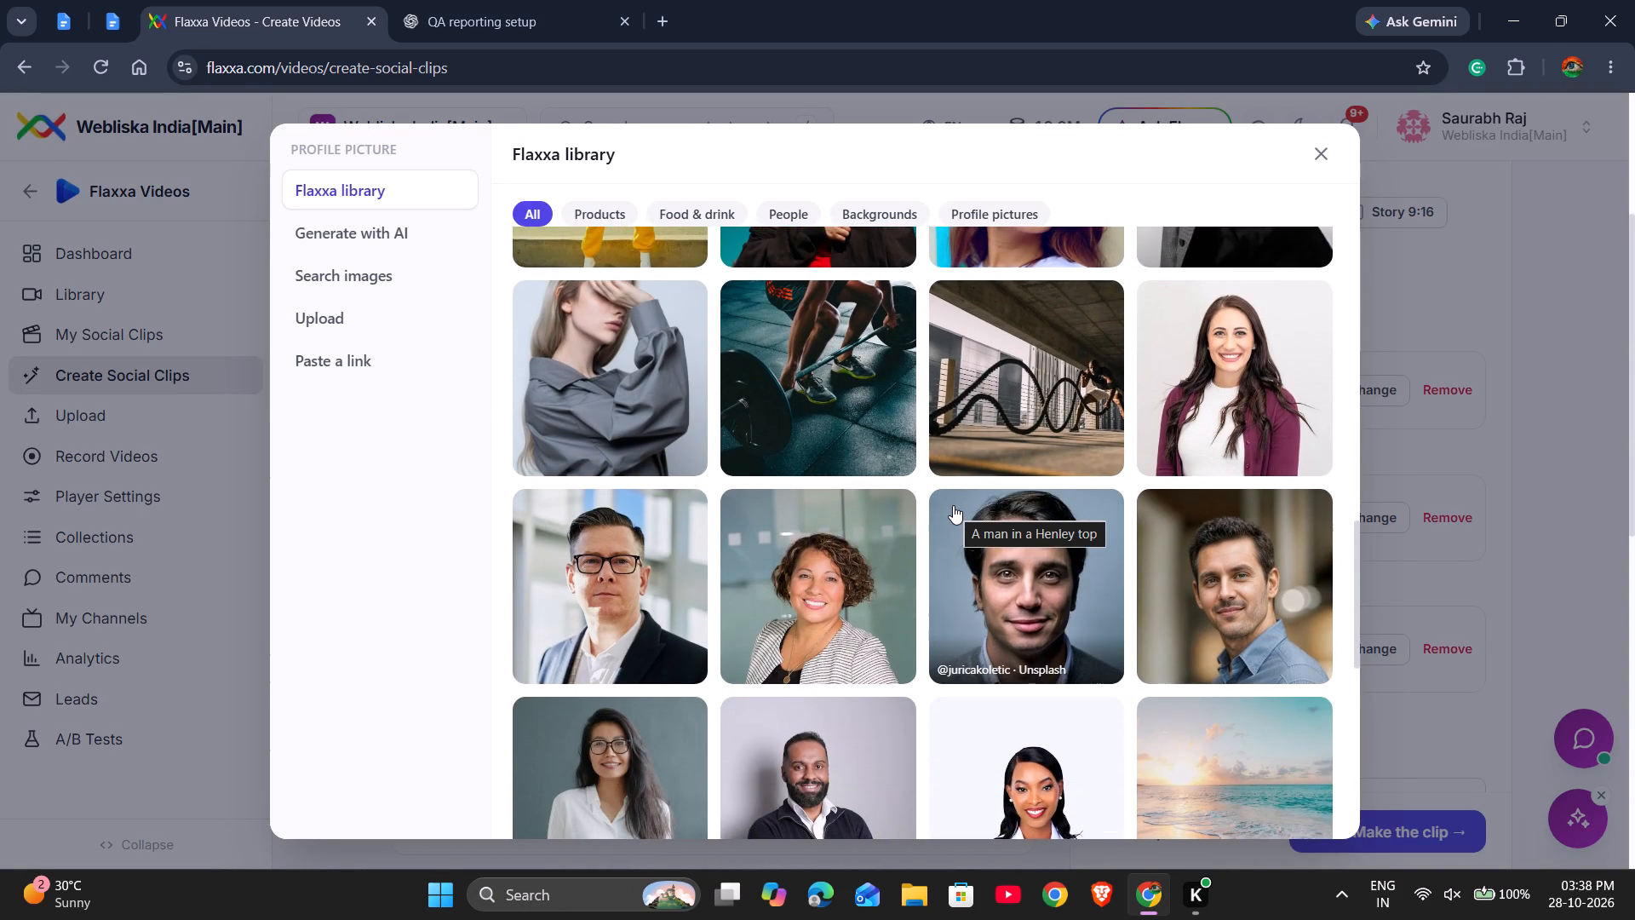
pyautogui.click(1245, 599)
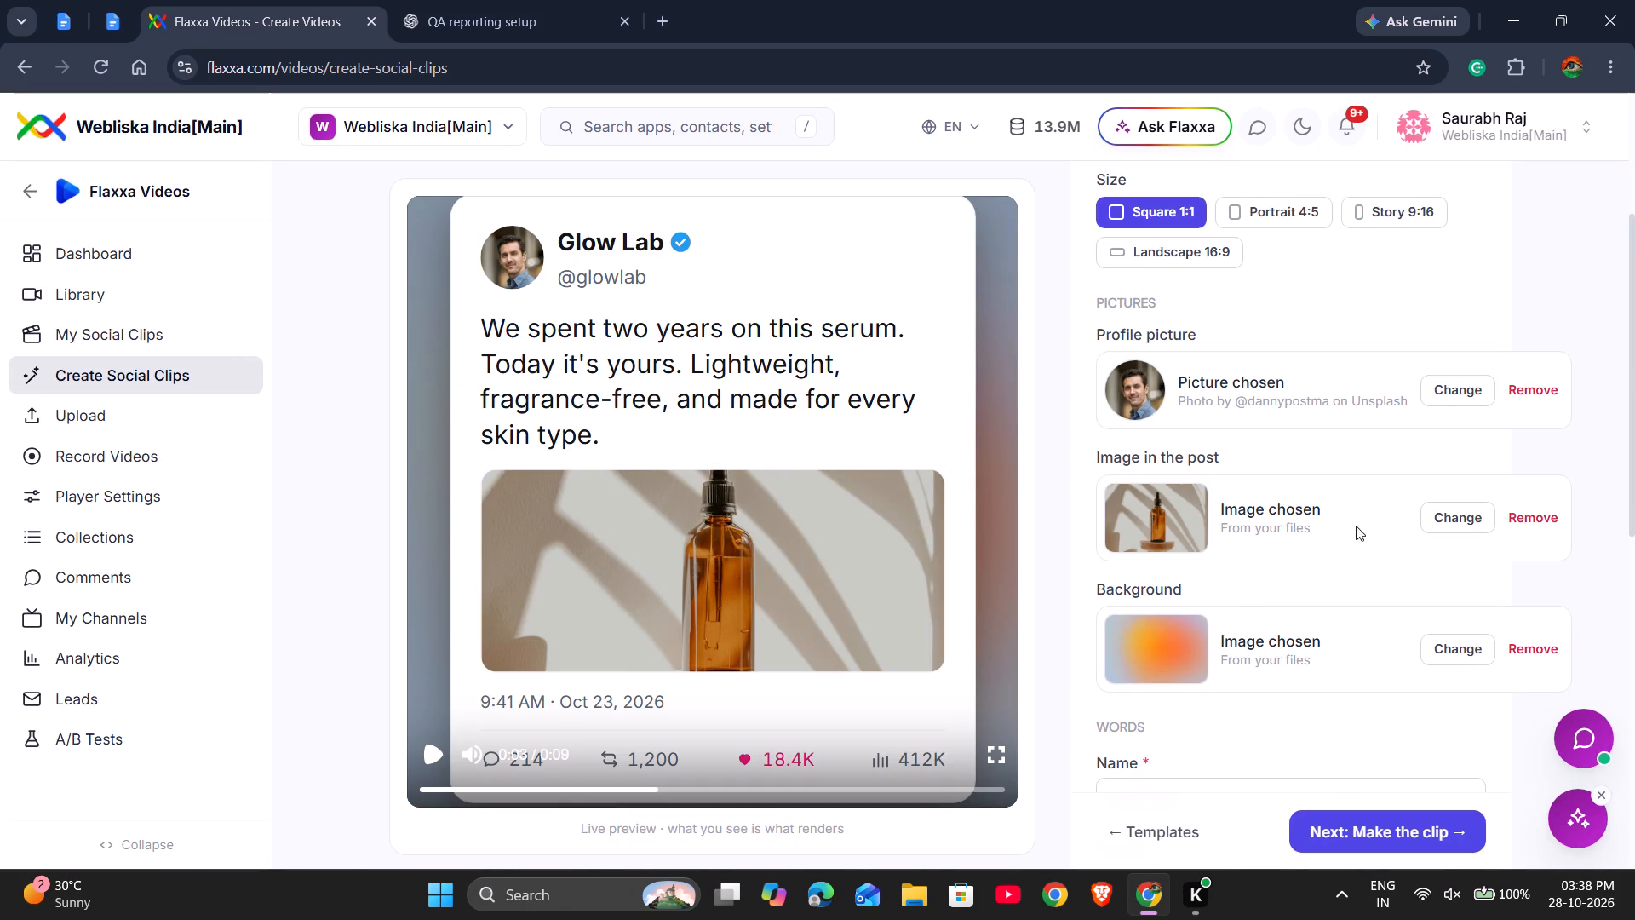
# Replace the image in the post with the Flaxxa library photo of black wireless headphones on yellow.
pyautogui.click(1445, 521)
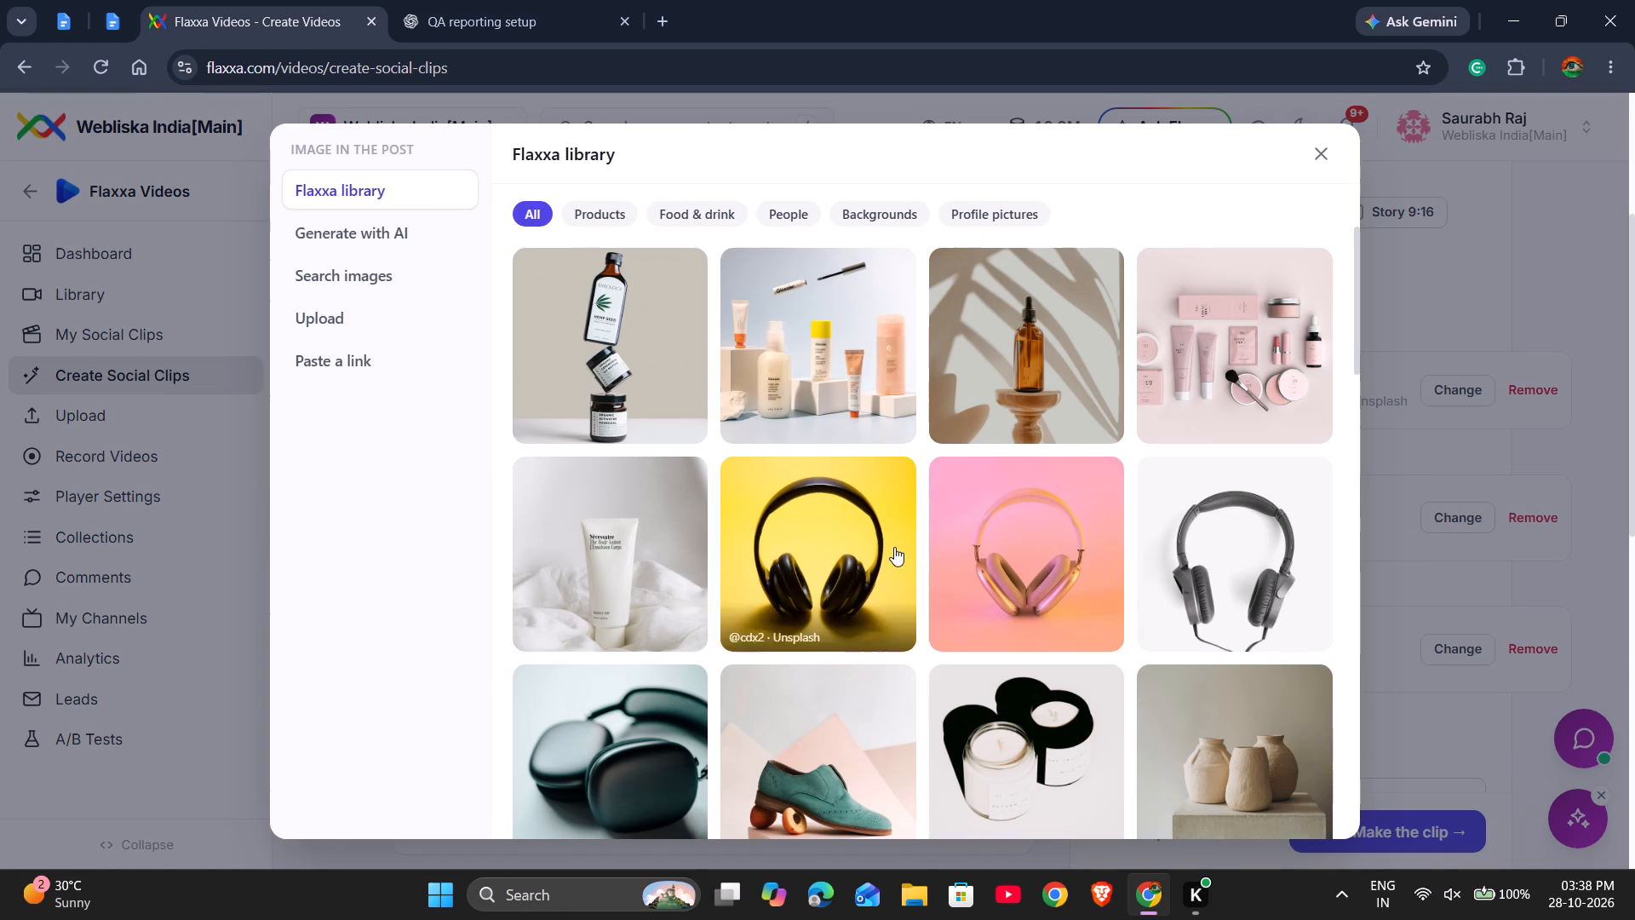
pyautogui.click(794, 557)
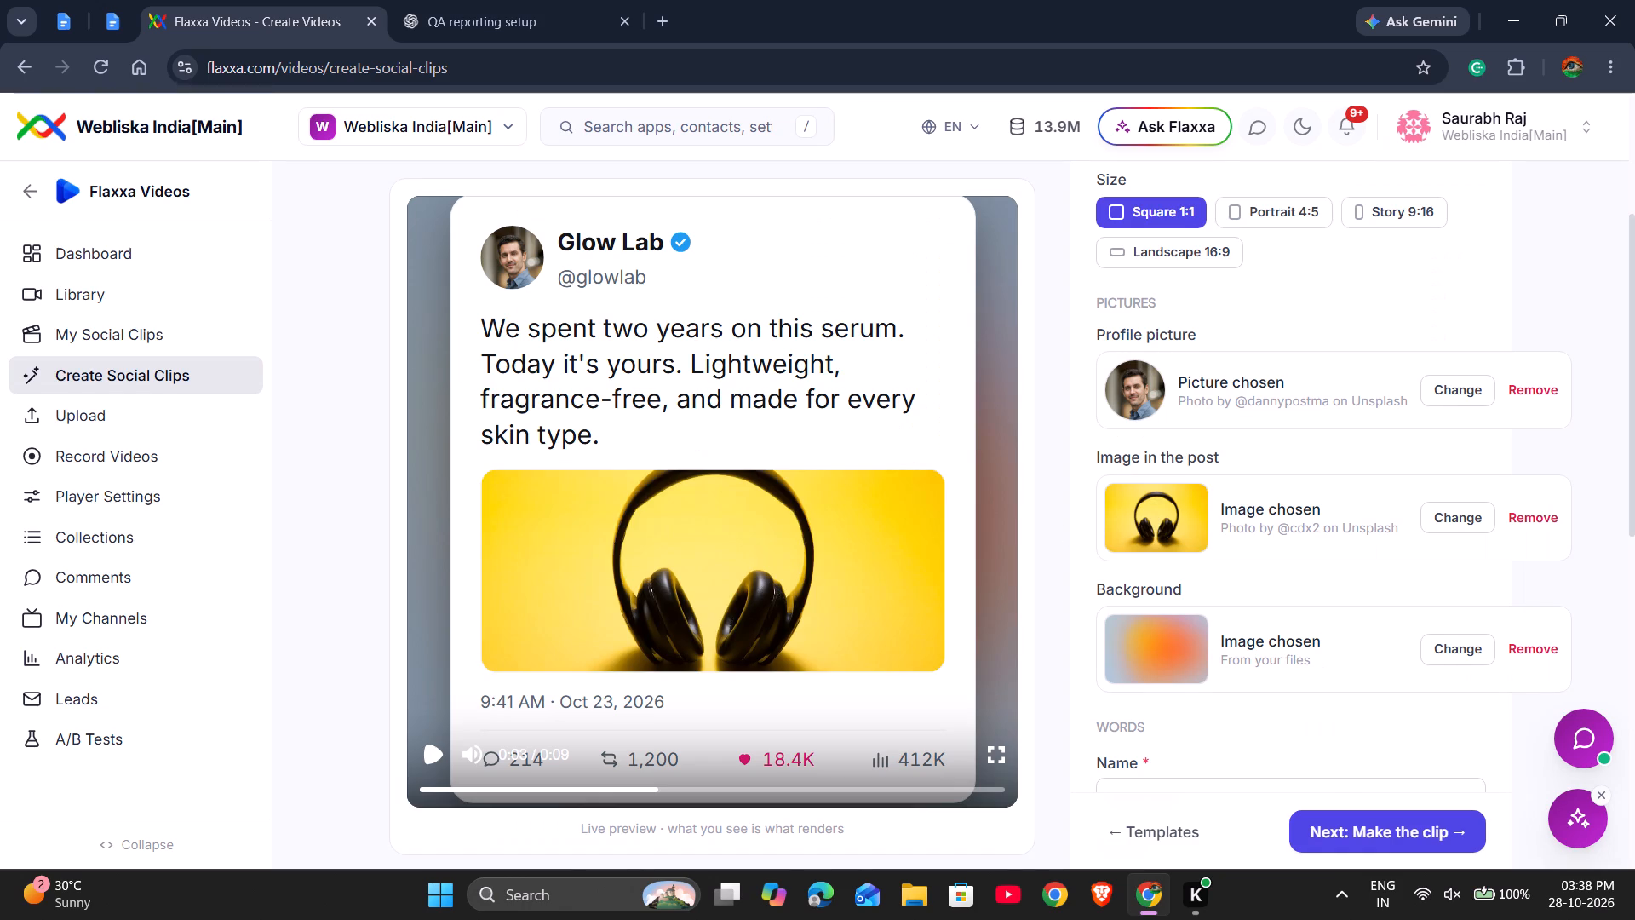
pyautogui.scroll(-2, 1267, 554)
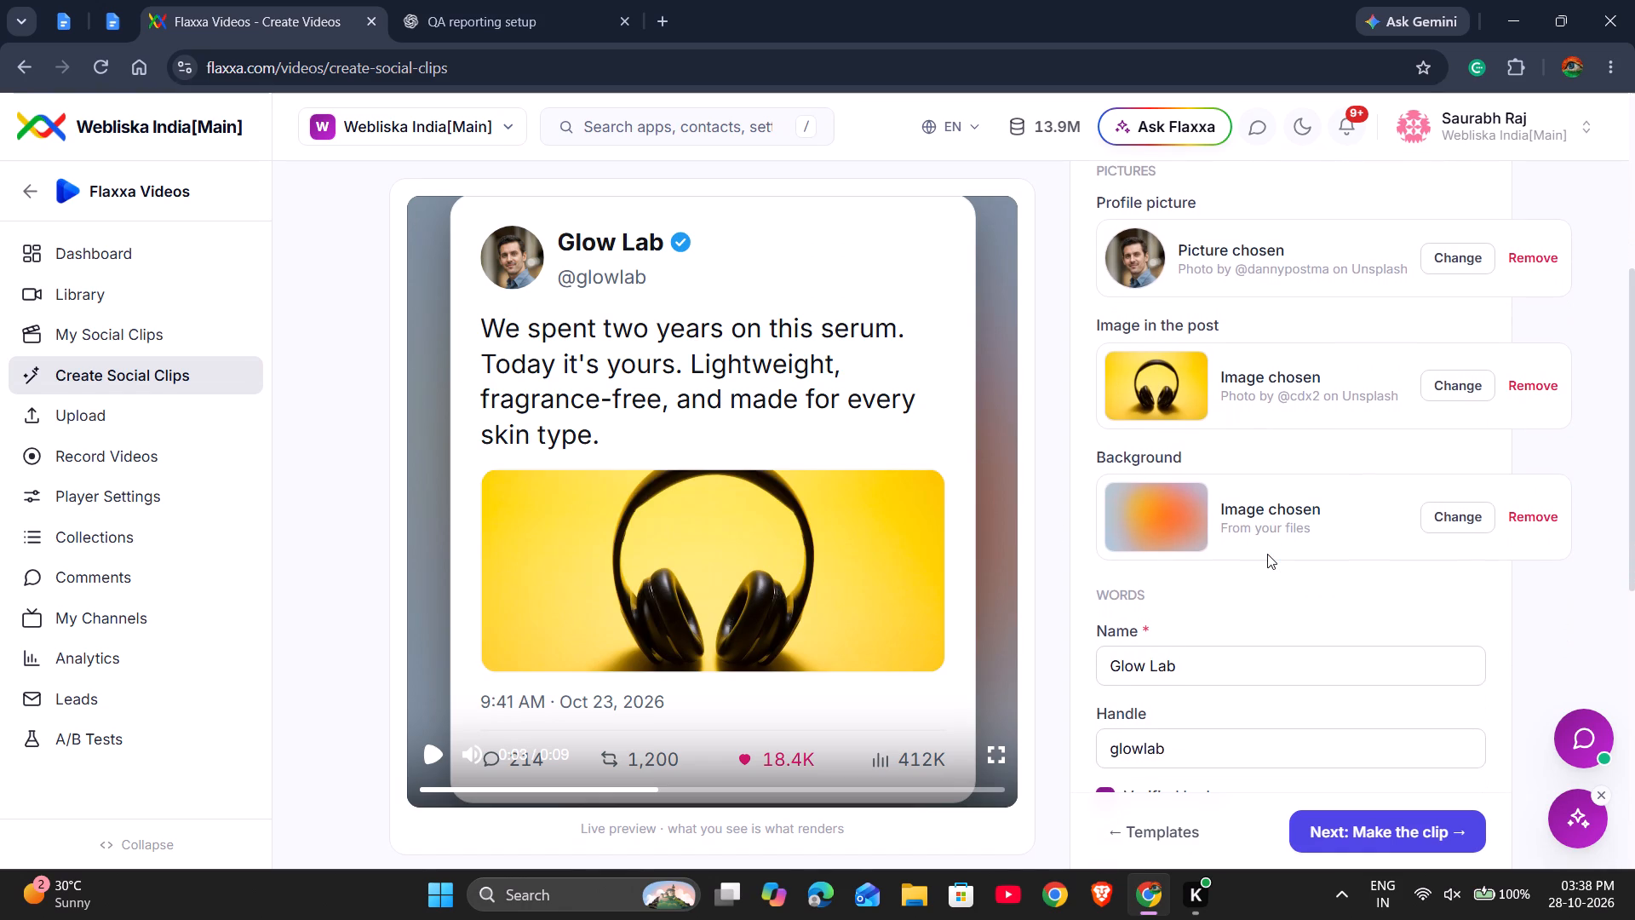
pyautogui.click(1454, 526)
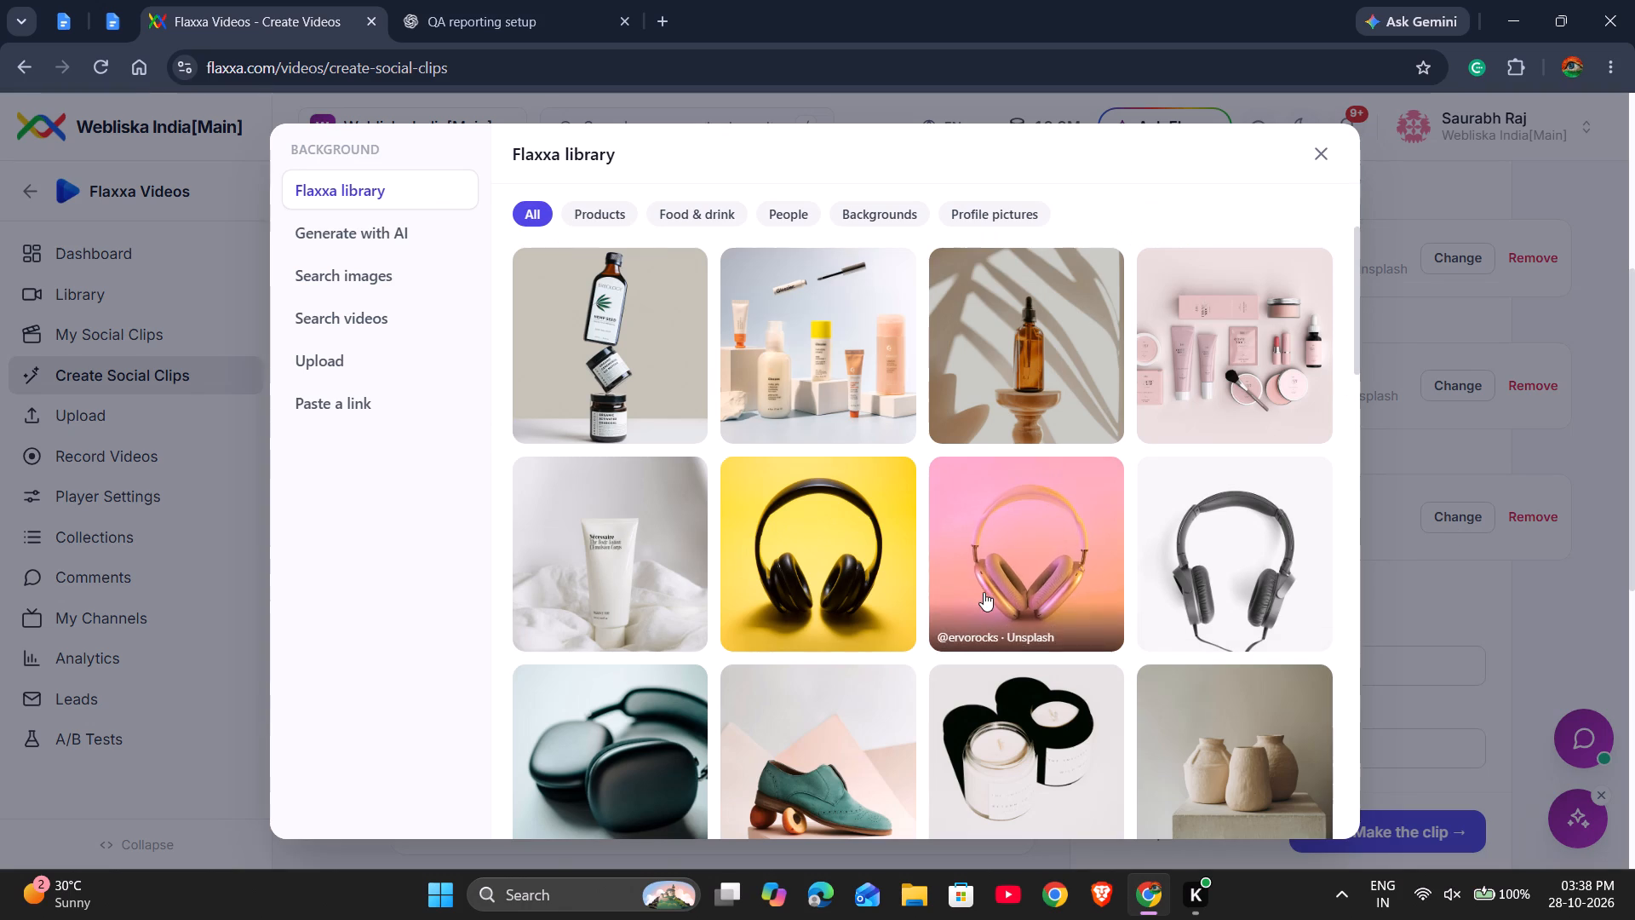
pyautogui.scroll(-8, 984, 592)
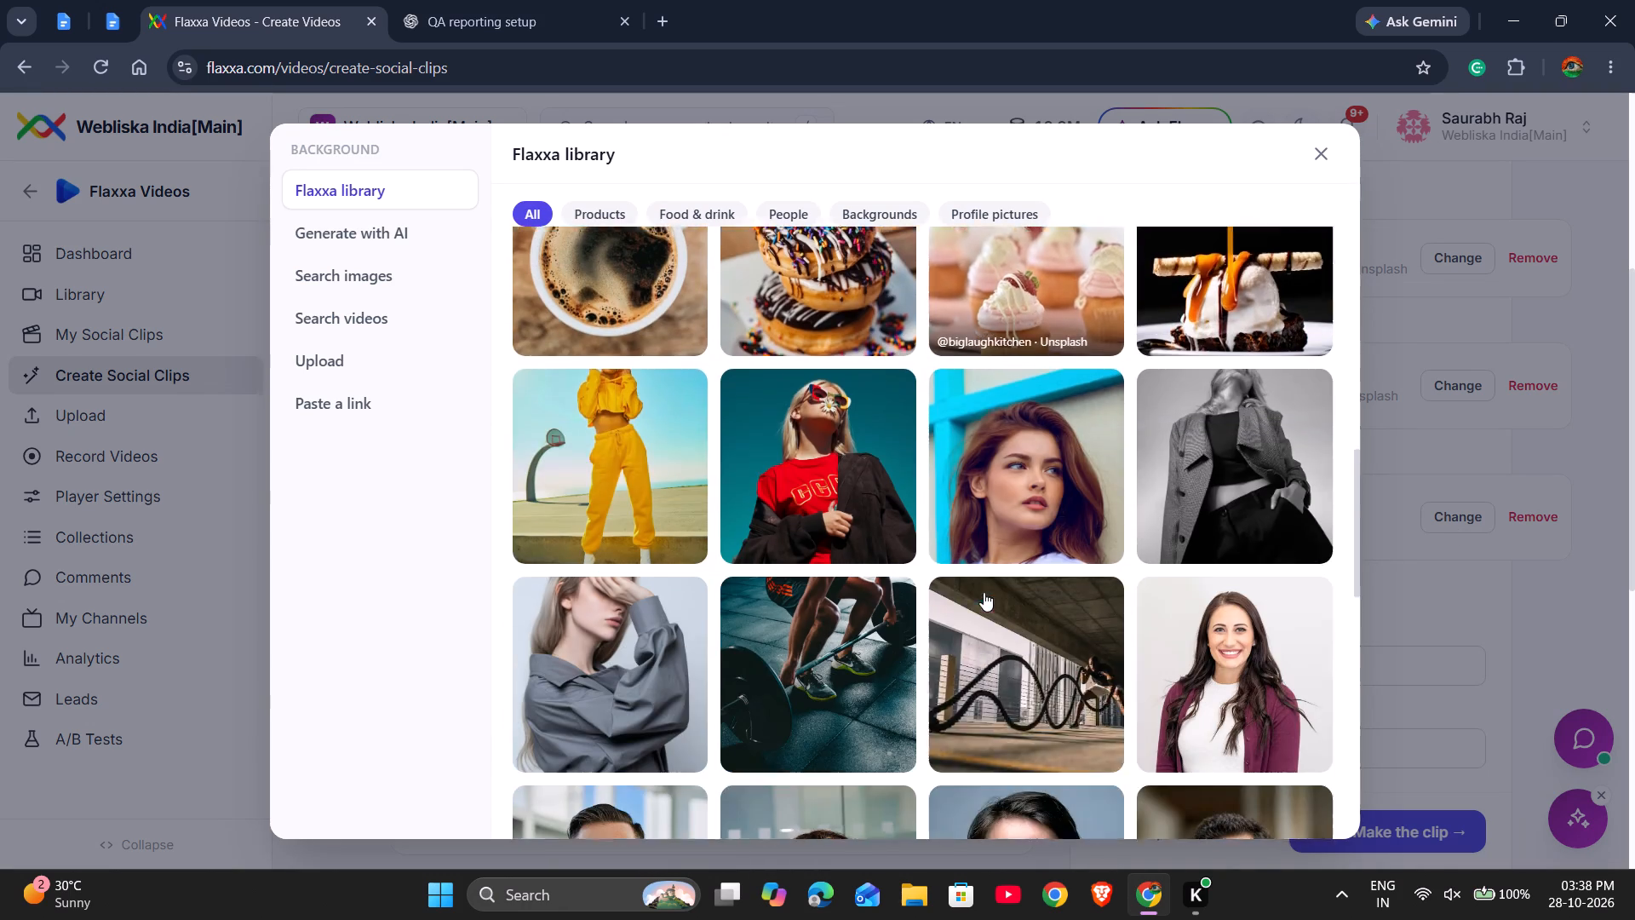
pyautogui.scroll(-6, 984, 592)
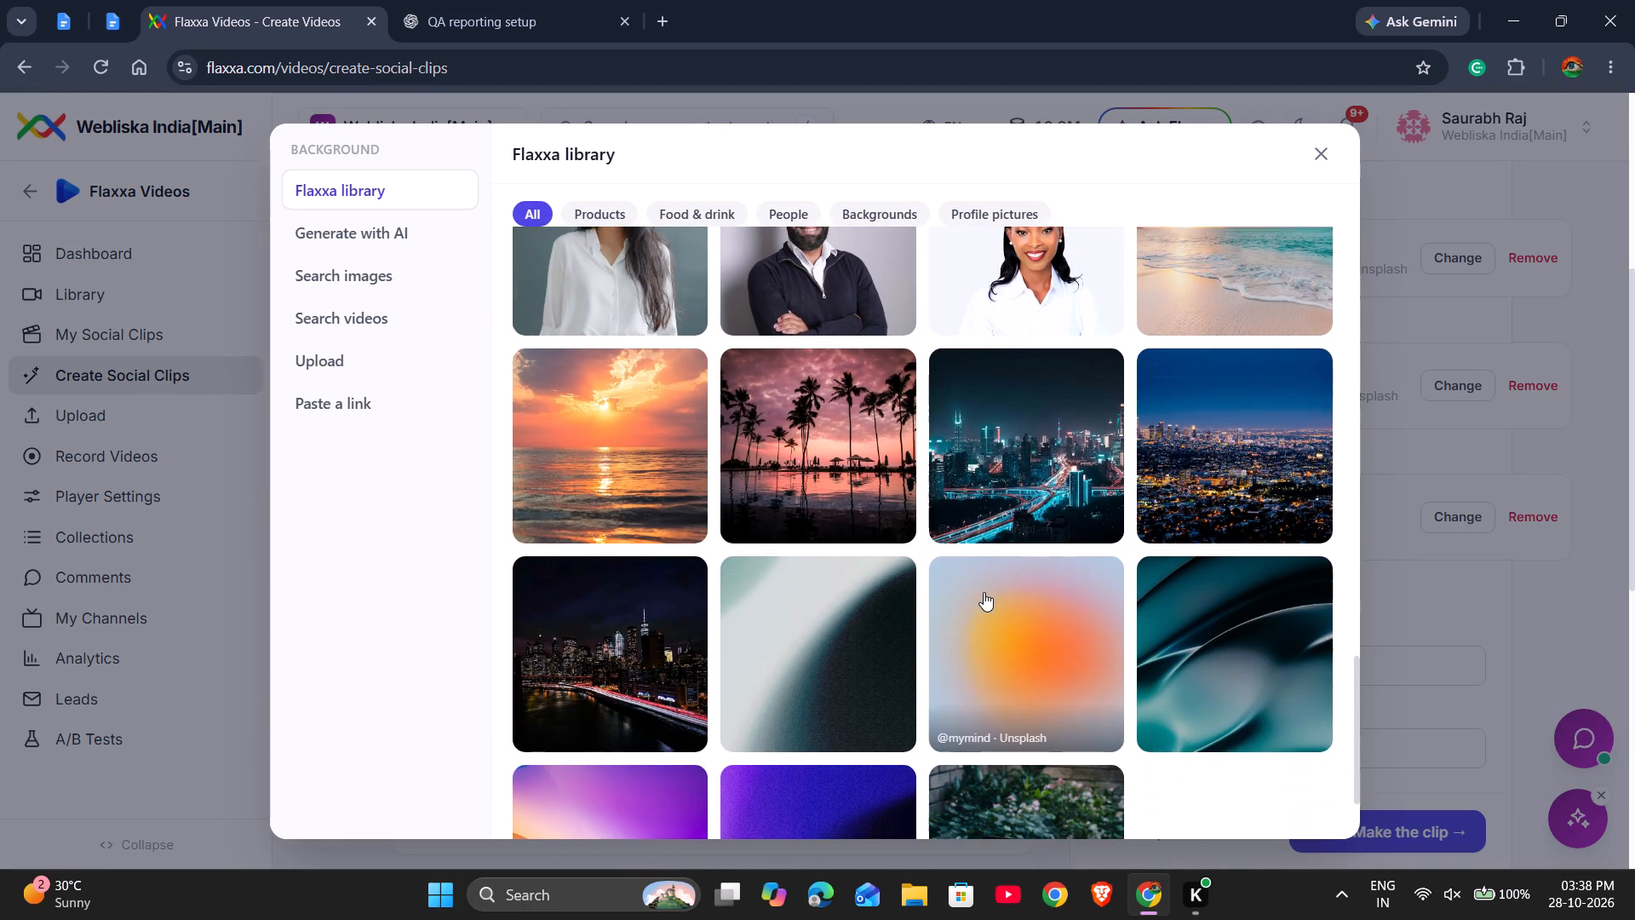
pyautogui.scroll(-1, 984, 592)
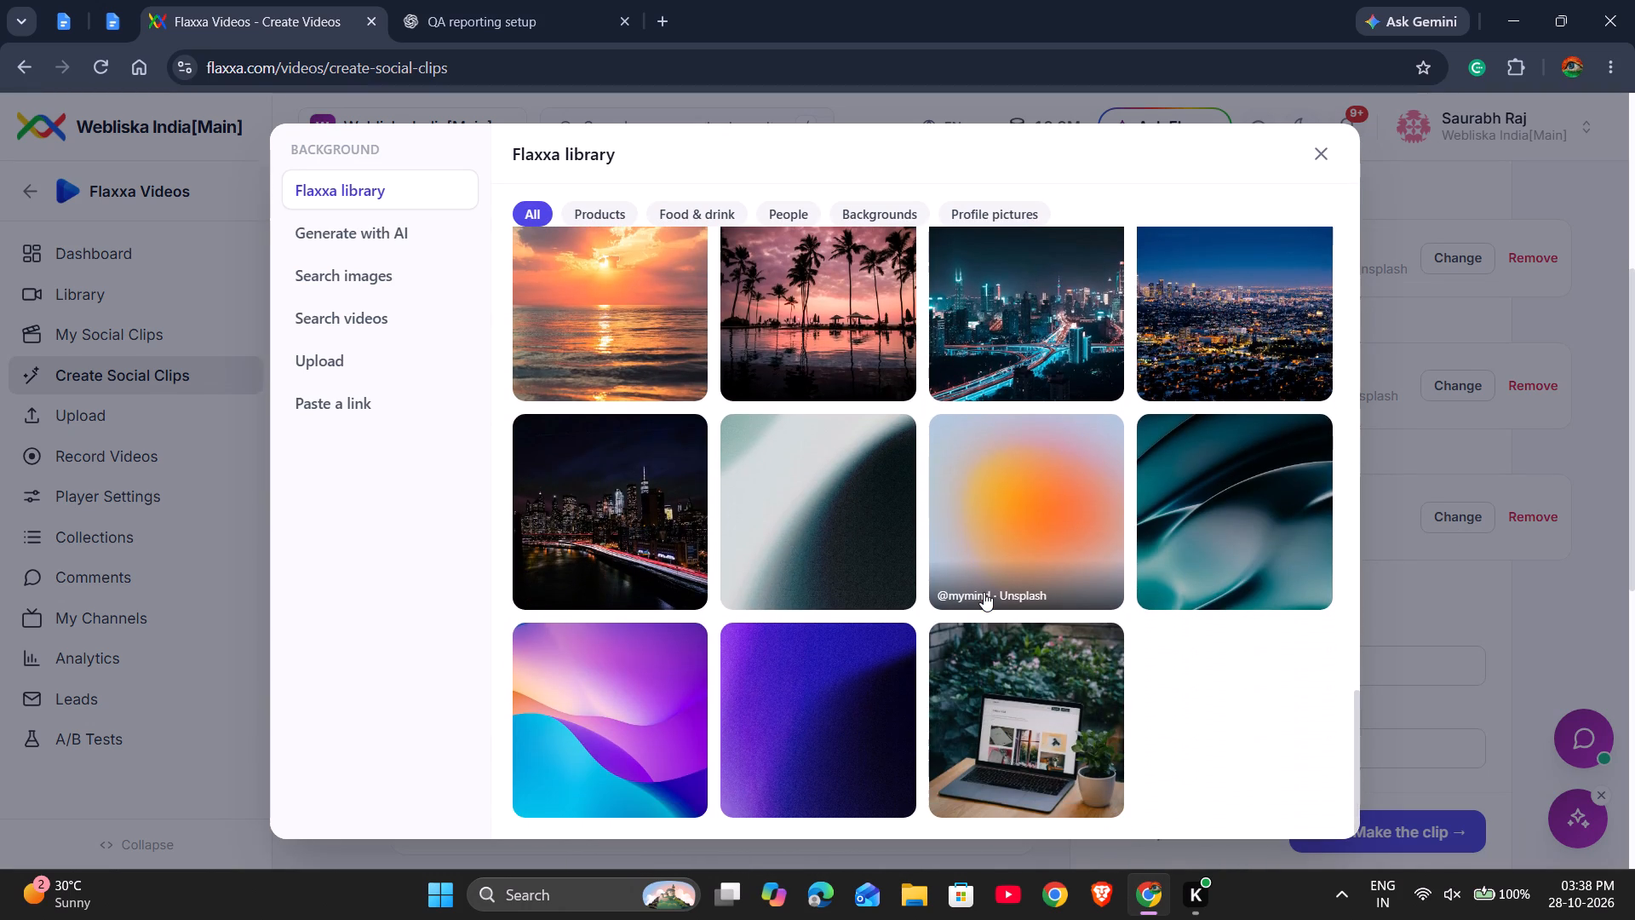
pyautogui.scroll(-1, 984, 592)
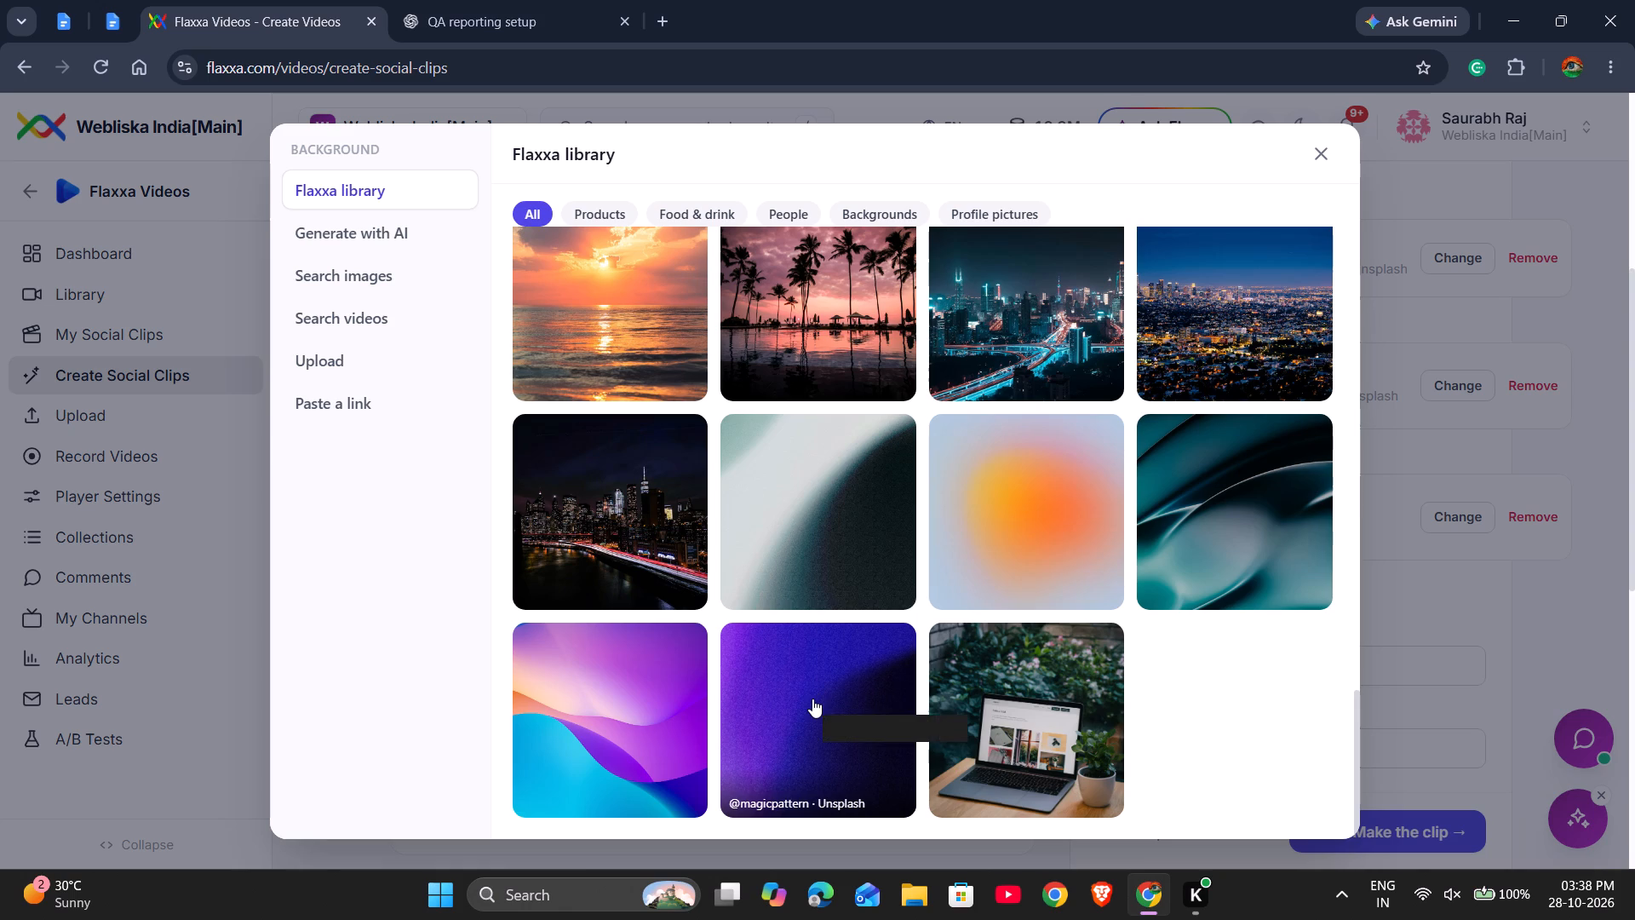
pyautogui.click(812, 699)
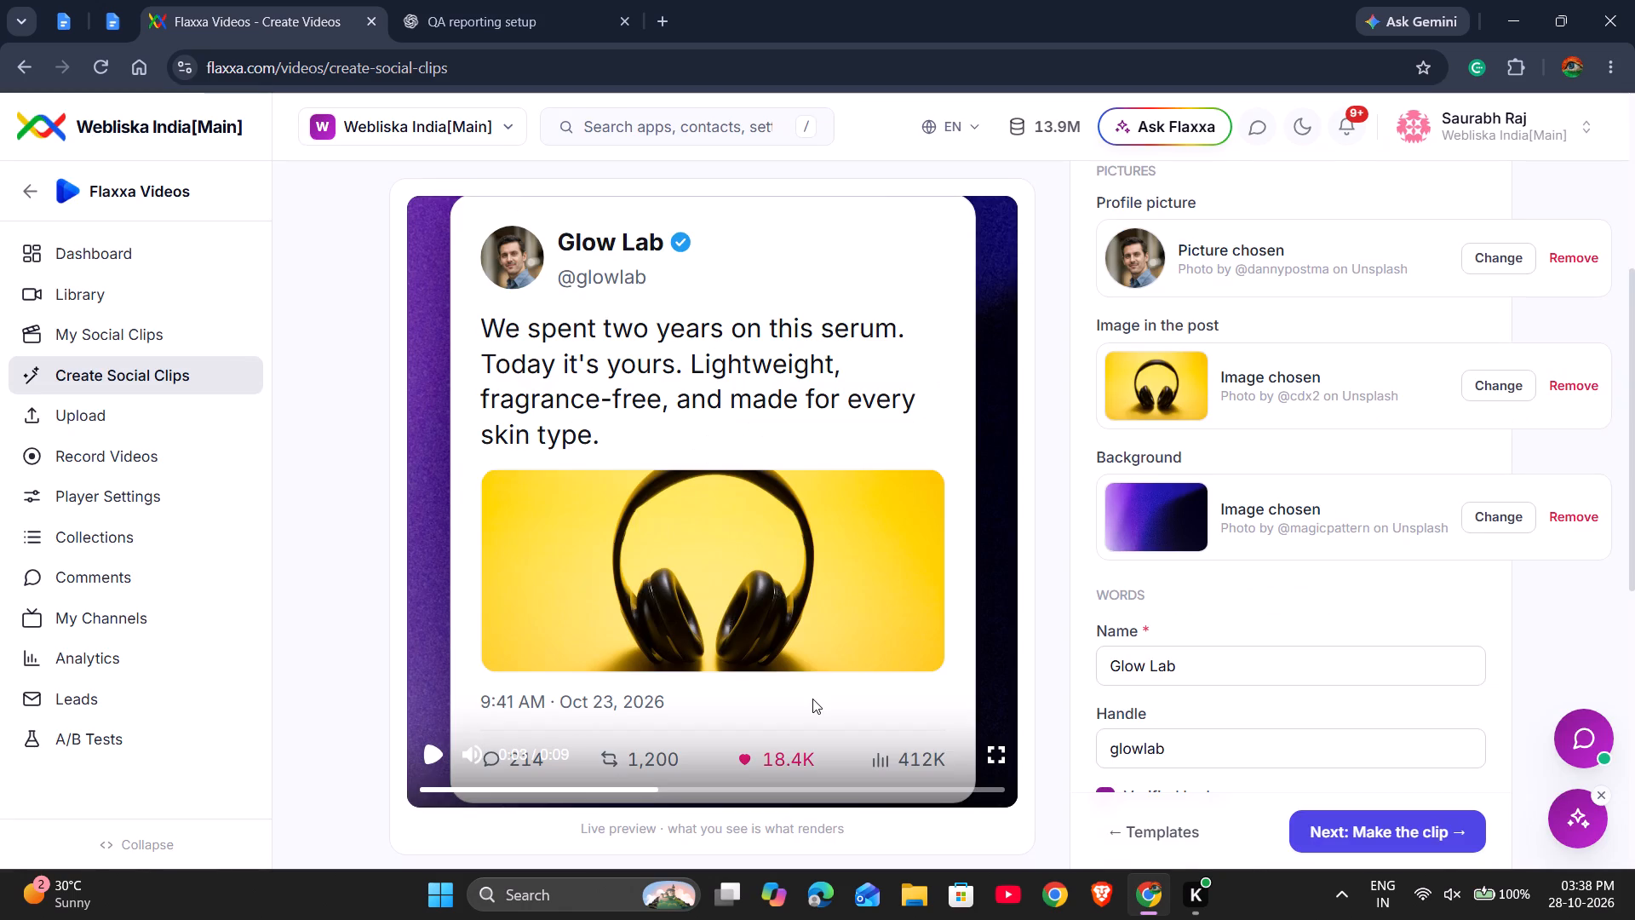
# Change the post's display name to the account holder's first name followed by "Test".
pyautogui.scroll(-1, 1297, 596)
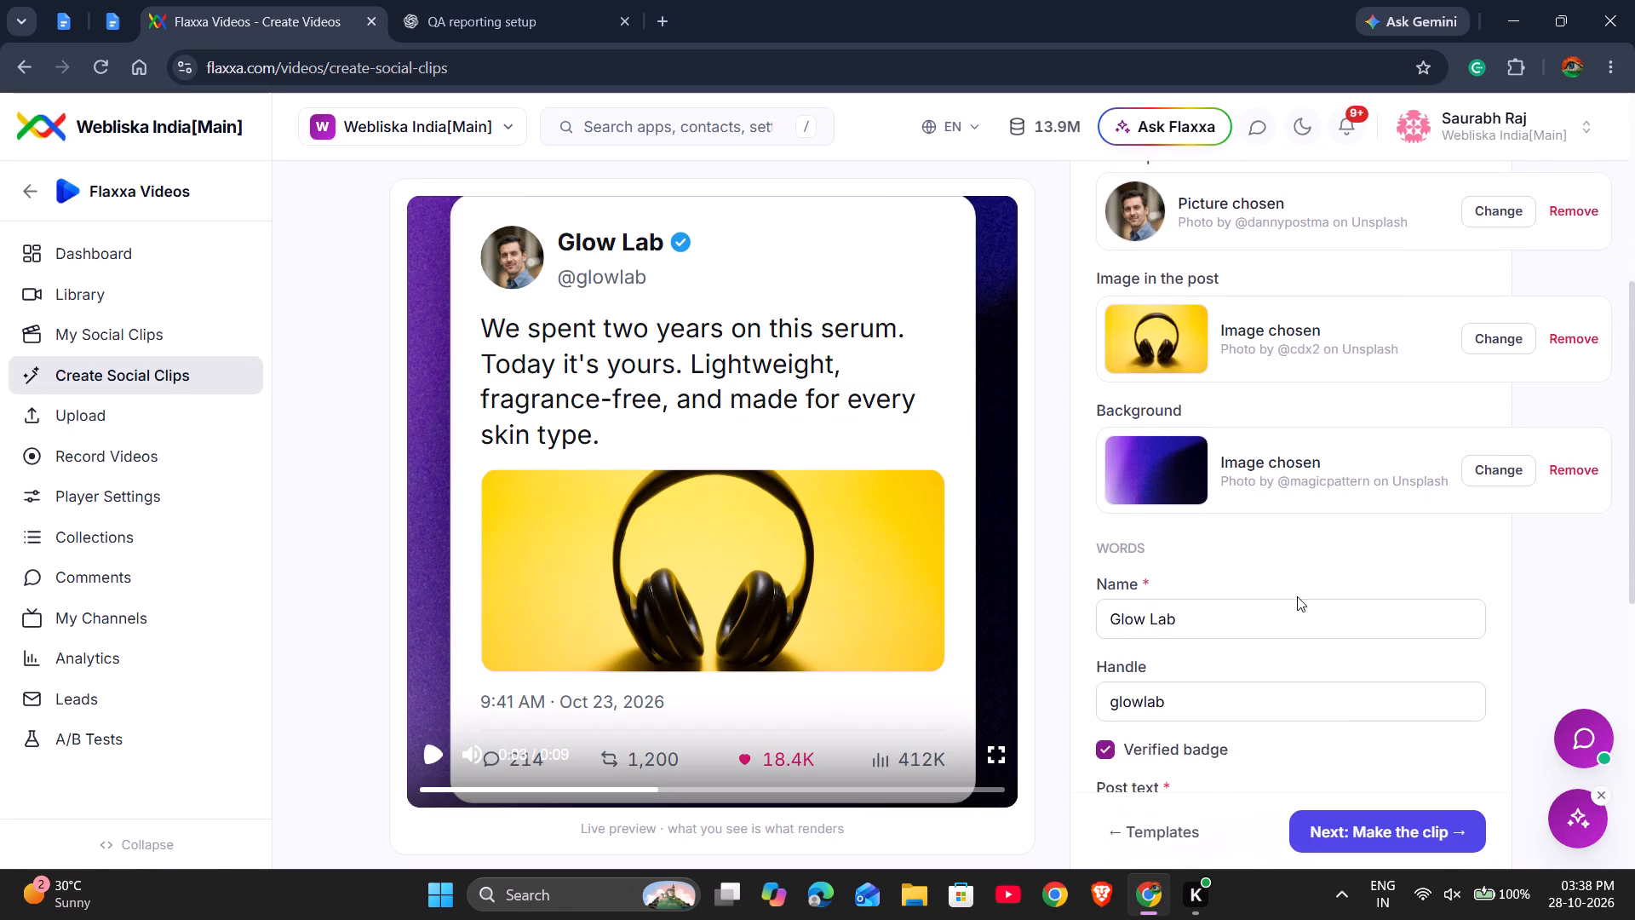
pyautogui.scroll(-2, 1297, 596)
pyautogui.click(1206, 464)
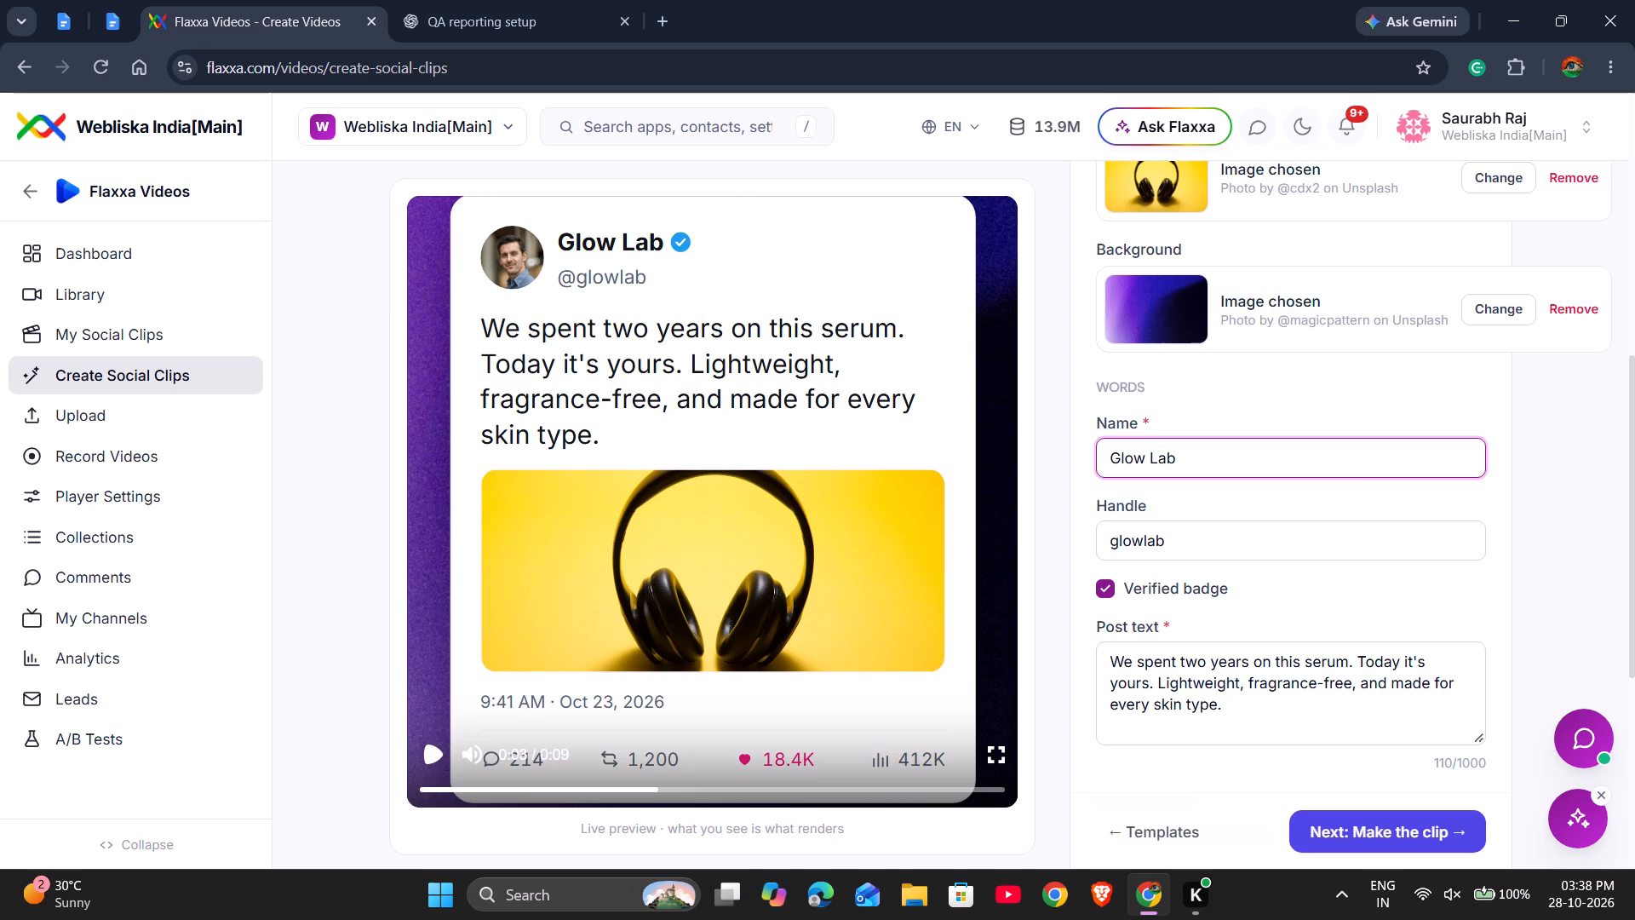
pyautogui.press('BackSpace')
pyautogui.press('BackSpace')
pyautogui.press('BackSpace')
pyautogui.press('BackSpace')
pyautogui.press('BackSpace')
pyautogui.press('BackSpace')
pyautogui.press('BackSpace')
pyautogui.press('BackSpace')
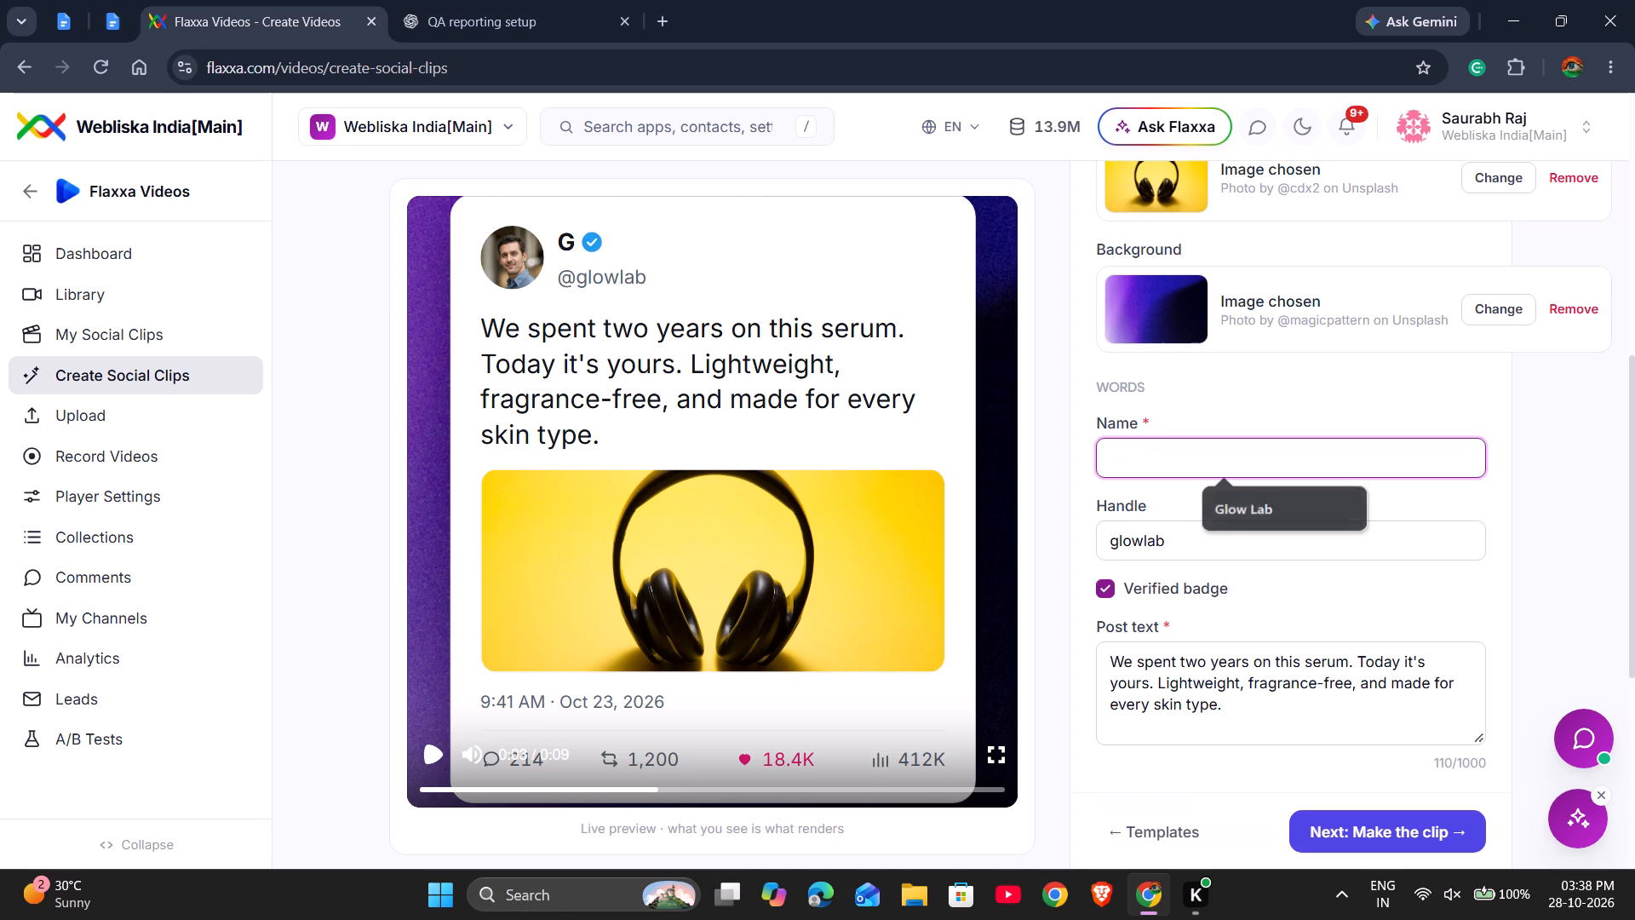
pyautogui.write('Test')
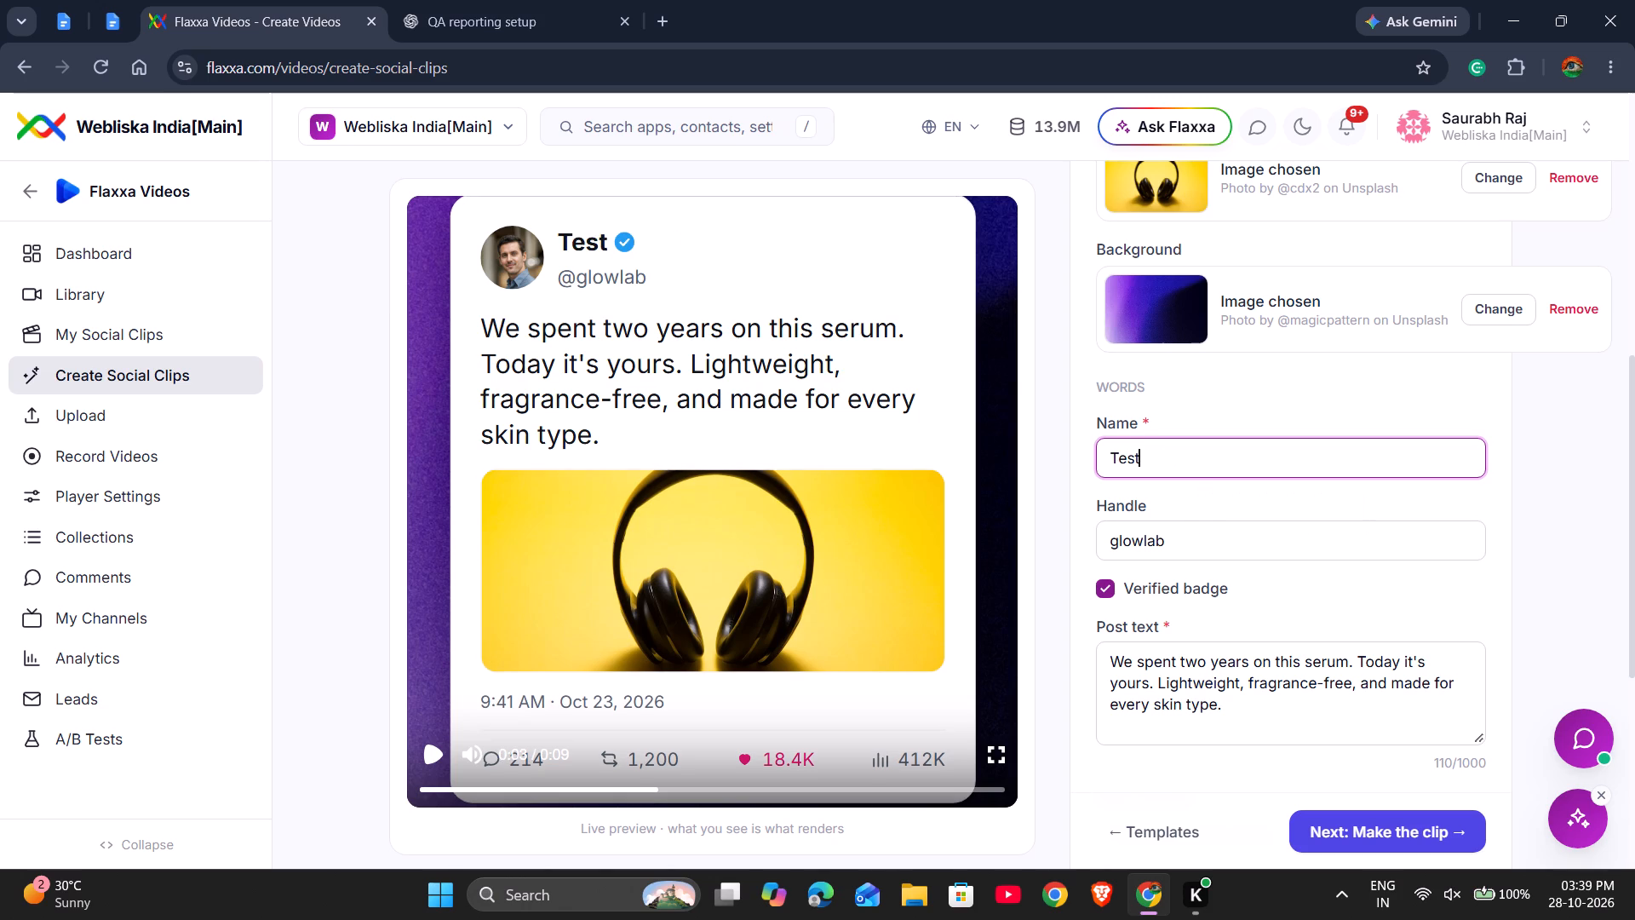
pyautogui.press('Left')
pyautogui.press('Left')
pyautogui.press('Left')
pyautogui.press('Left')
pyautogui.write('Saurabh')
pyautogui.press('space')
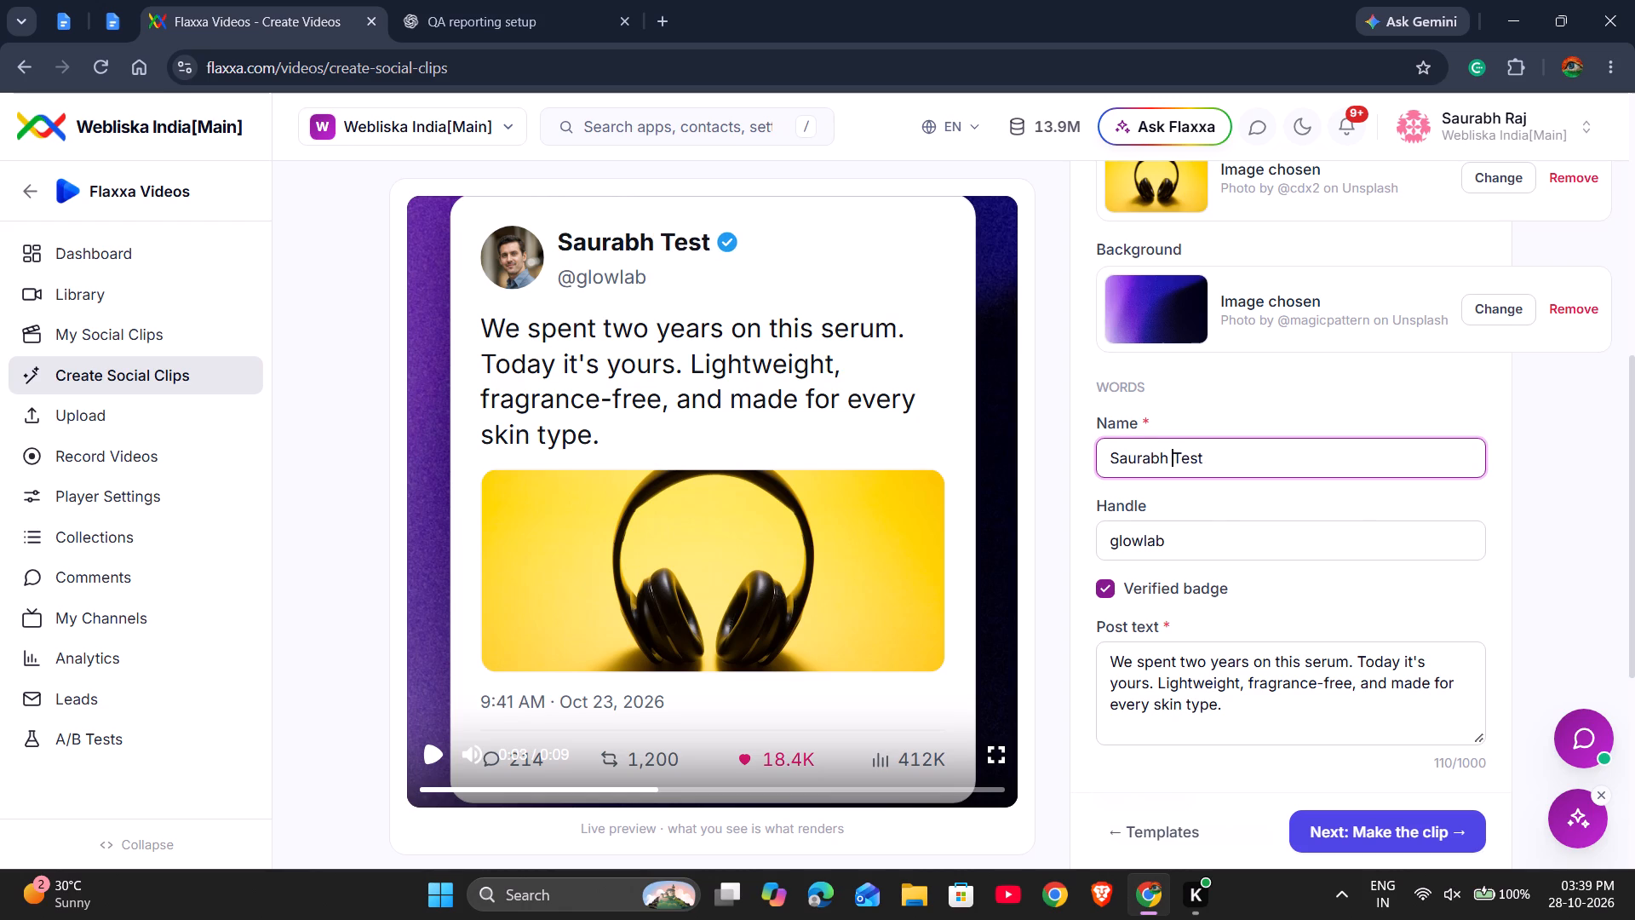
# Change the post's handle to "test".
pyautogui.click(1190, 551)
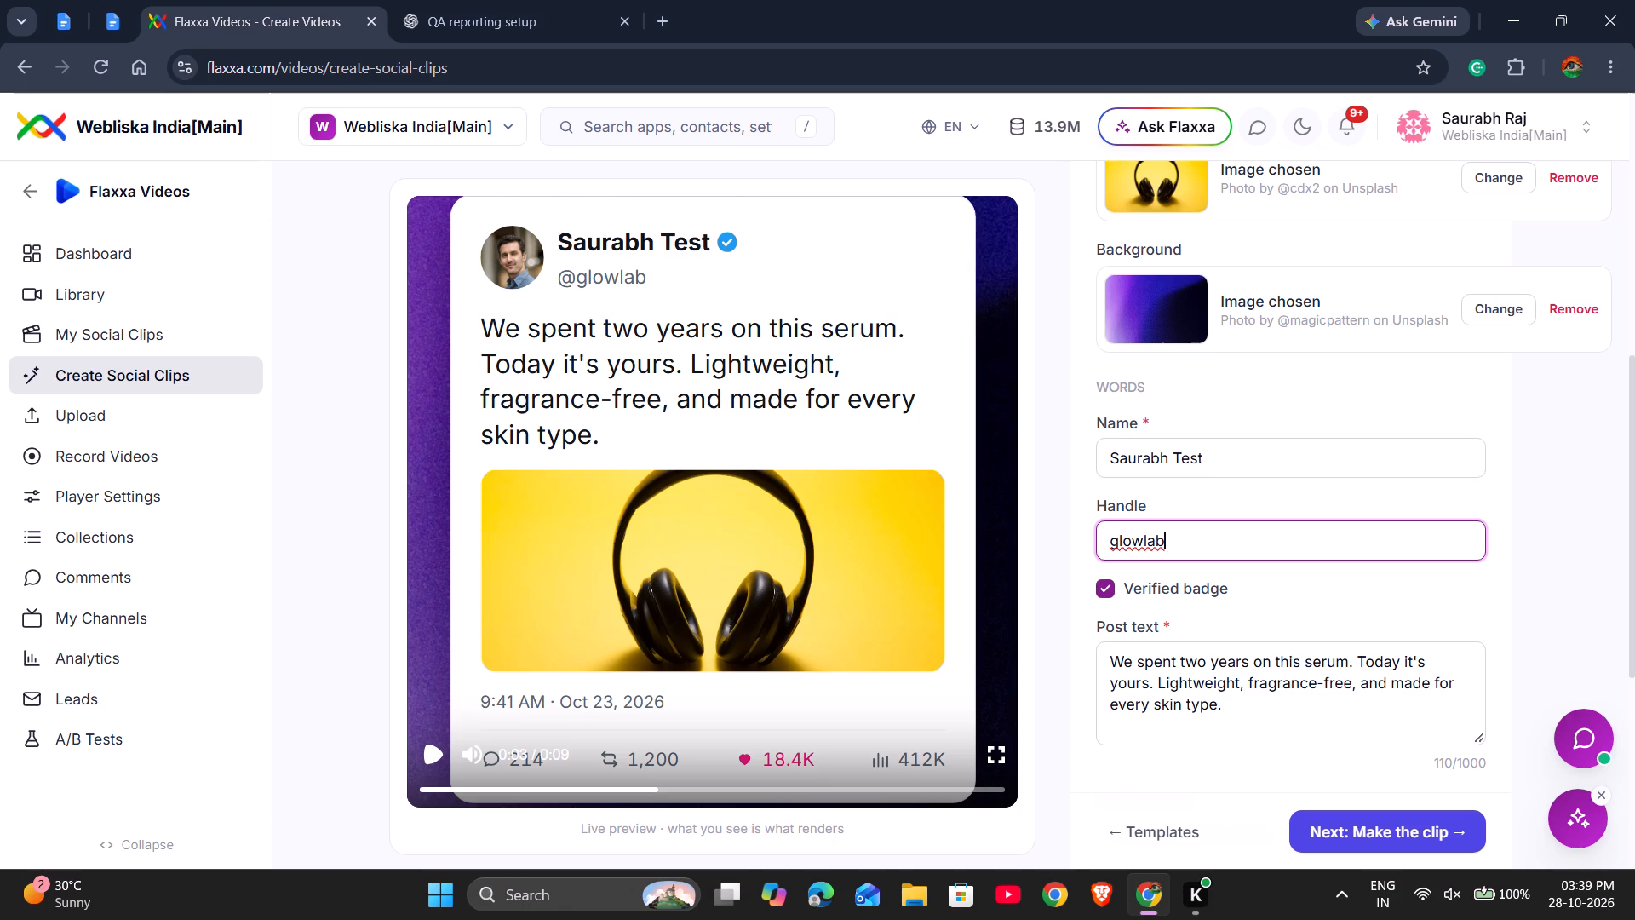
pyautogui.press('BackSpace')
pyautogui.press('BackSpace')
pyautogui.press('BackSpace')
pyautogui.press('BackSpace')
pyautogui.press('BackSpace')
pyautogui.press('BackSpace')
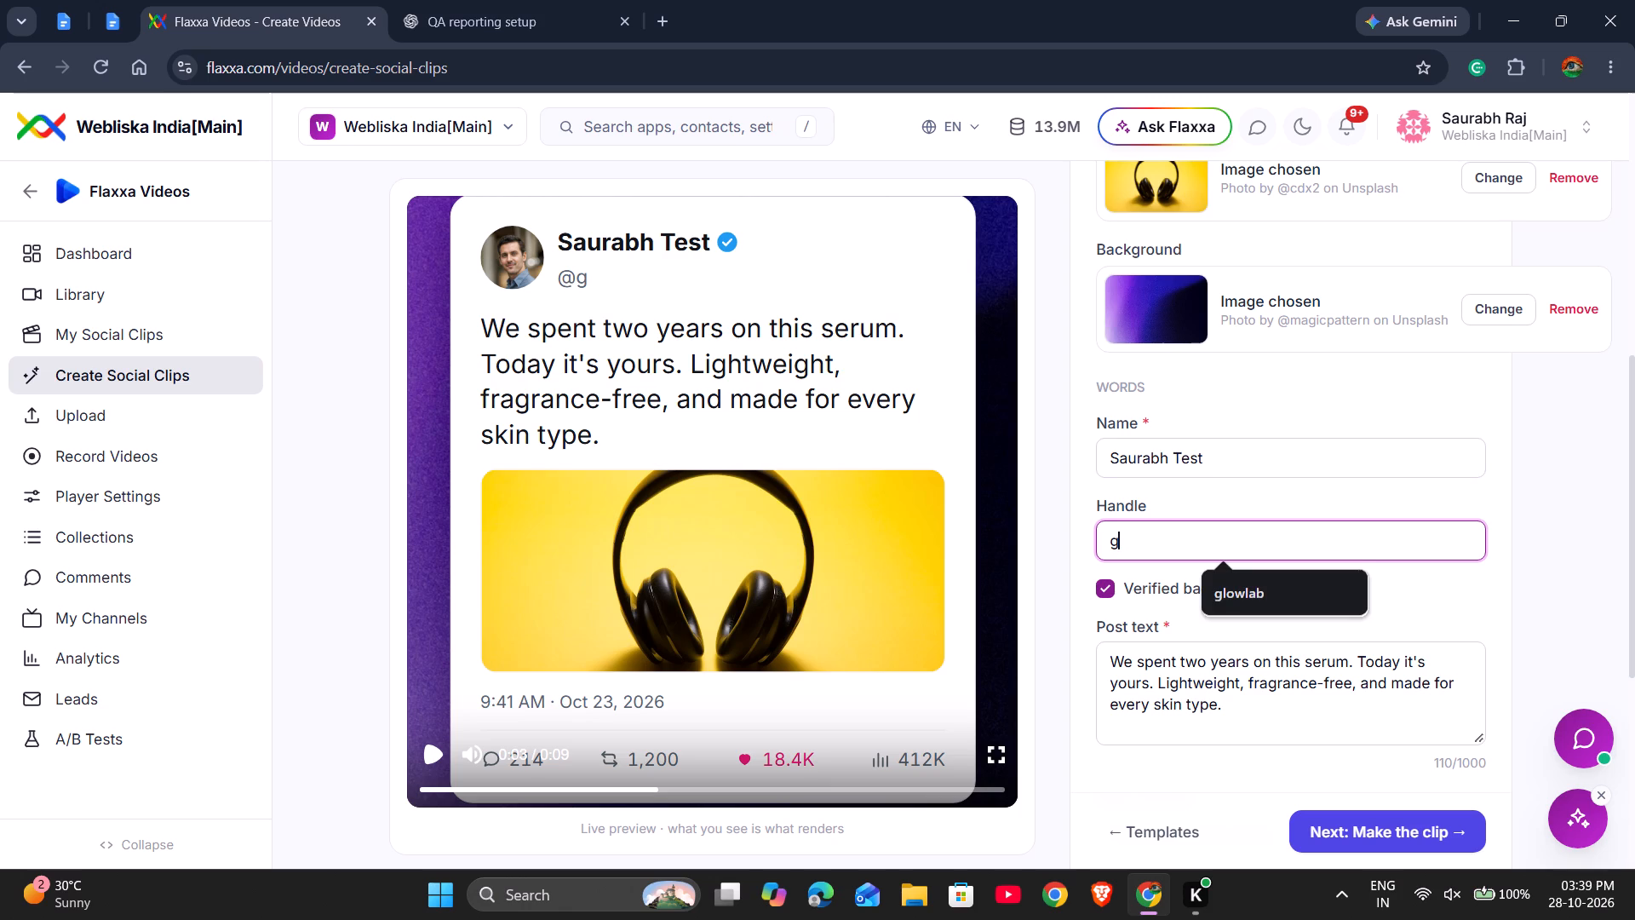
pyautogui.press('BackSpace')
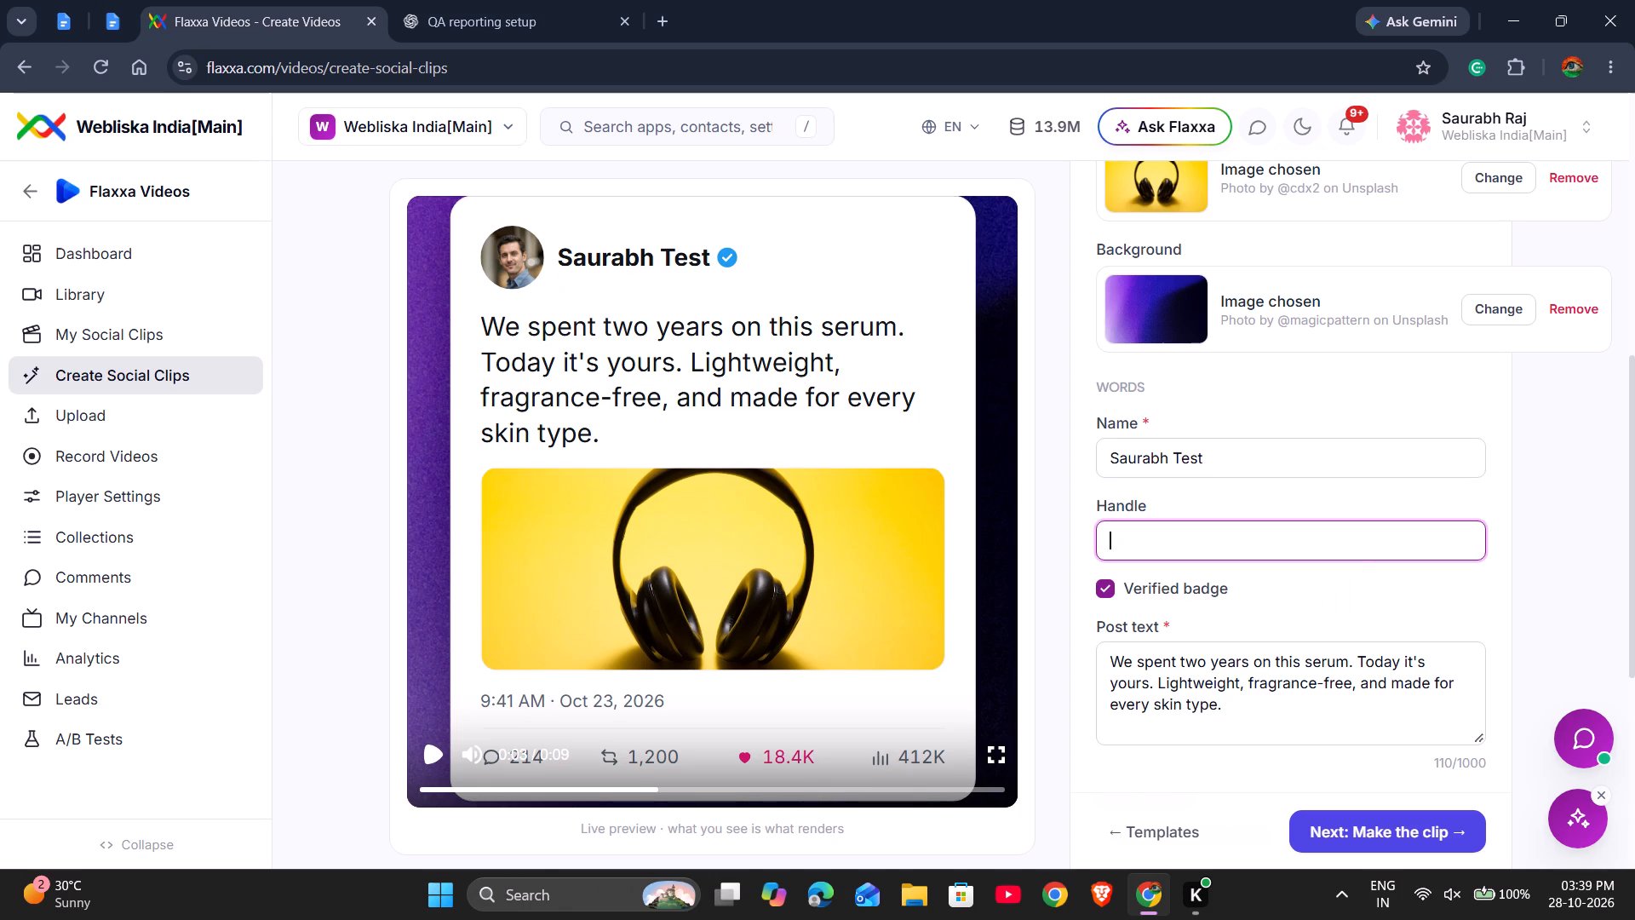
pyautogui.write('test')
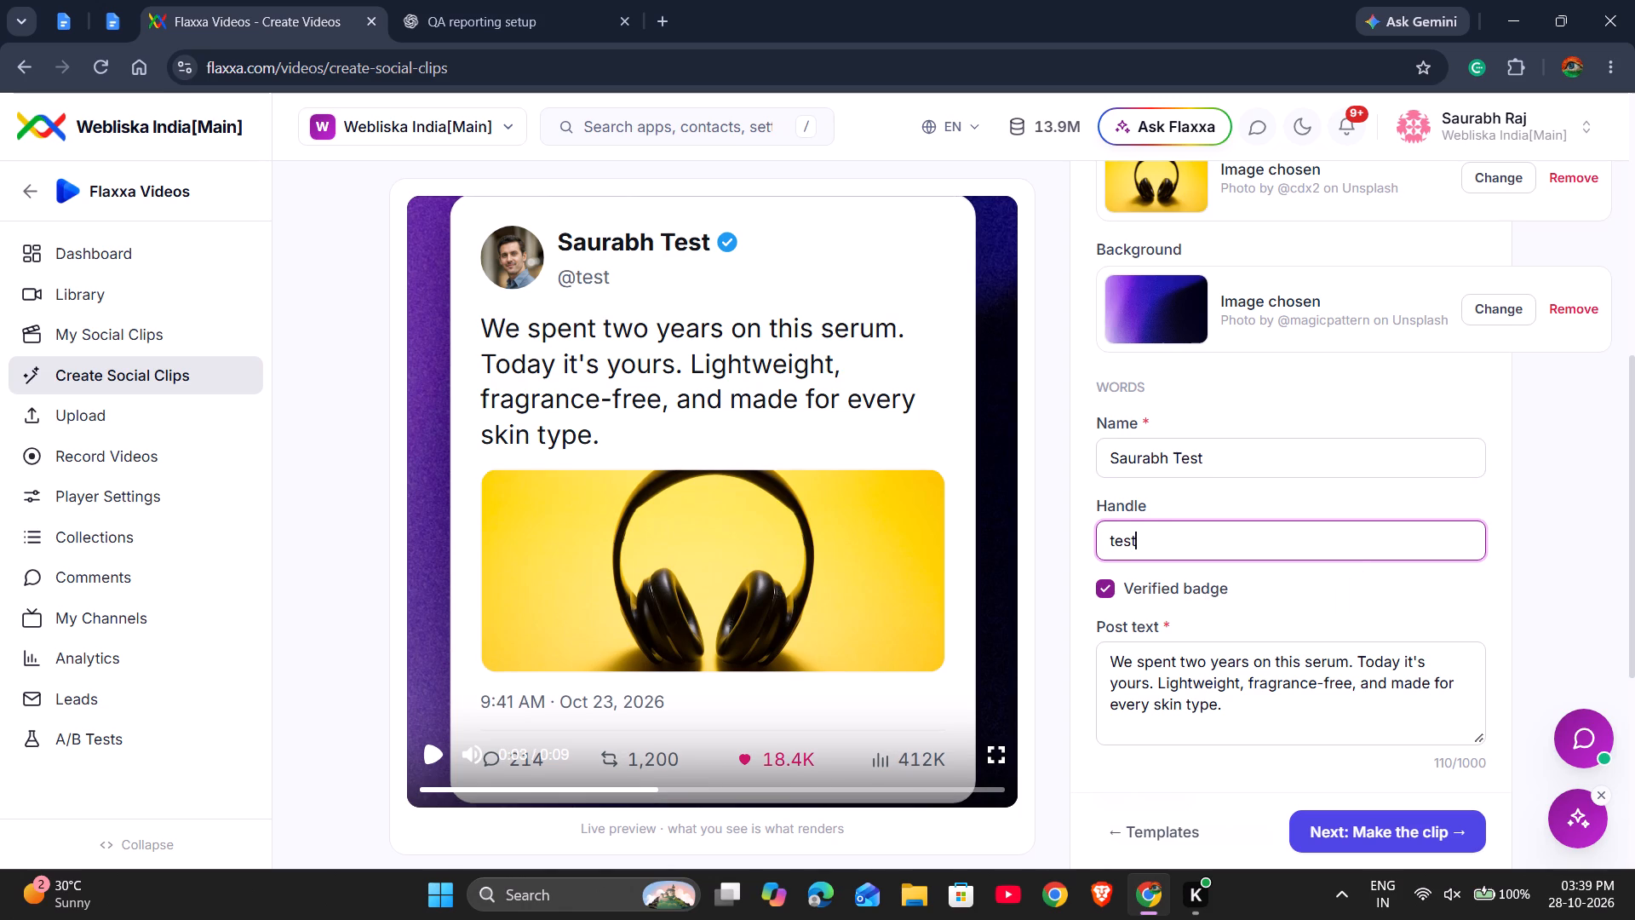
# Browse the Flaxxa library for the image in the post and choose the amber dropper bottle photo.
pyautogui.scroll(-1, 1241, 576)
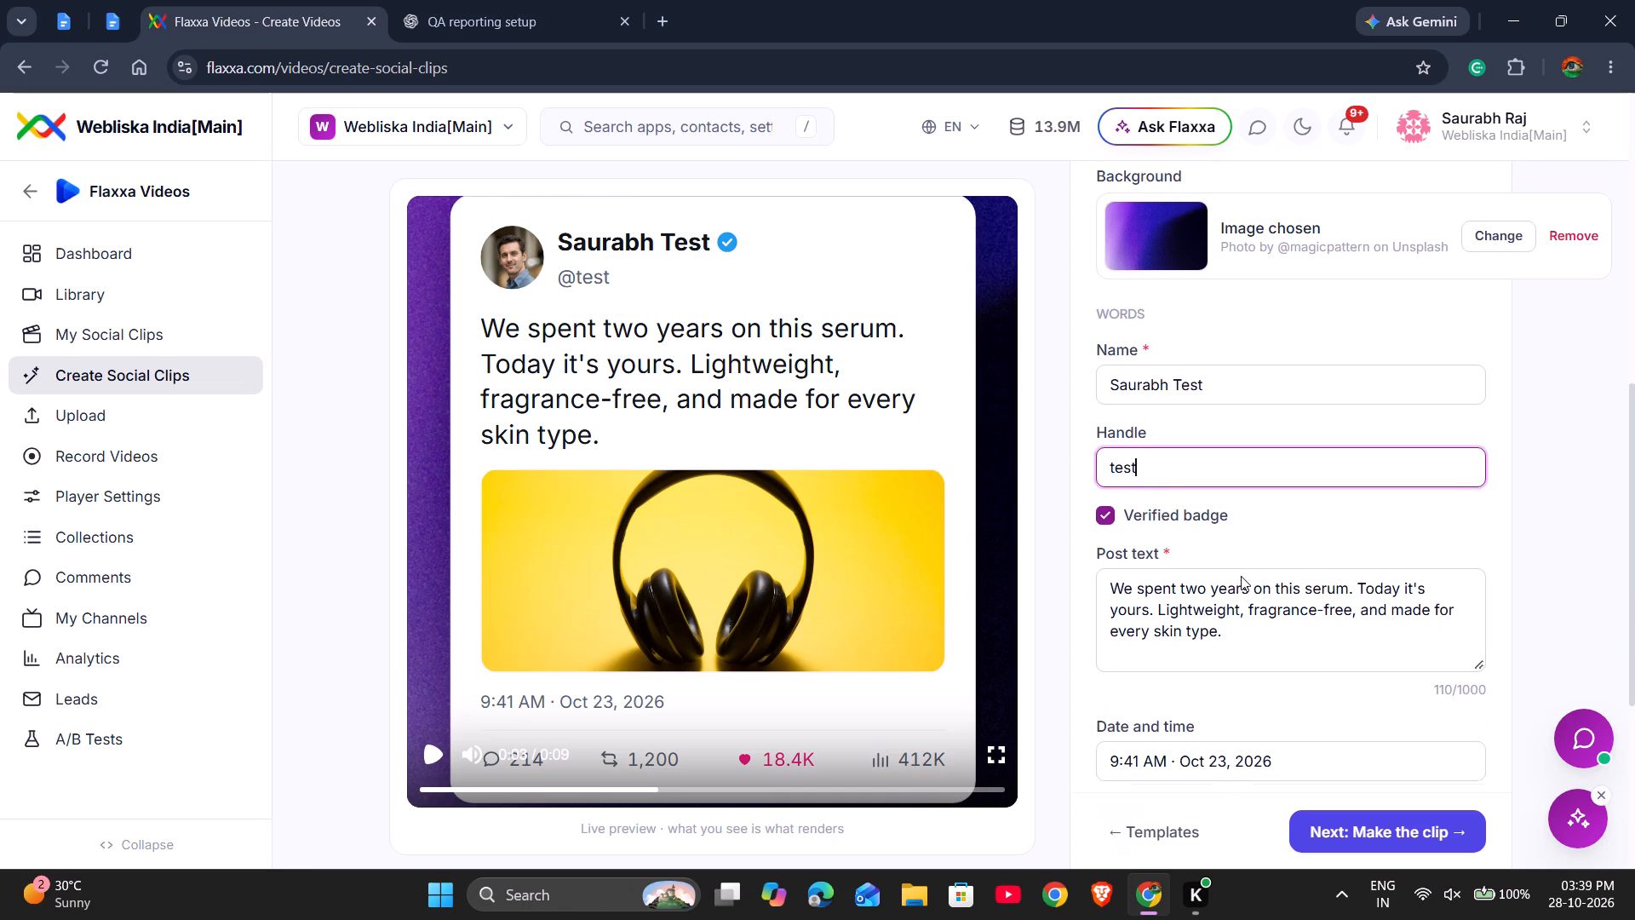
pyautogui.scroll(-1, 1241, 576)
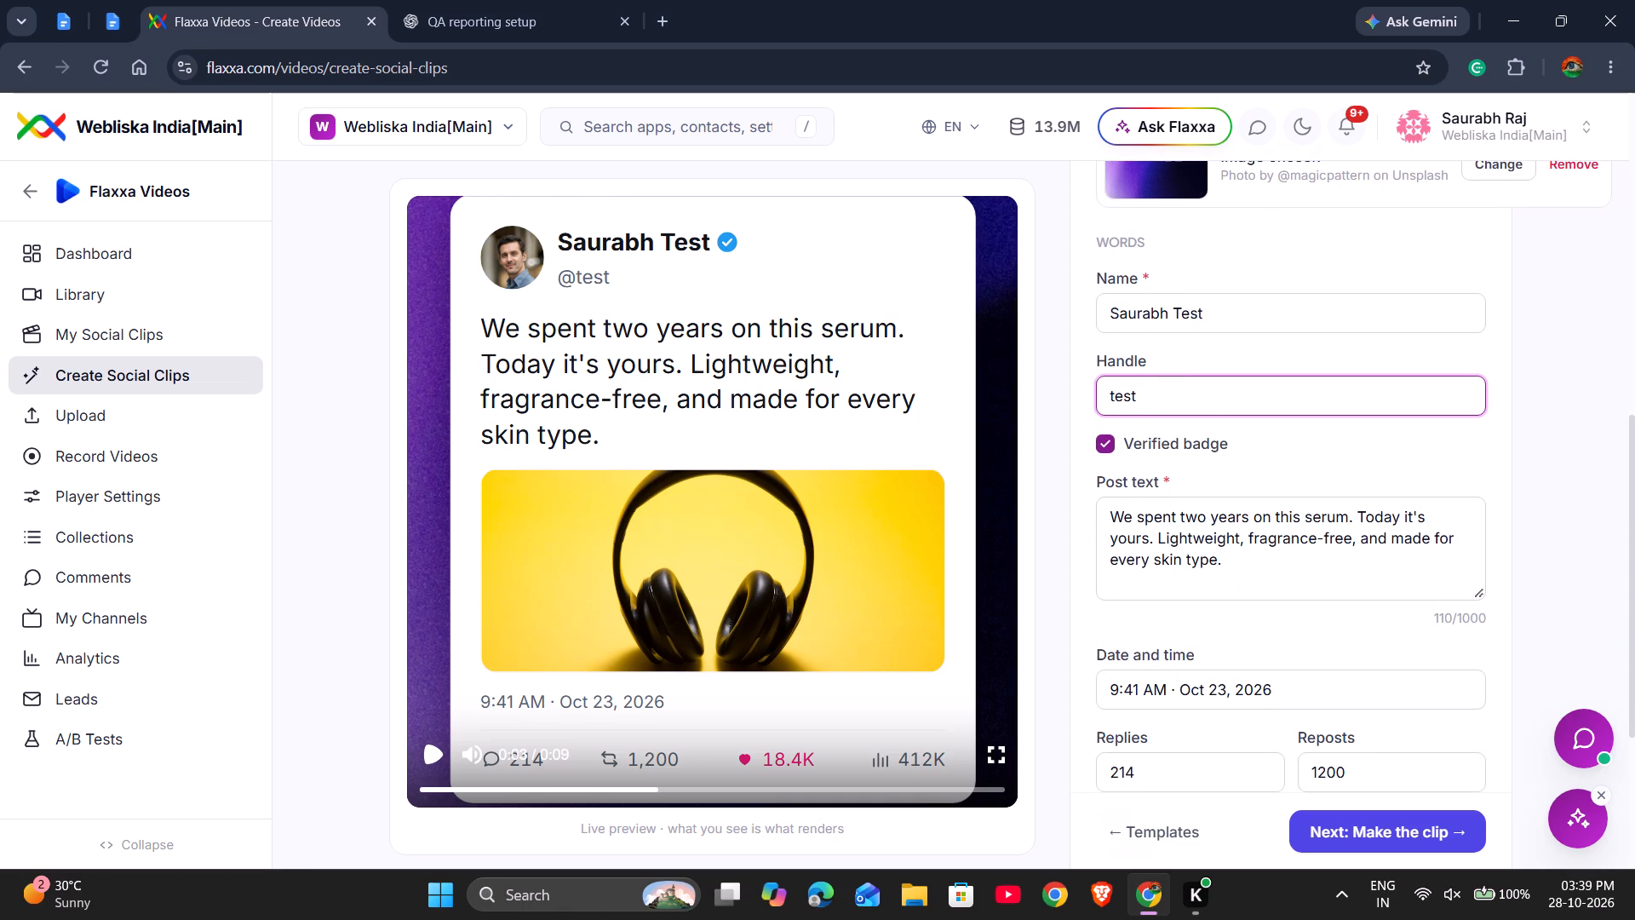
pyautogui.scroll(1, 1241, 576)
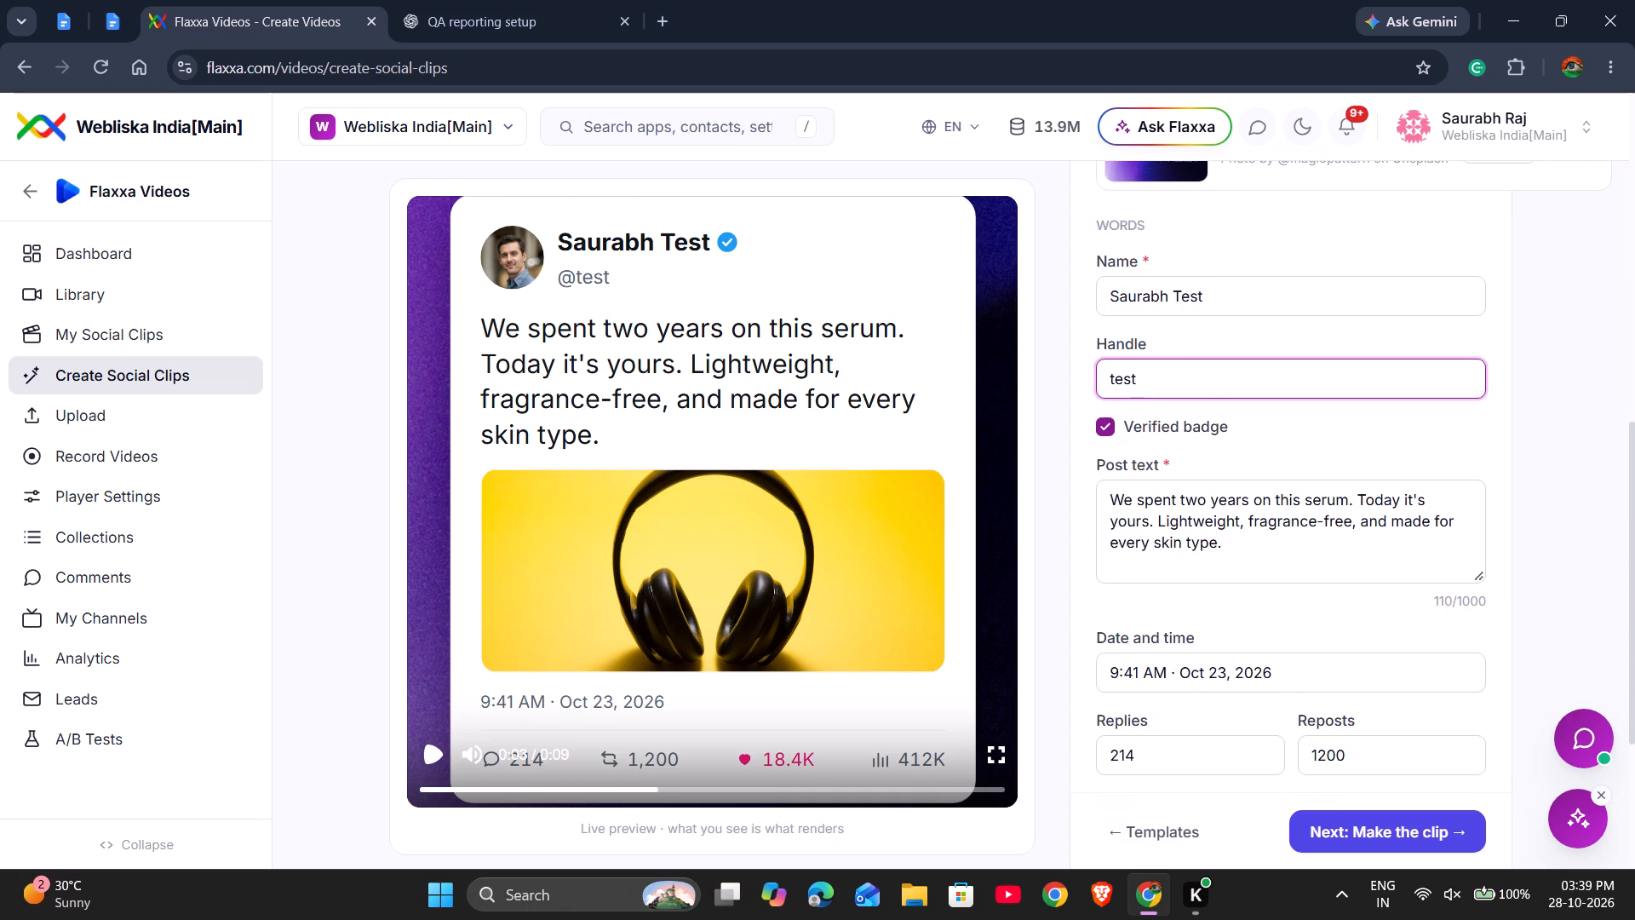
pyautogui.scroll(2, 1241, 576)
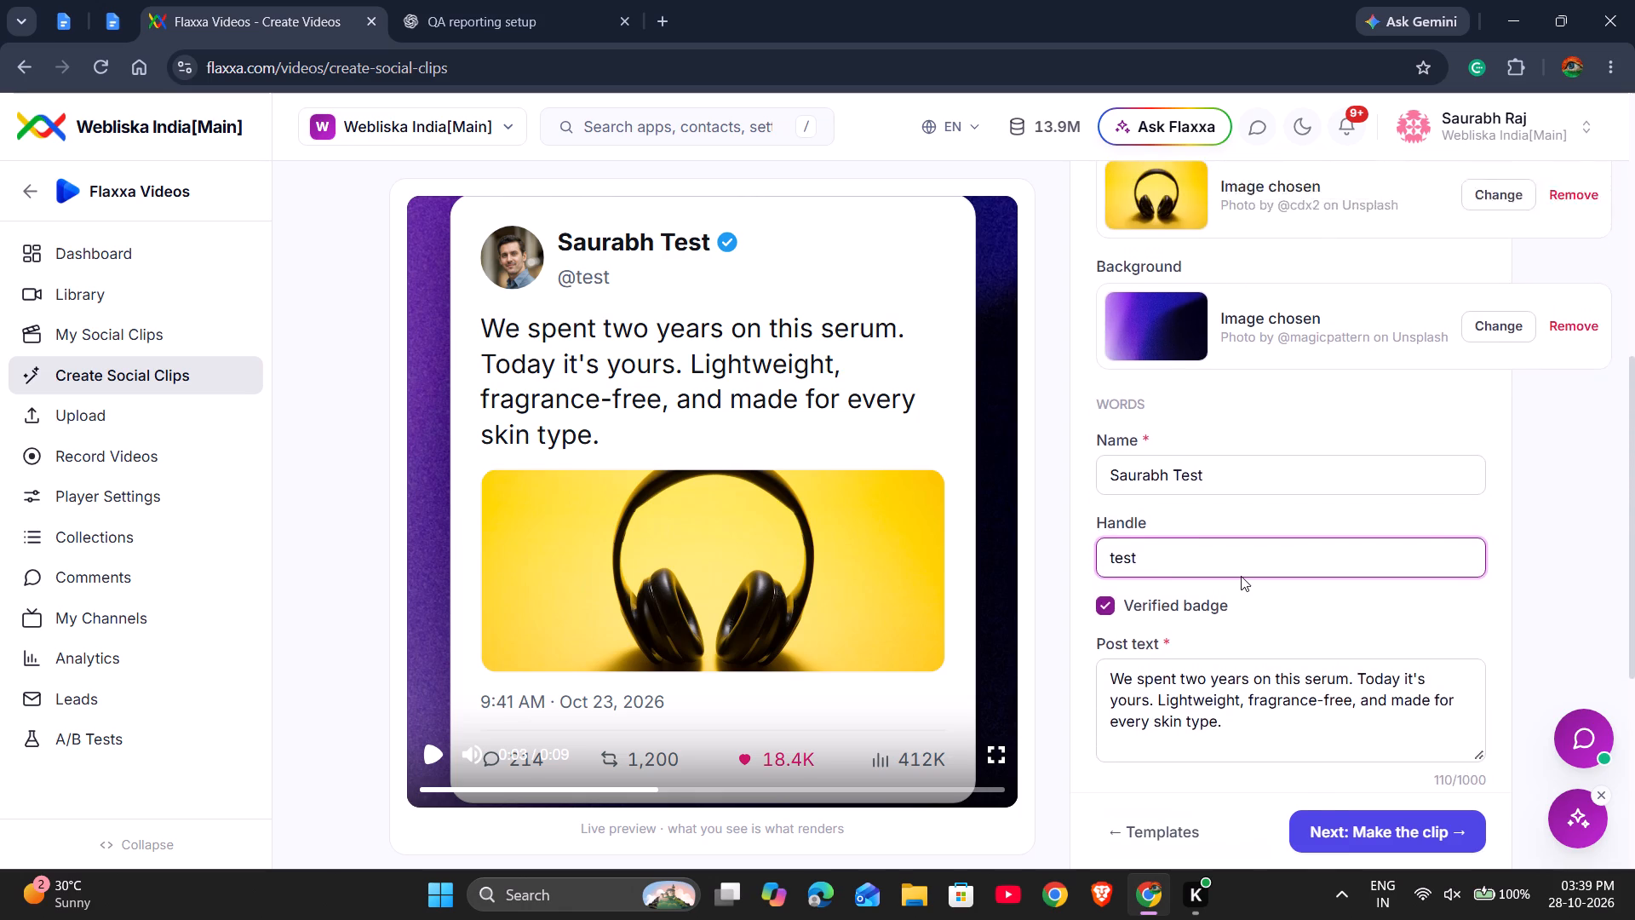
pyautogui.scroll(1, 1241, 576)
pyautogui.click(1497, 273)
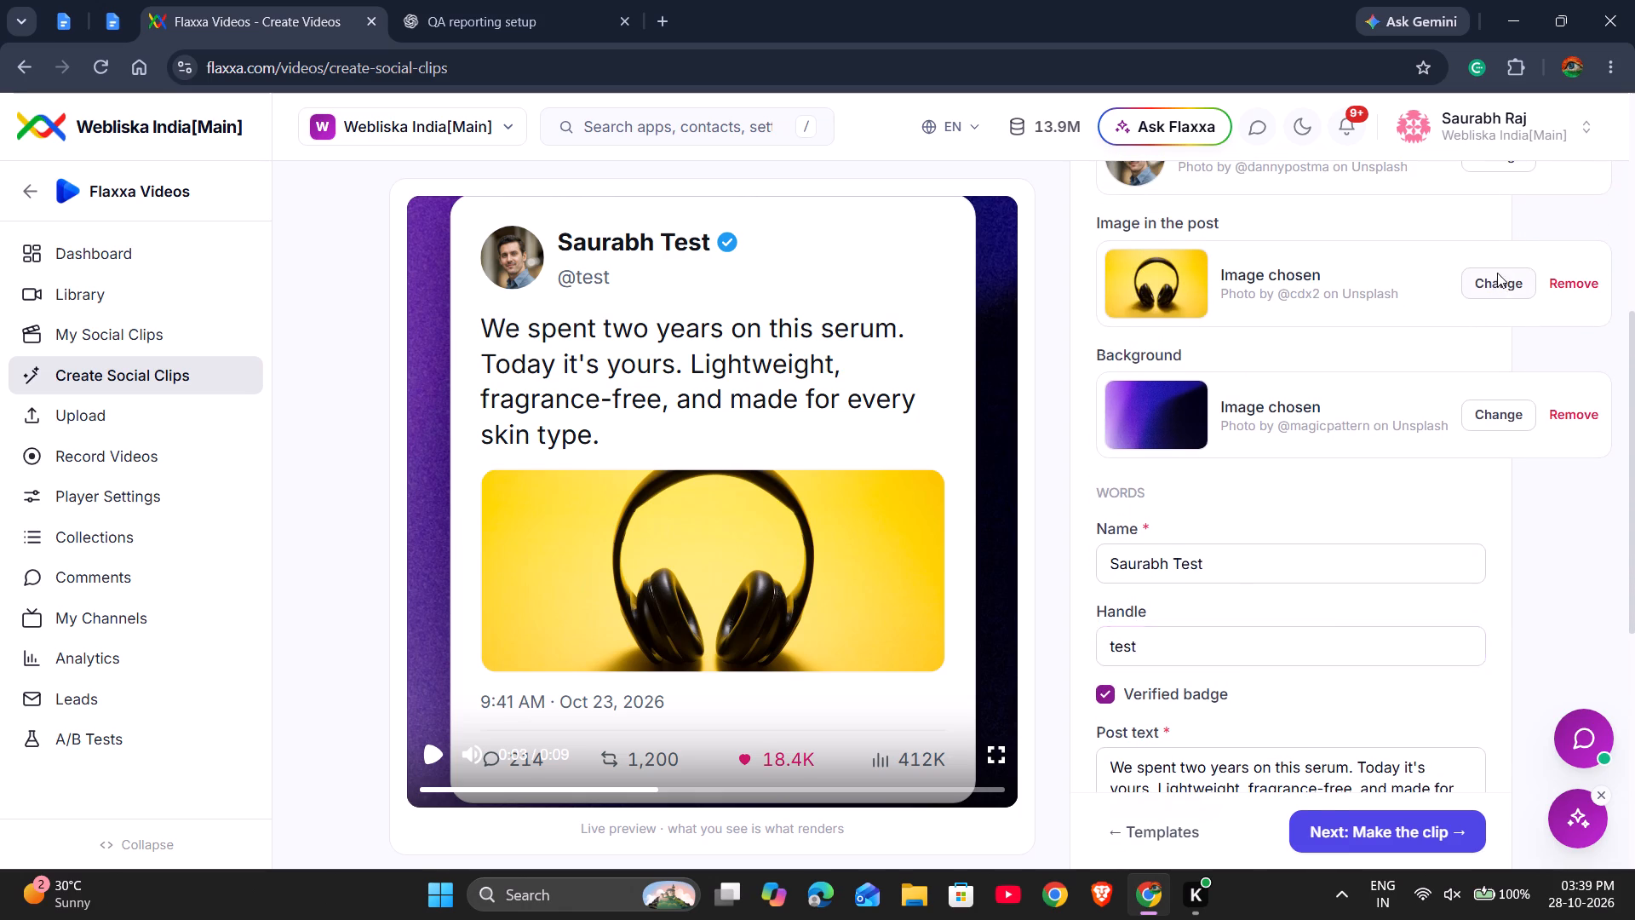
pyautogui.scroll(-5, 1090, 526)
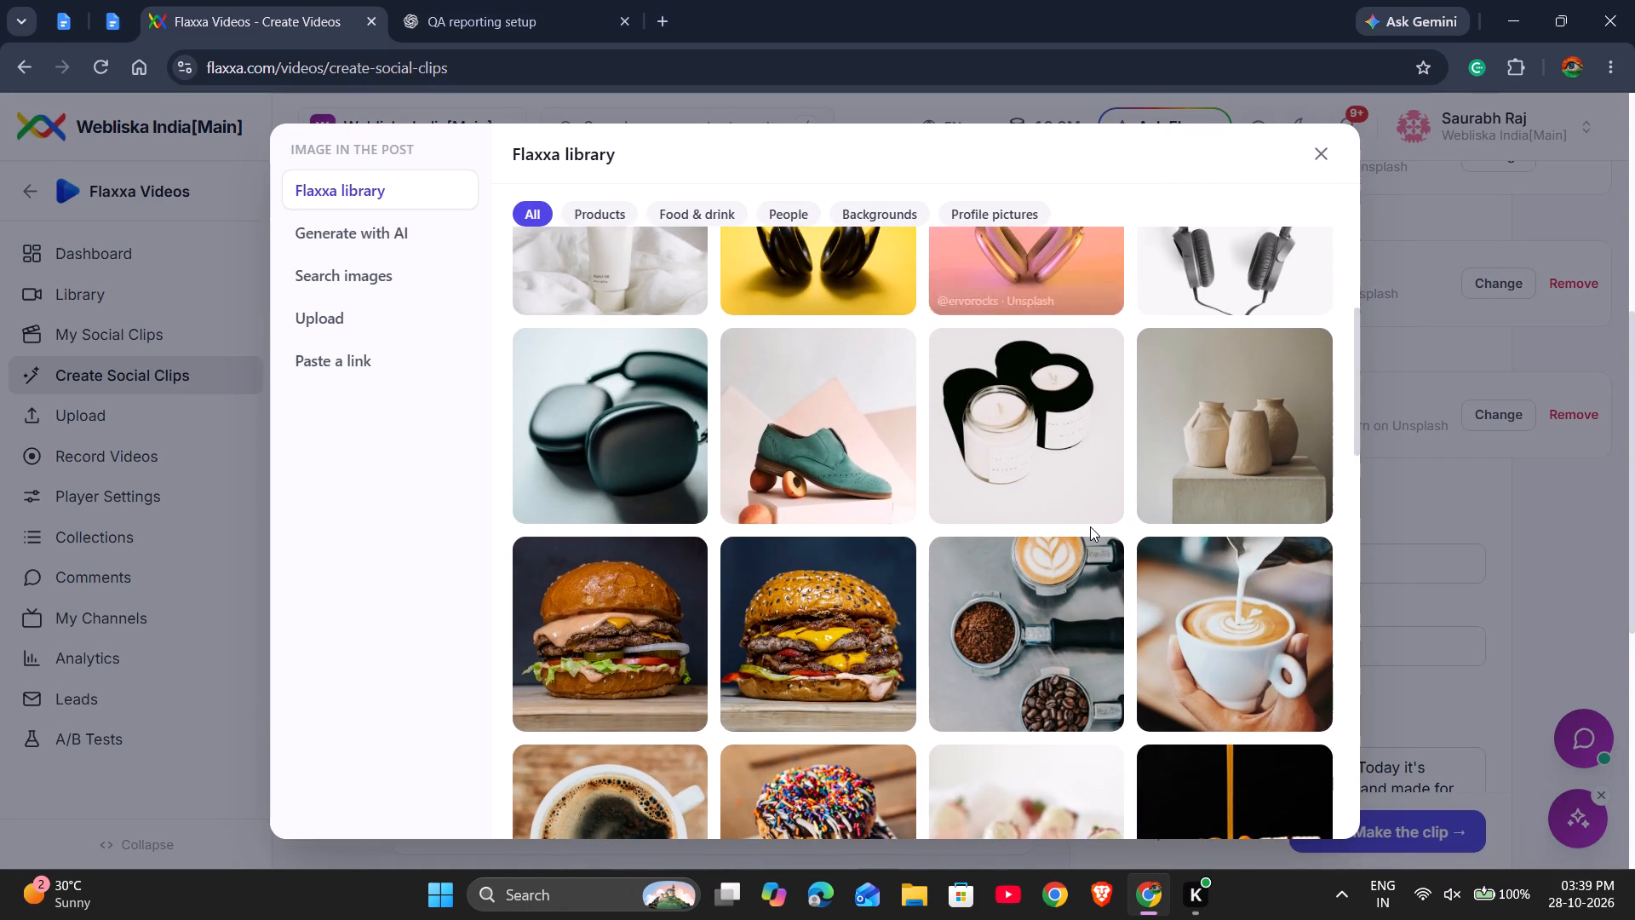
pyautogui.scroll(-6, 1090, 526)
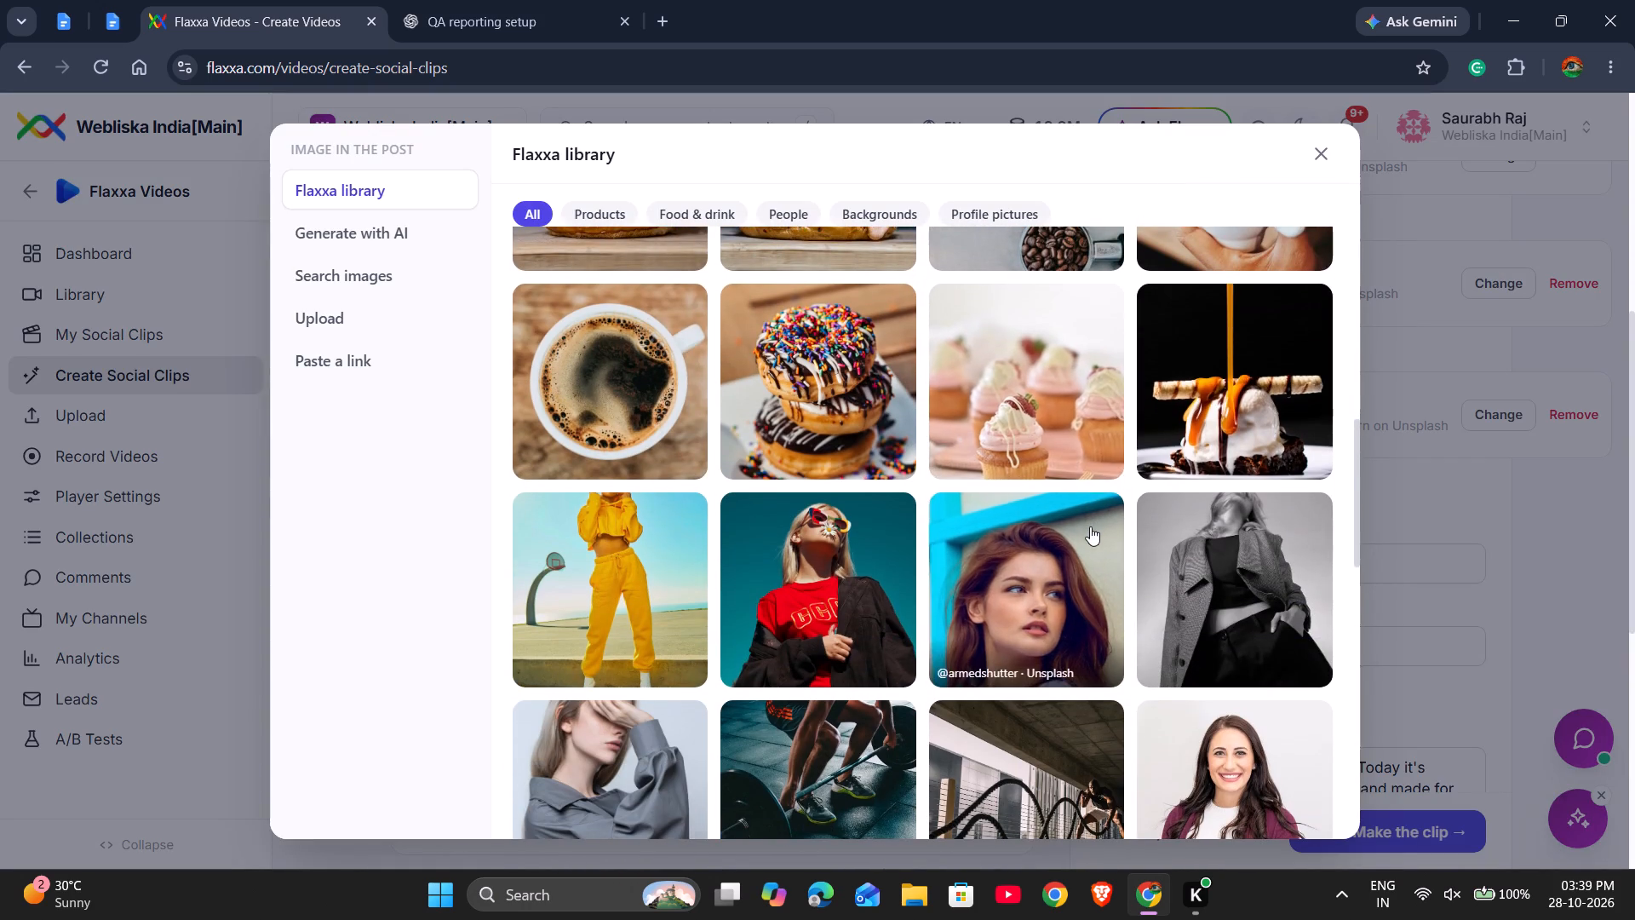
pyautogui.scroll(-7, 1090, 526)
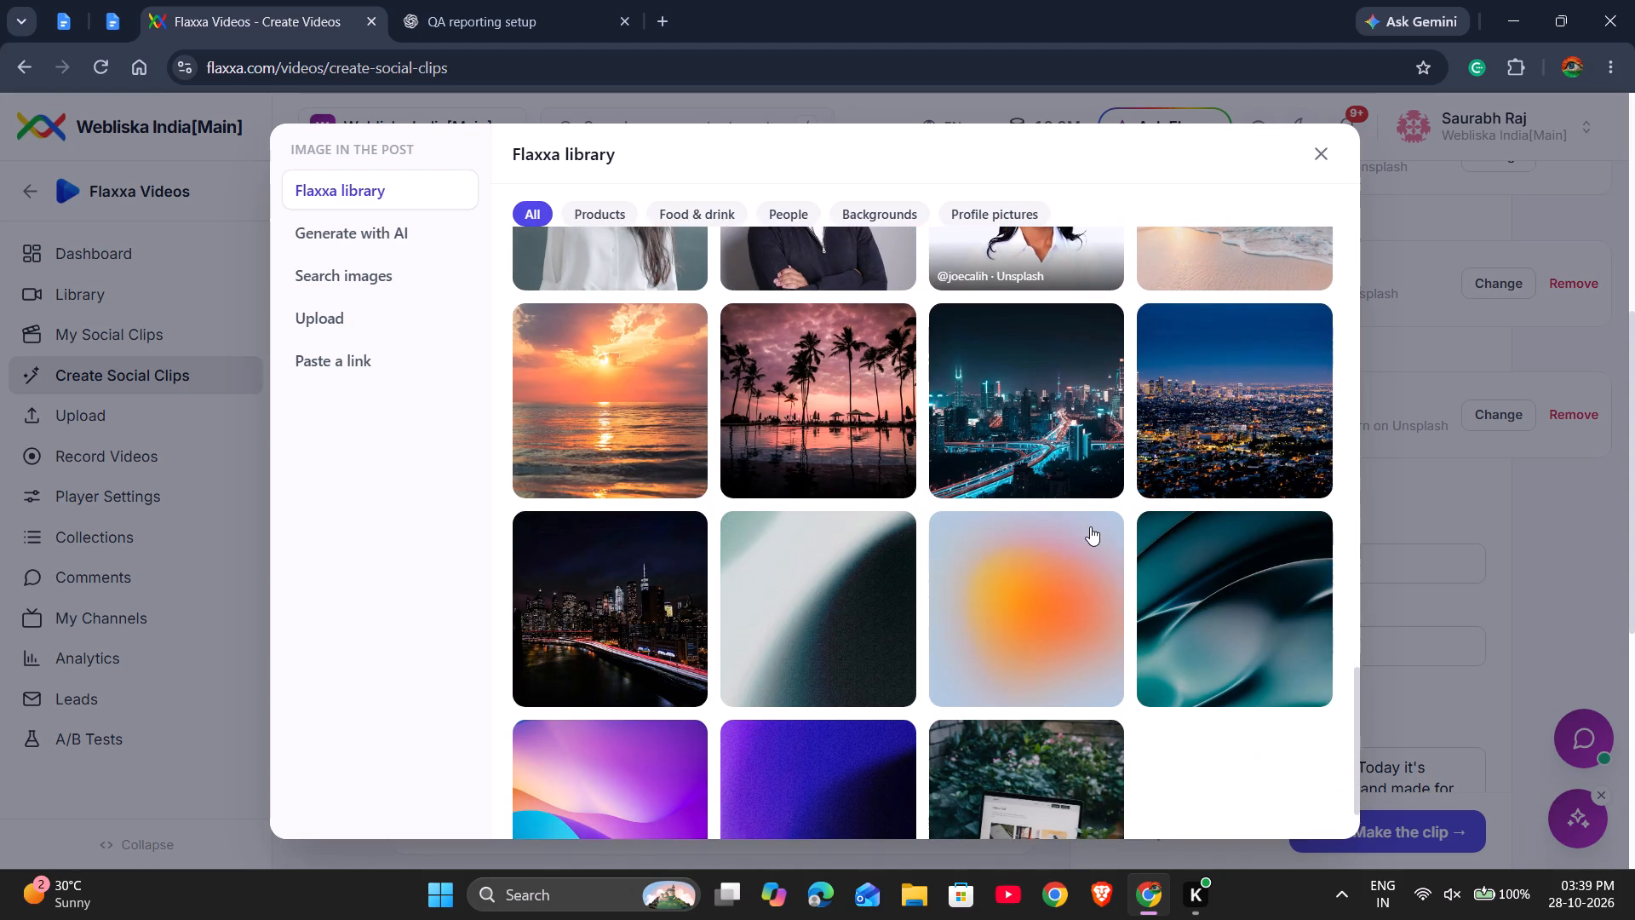
pyautogui.scroll(3, 1090, 526)
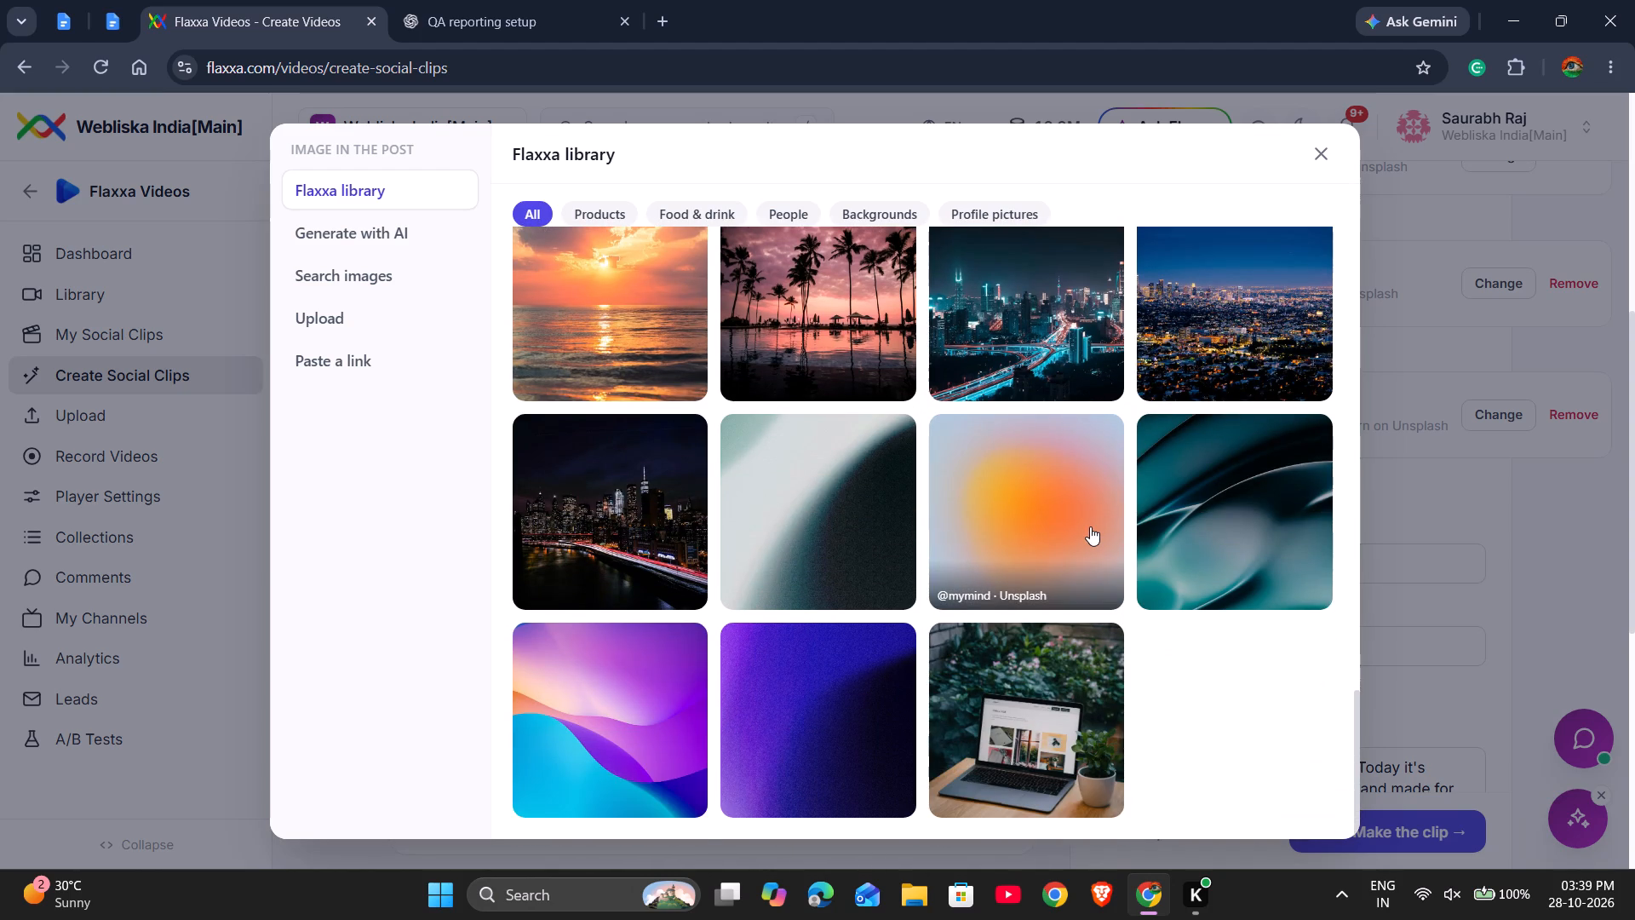
pyautogui.scroll(6, 1090, 526)
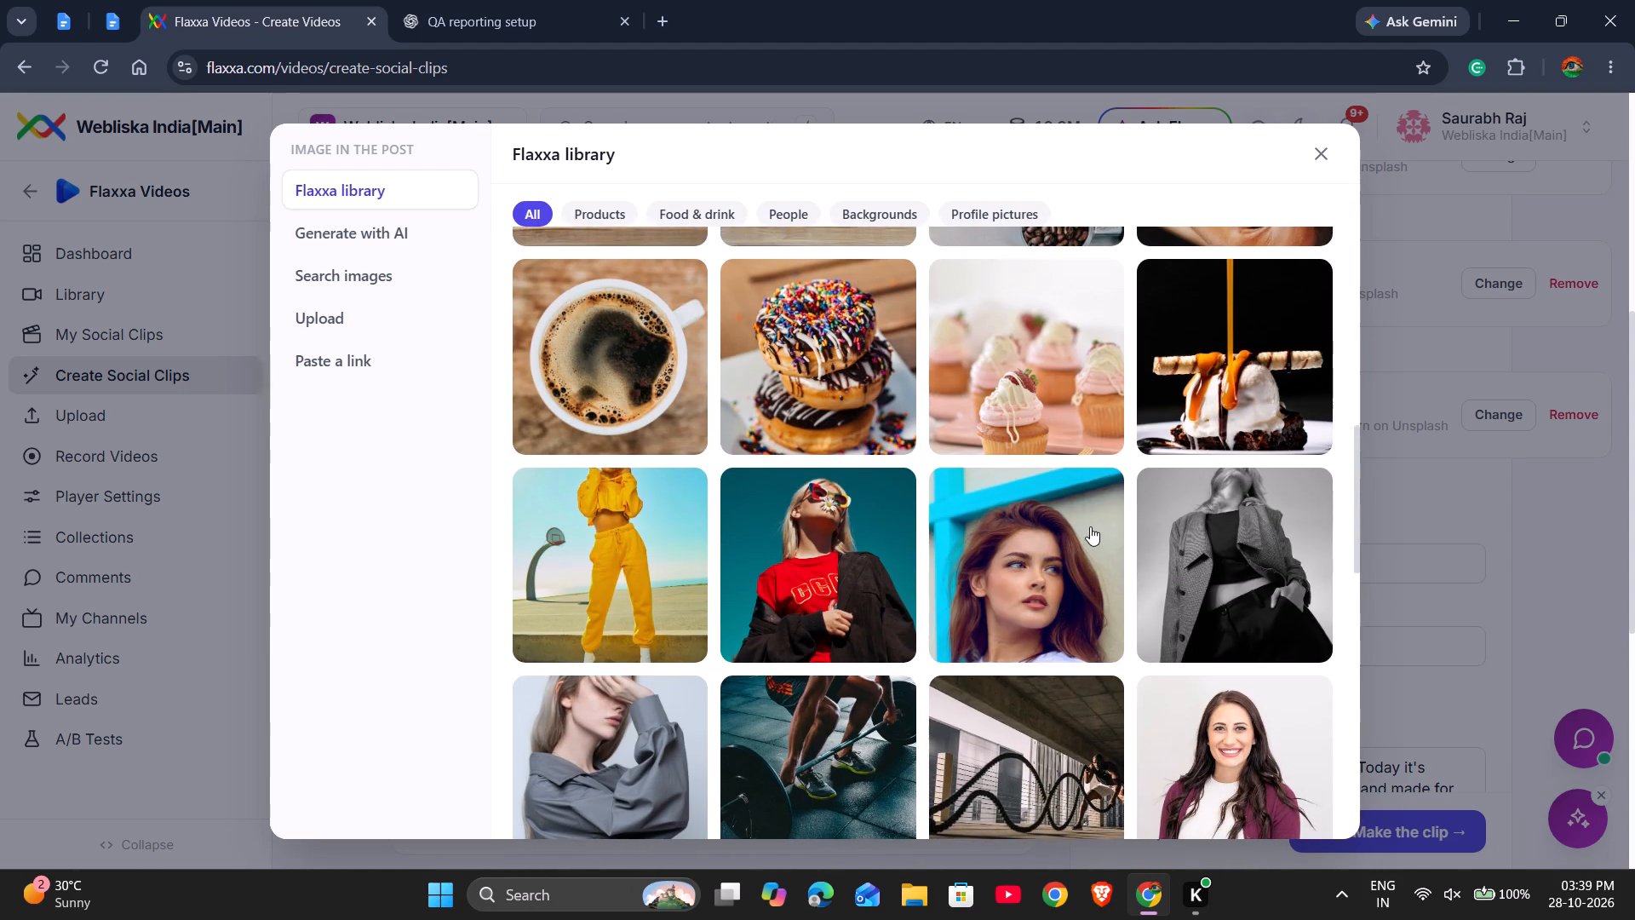
pyautogui.scroll(4, 1090, 526)
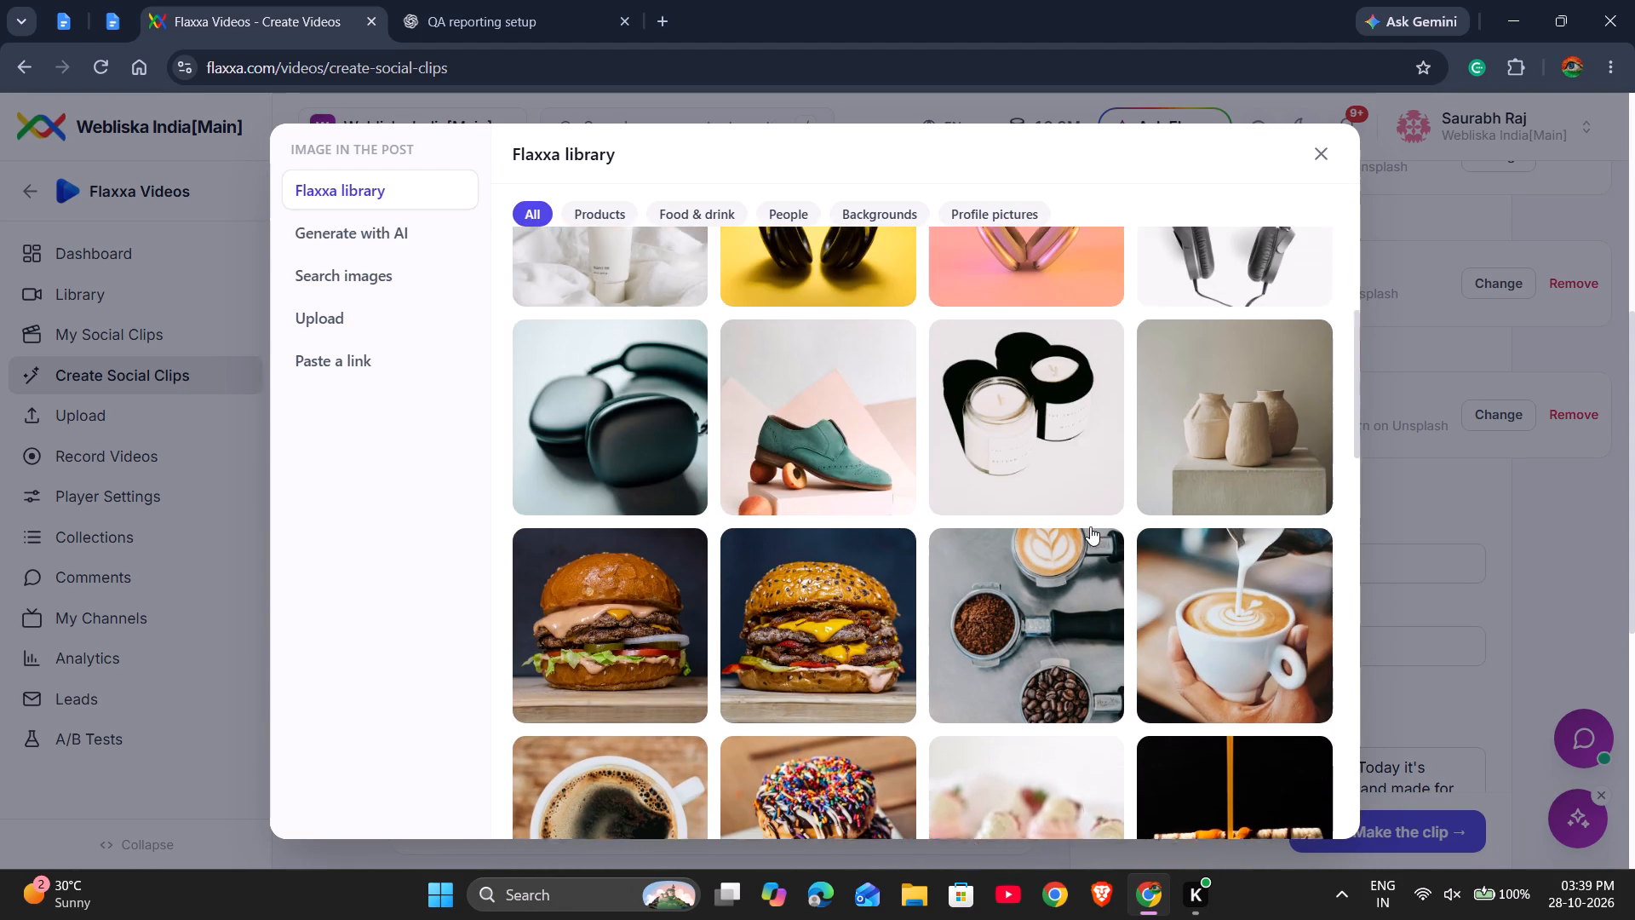
pyautogui.scroll(5, 1090, 526)
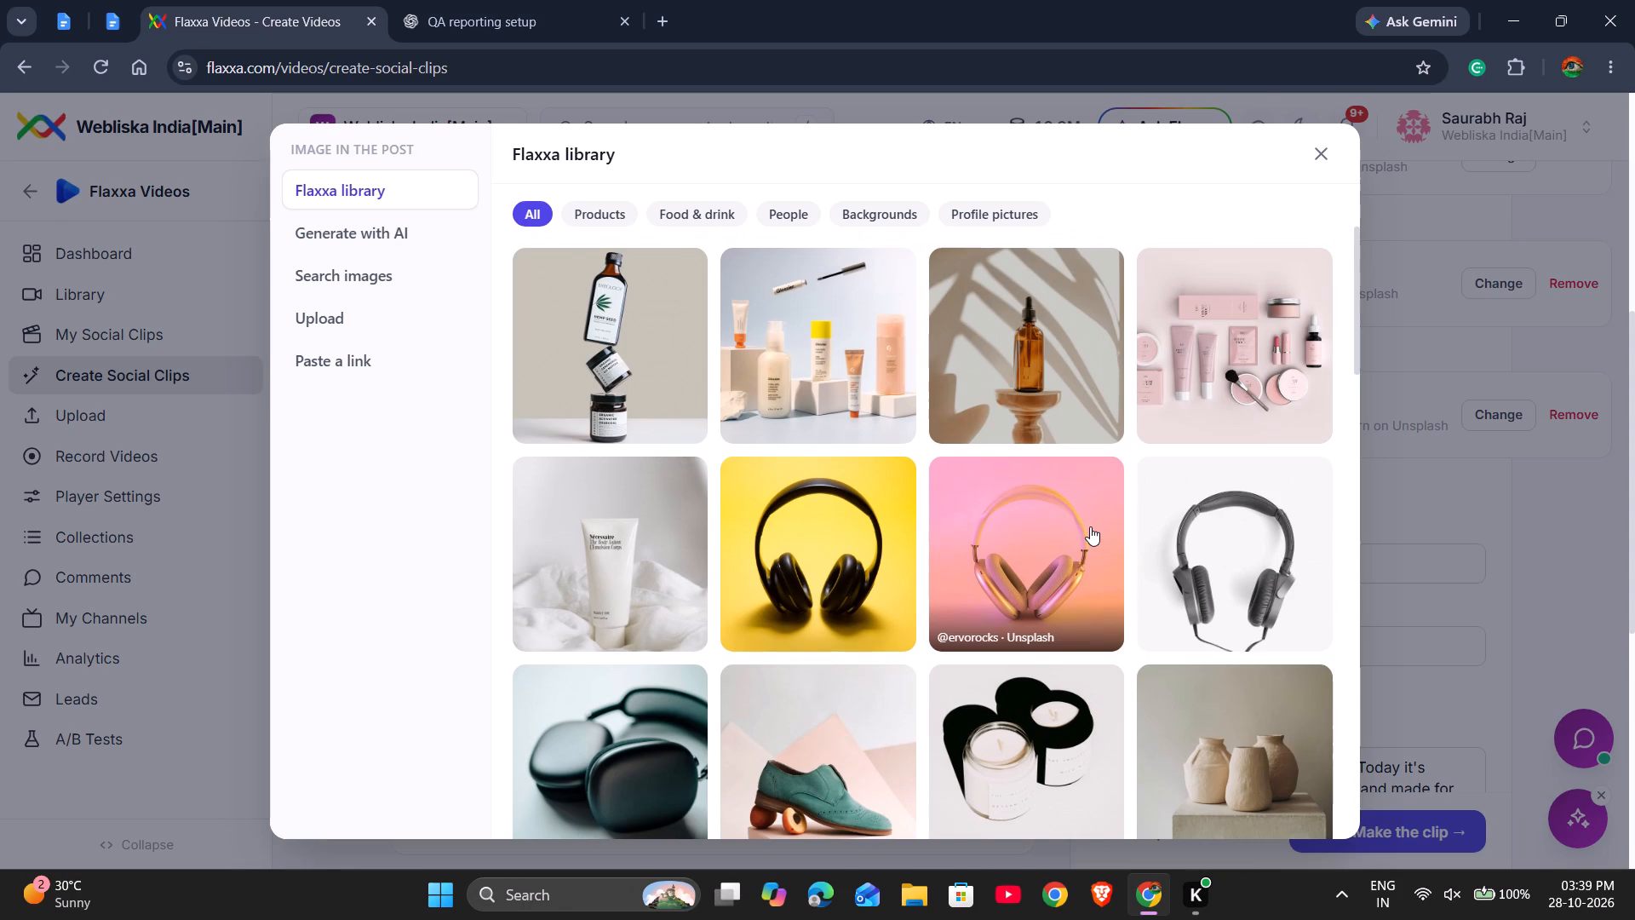
pyautogui.click(1045, 340)
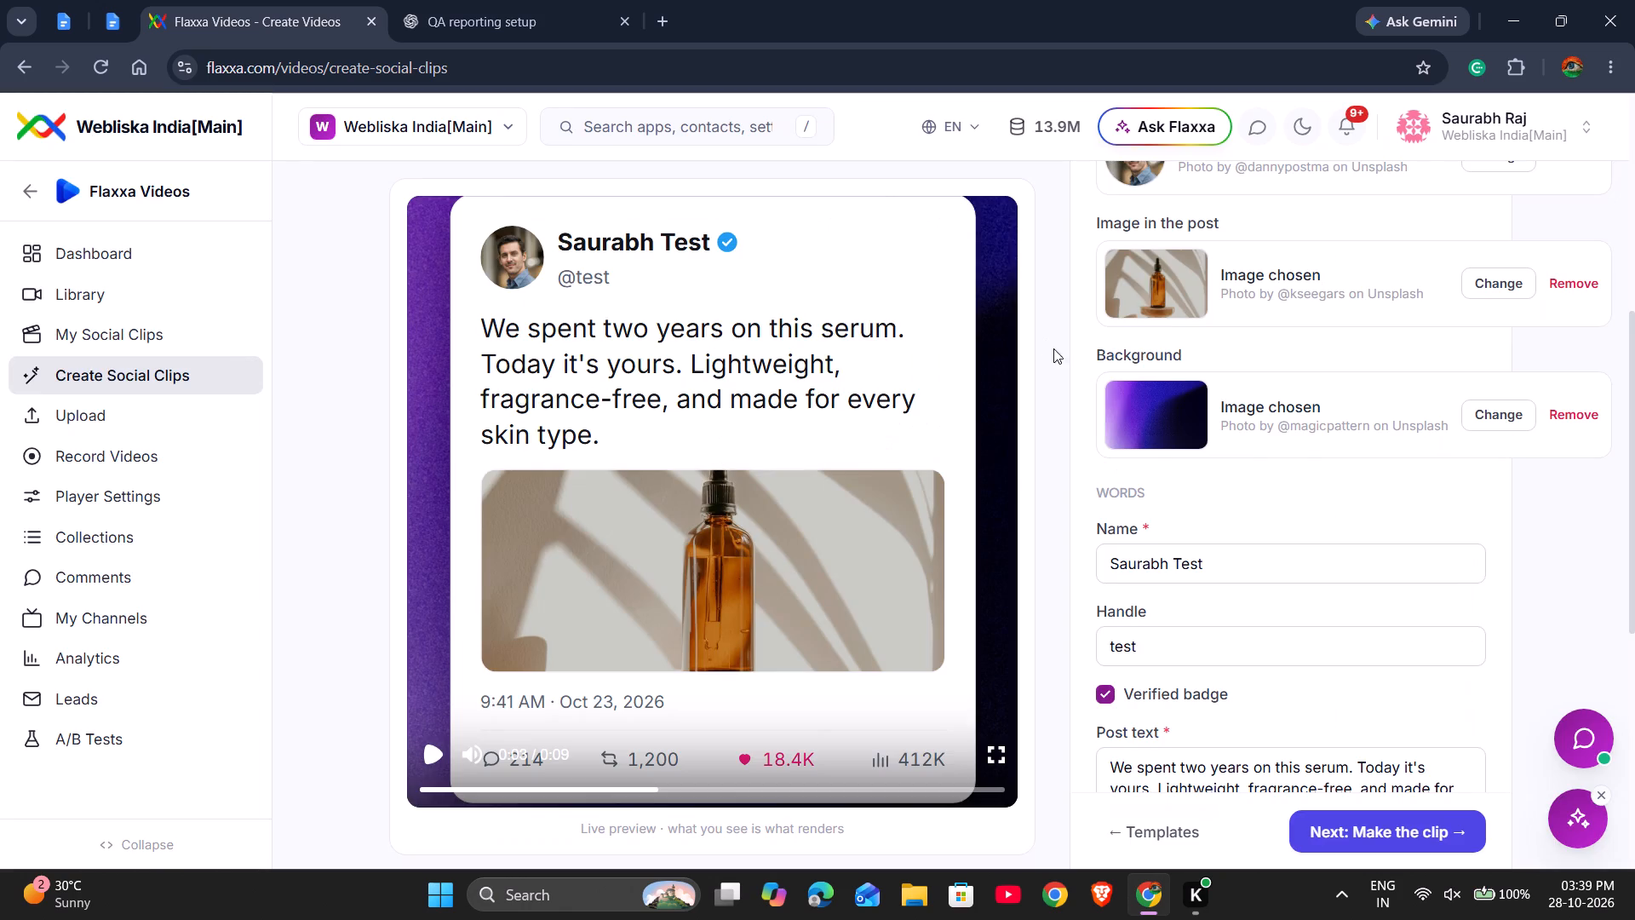
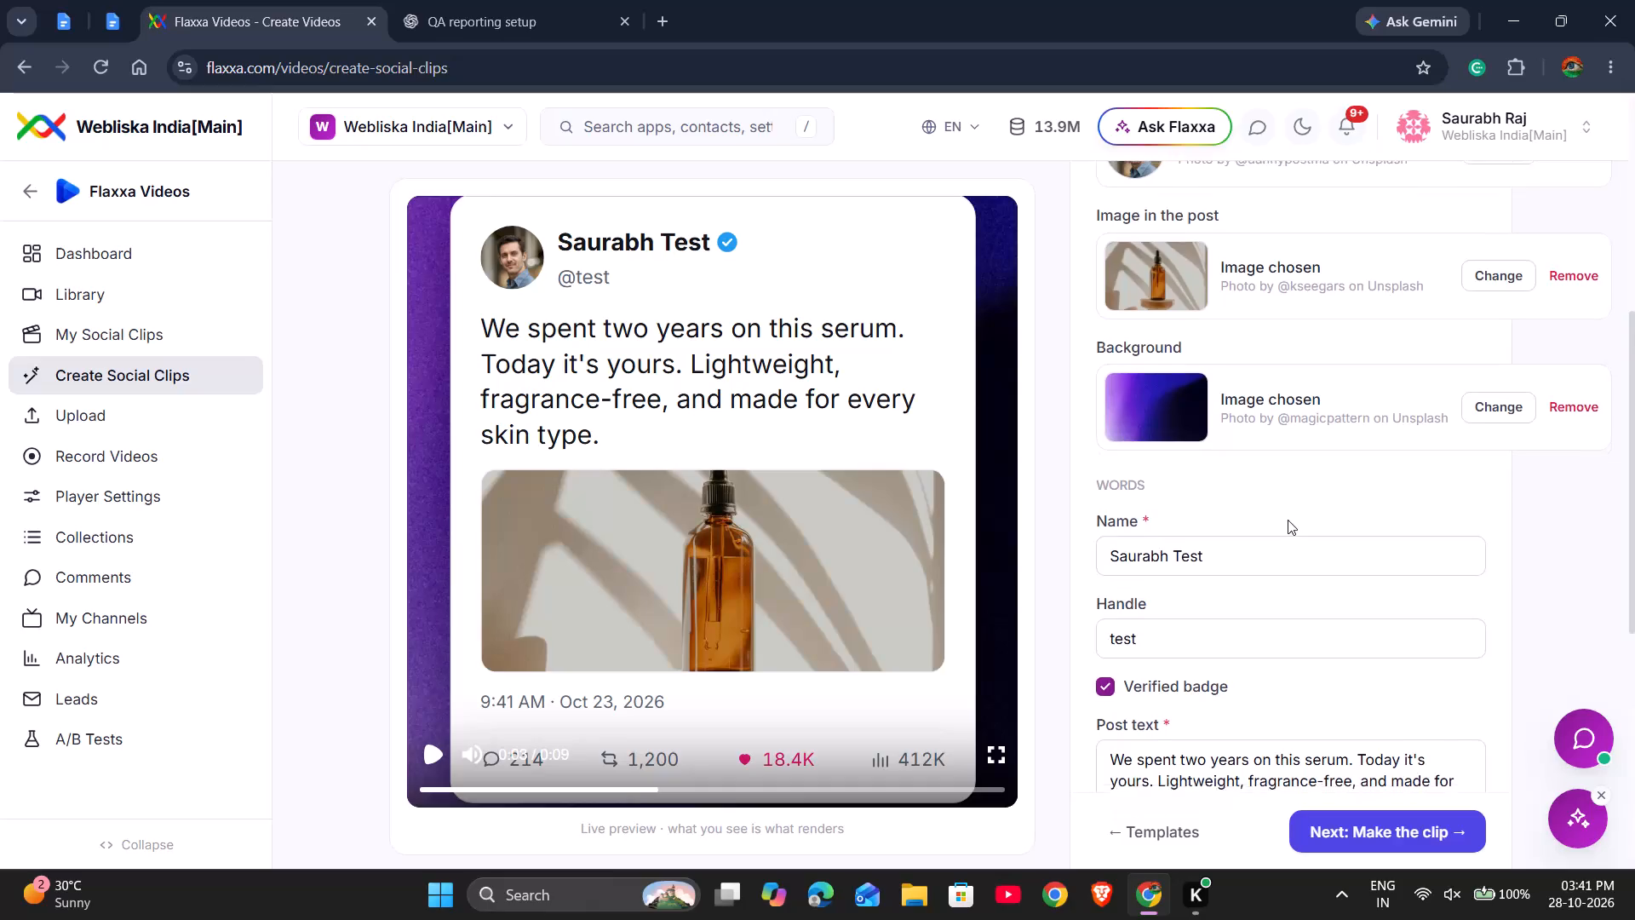
# Finish editing the customized Tweet to Video post and make the clip, keeping the title Product Launch.
pyautogui.scroll(-4, 1288, 520)
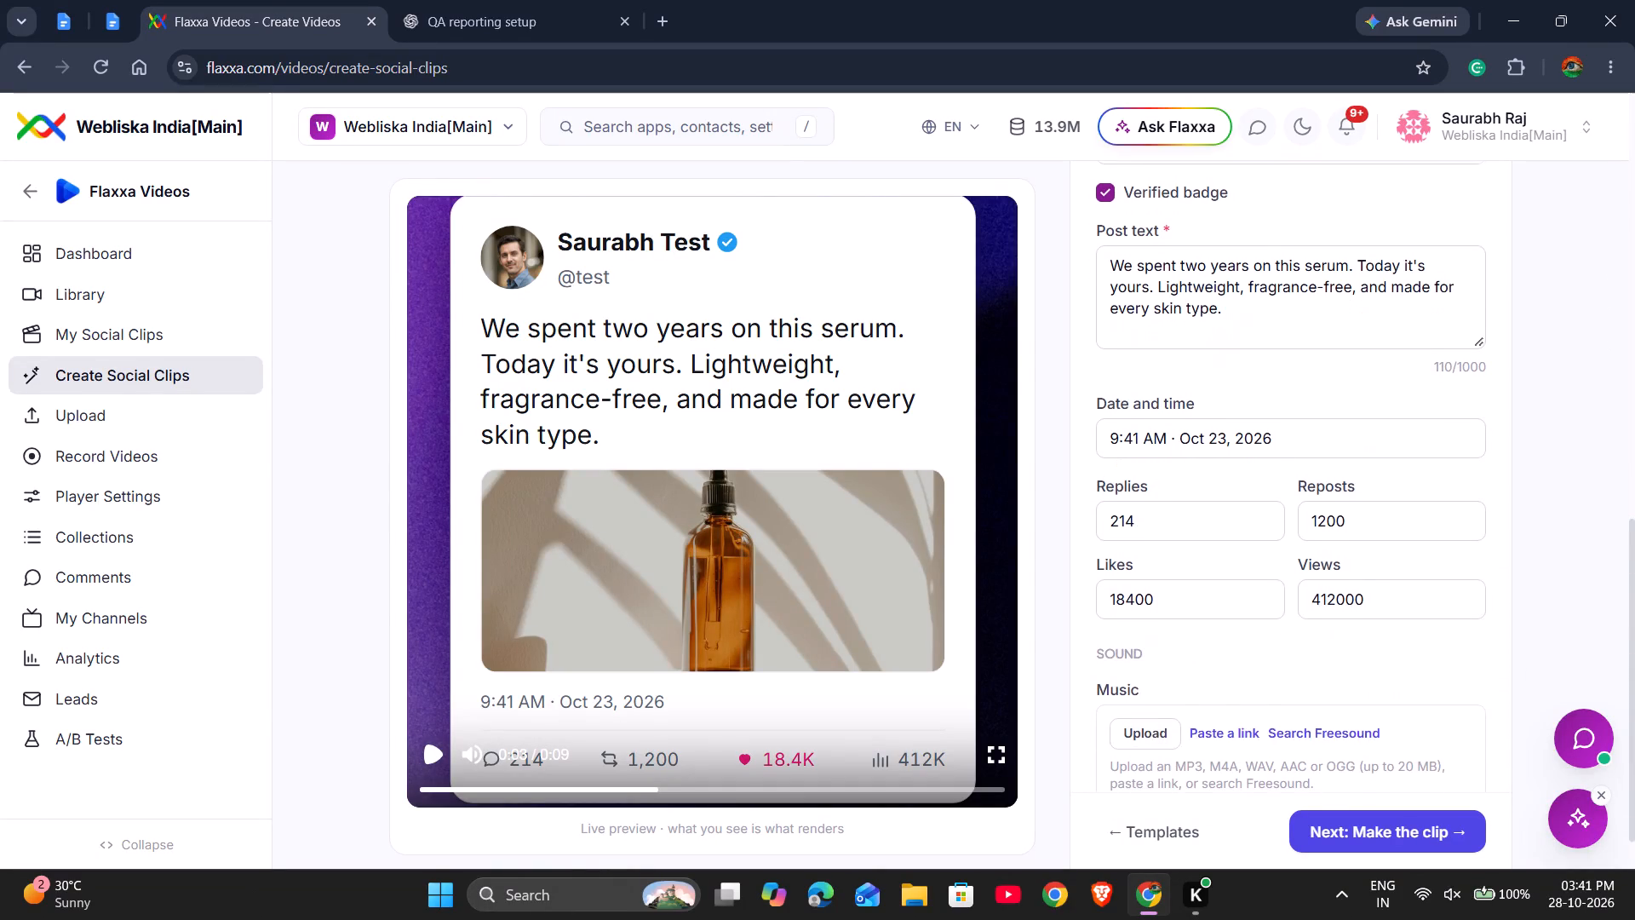
pyautogui.scroll(-1, 1288, 520)
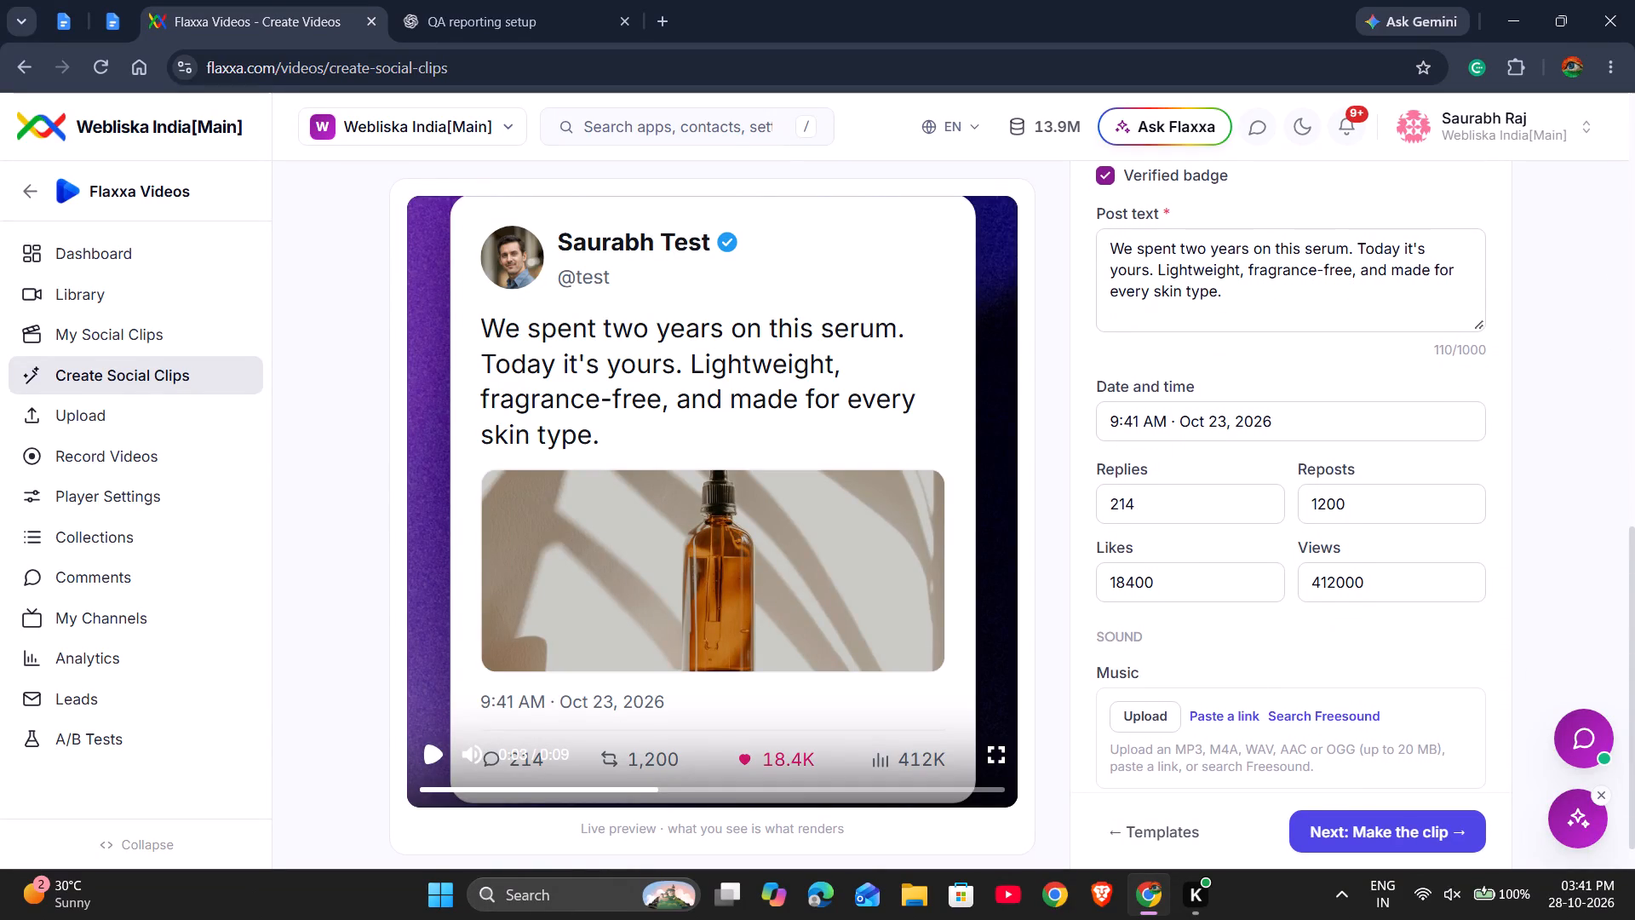
pyautogui.scroll(-2, 1288, 520)
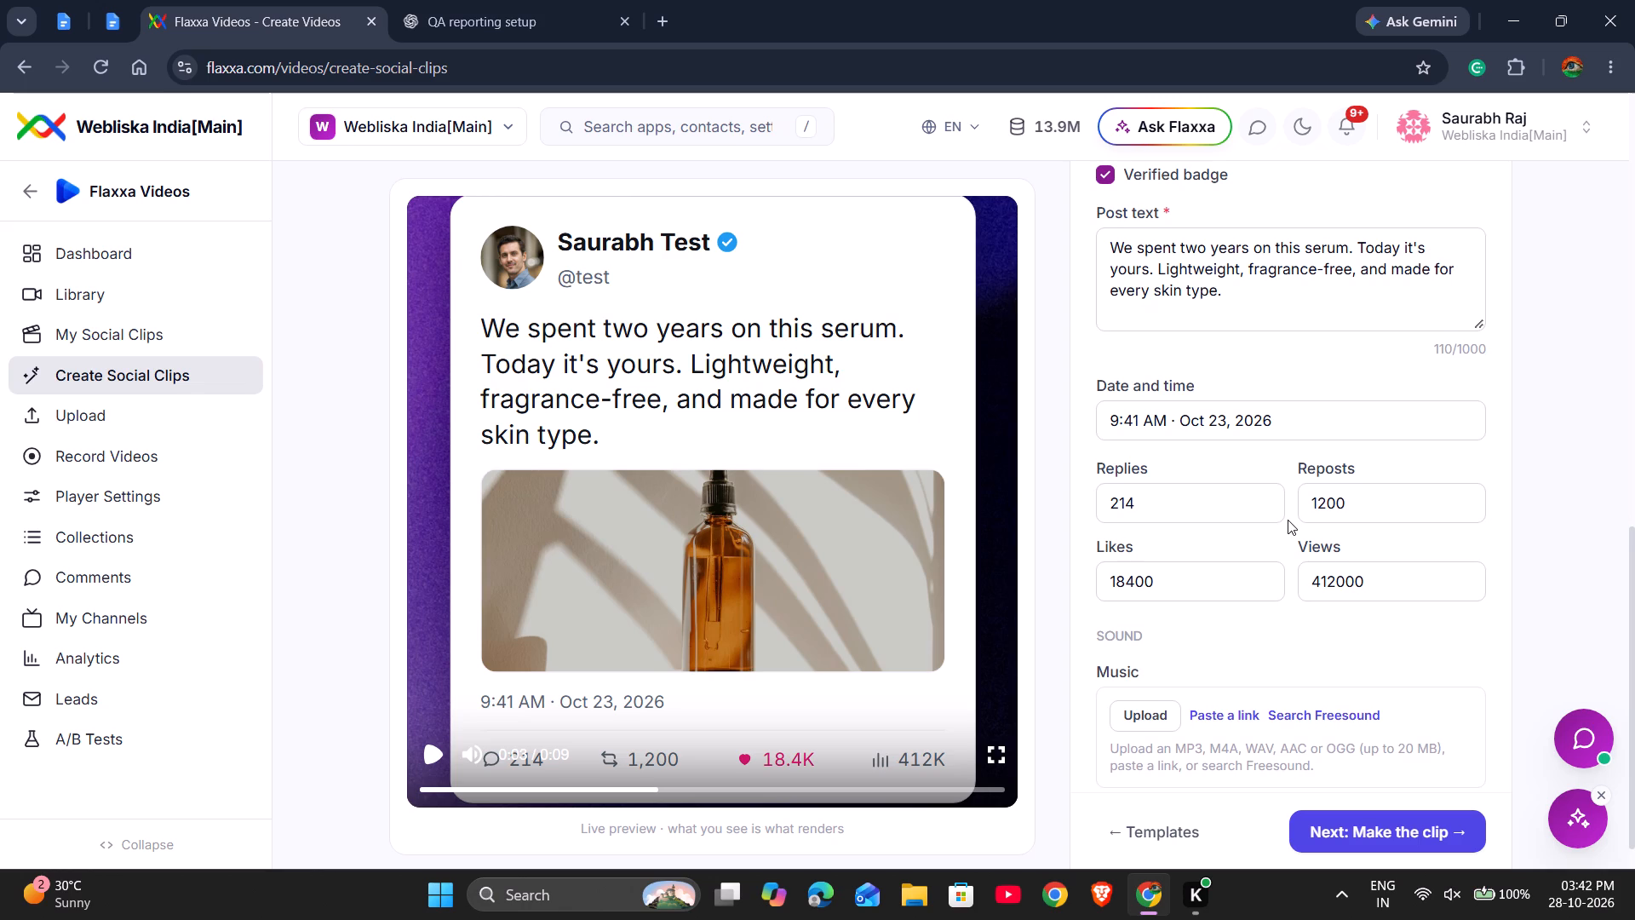
pyautogui.scroll(-3, 1288, 520)
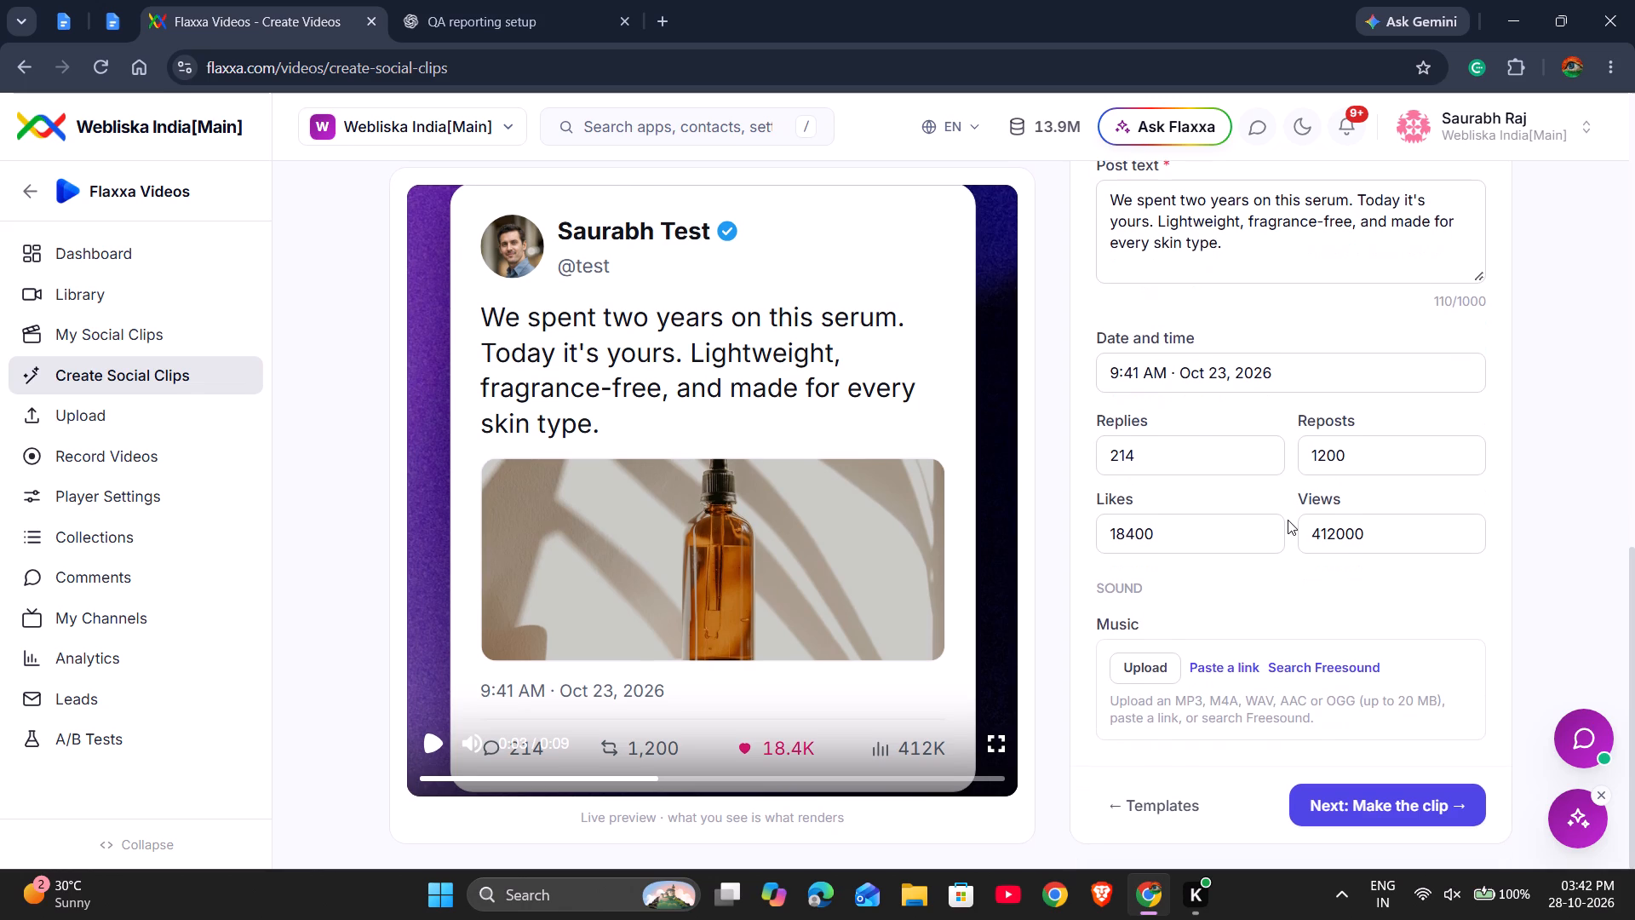
pyautogui.click(1380, 789)
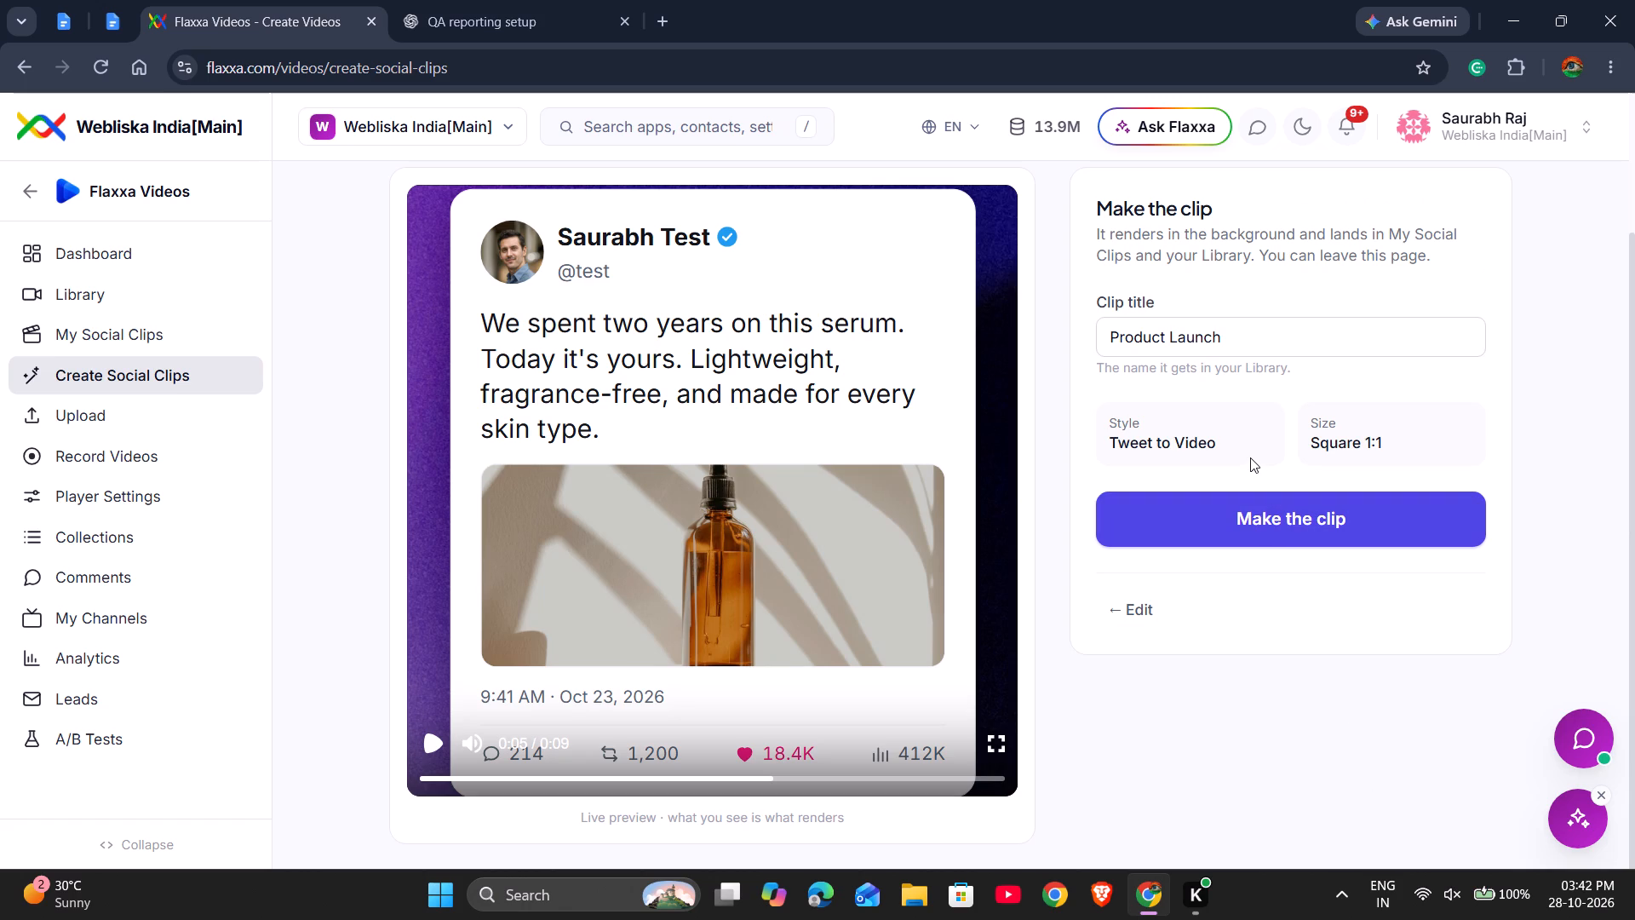
pyautogui.click(1280, 509)
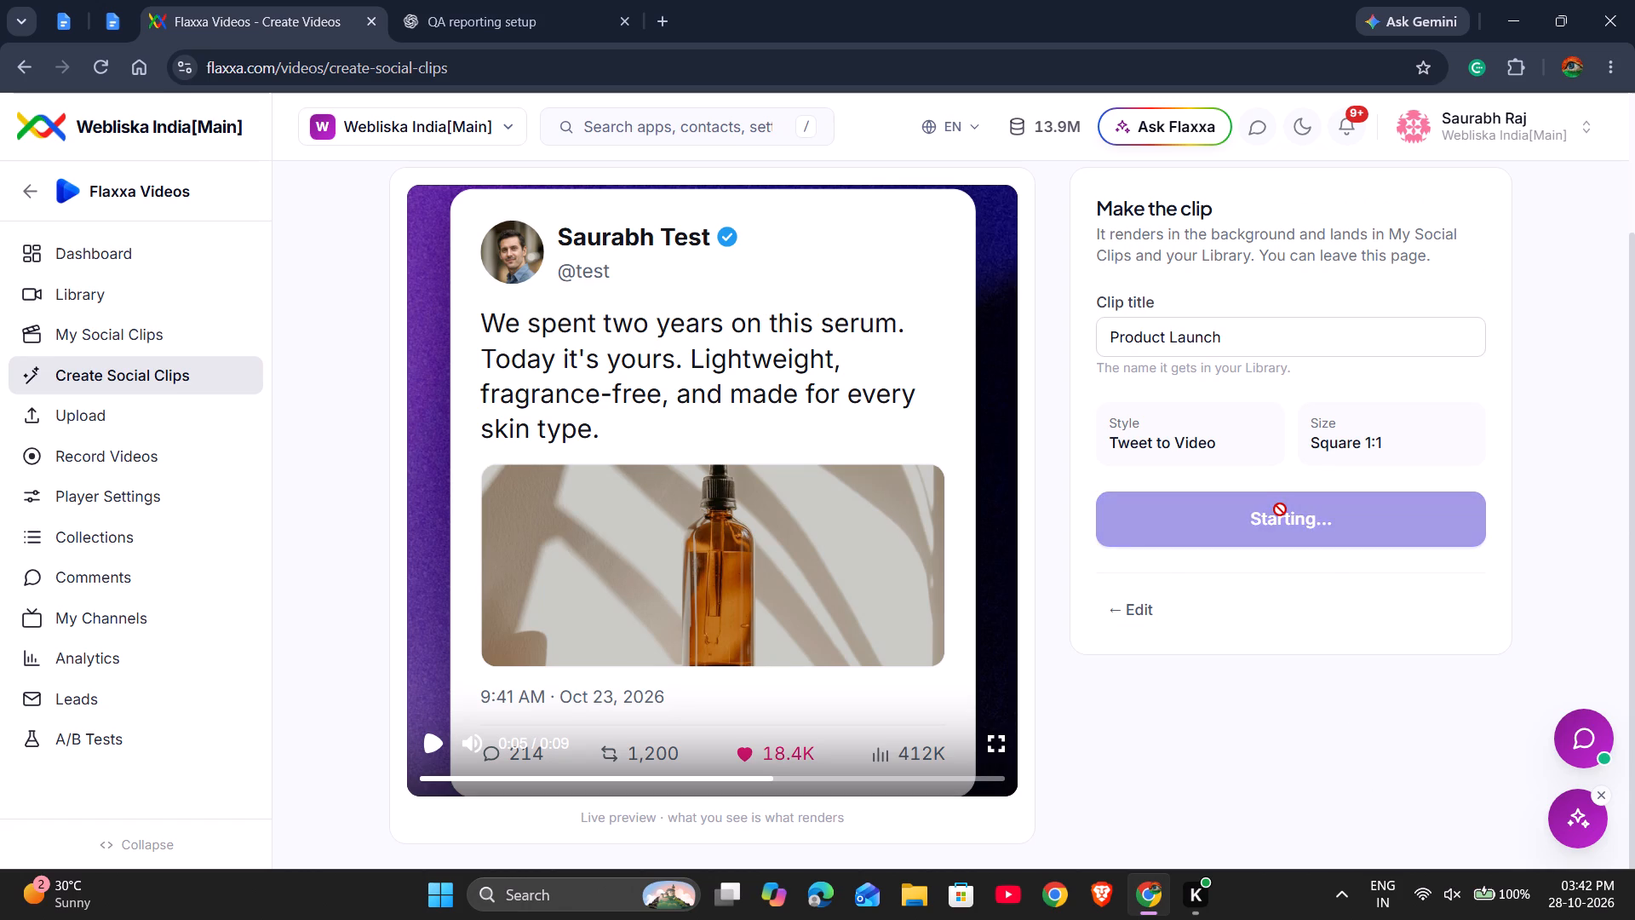
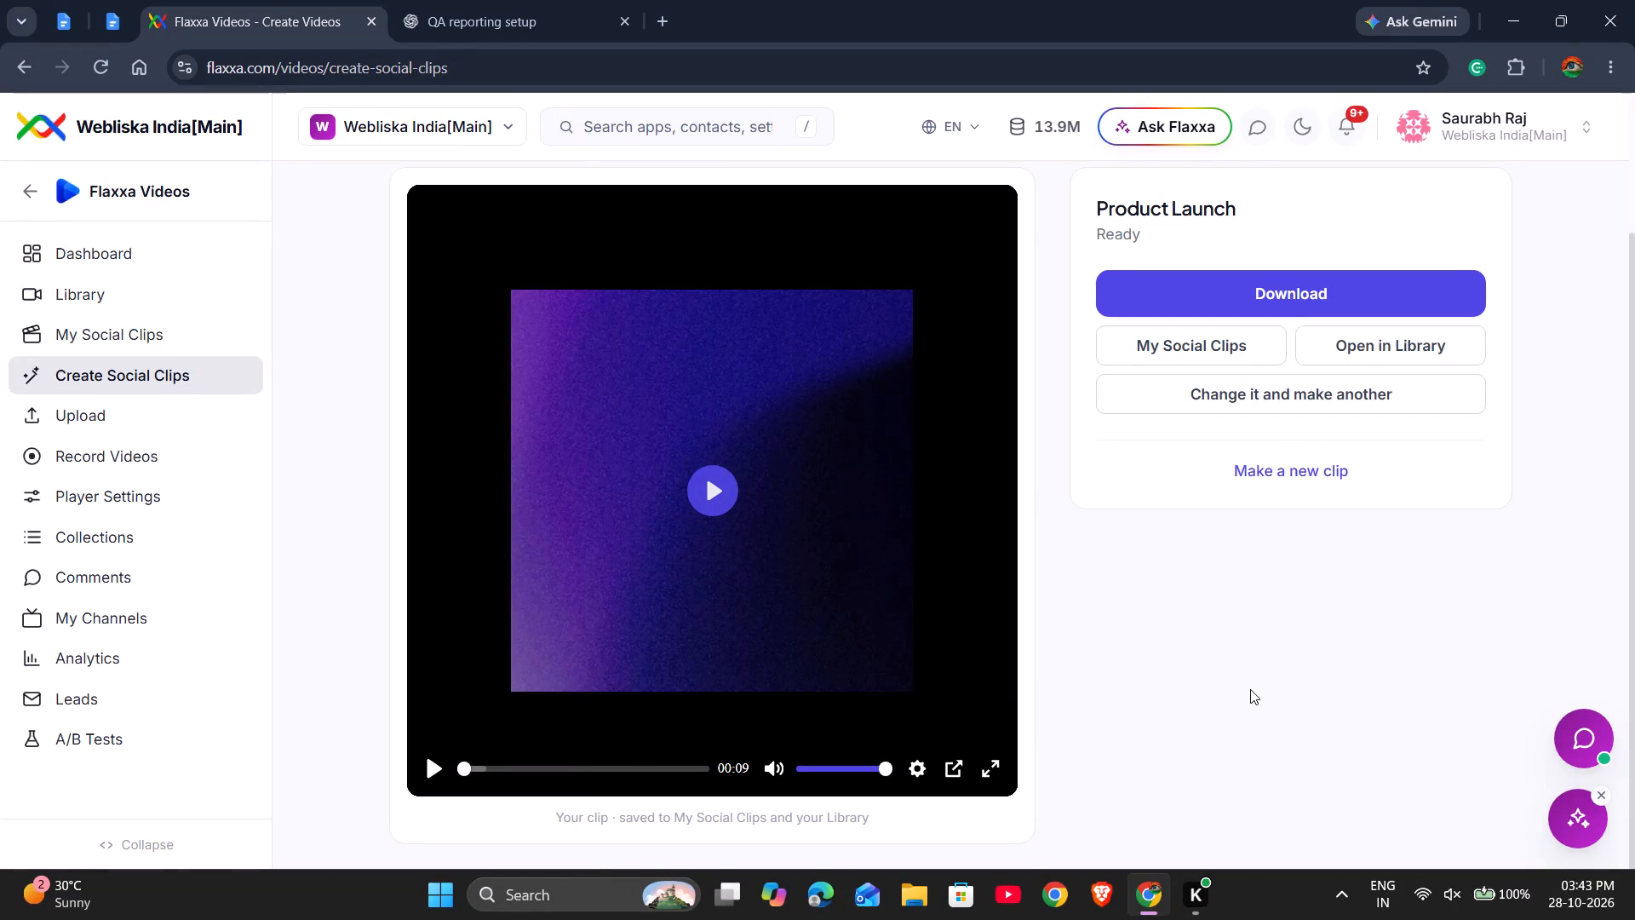
# Play the rendered Product Launch clip to review it.
pyautogui.scroll(1, 1250, 689)
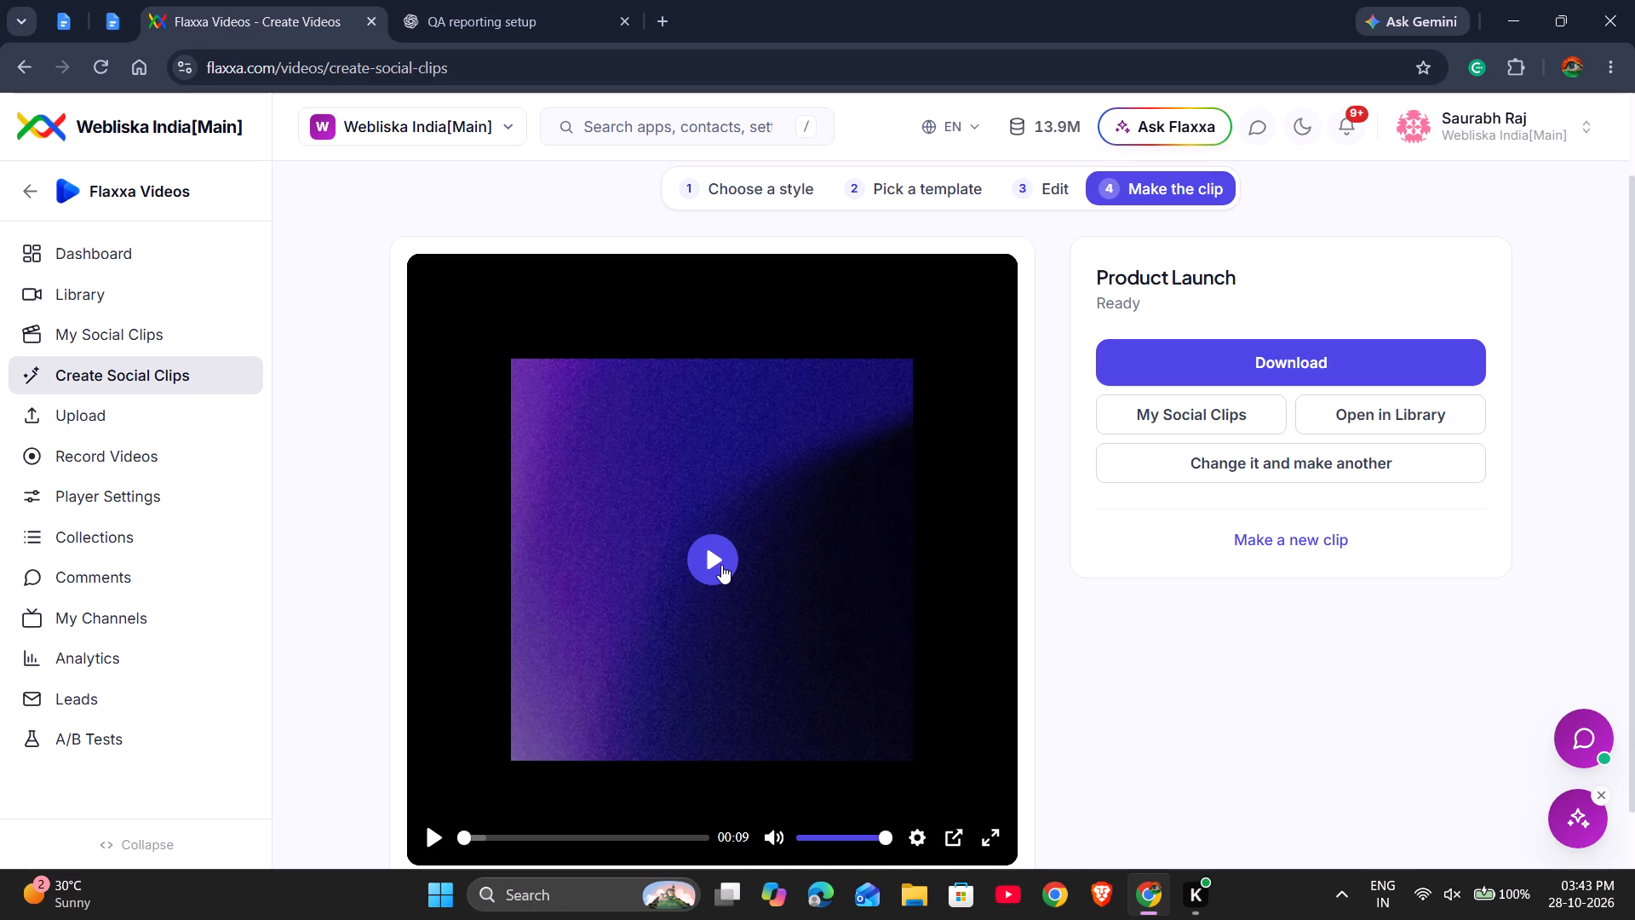
pyautogui.click(721, 565)
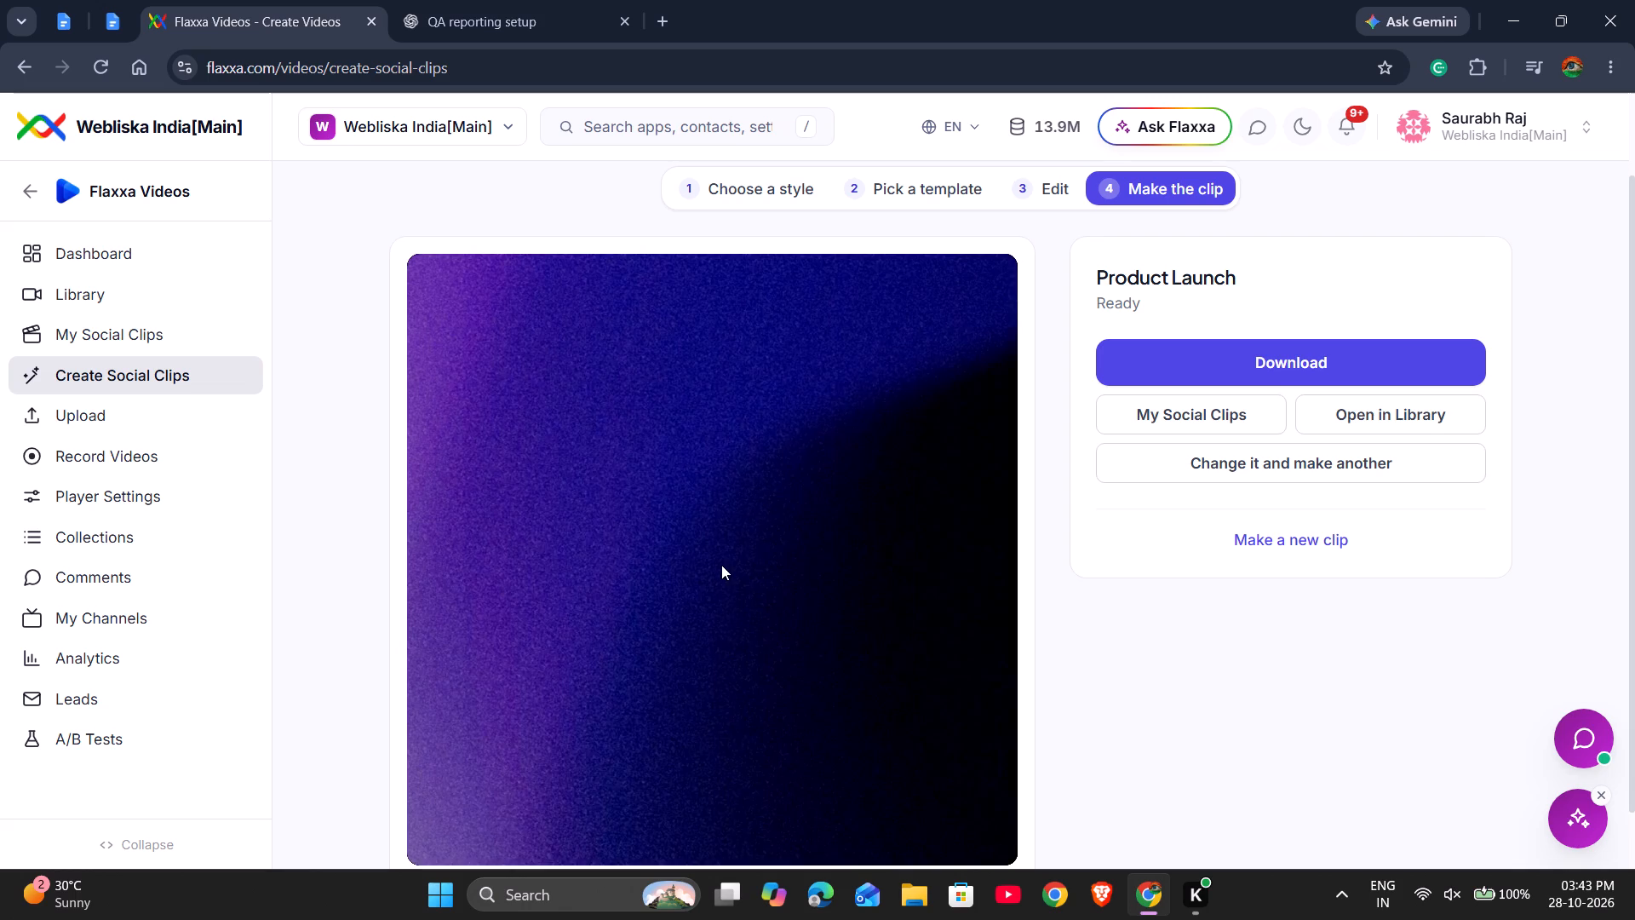
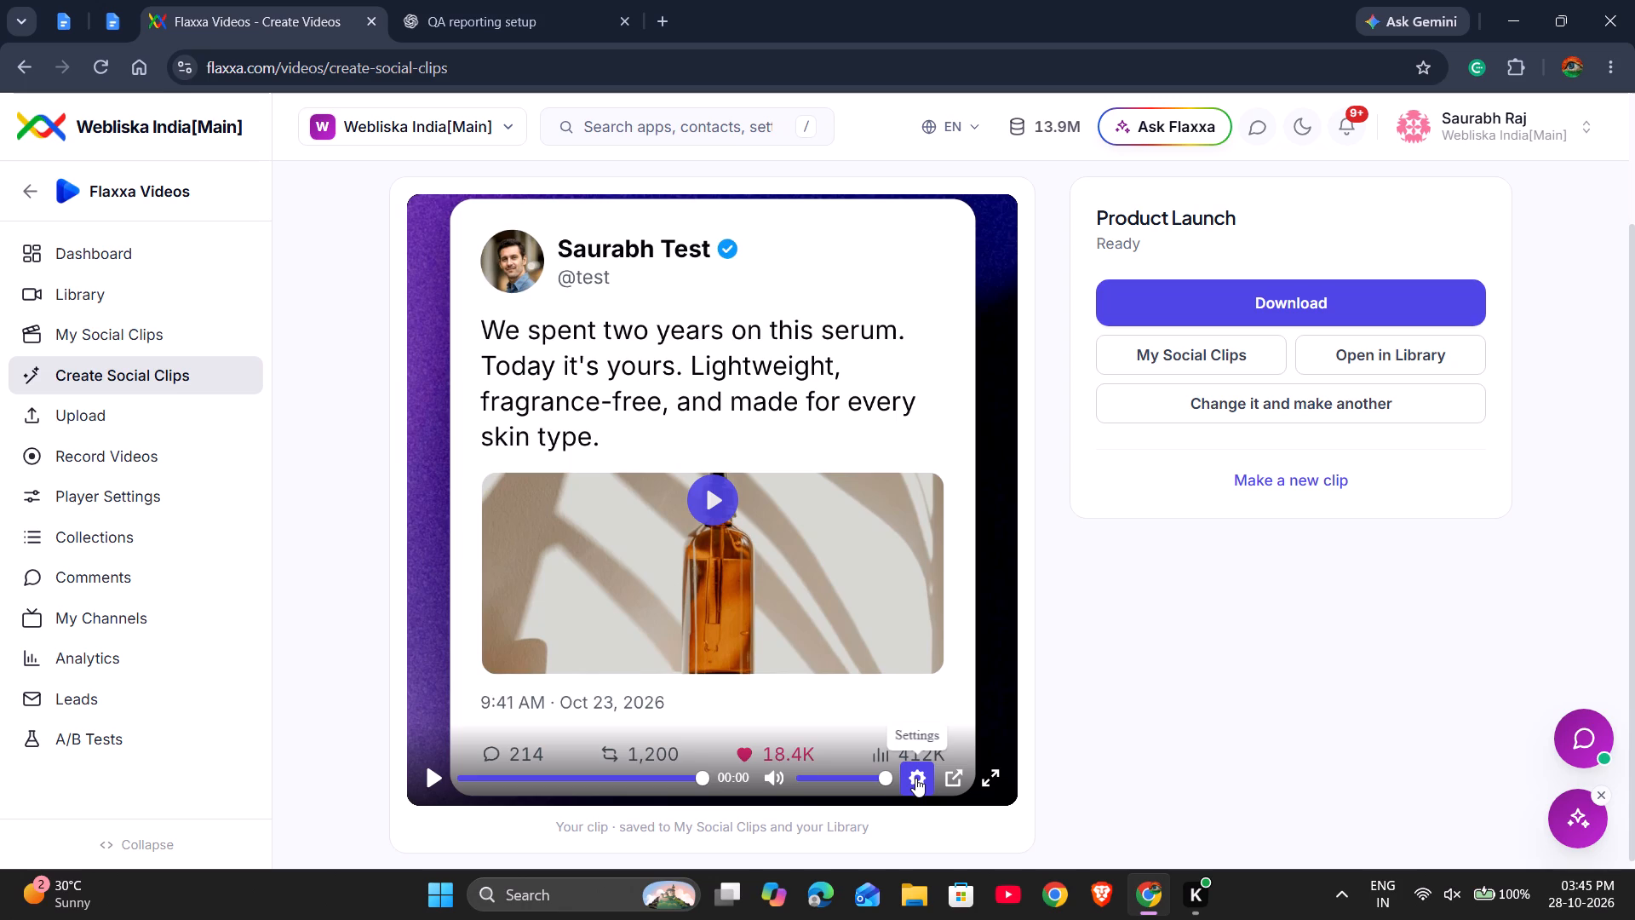
# Open the video player's settings to check the playback speed option for the Product Launch clip.
pyautogui.click(915, 778)
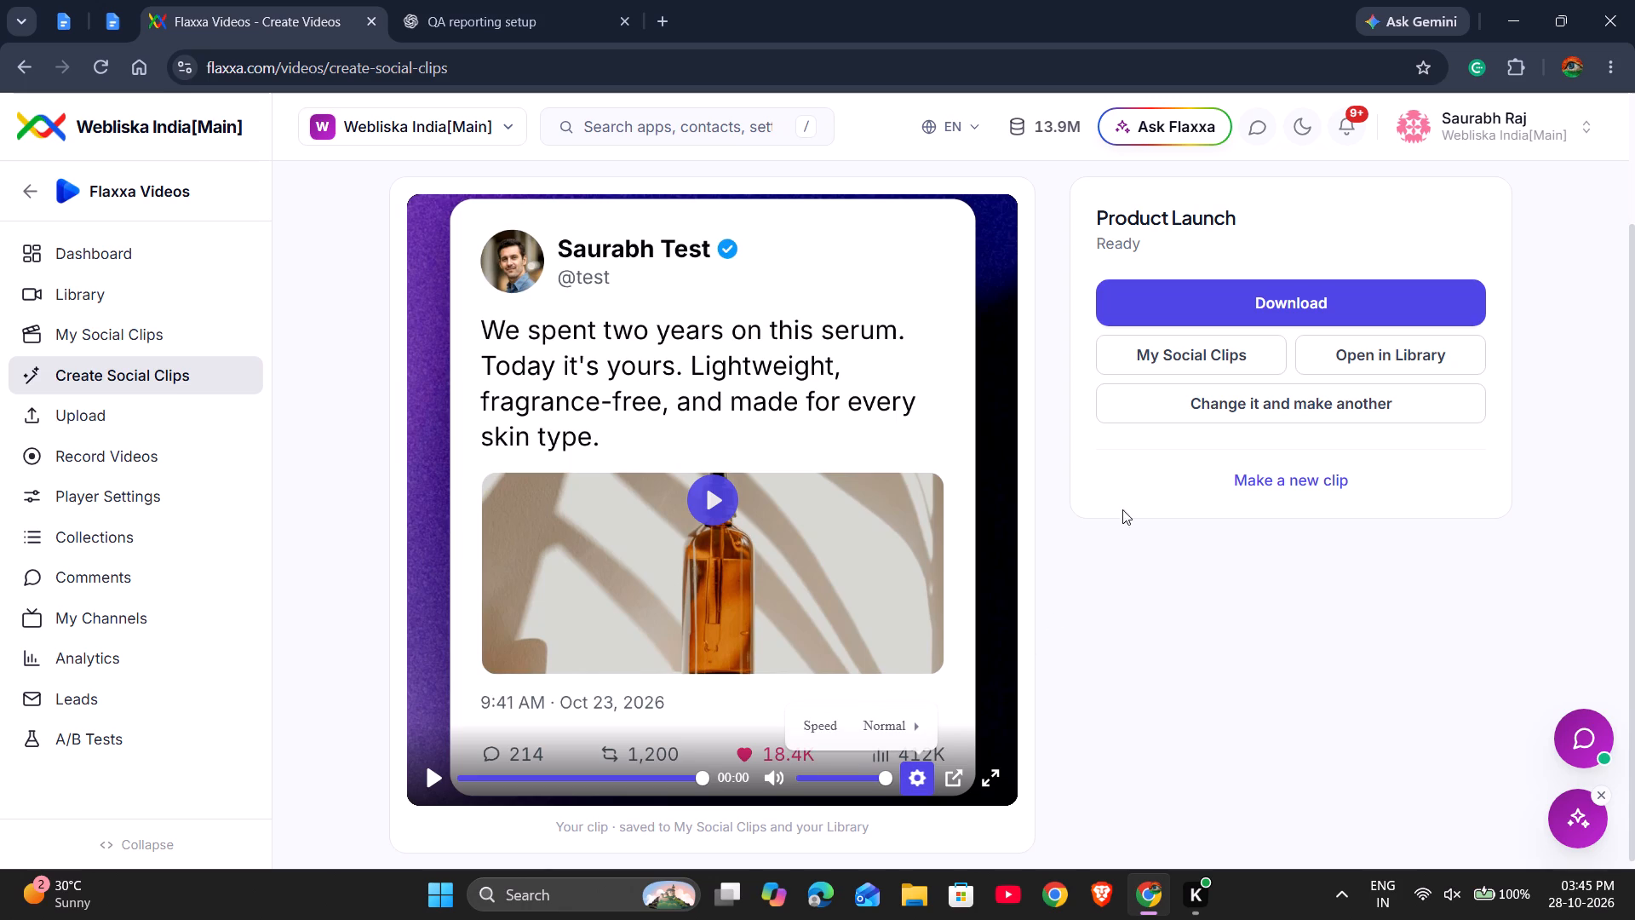
# Download the rendered Product Launch clip and save it as product-launch.mp4 in the Downloads folder.
pyautogui.click(1263, 302)
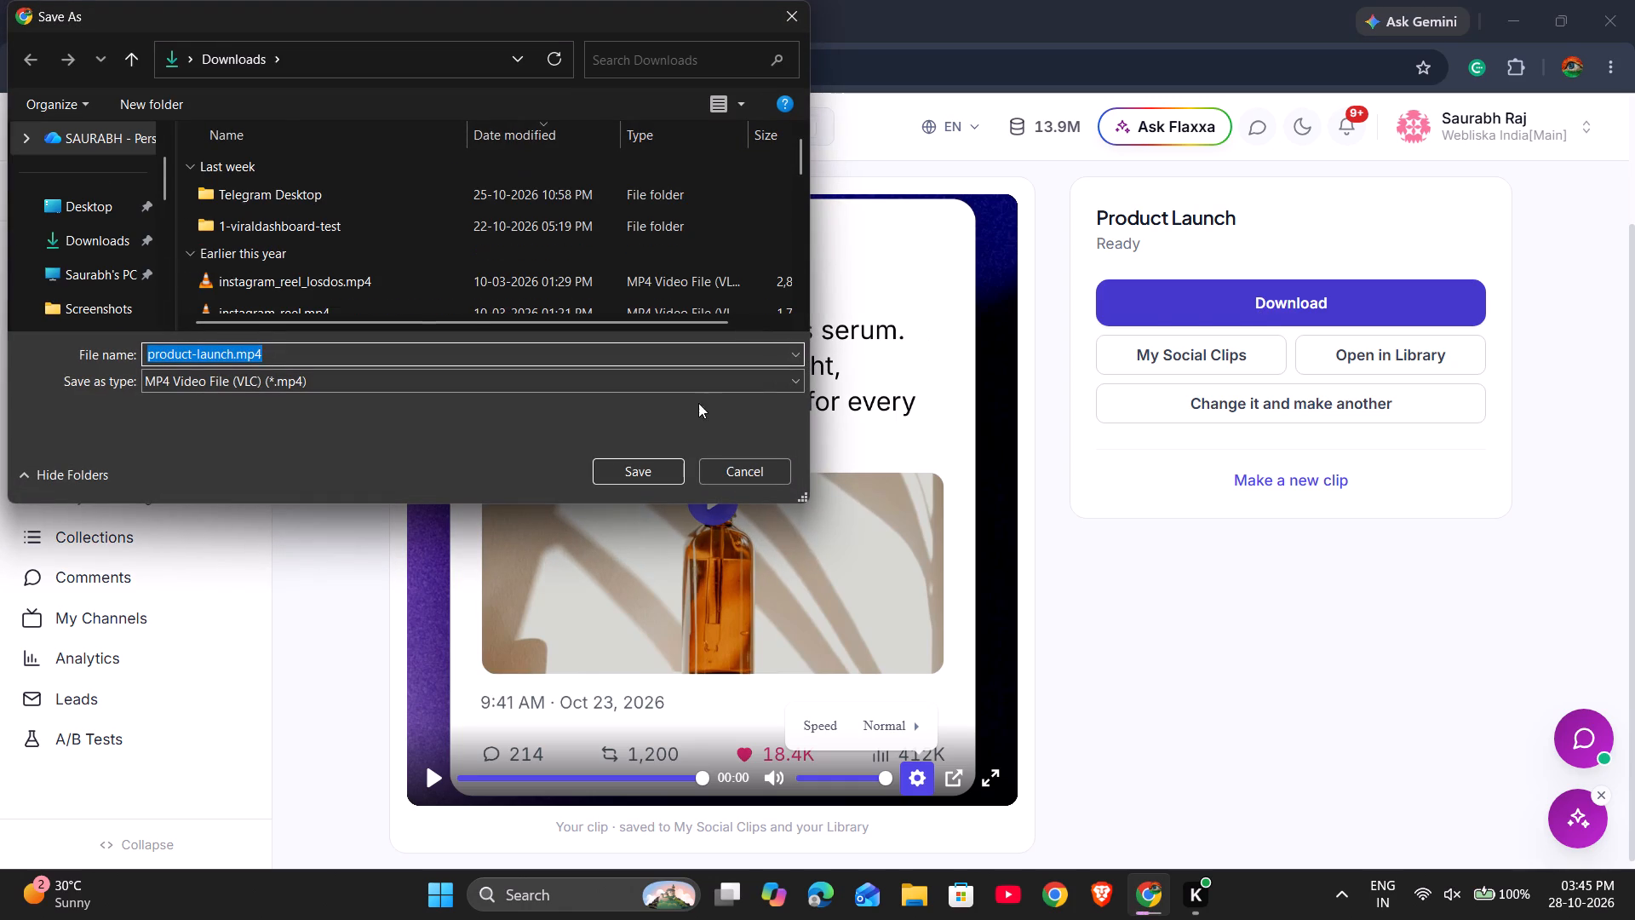
pyautogui.click(634, 468)
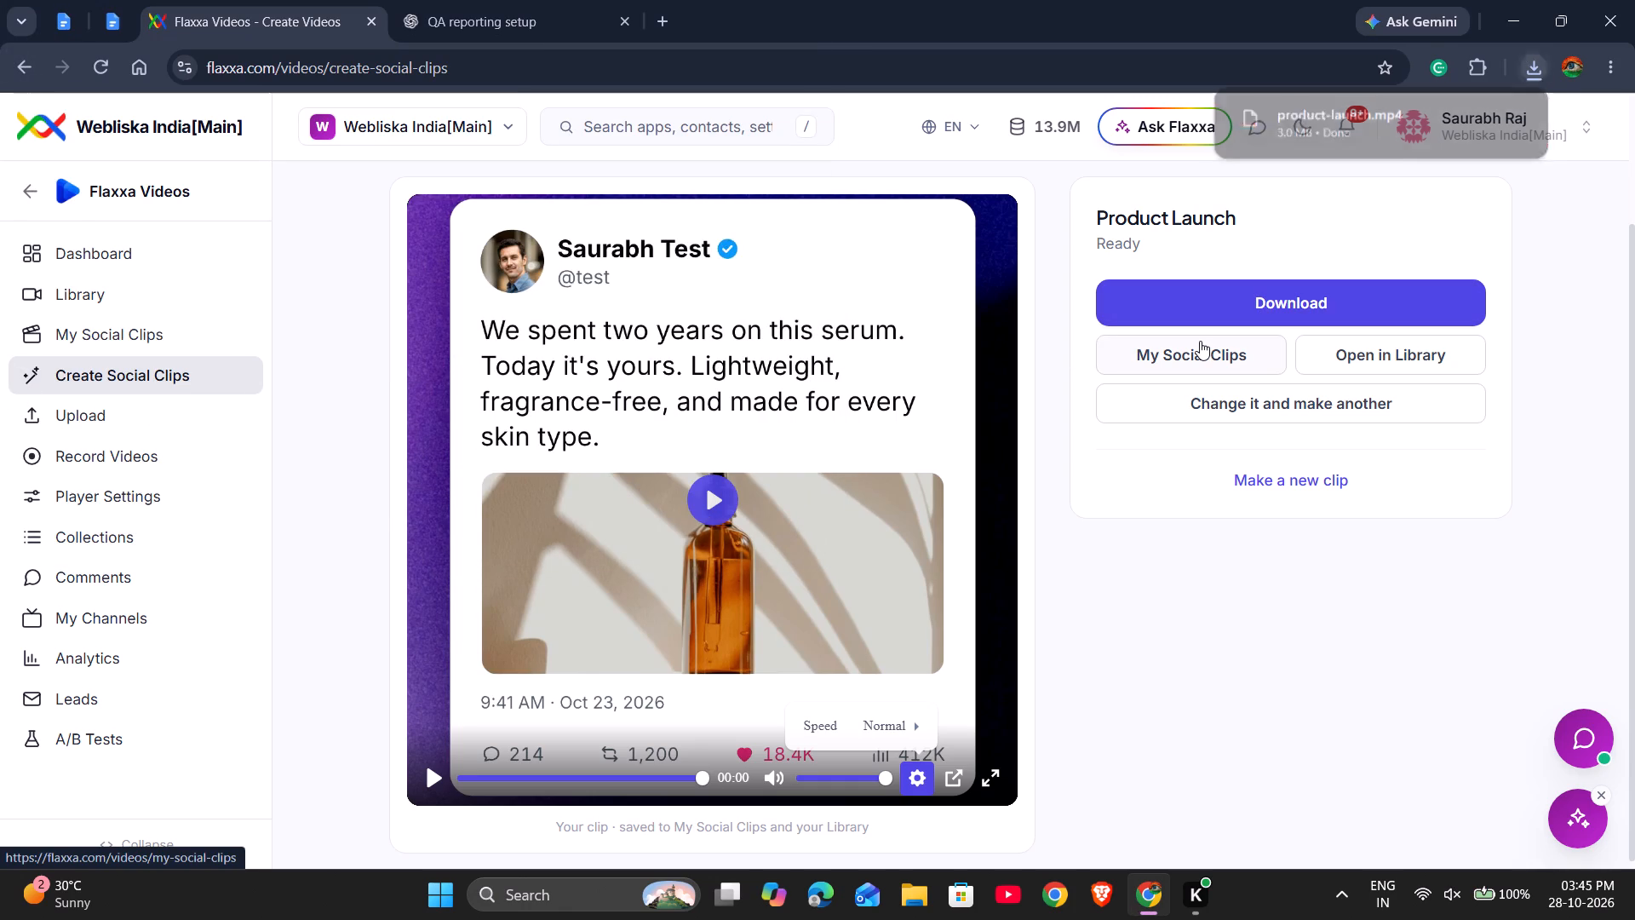
# Go to My Social Clips from the finished Product Launch clip.
pyautogui.click(1200, 341)
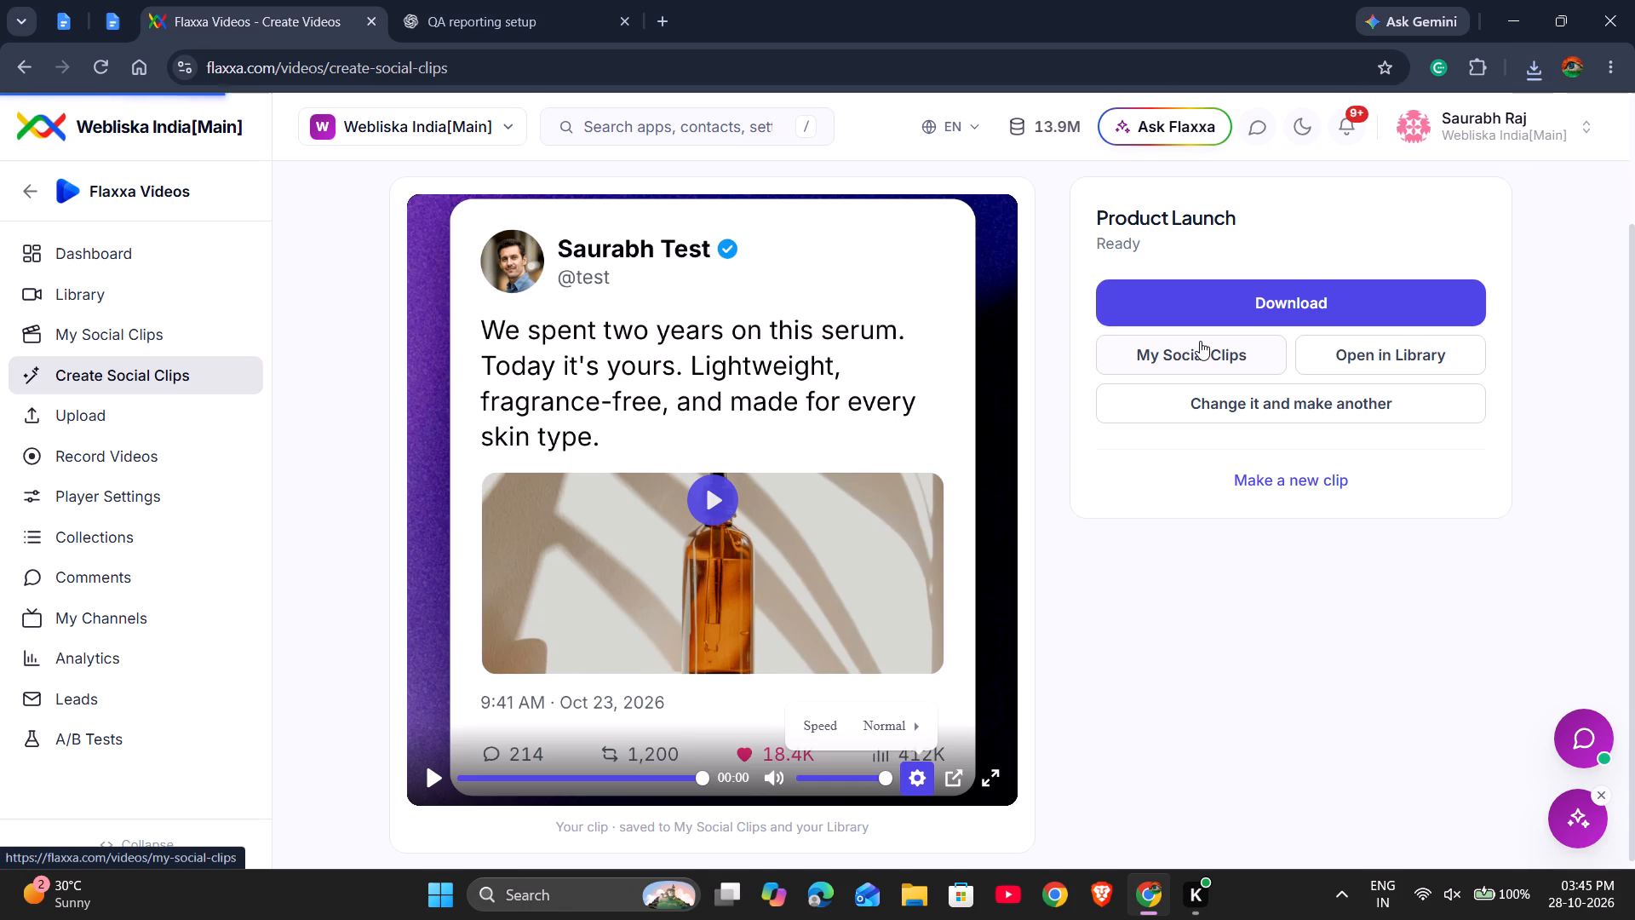
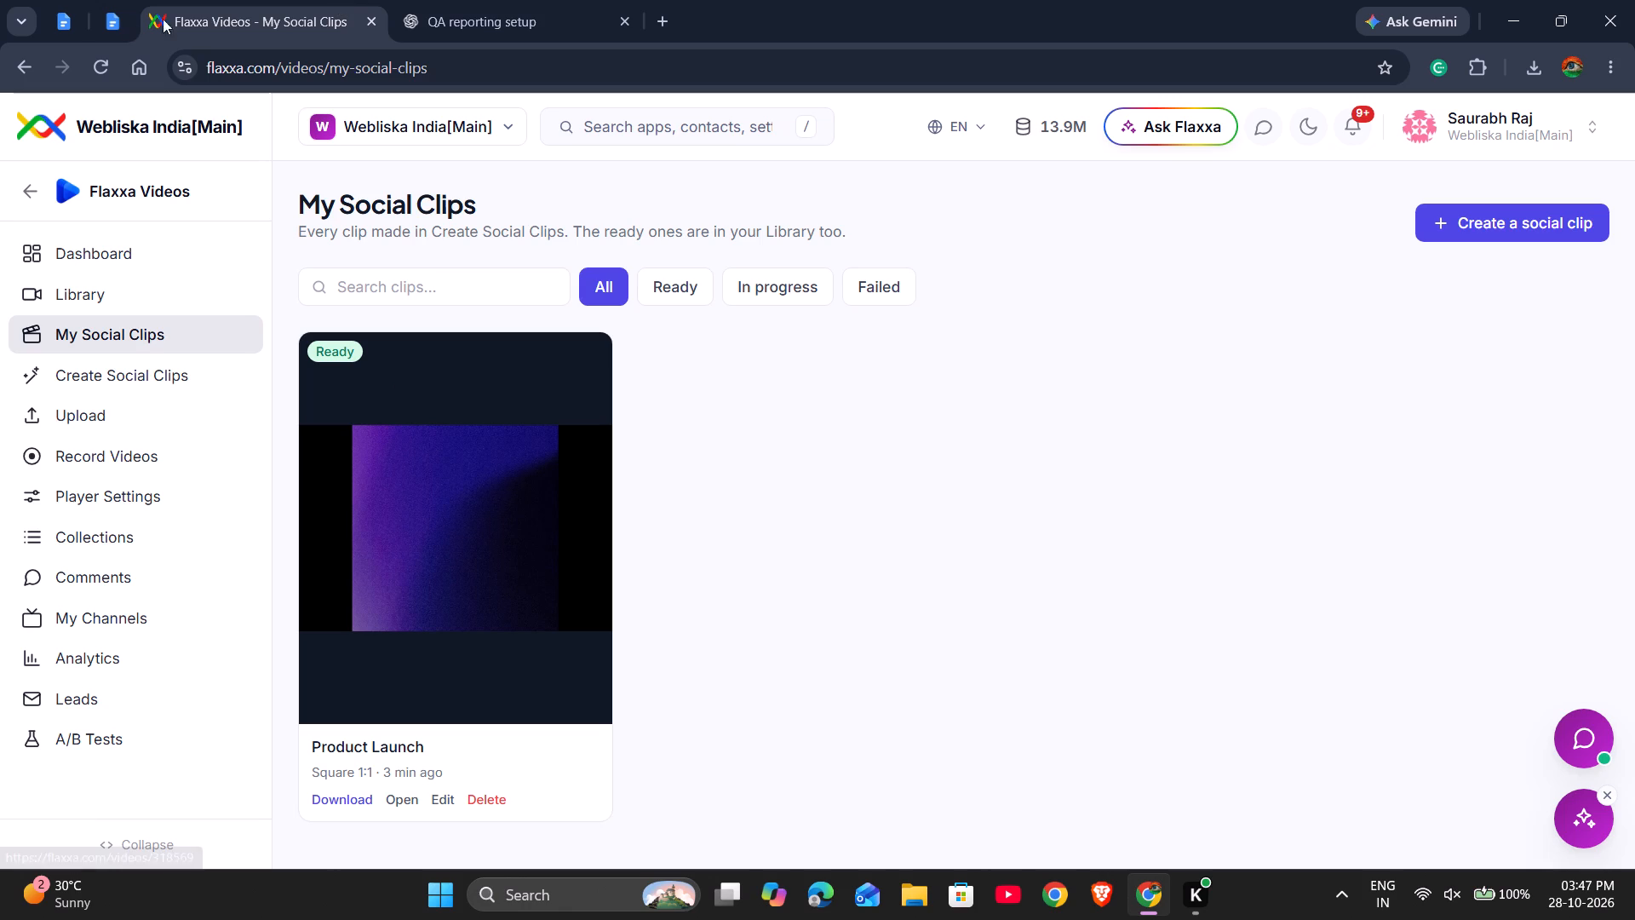
# Switch to the Flaxxa Videos – Bug Report document and review the screen-selection recording issue with its screenshot.
pyautogui.click(112, 23)
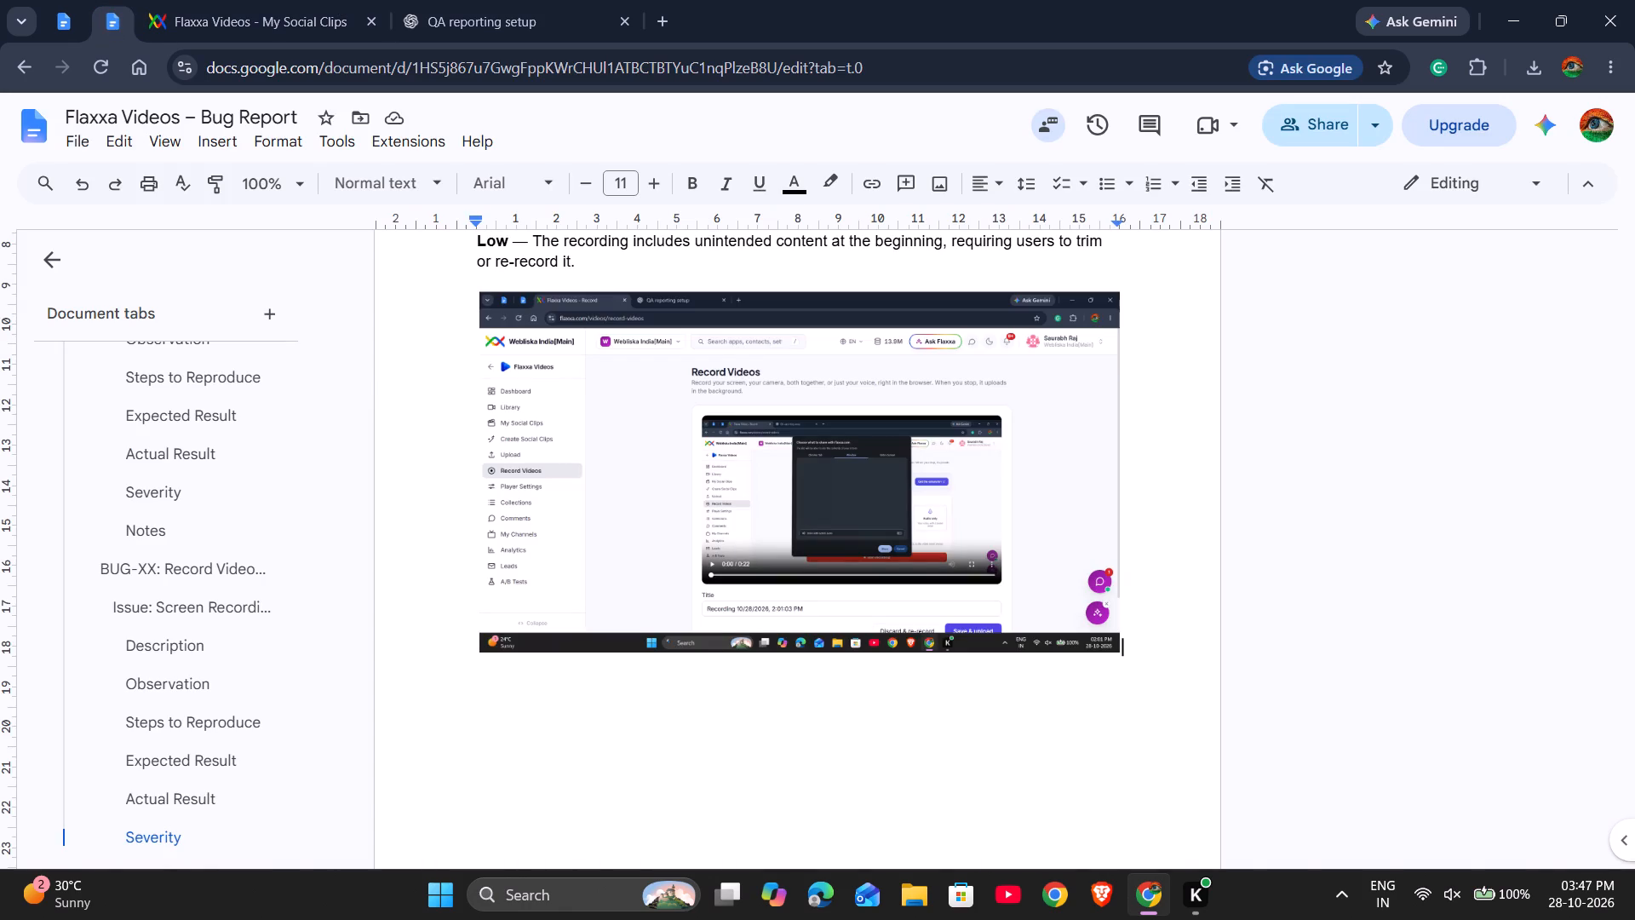
pyautogui.scroll(2, 748, 451)
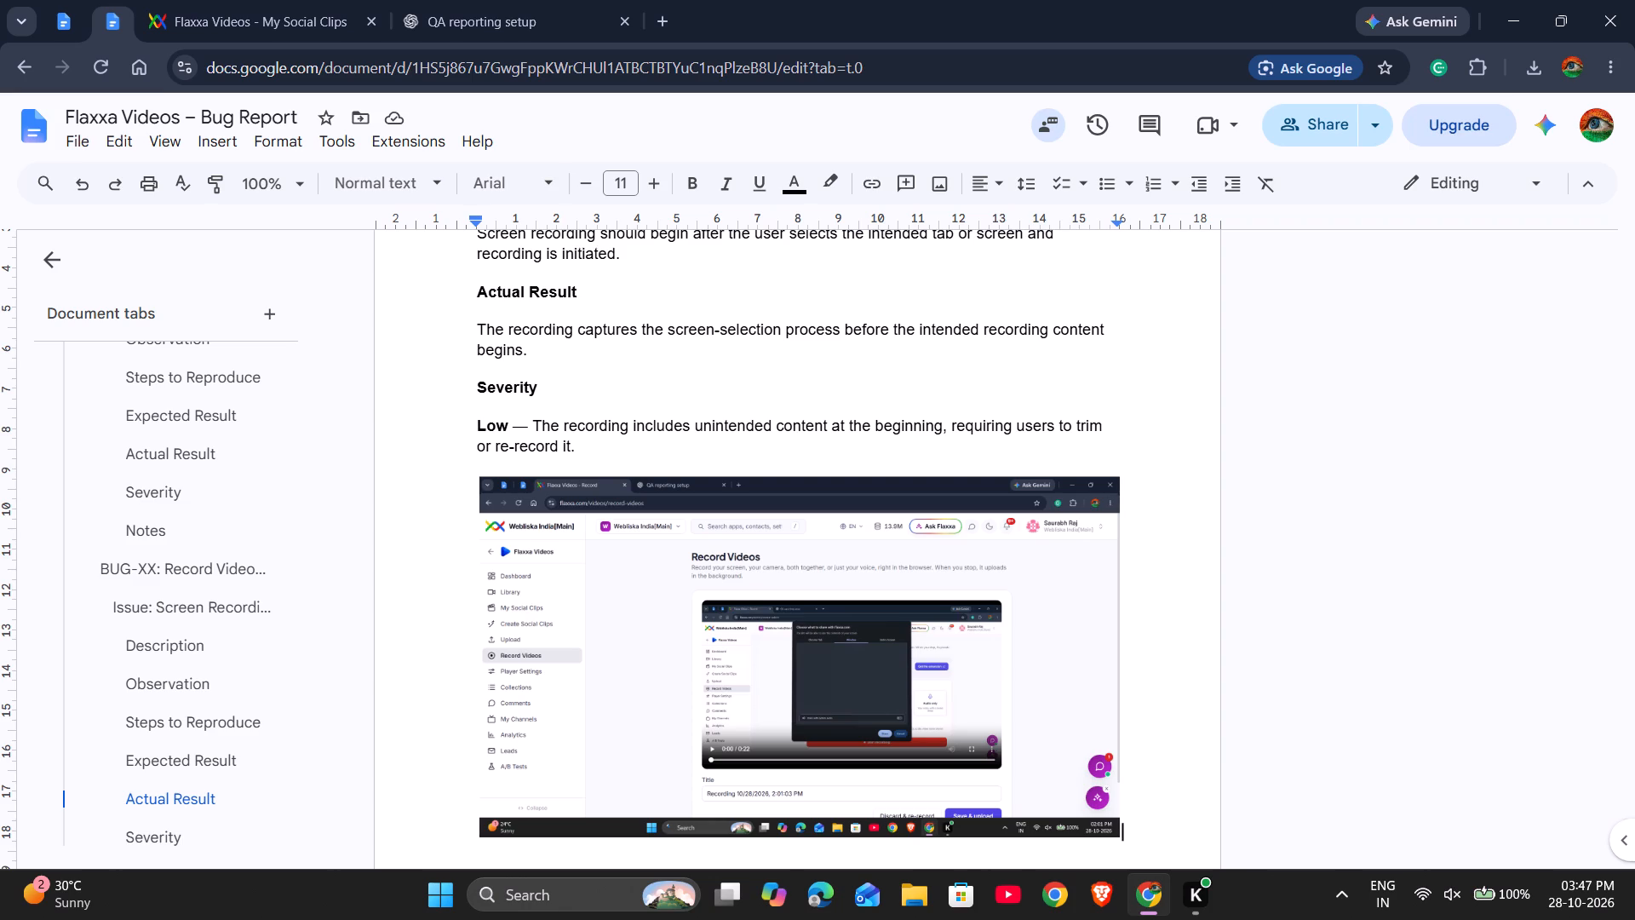
pyautogui.click(267, 0)
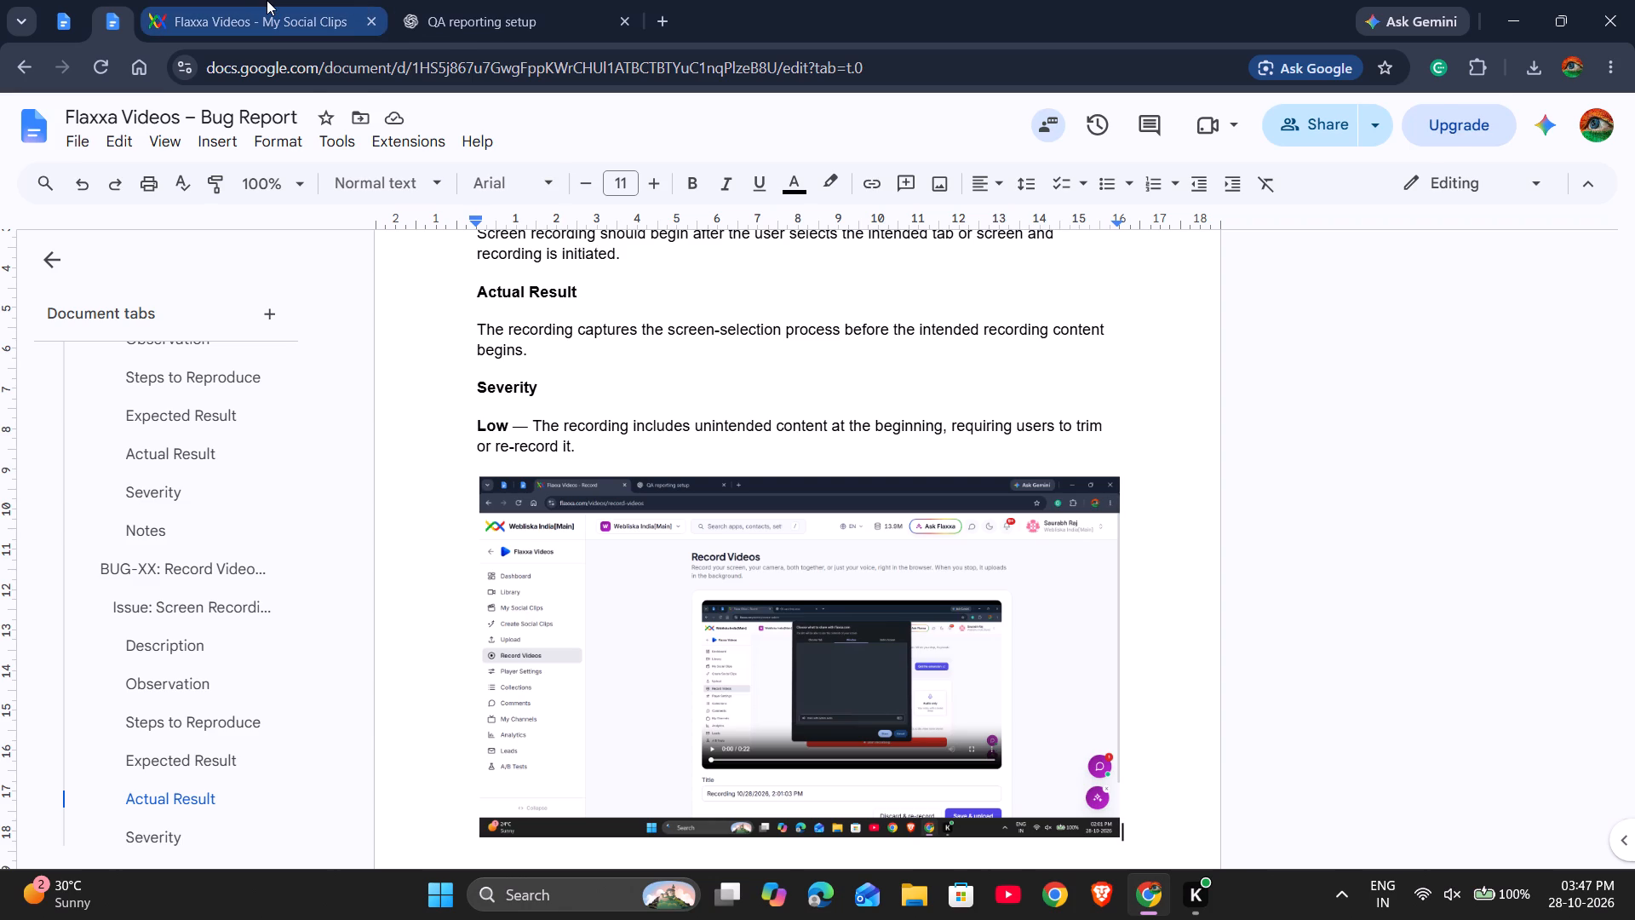
pyautogui.click(110, 293)
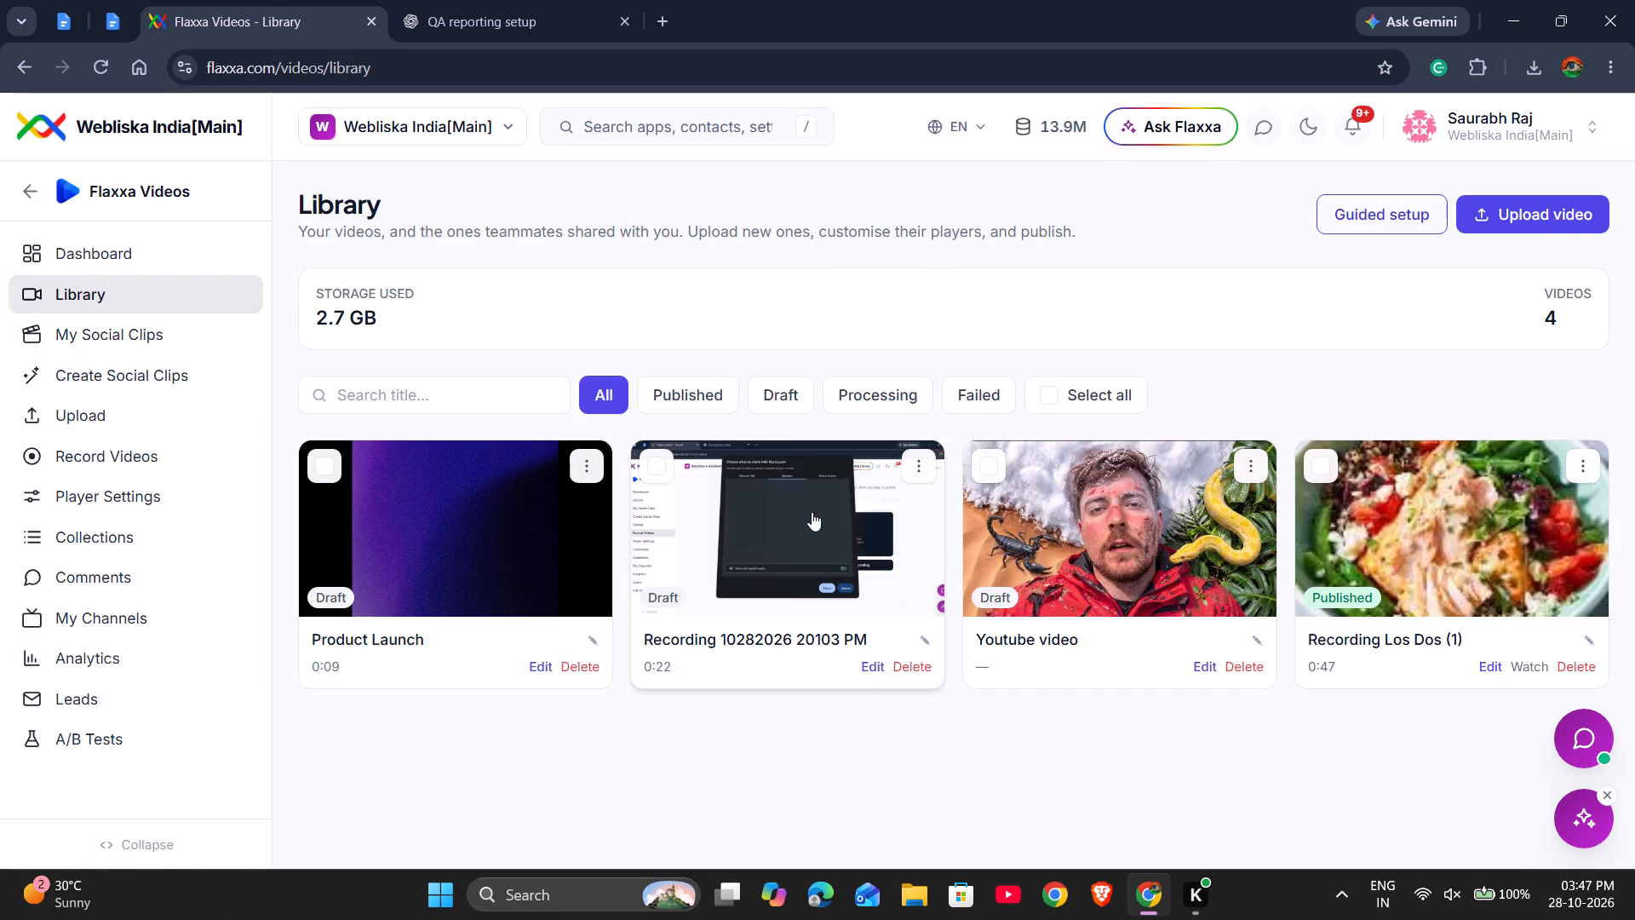
pyautogui.click(825, 527)
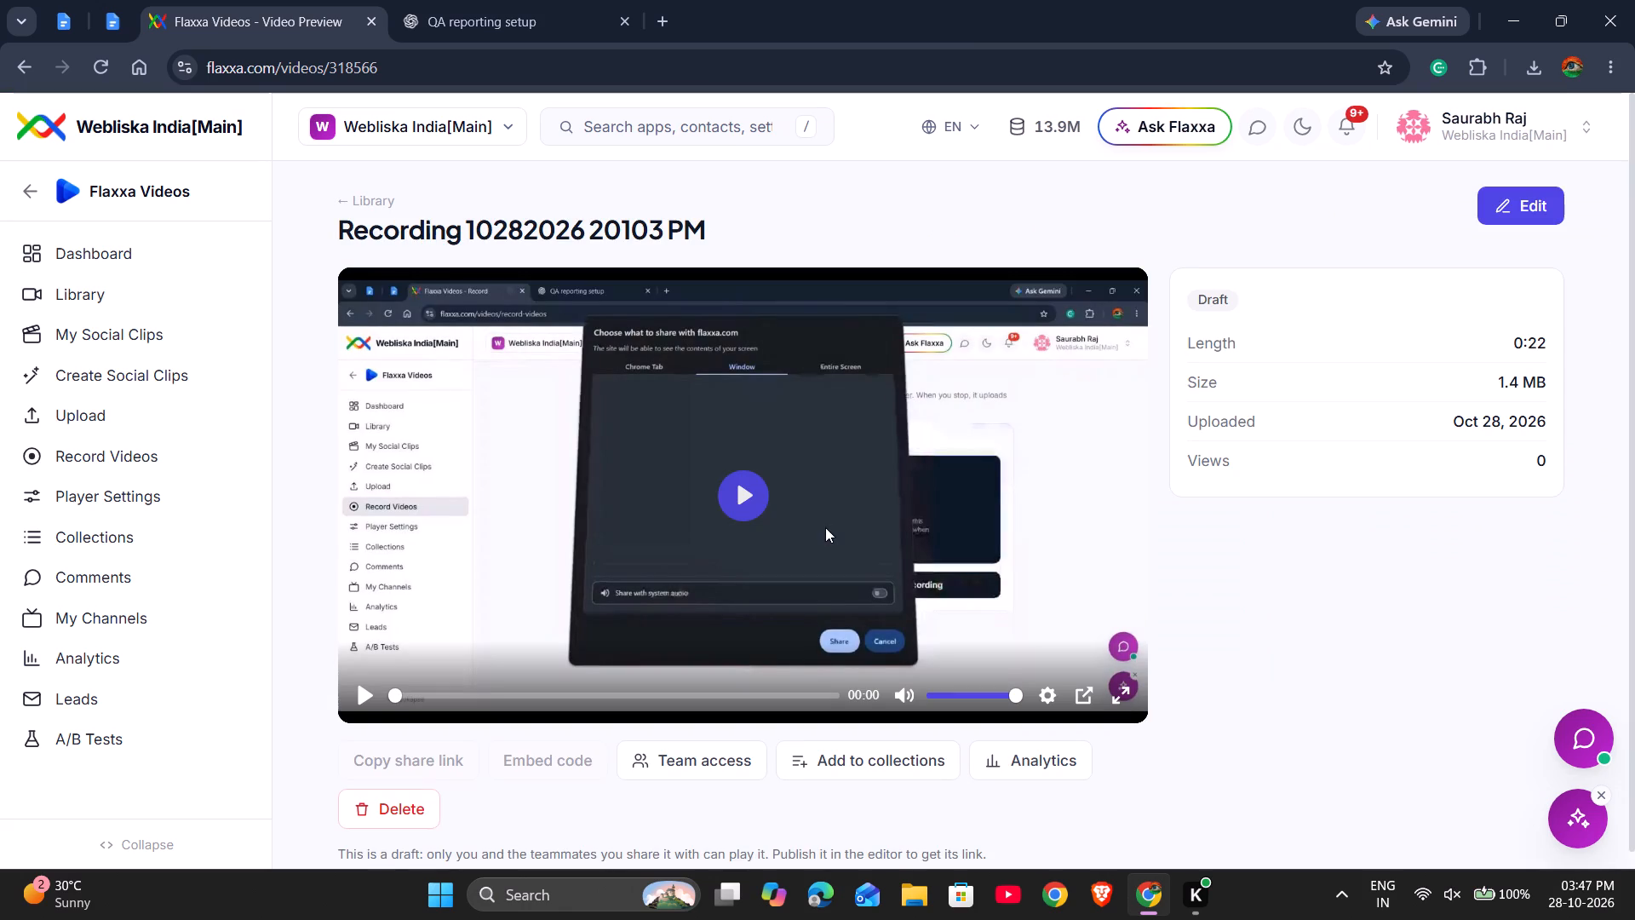
pyautogui.click(753, 502)
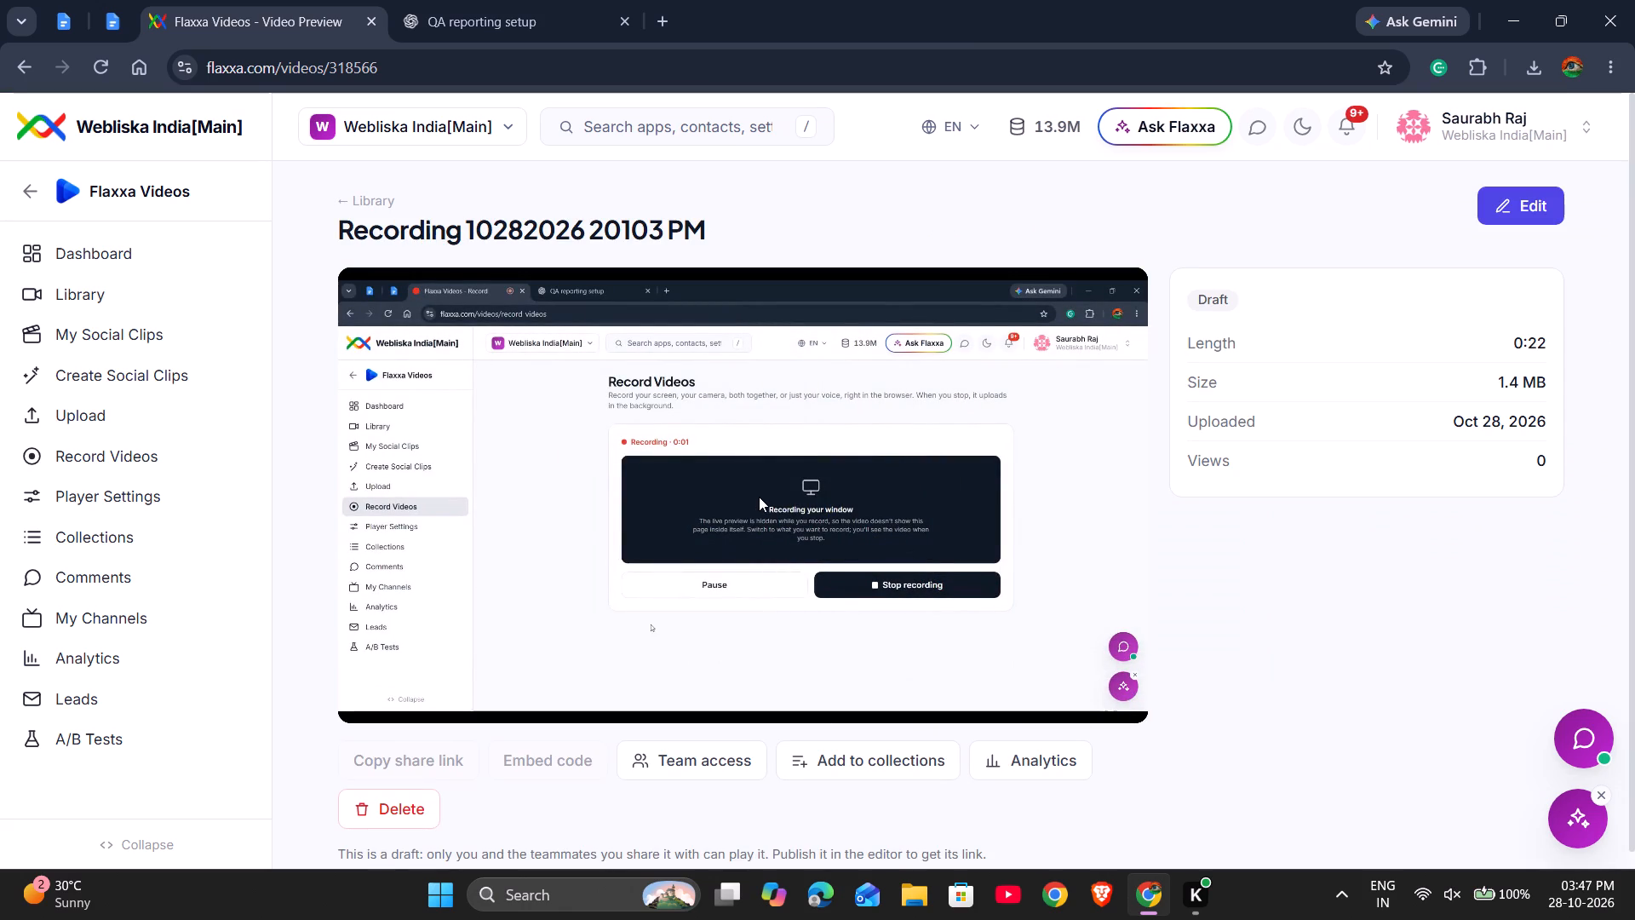
pyautogui.click(759, 497)
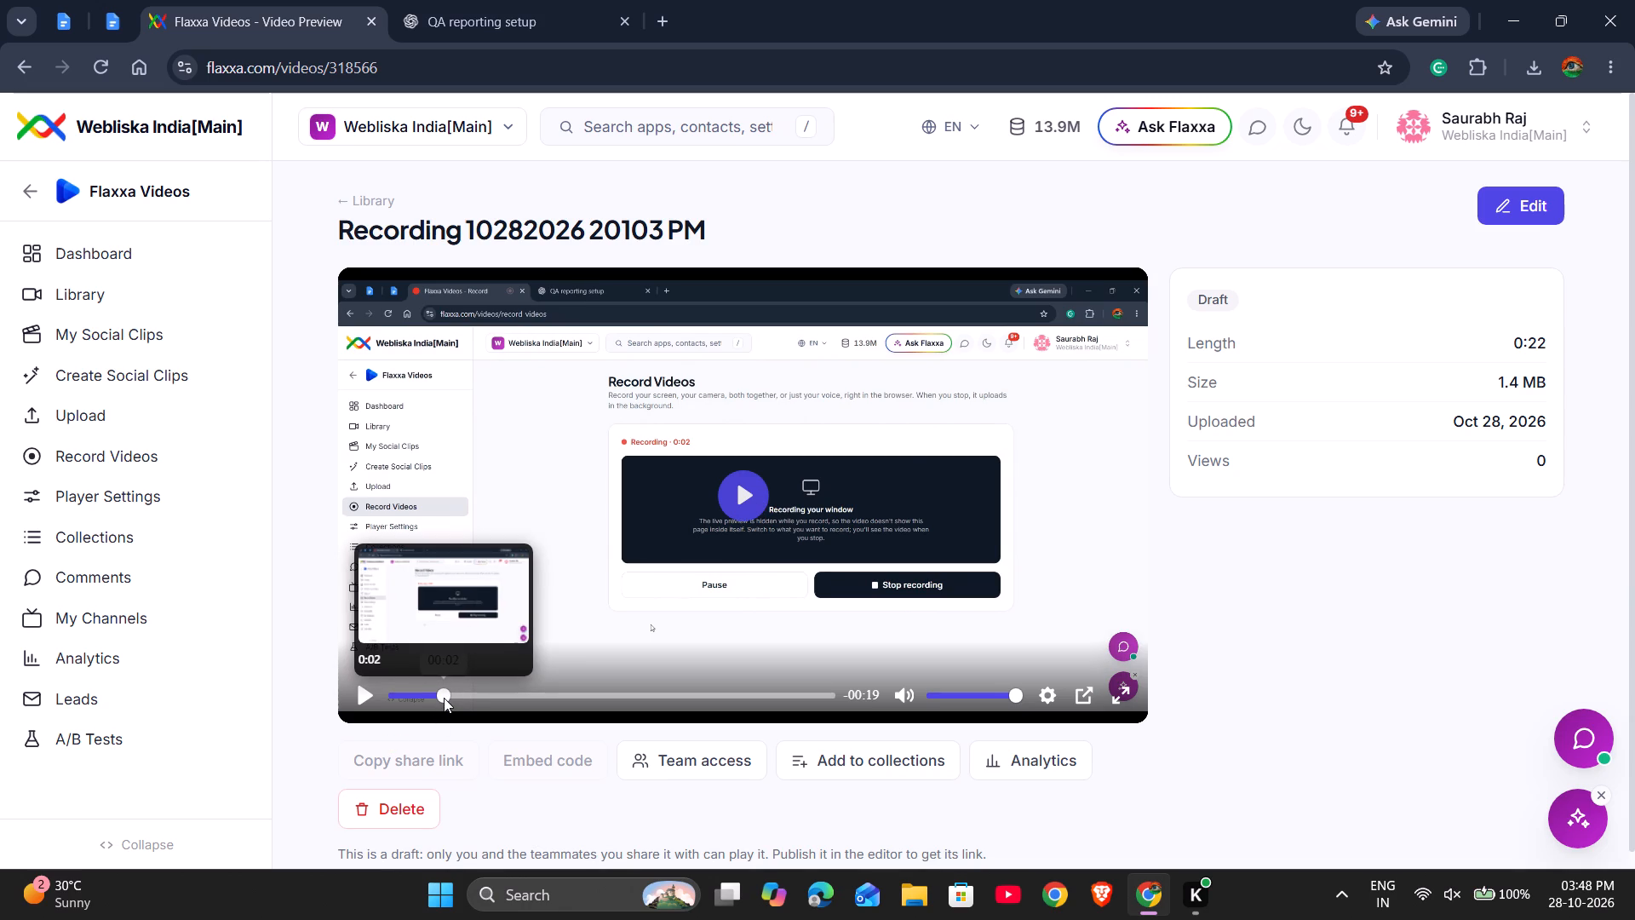
pyautogui.moveTo(444, 698); pyautogui.dragTo(395, 694)
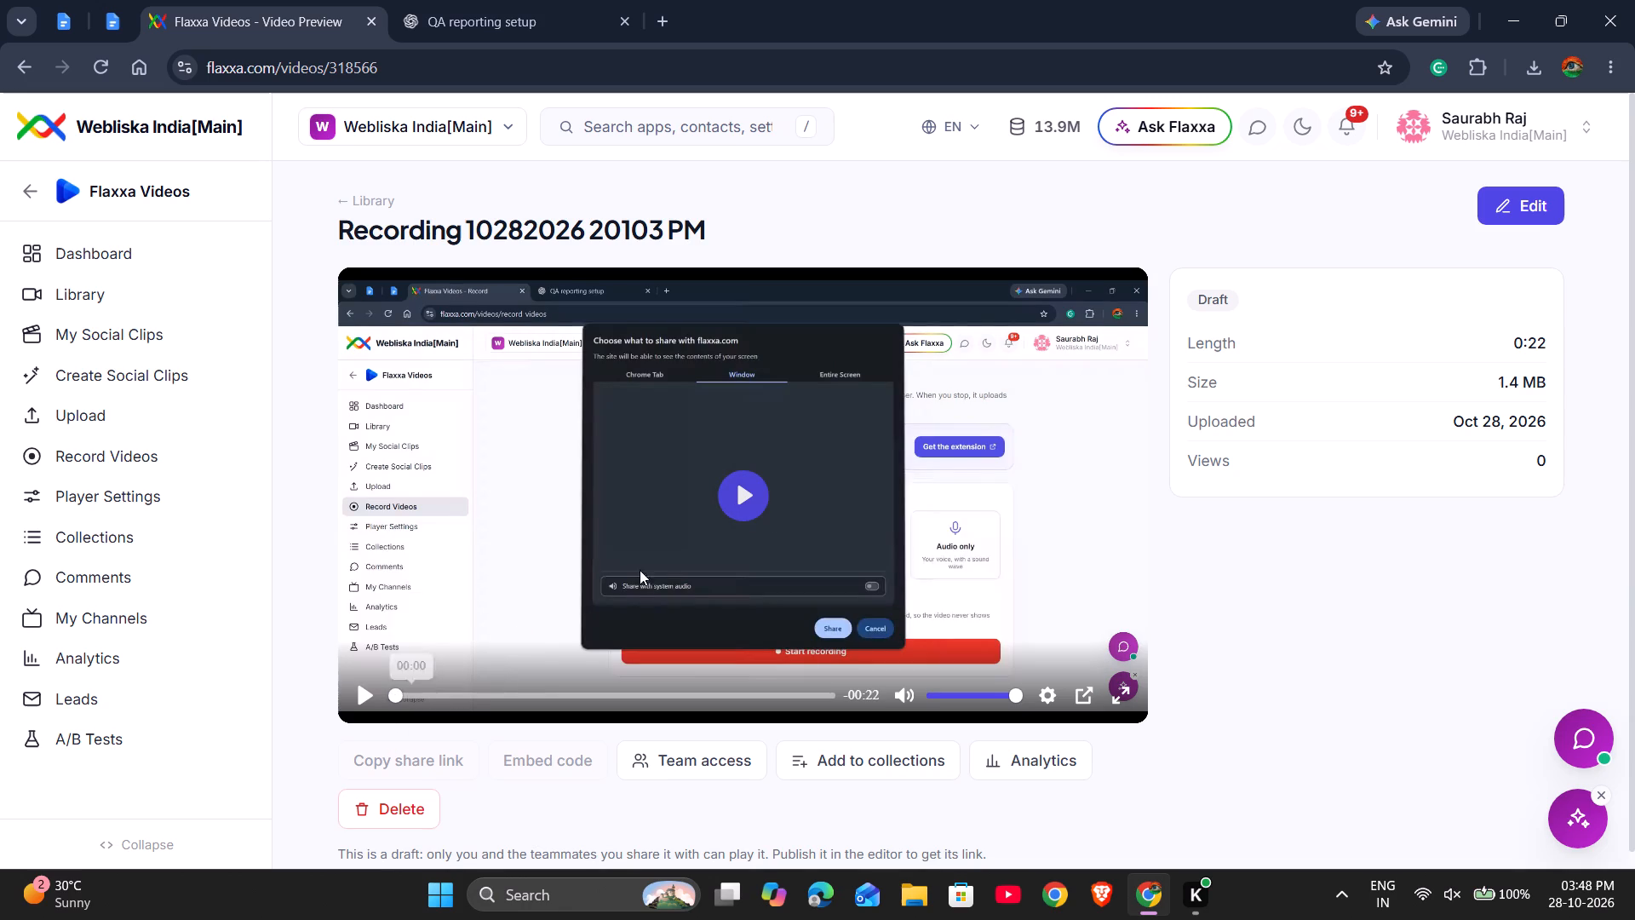
pyautogui.click(739, 508)
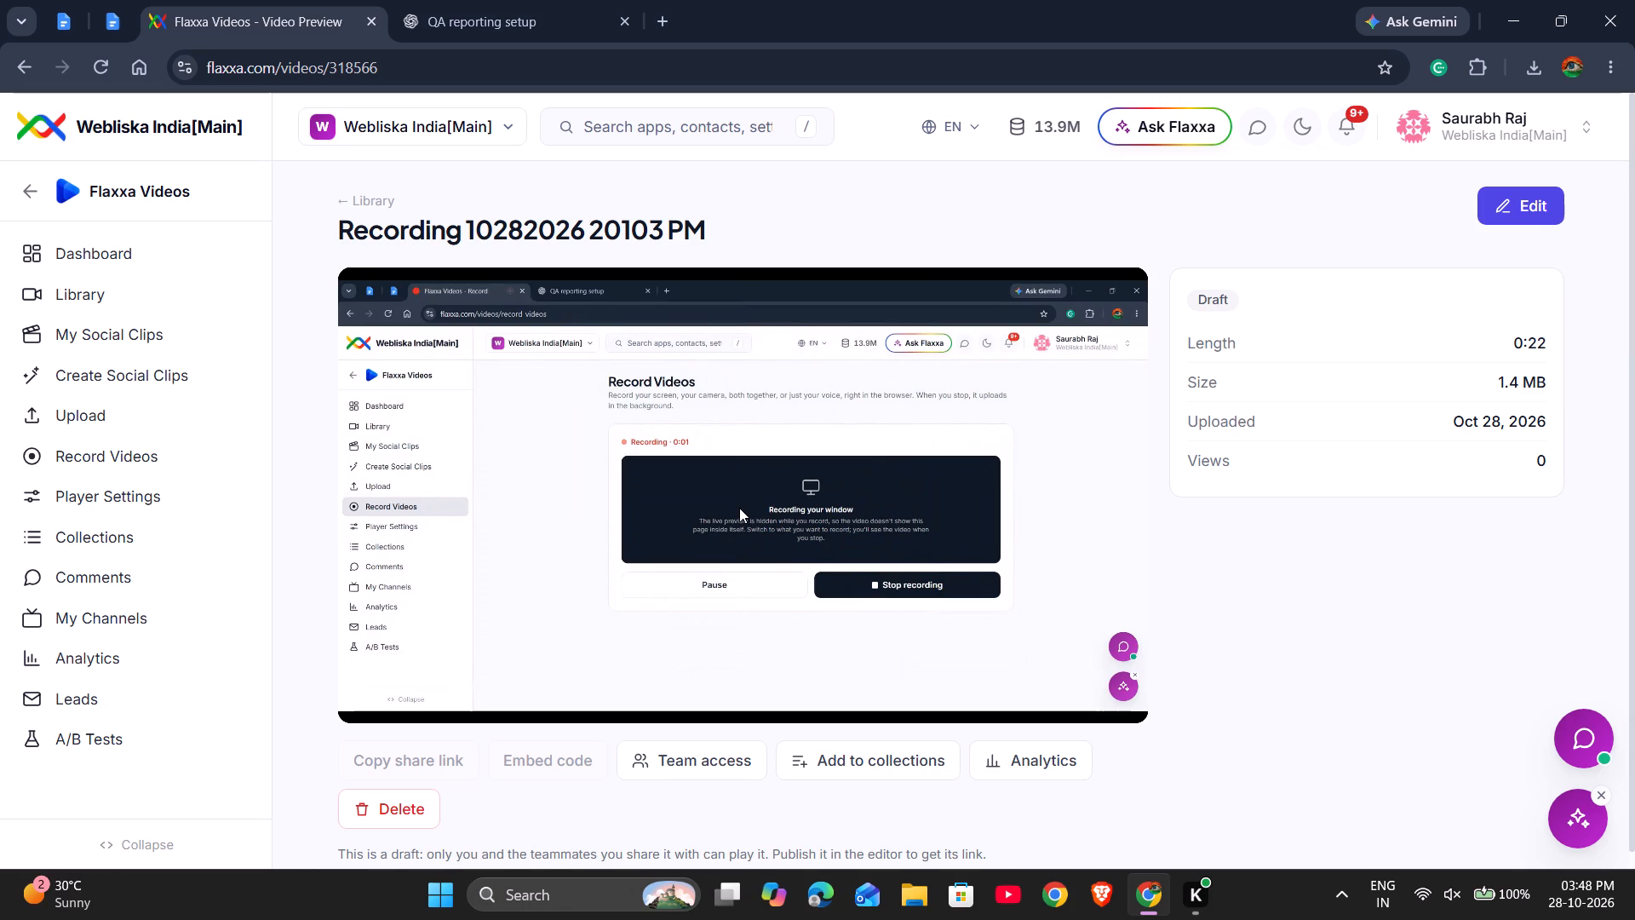
pyautogui.click(739, 508)
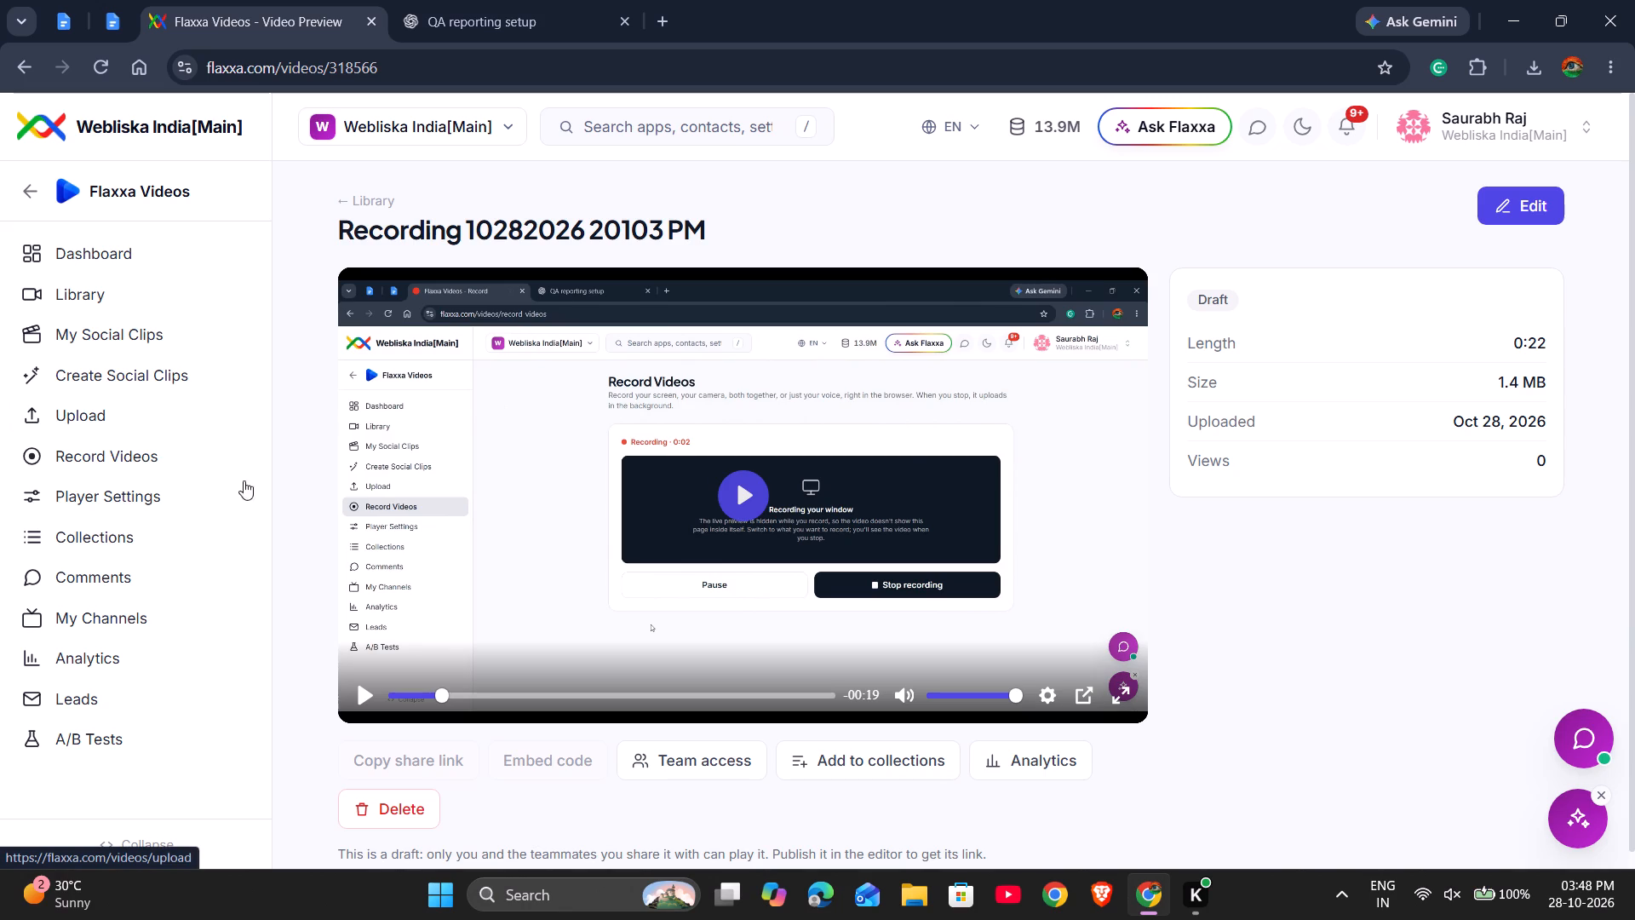
# In Record Videos, make a short screen recording of the Flaxxa Videos browser window, allowing the microphone this time only, and stop it.
pyautogui.scroll(-1, 172, 510)
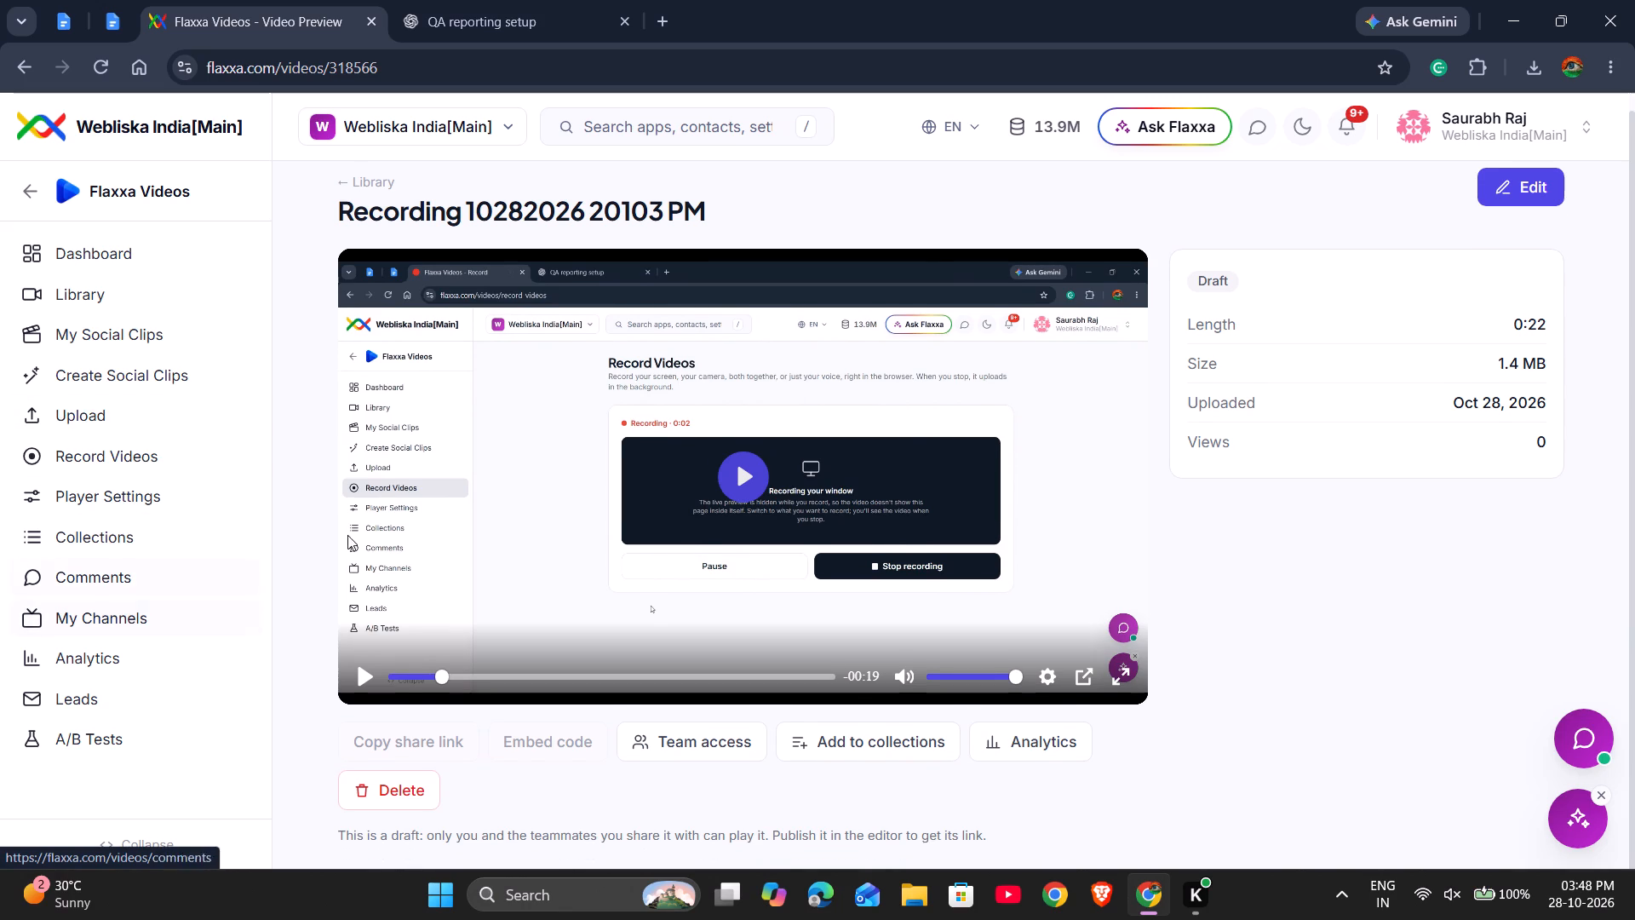
pyautogui.click(146, 475)
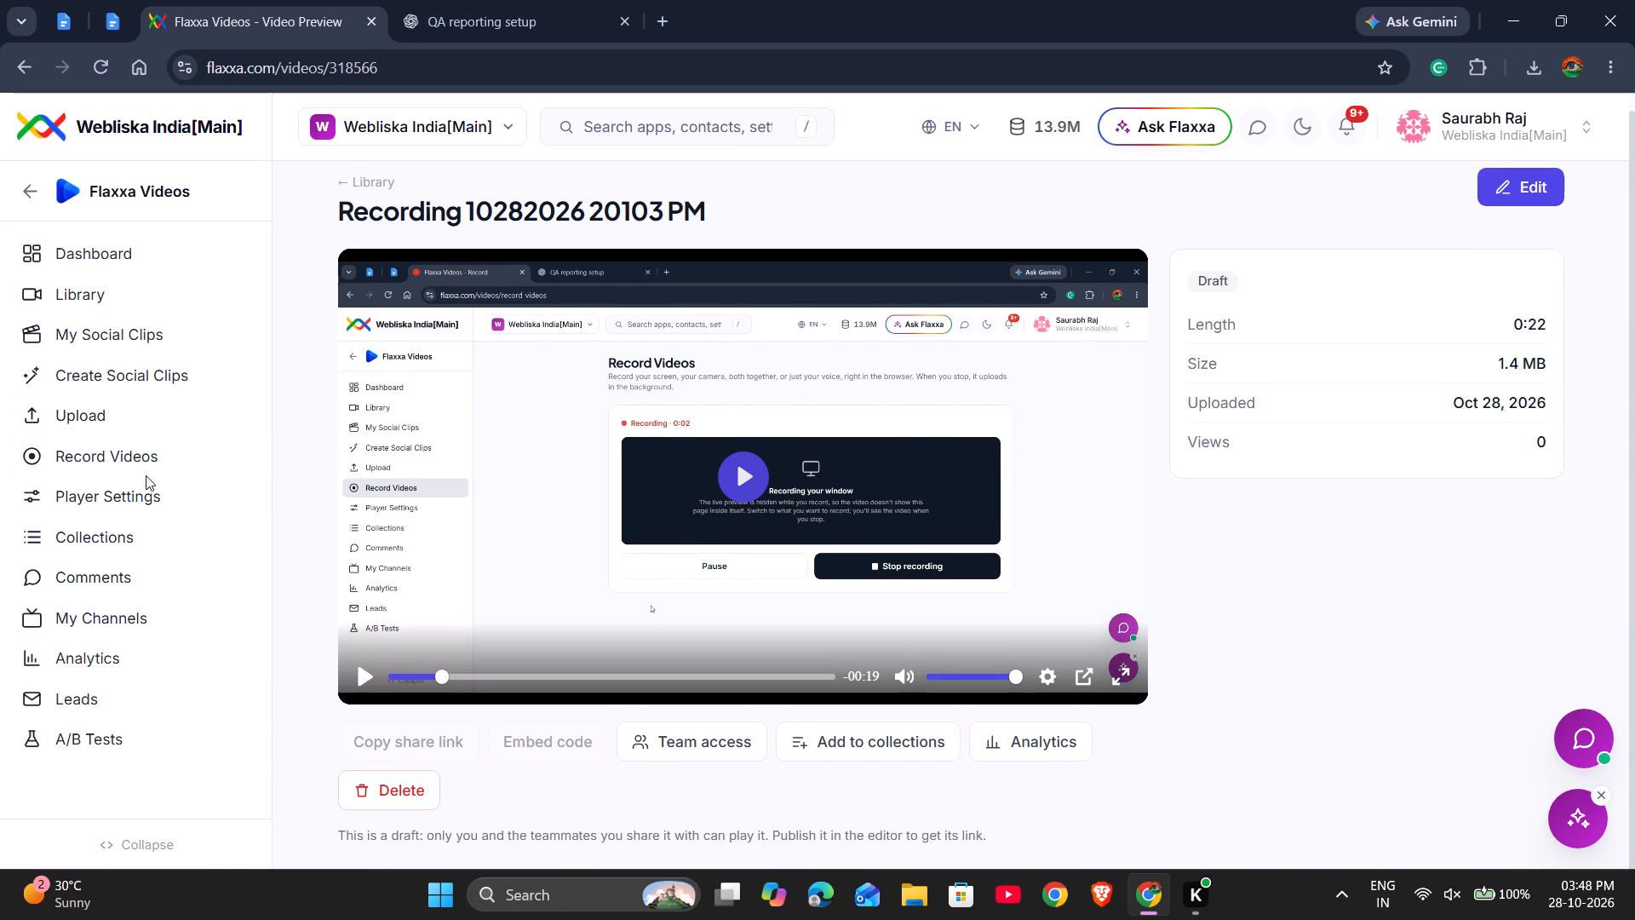
pyautogui.click(153, 462)
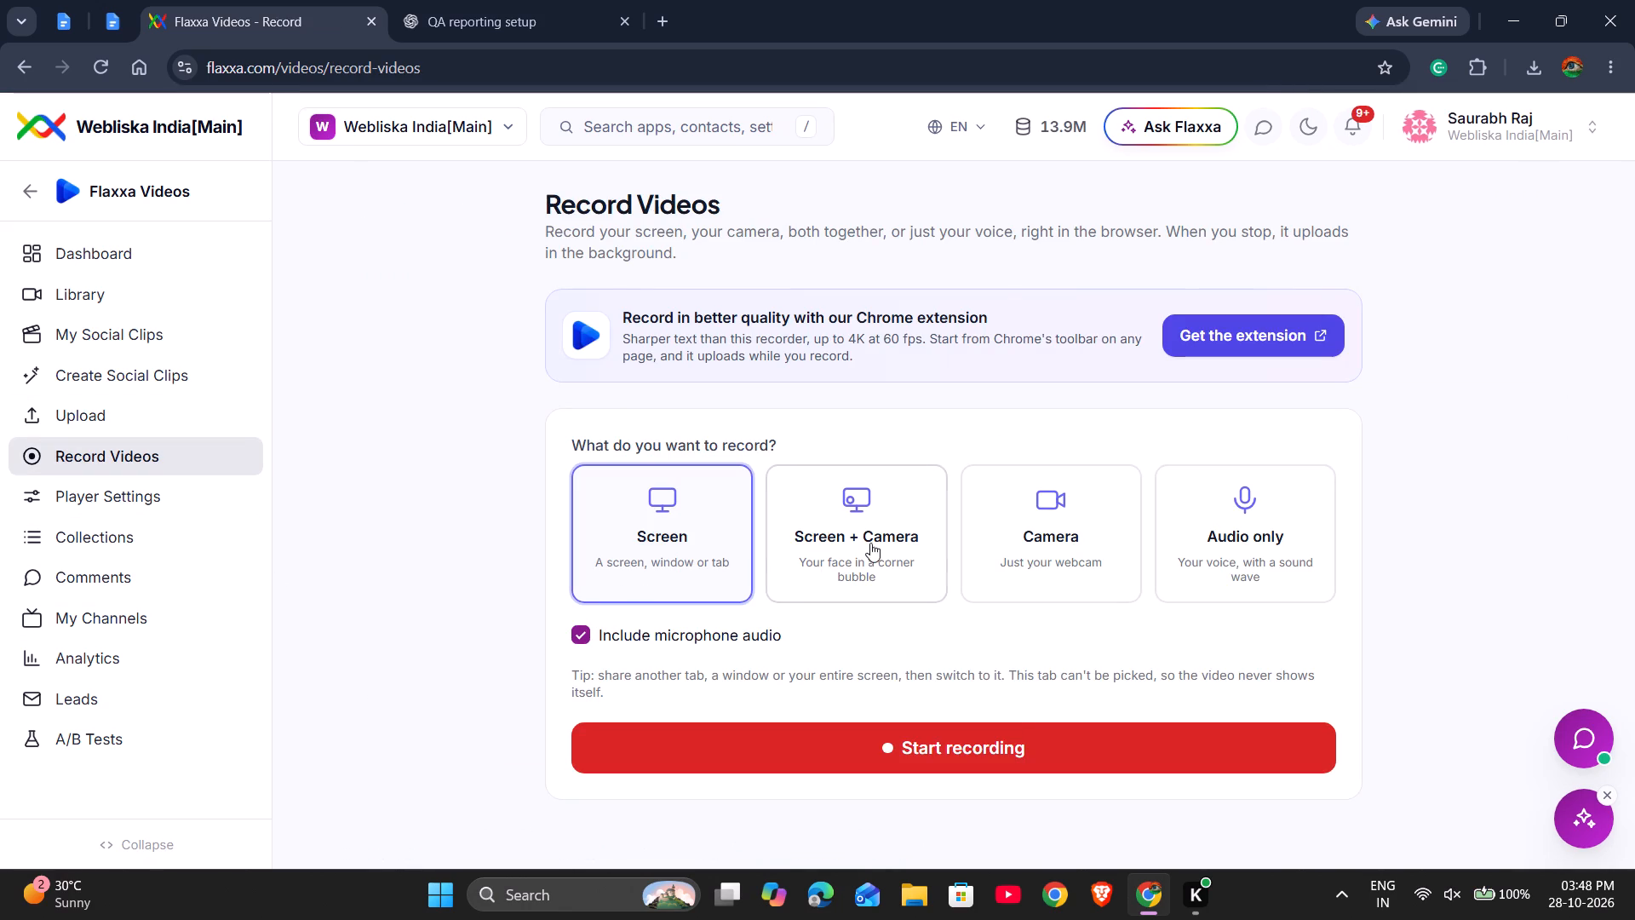
pyautogui.click(787, 745)
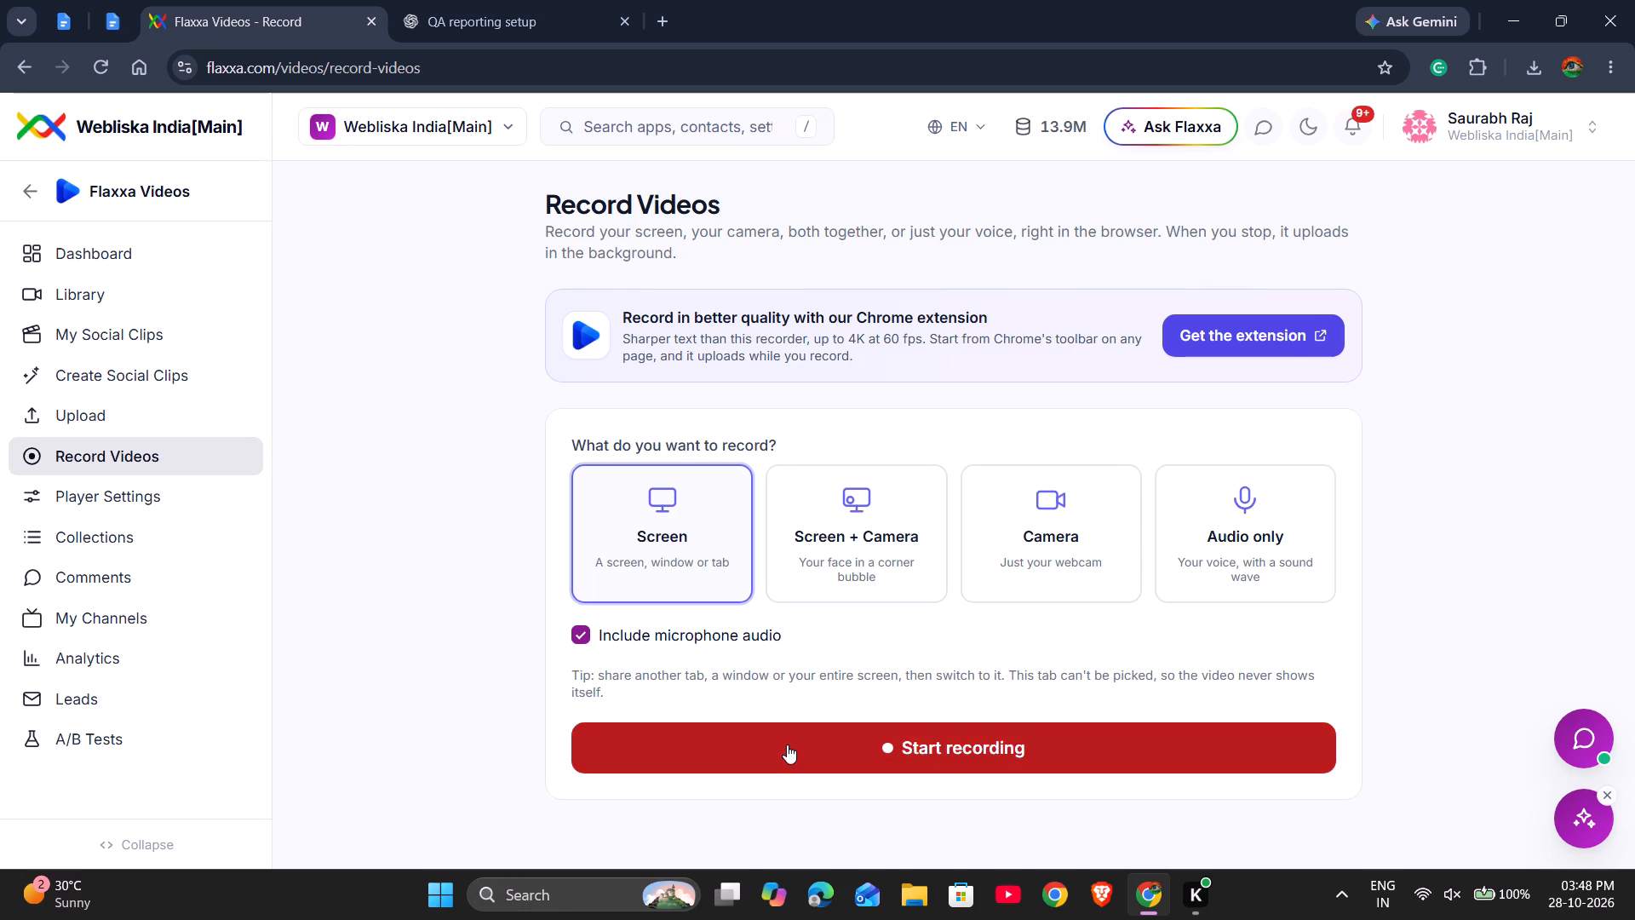
pyautogui.click(805, 181)
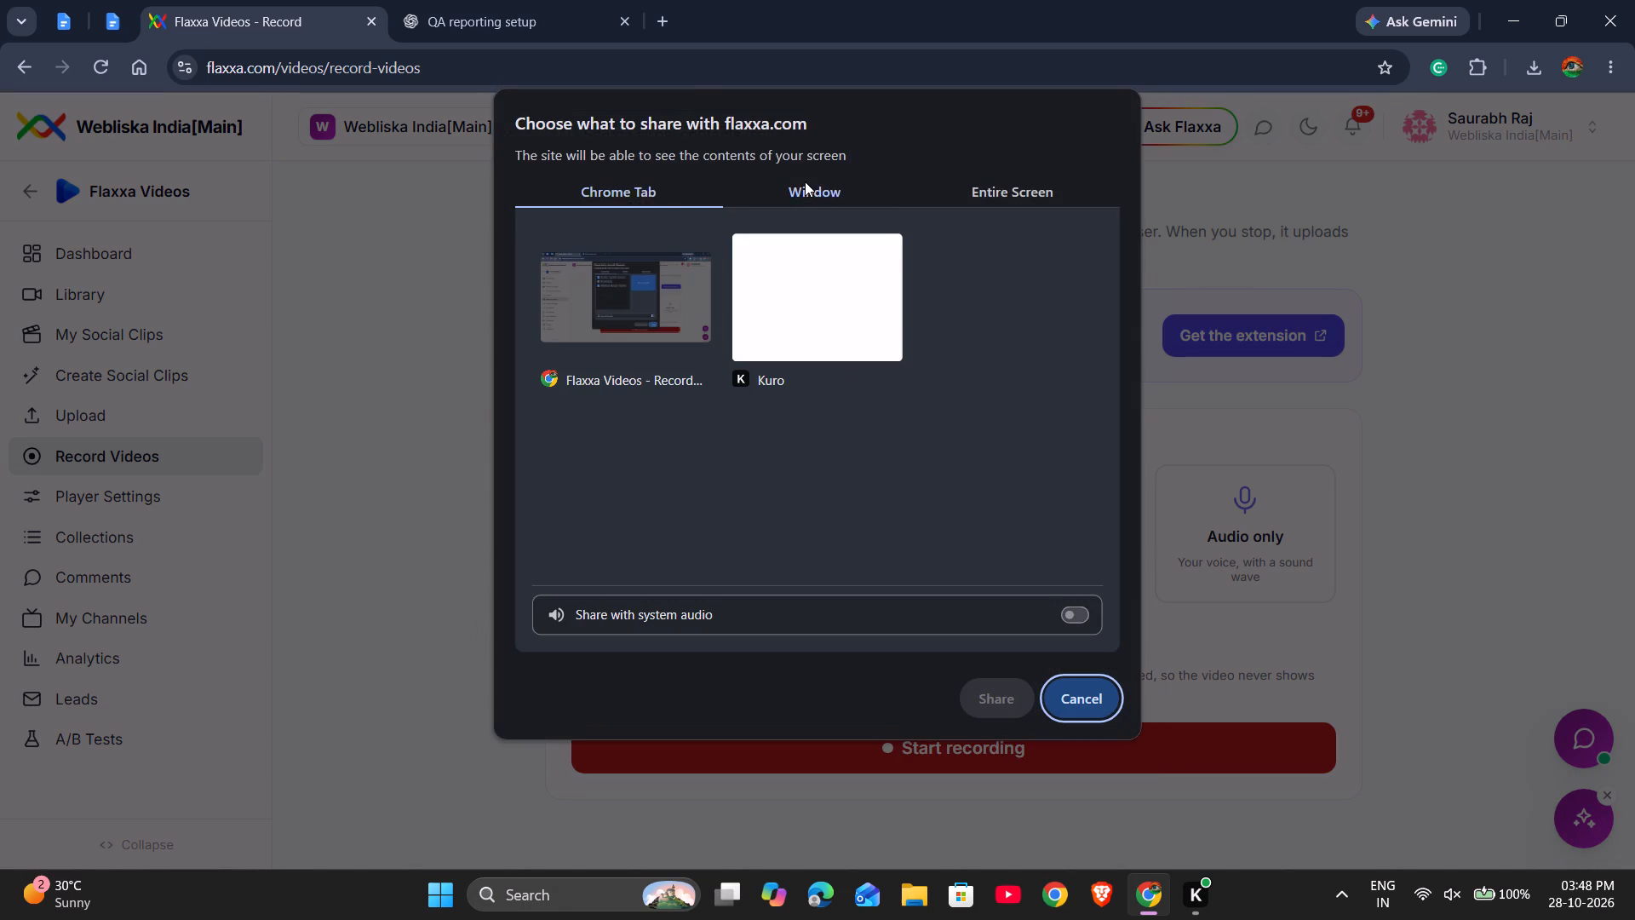
pyautogui.click(681, 300)
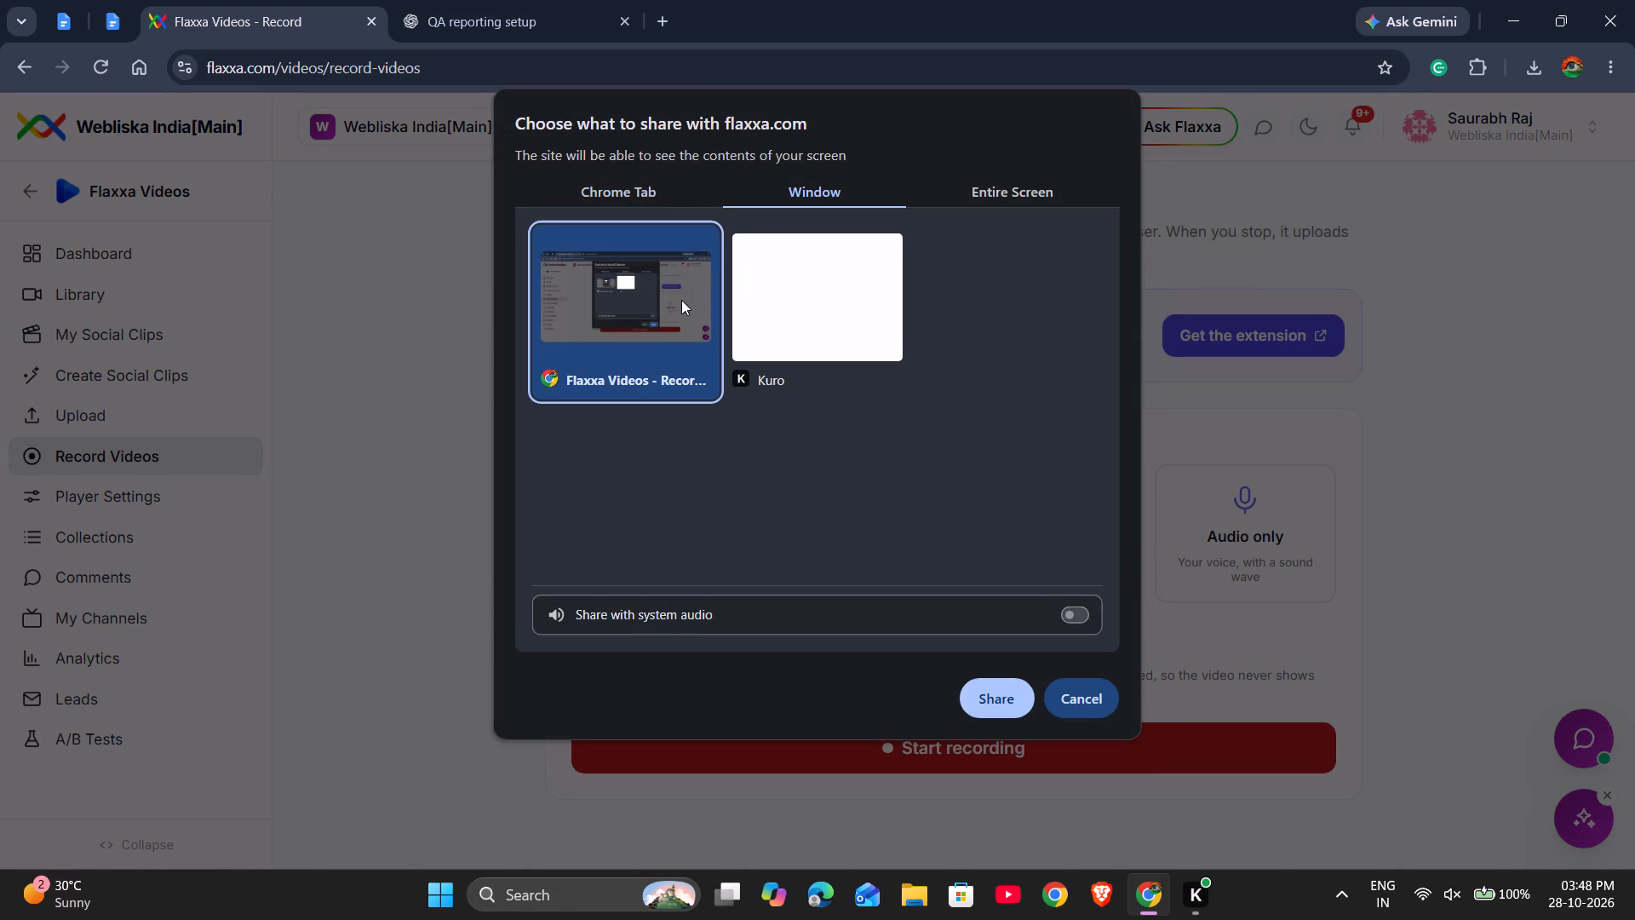
pyautogui.click(986, 693)
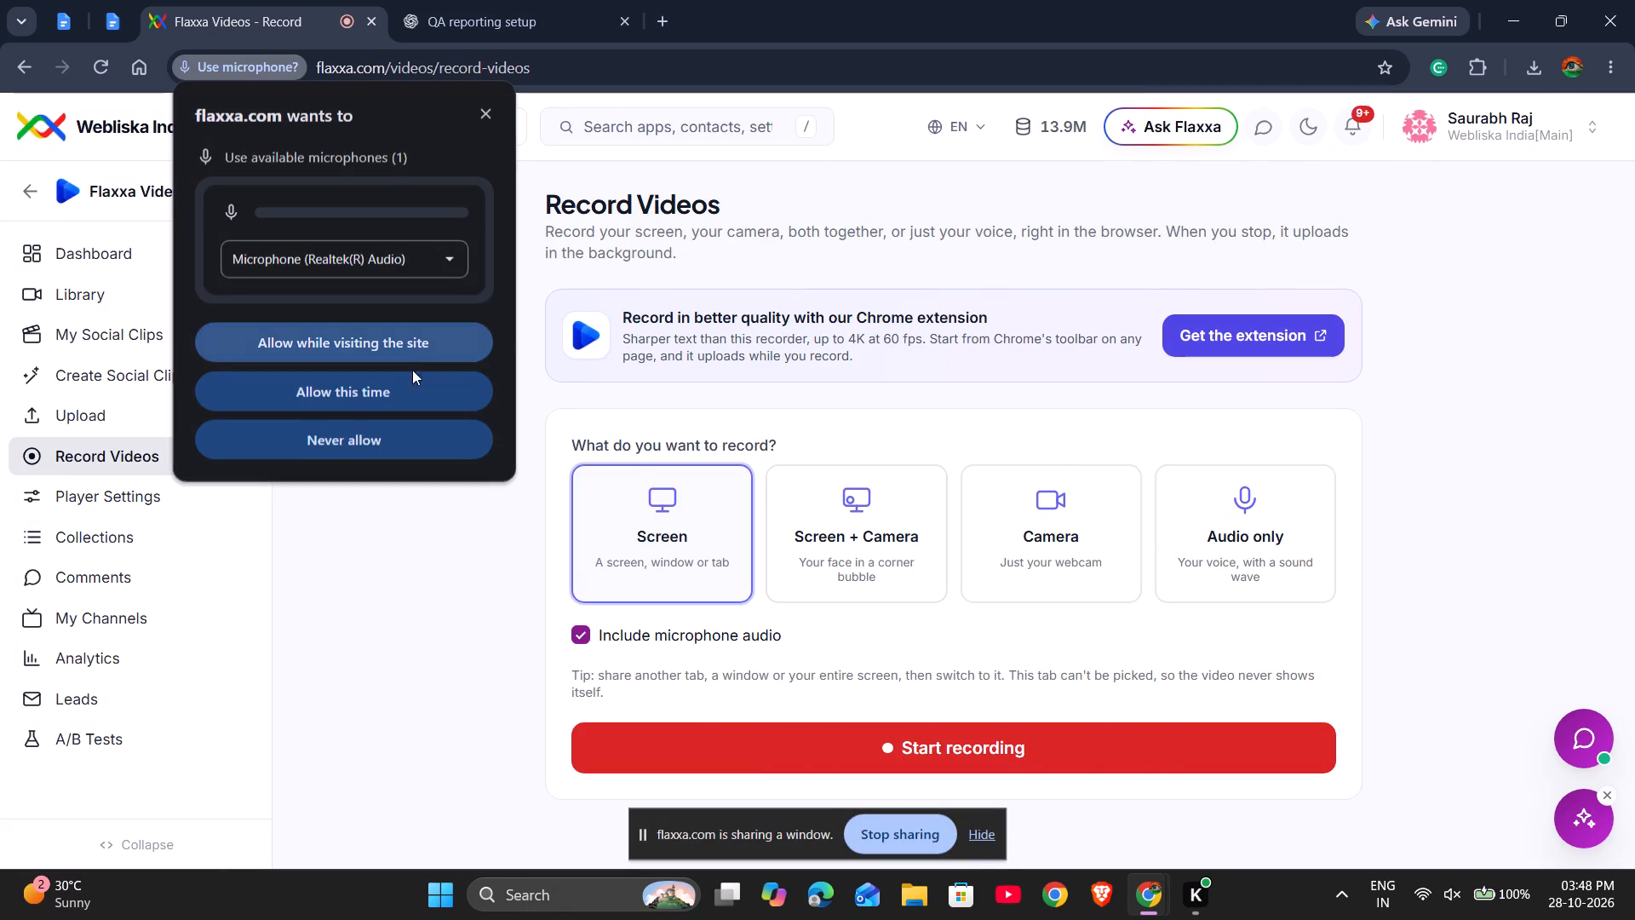
pyautogui.click(410, 400)
pyautogui.scroll(-1, 437, 569)
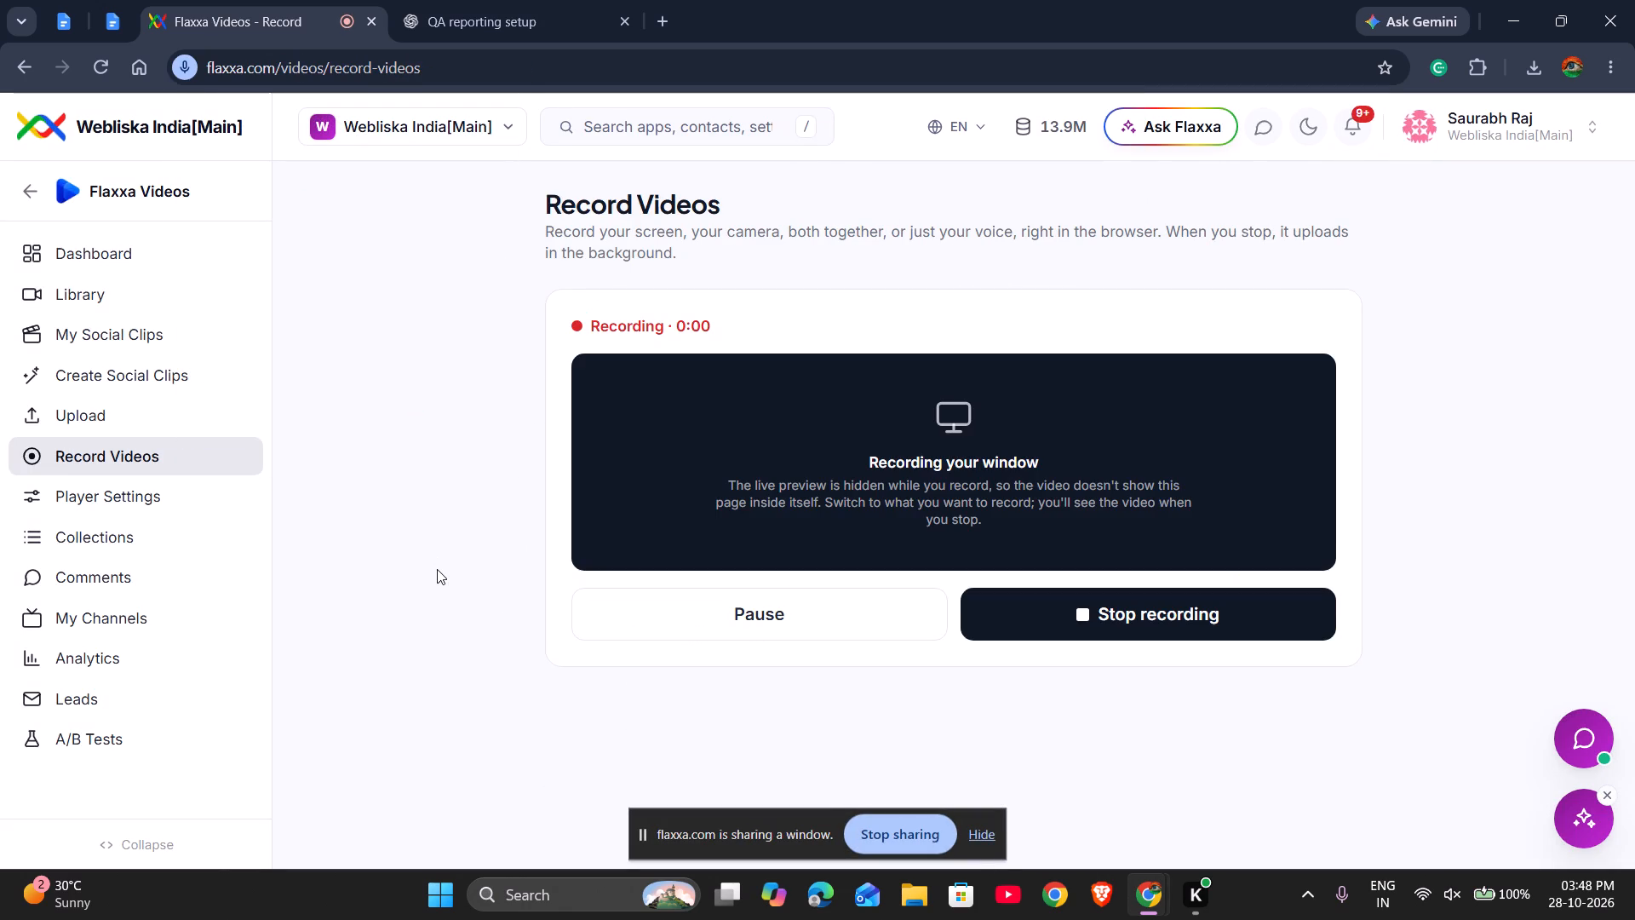
pyautogui.click(978, 836)
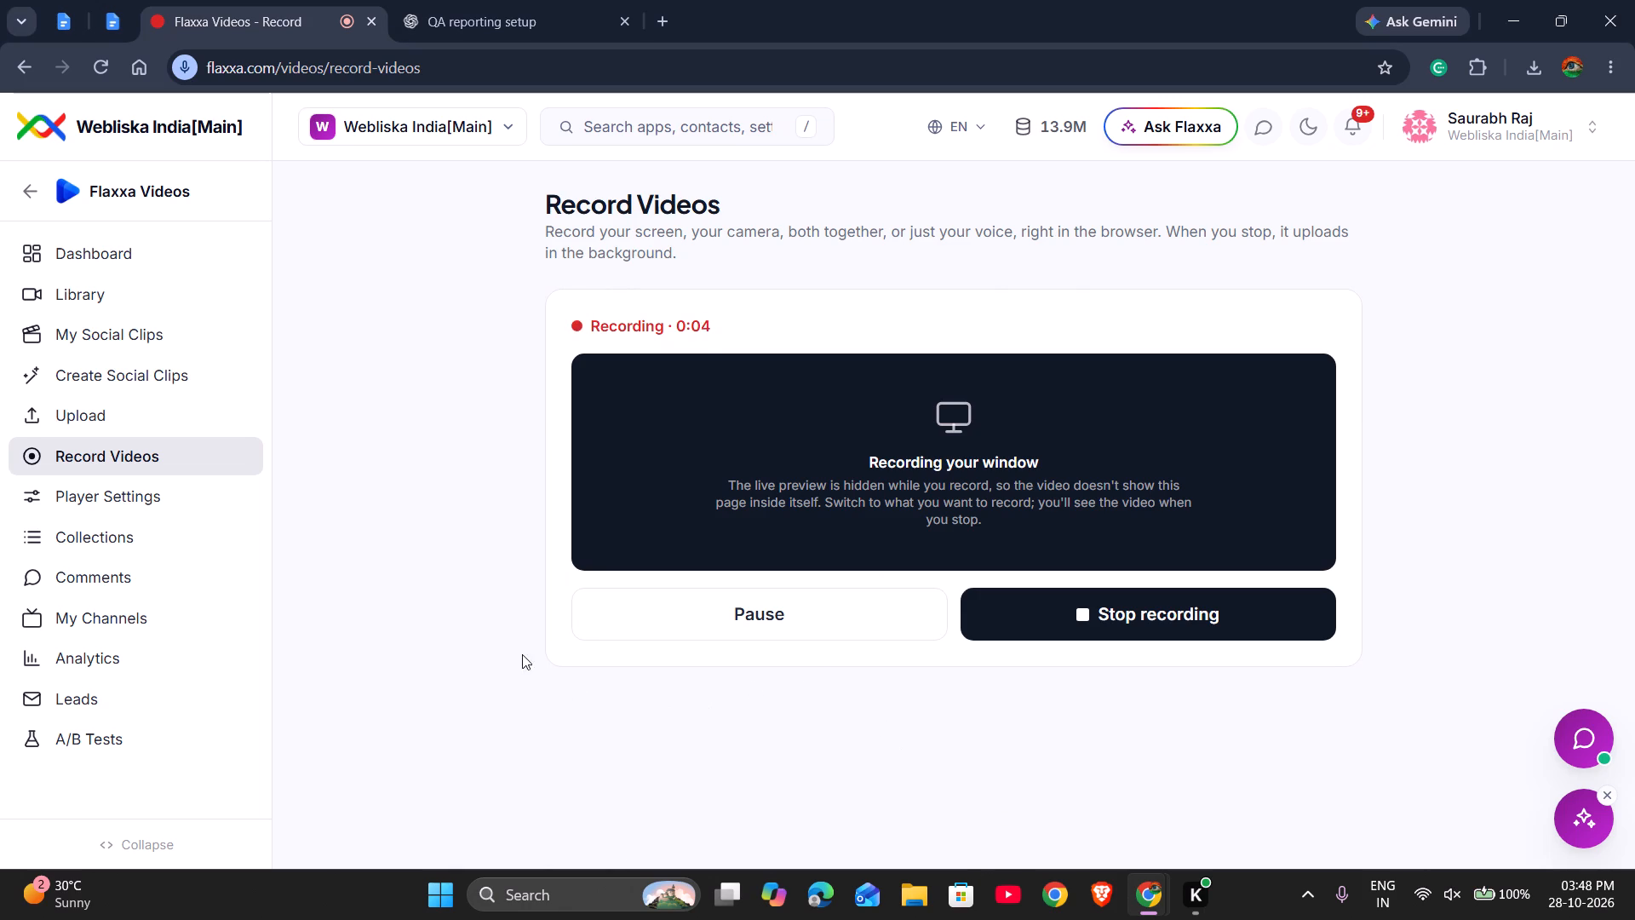
pyautogui.scroll(1, 109, 315)
pyautogui.click(1167, 625)
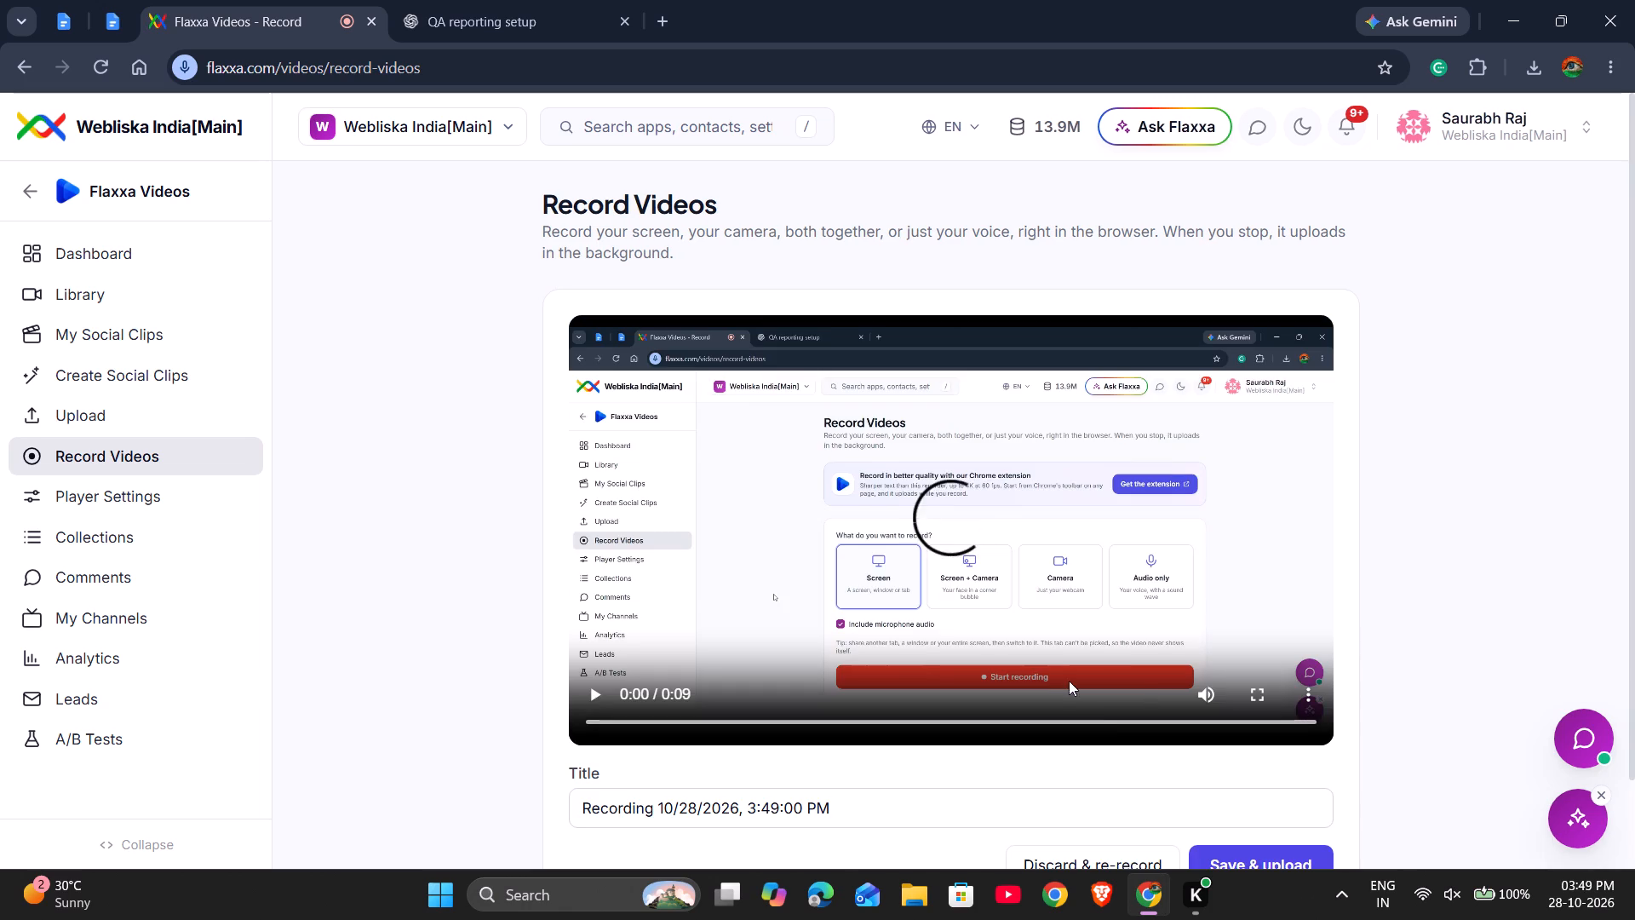
# Play back the new recording's preview and rewind it to the start to check how it begins.
pyautogui.press('space')
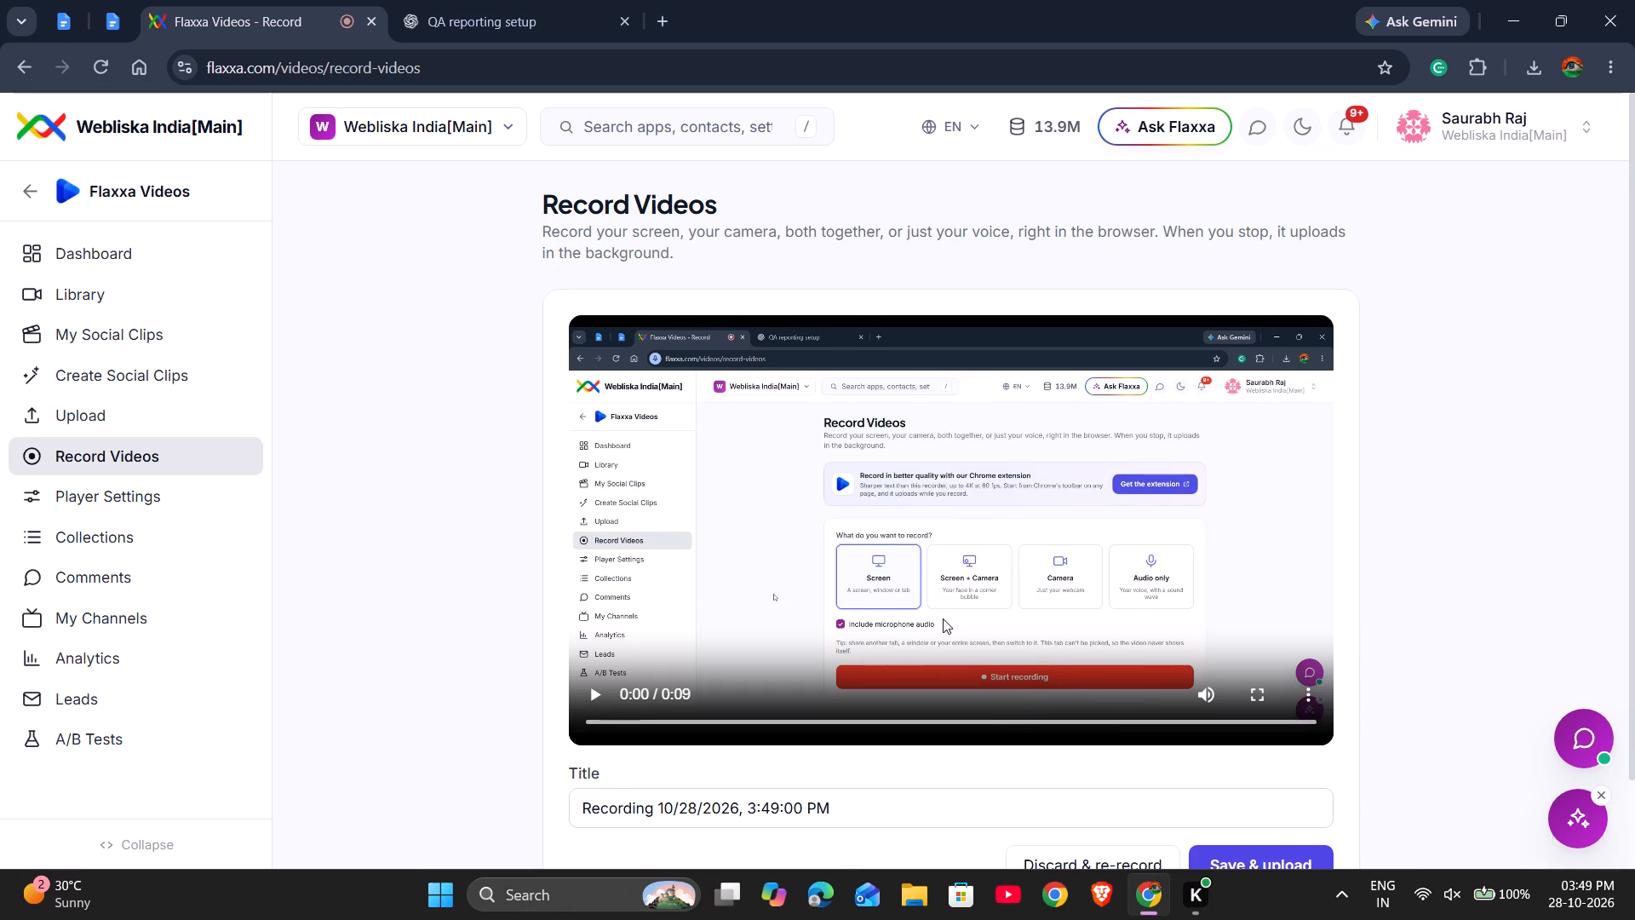
pyautogui.click(587, 586)
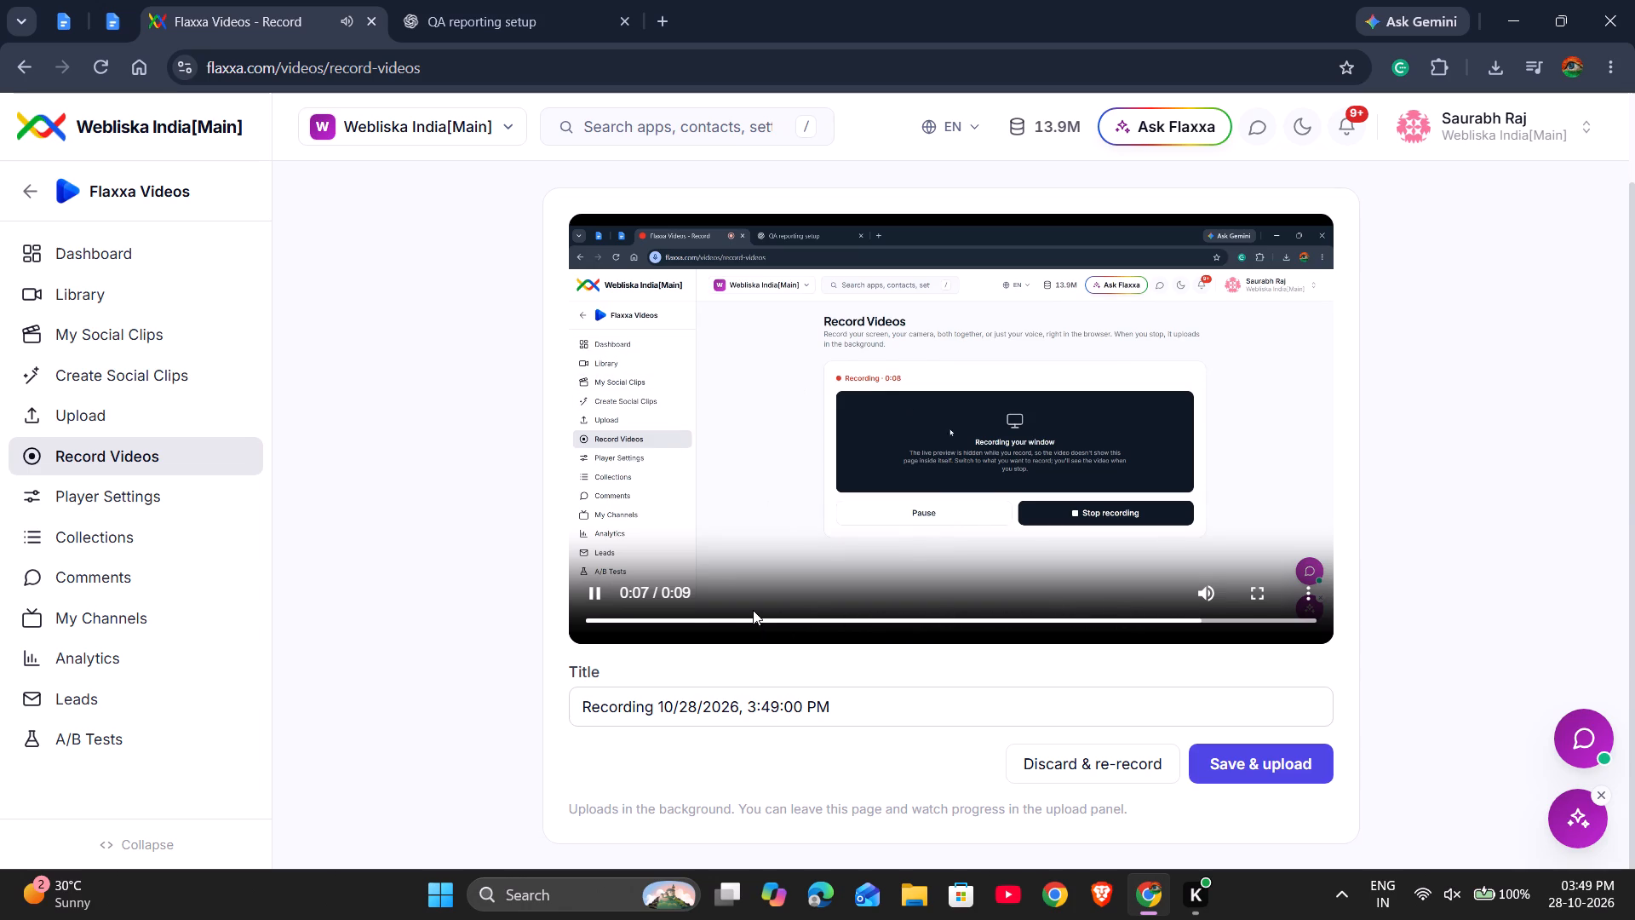
pyautogui.click(585, 621)
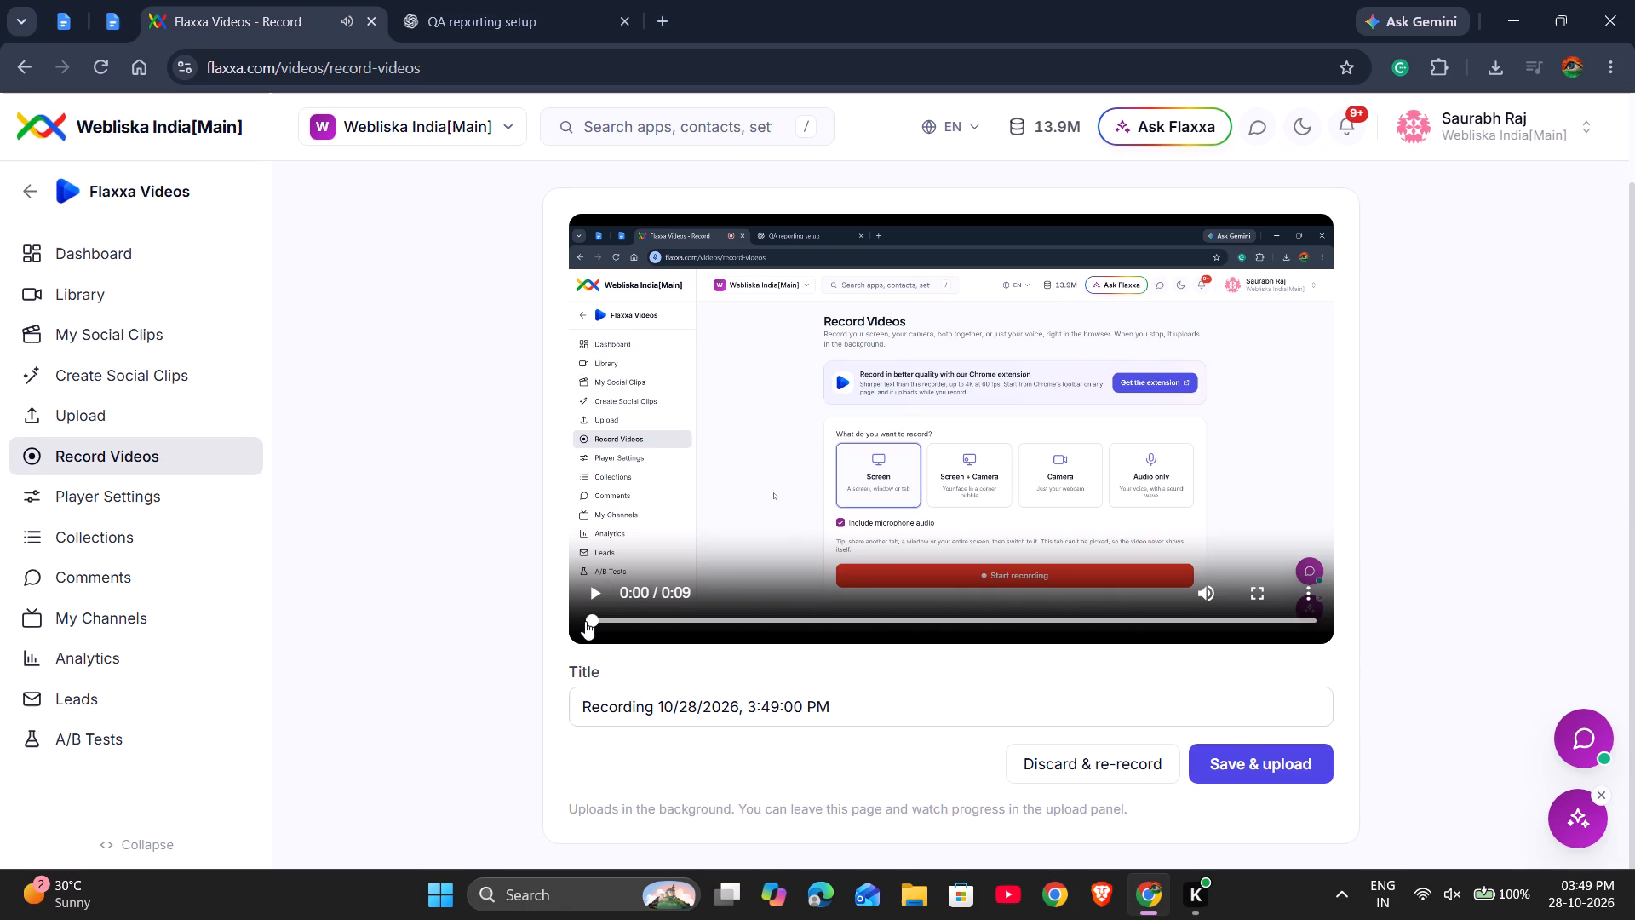
pyautogui.click(812, 510)
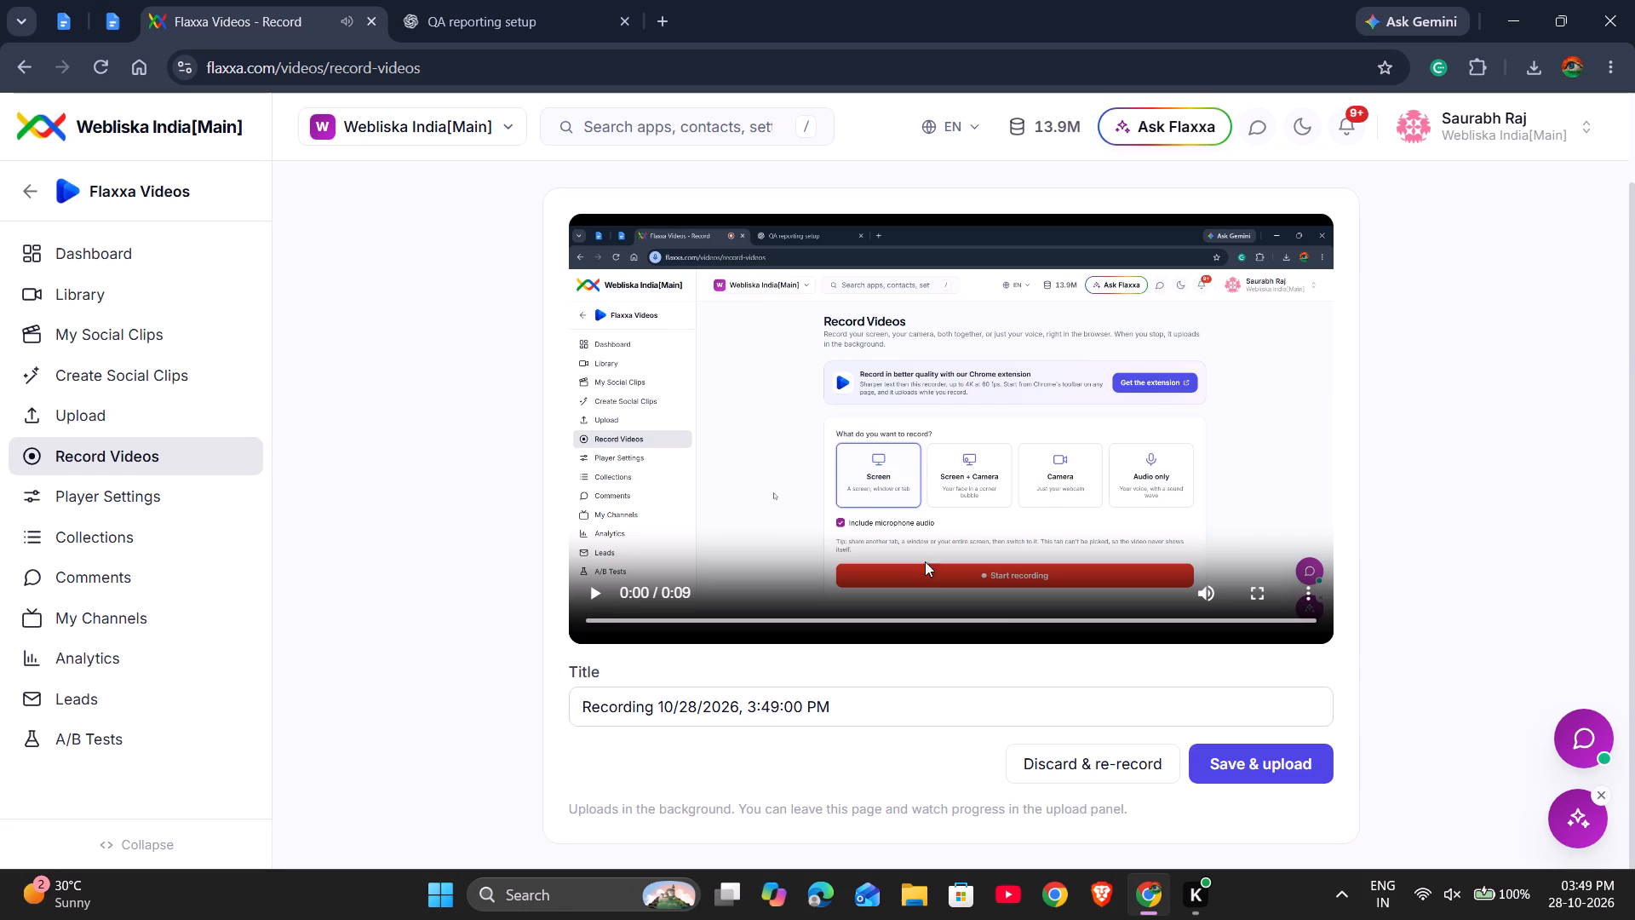
# Discard the recording and re-record the Flaxxa Videos browser window for about 8 seconds.
pyautogui.click(1084, 772)
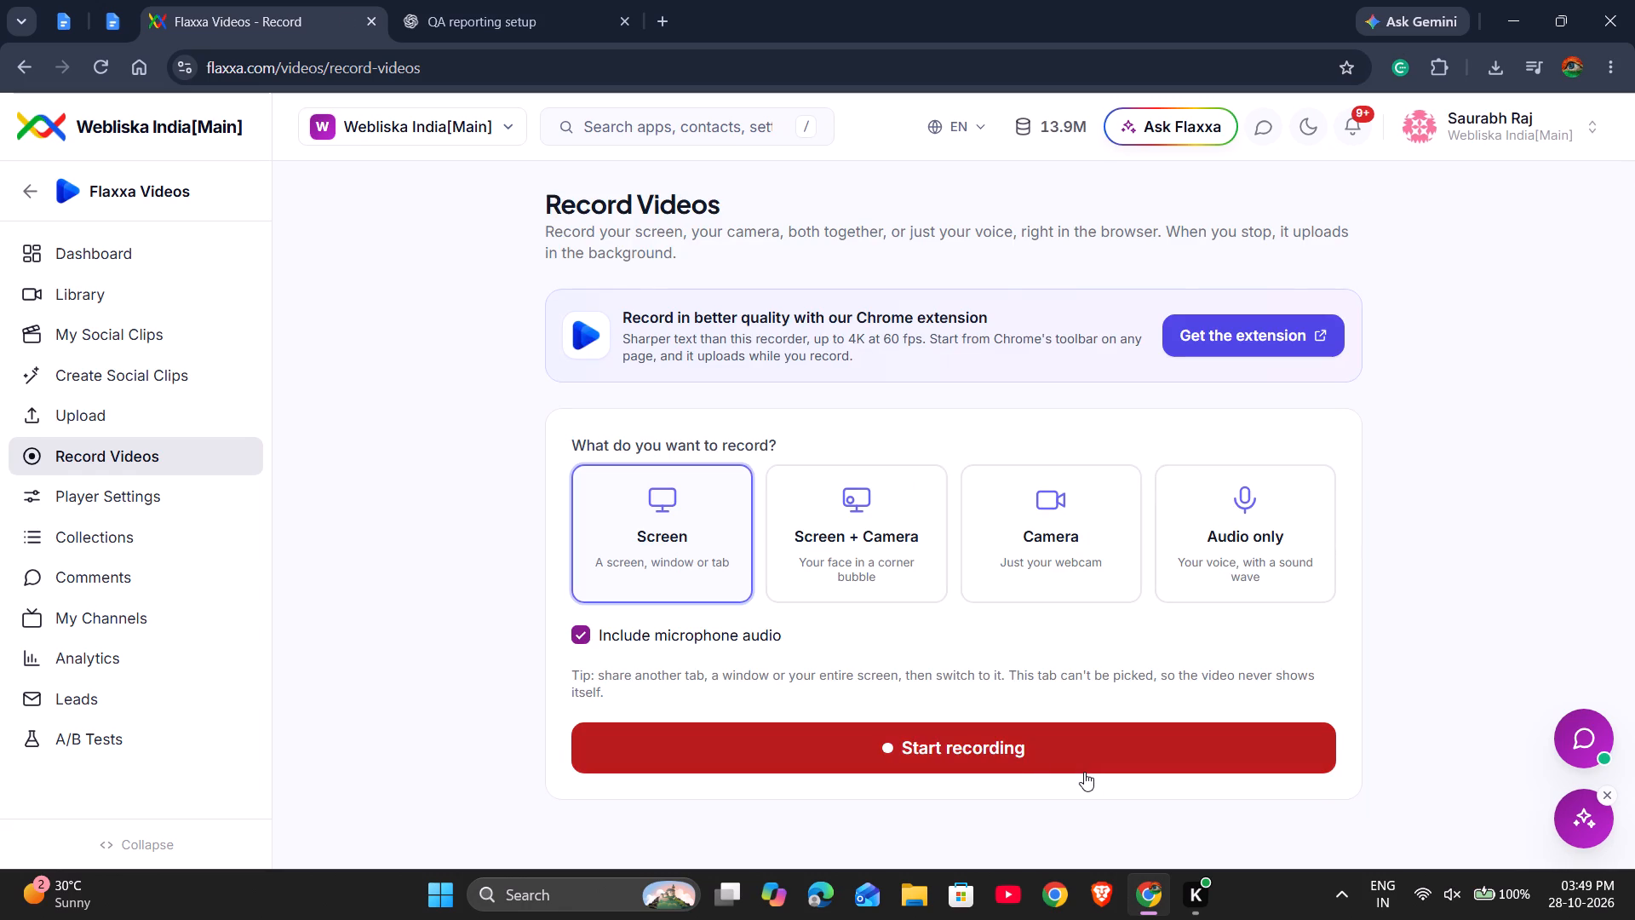
pyautogui.click(925, 750)
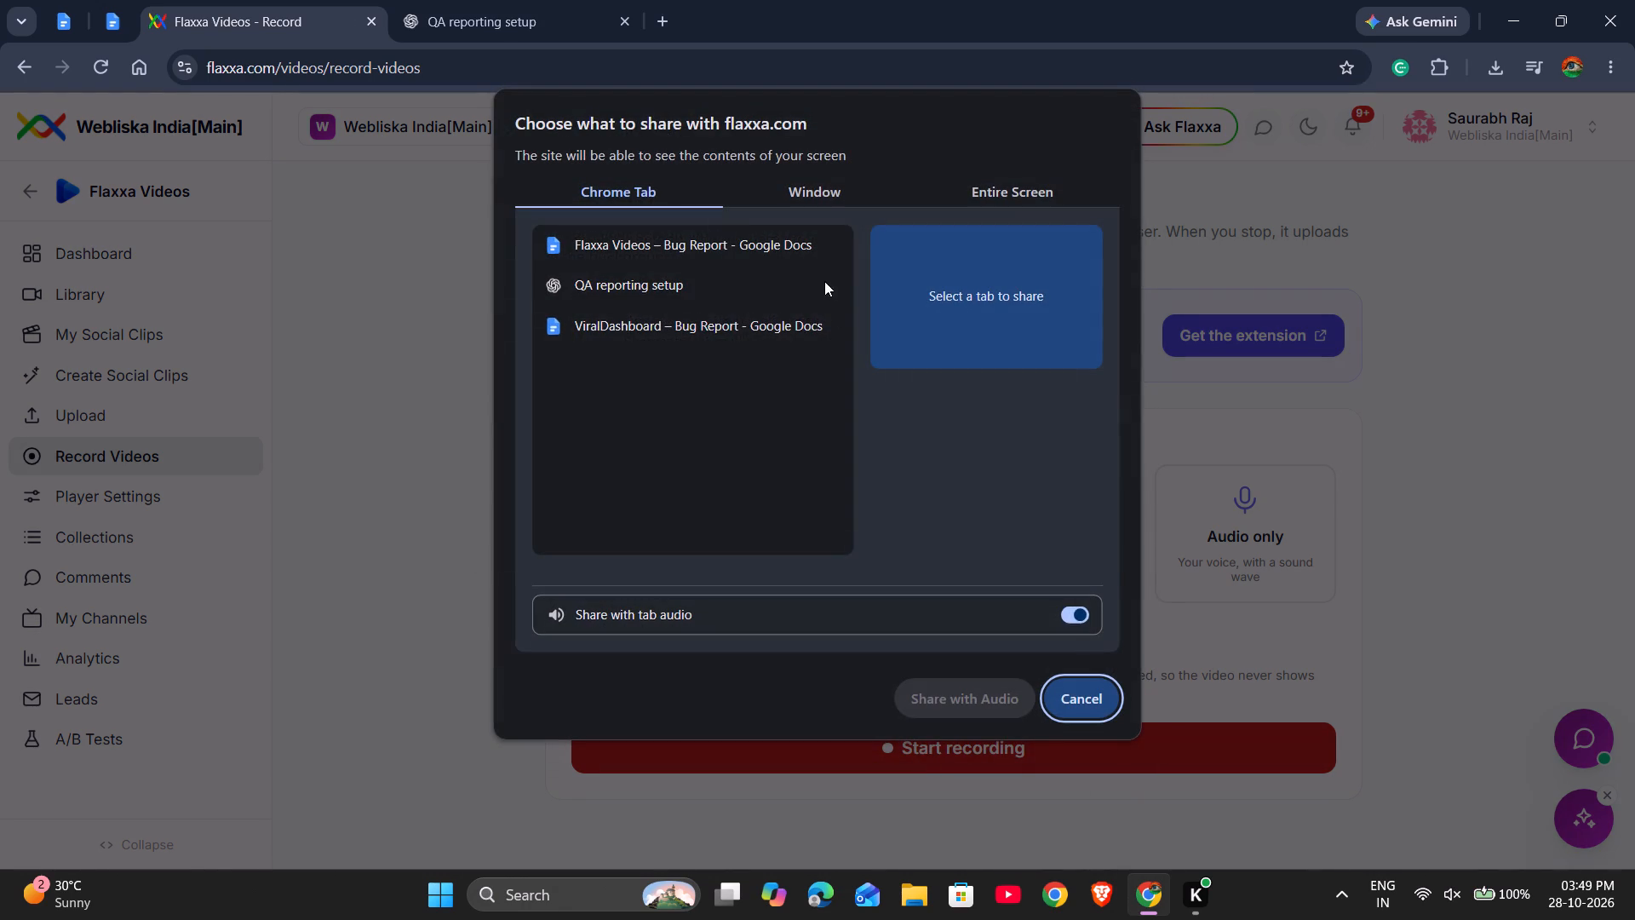
pyautogui.click(814, 193)
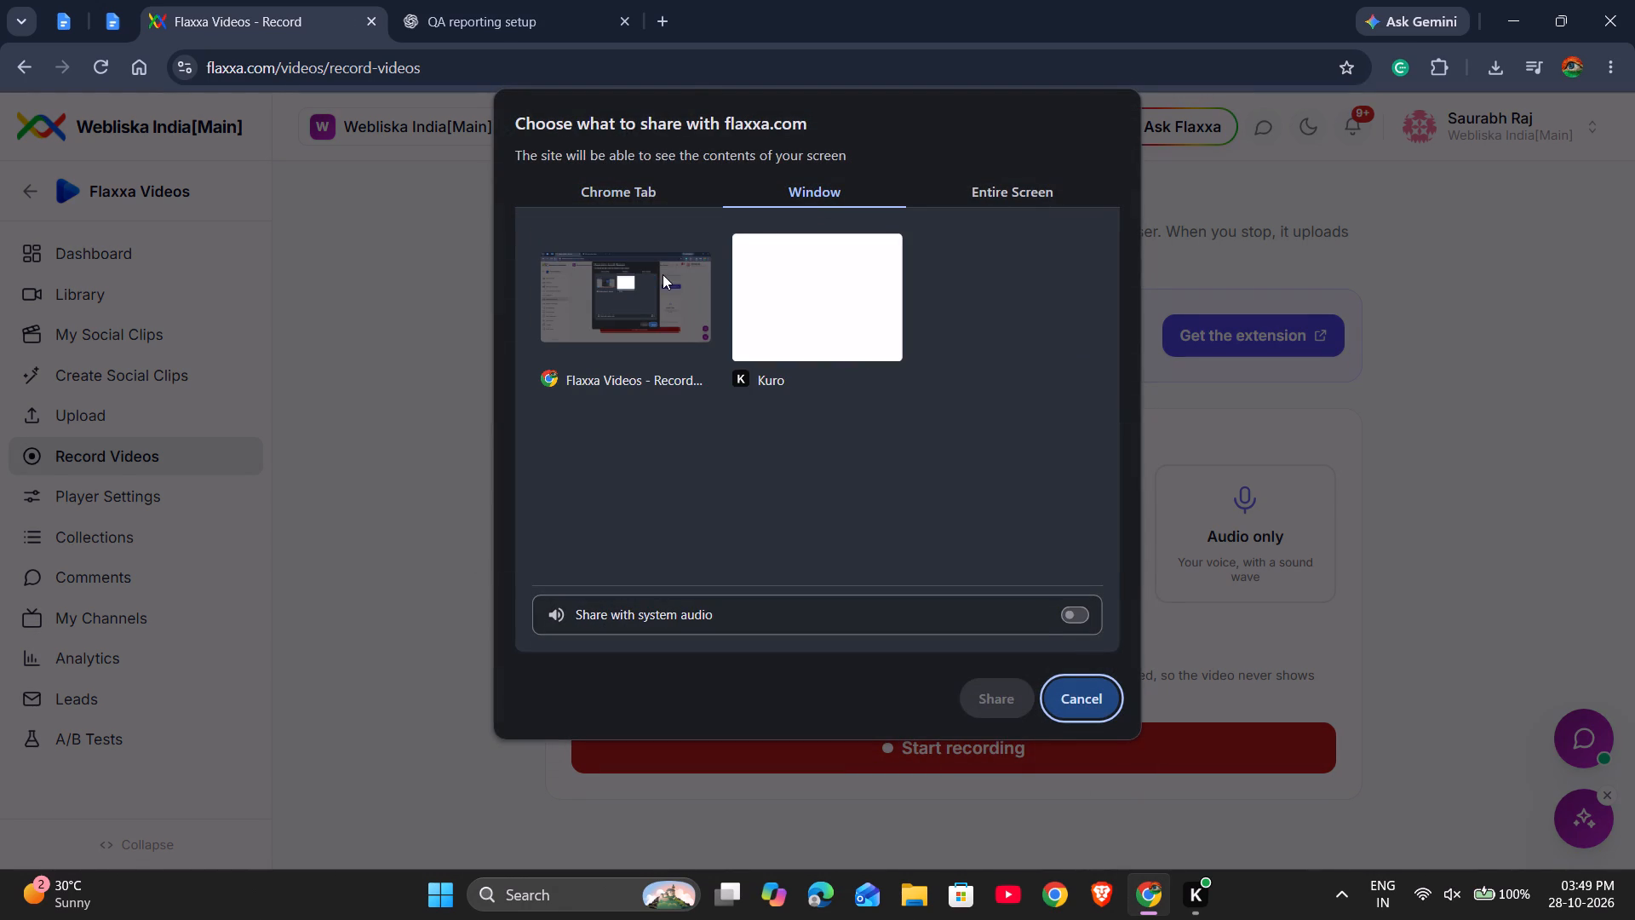
pyautogui.click(663, 274)
pyautogui.click(984, 703)
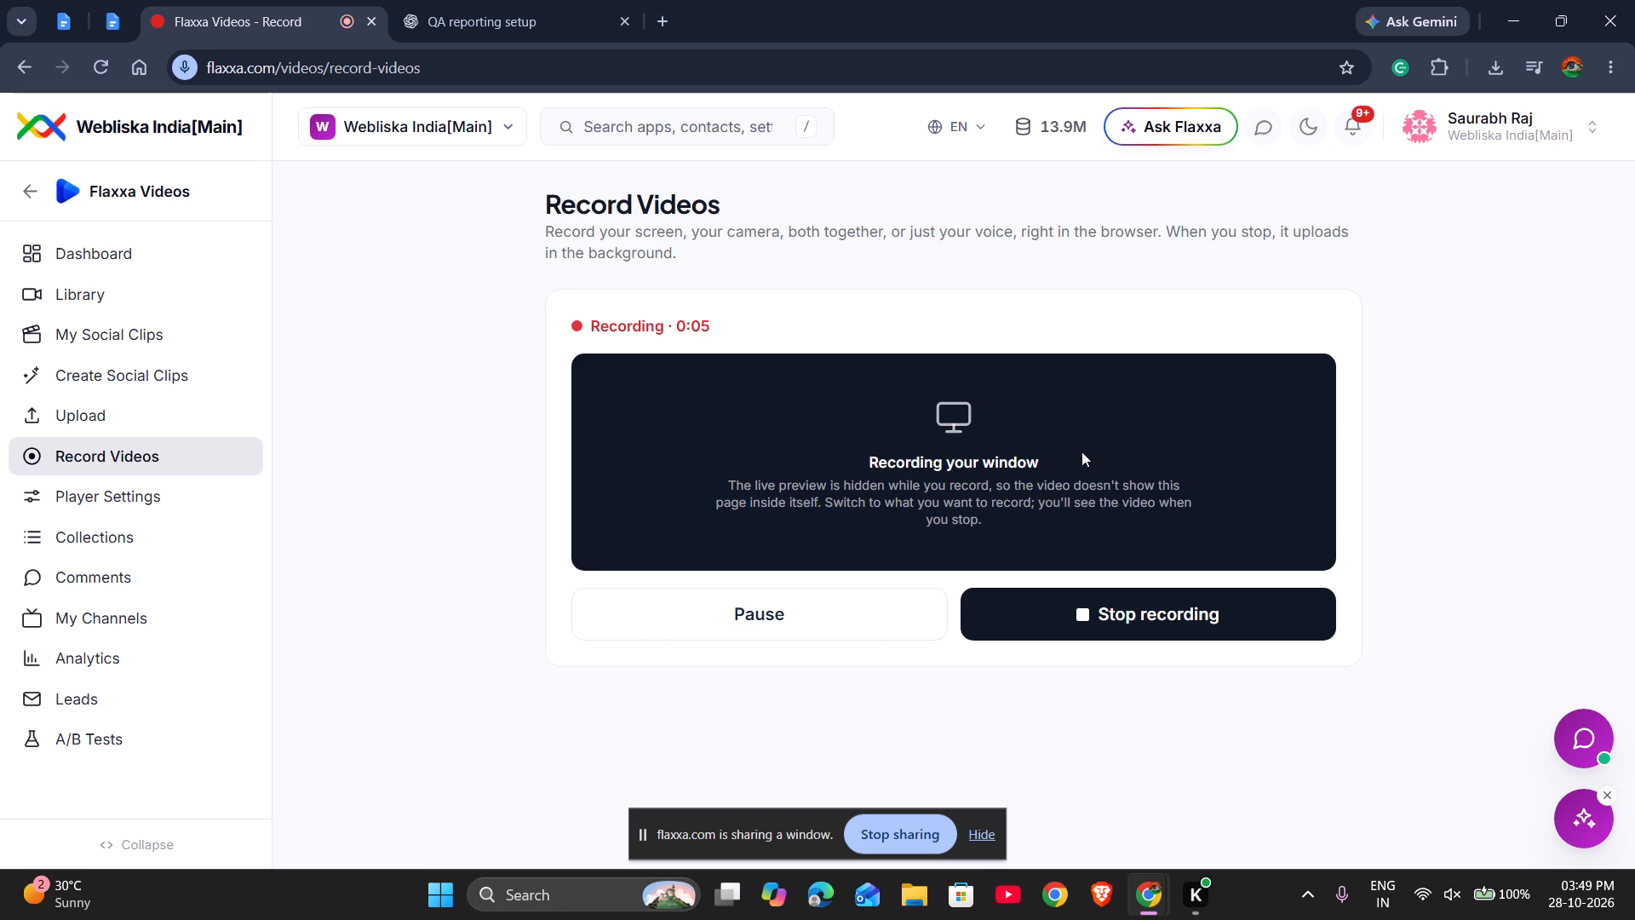
pyautogui.click(1130, 617)
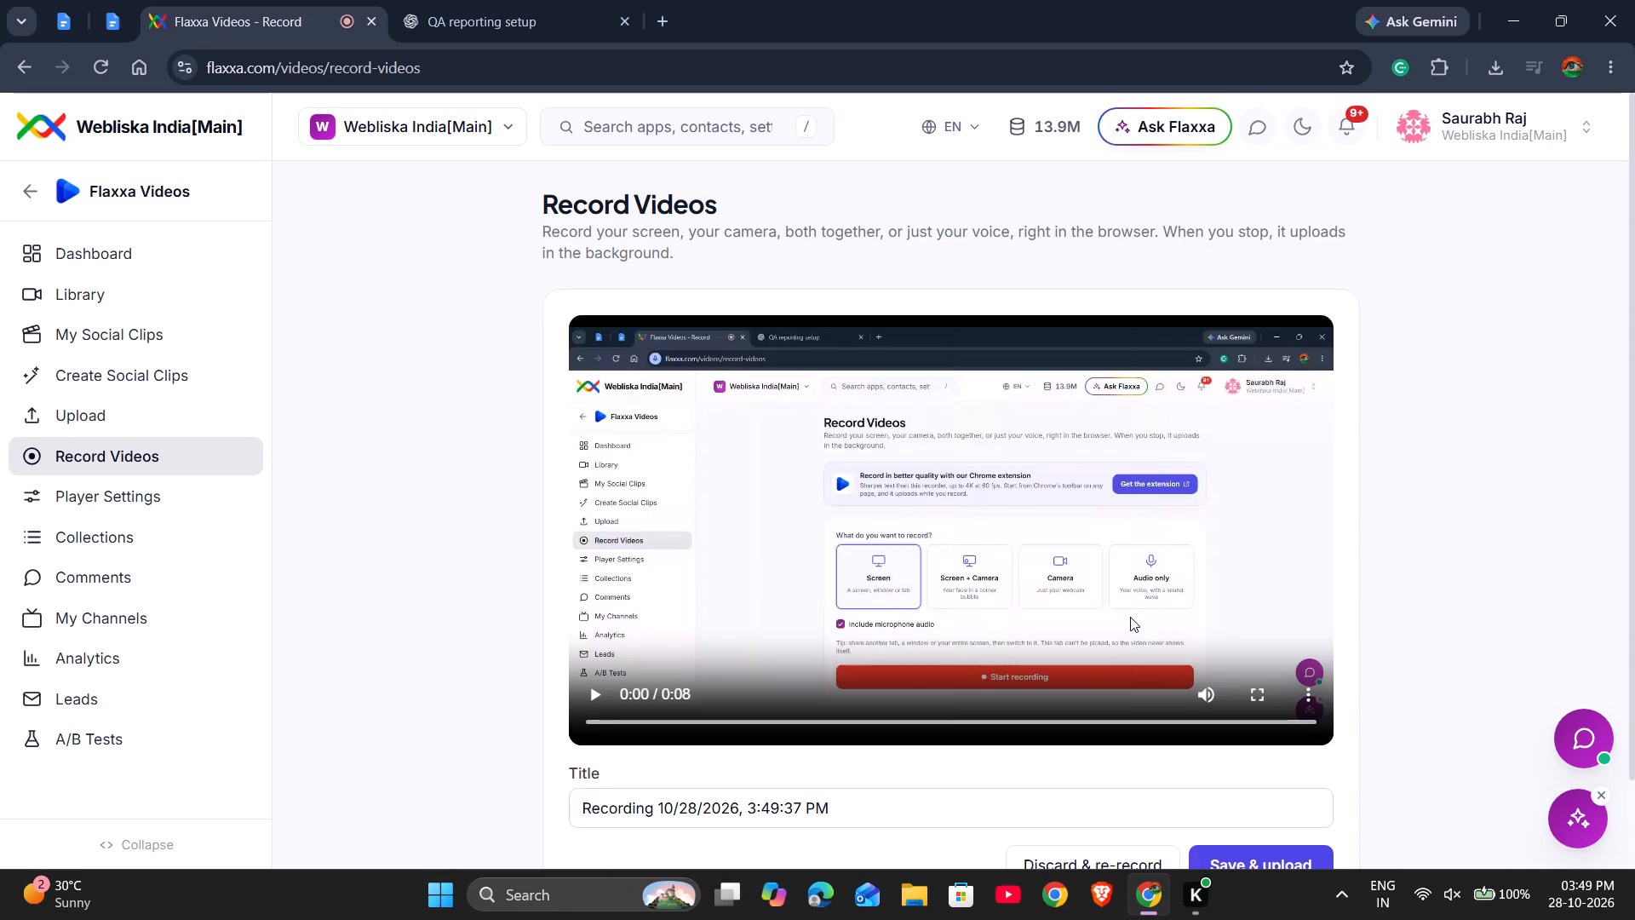
# Play the opening seconds of the re-recorded video's preview and pause it.
pyautogui.click(855, 557)
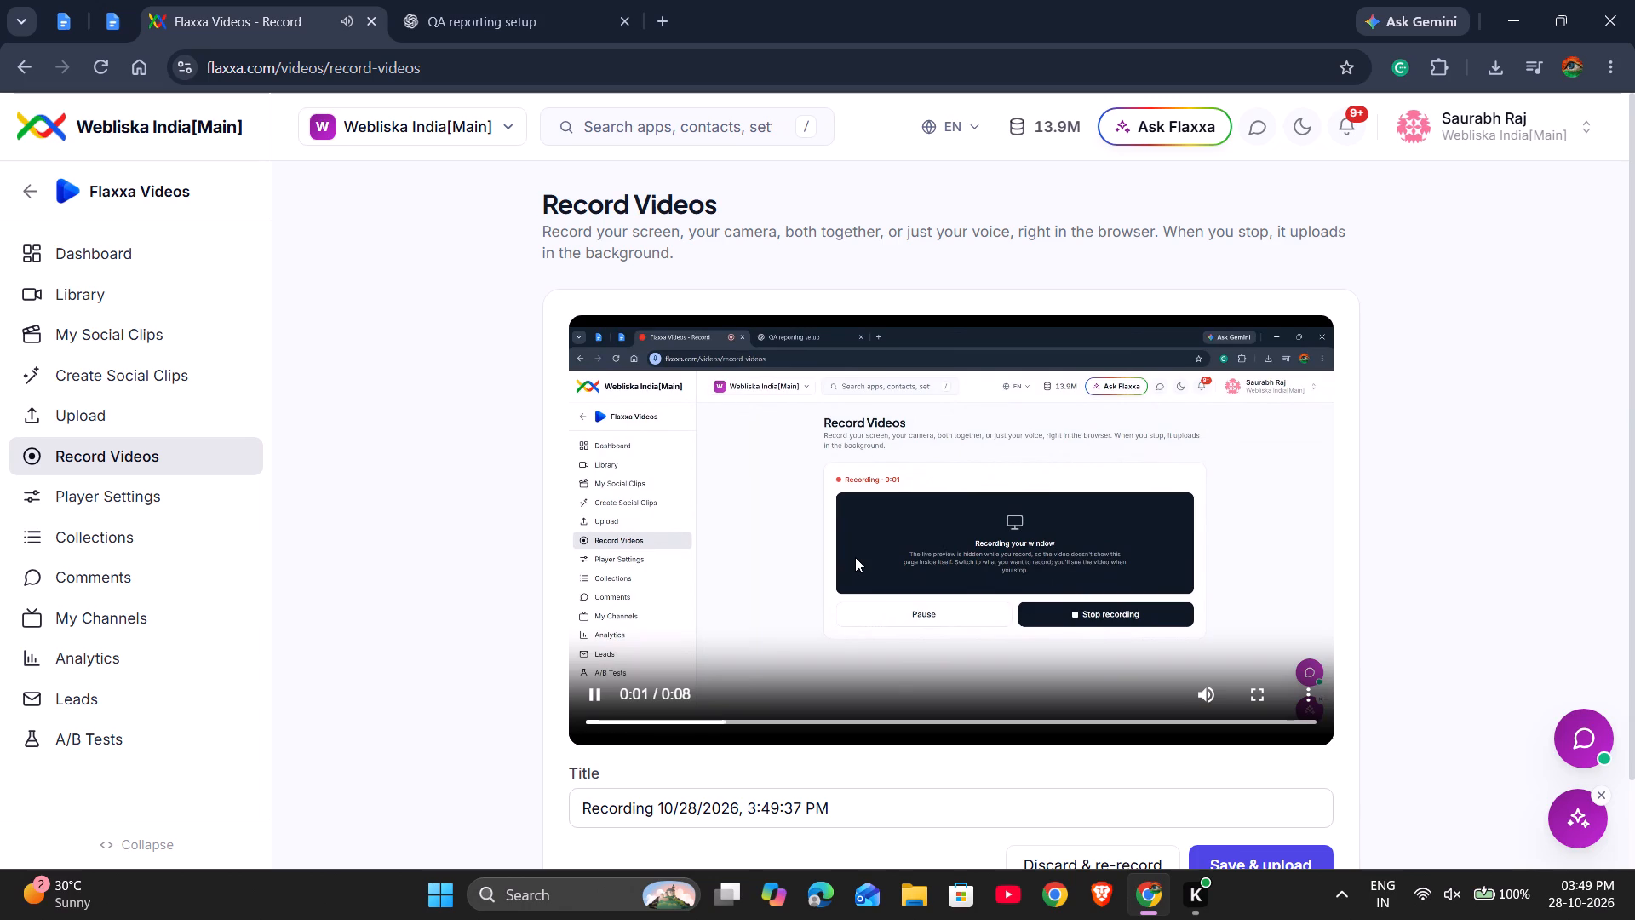
pyautogui.click(855, 557)
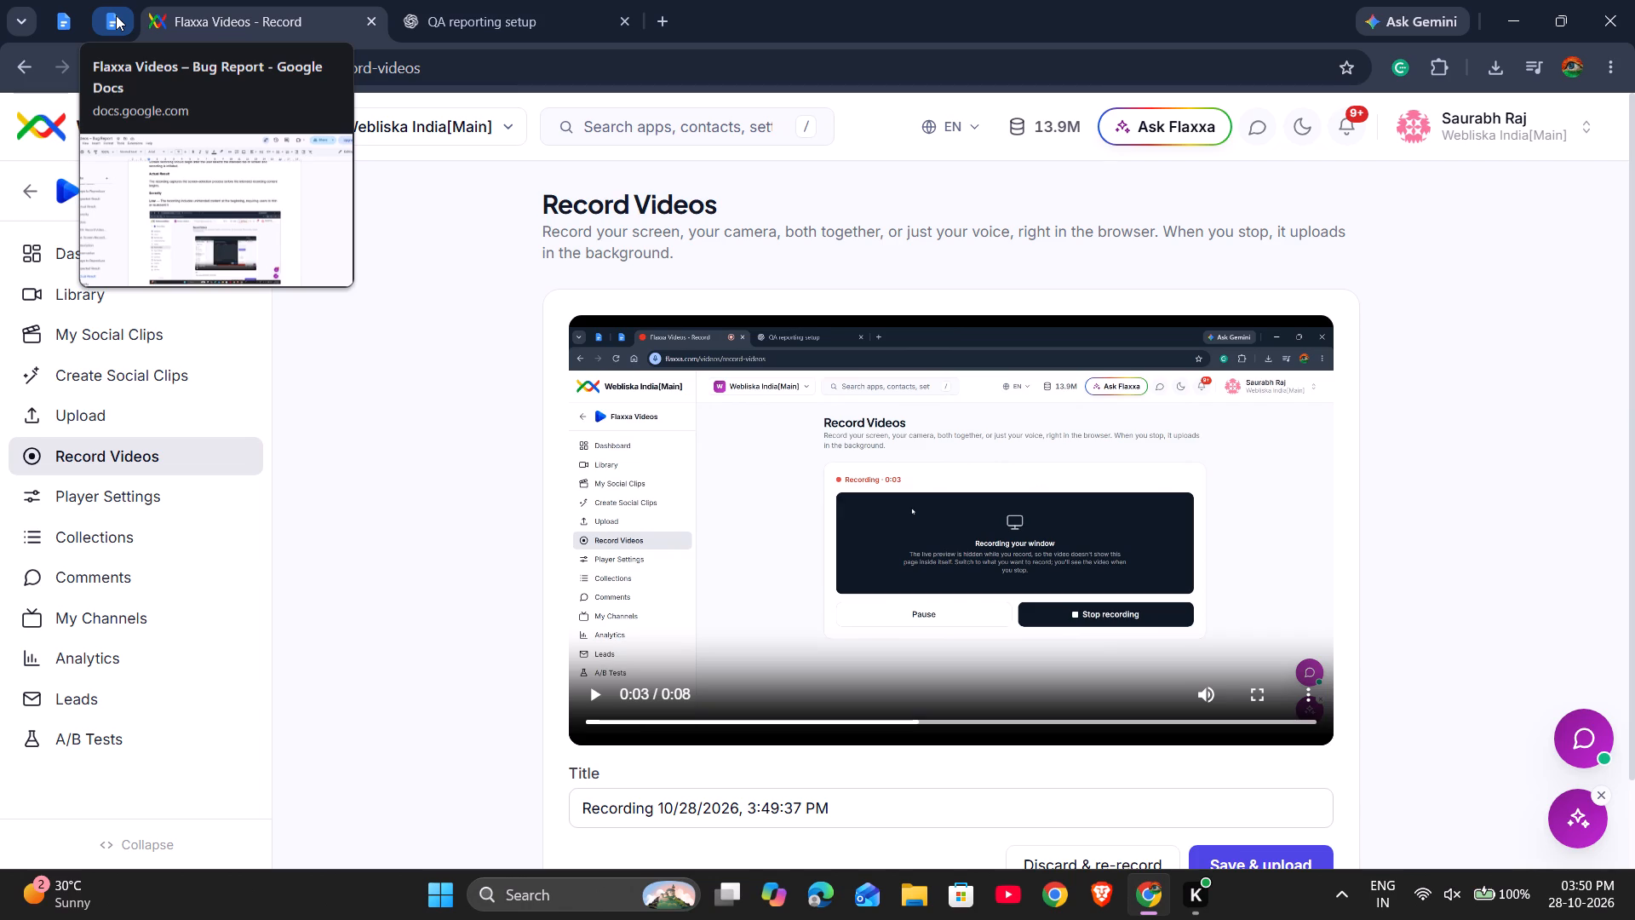
# Return to the Flaxxa Videos – Bug Report document and review the earlier issues, from Record Videos → Screen back to Library → Add to Collections.
pyautogui.click(116, 15)
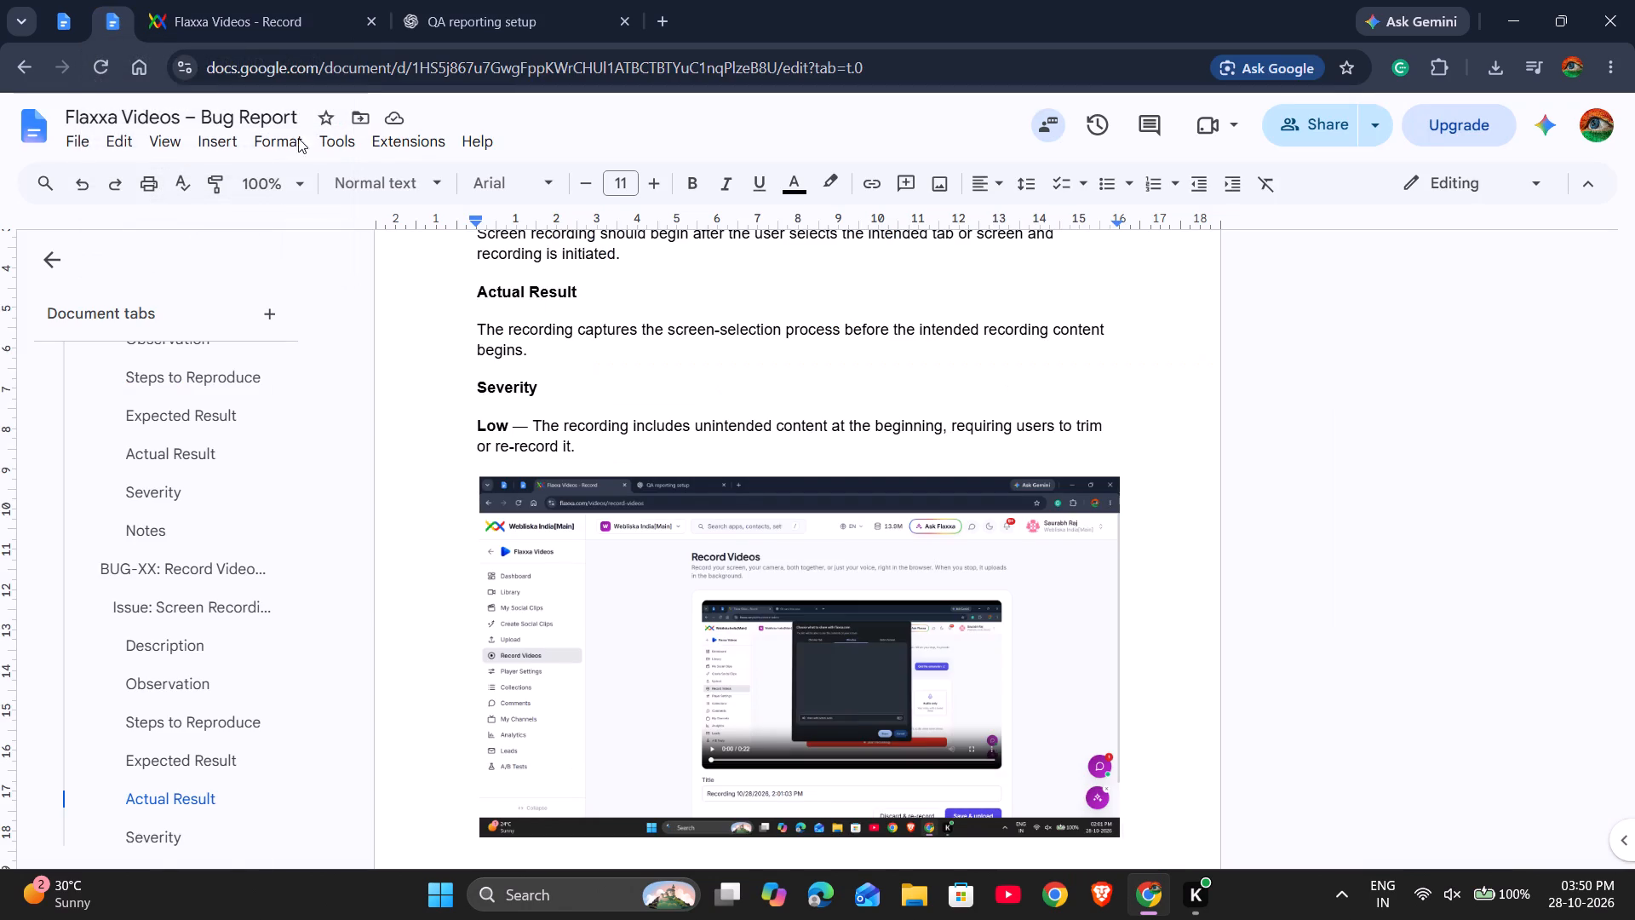
pyautogui.scroll(6, 734, 504)
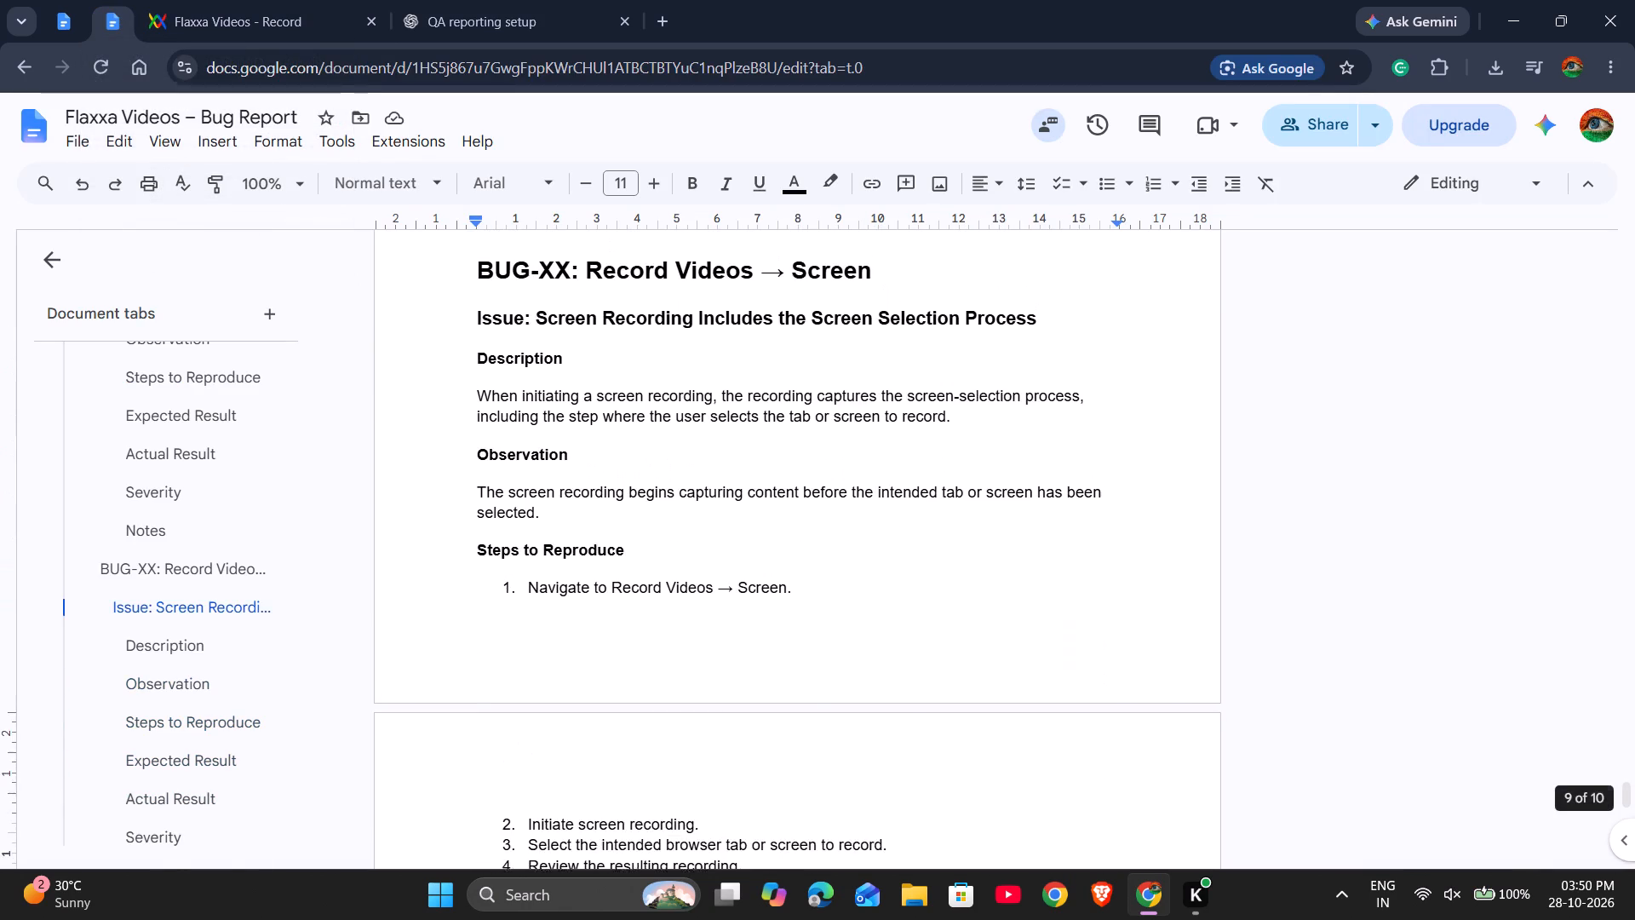
pyautogui.scroll(7, 734, 504)
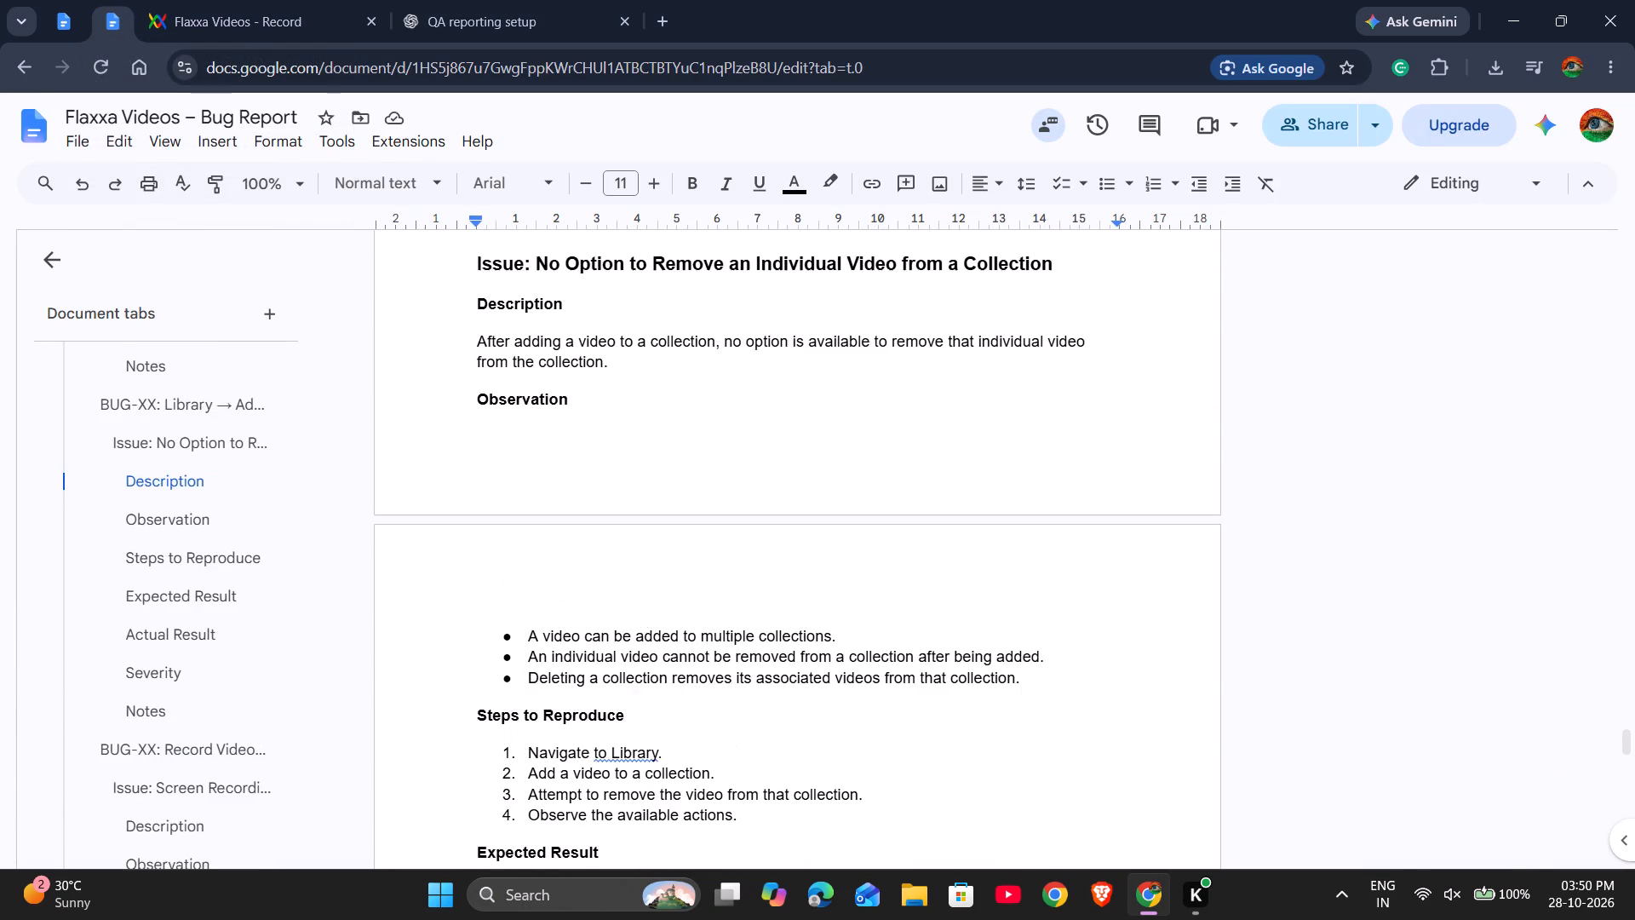
pyautogui.scroll(2, 734, 504)
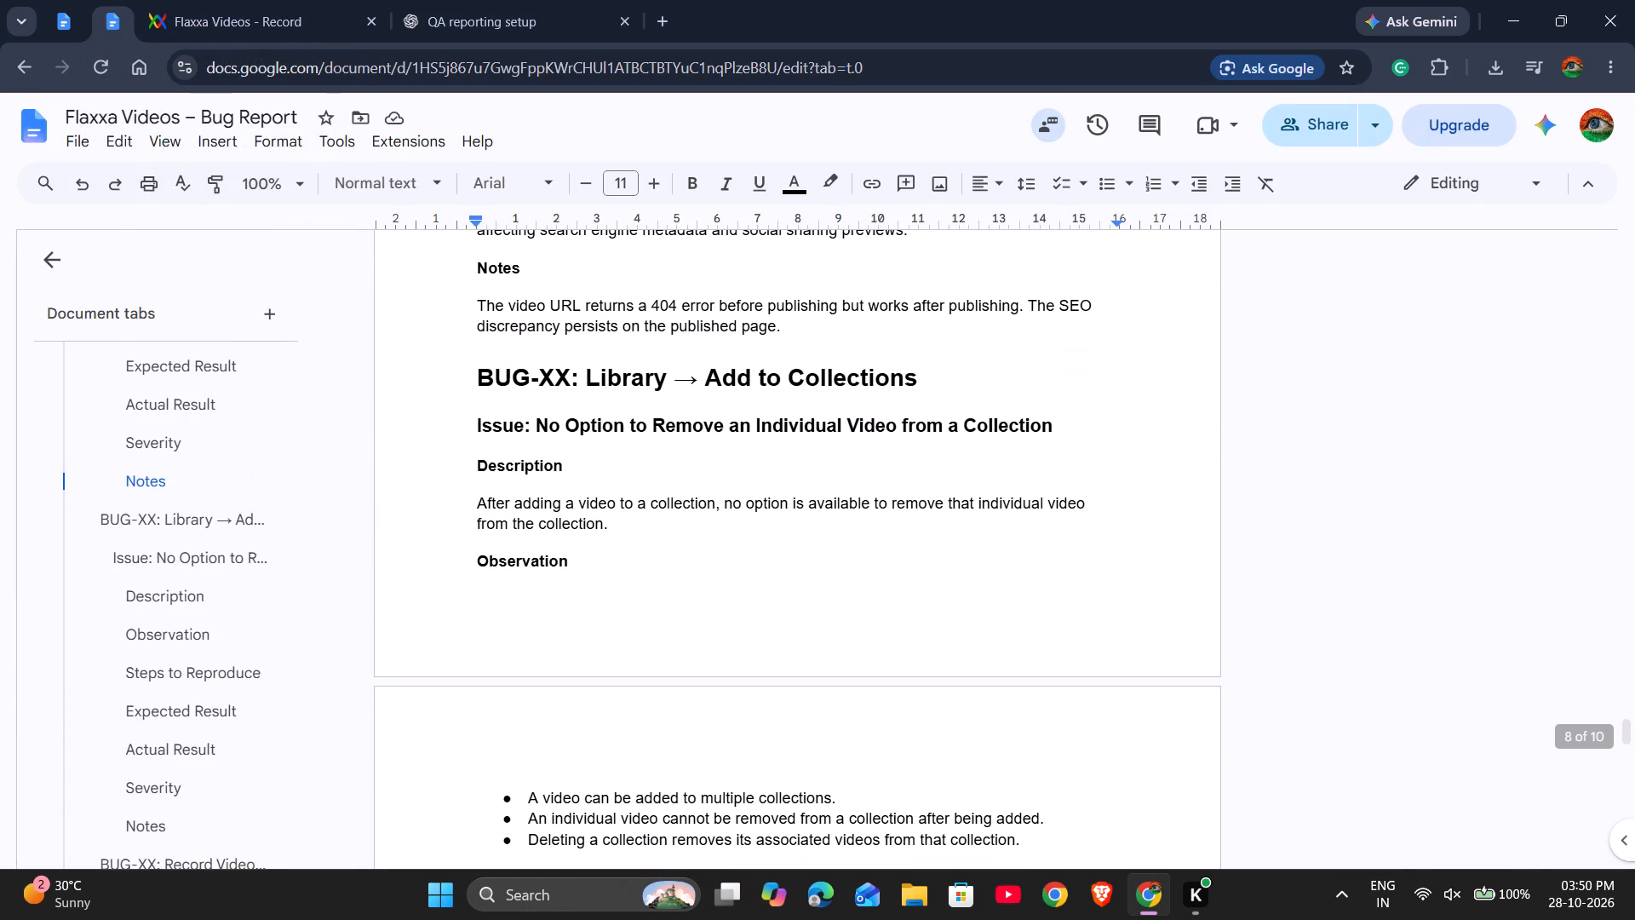
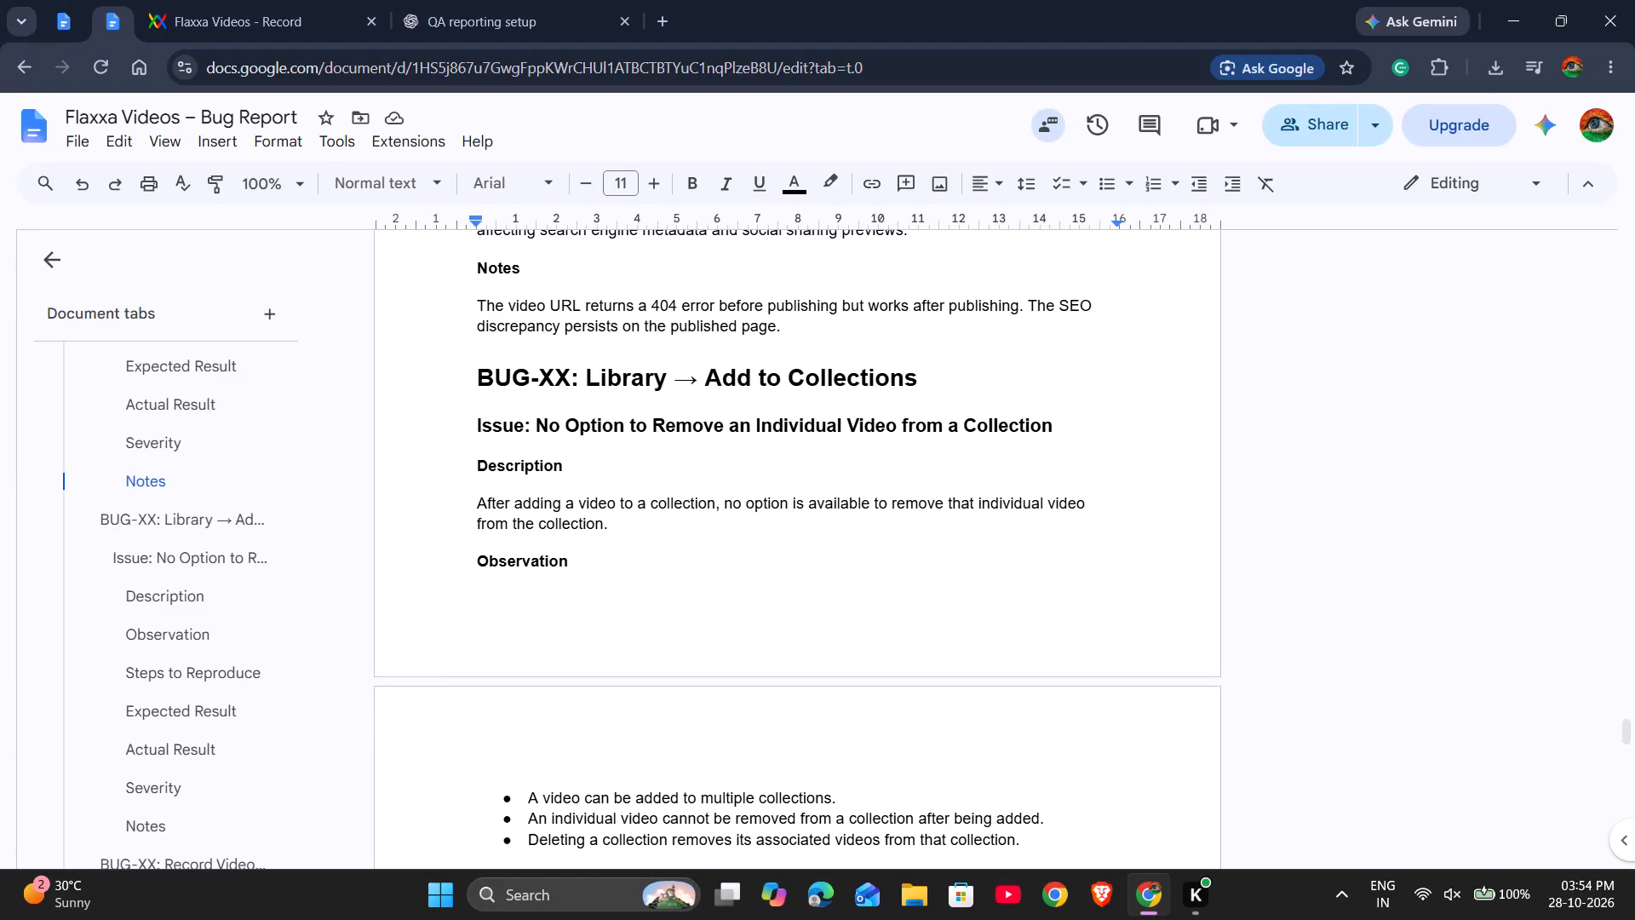
# Copy the horizontal divider below the 28th October, 2026 date heading and paste it after BUG-06's Notes, before Library → Add to Collections.
pyautogui.scroll(6, 711, 491)
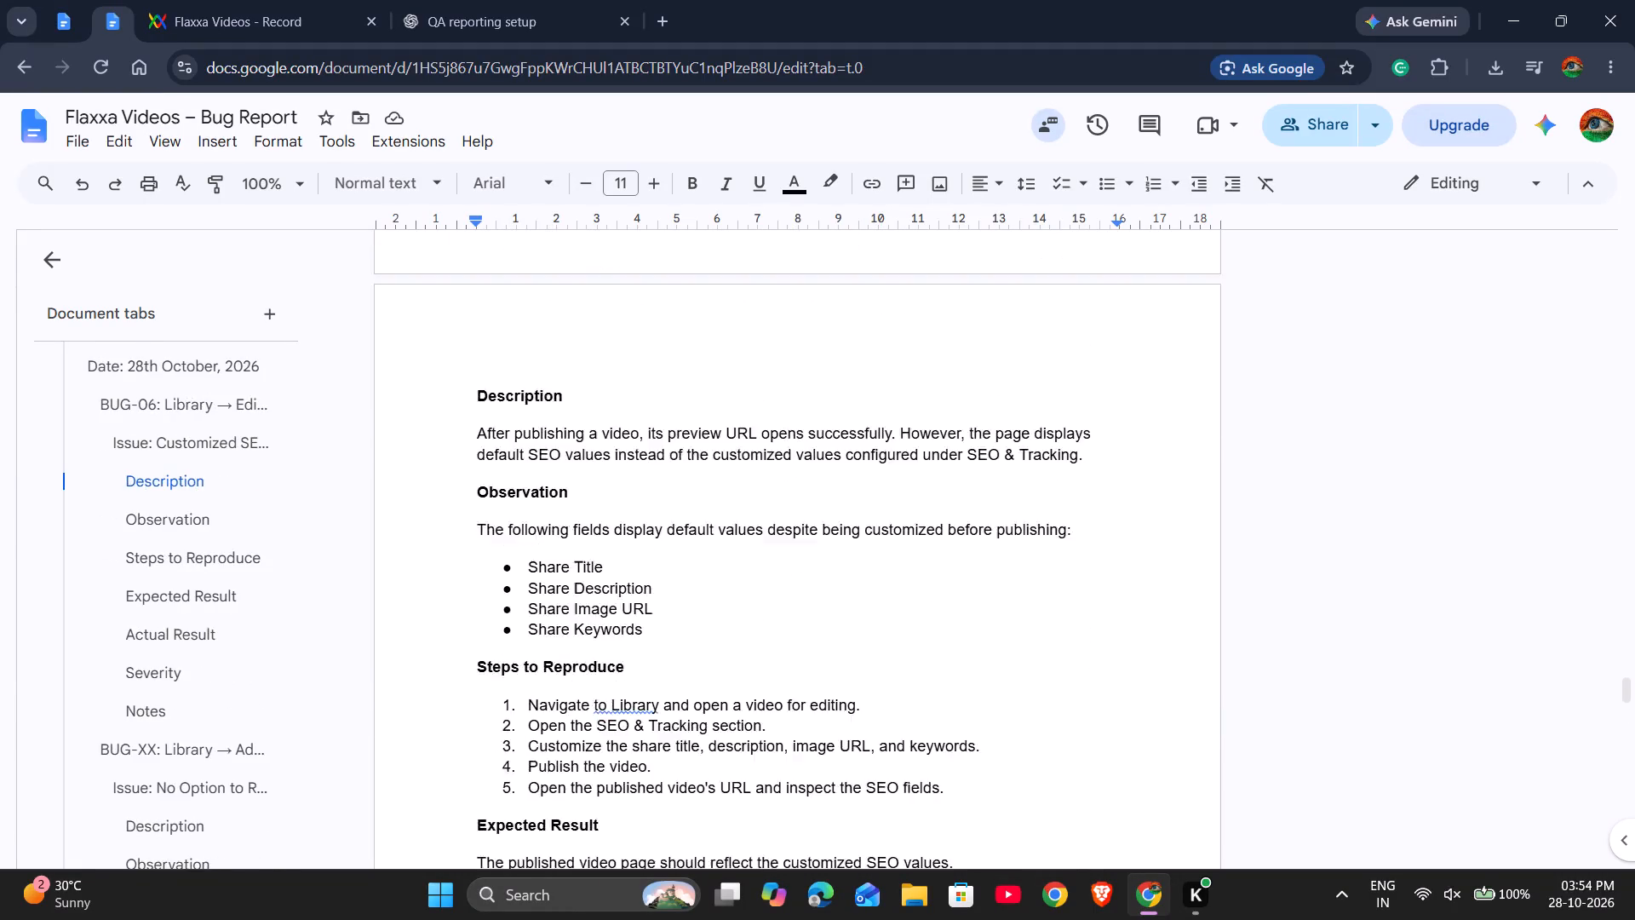
pyautogui.scroll(4, 711, 491)
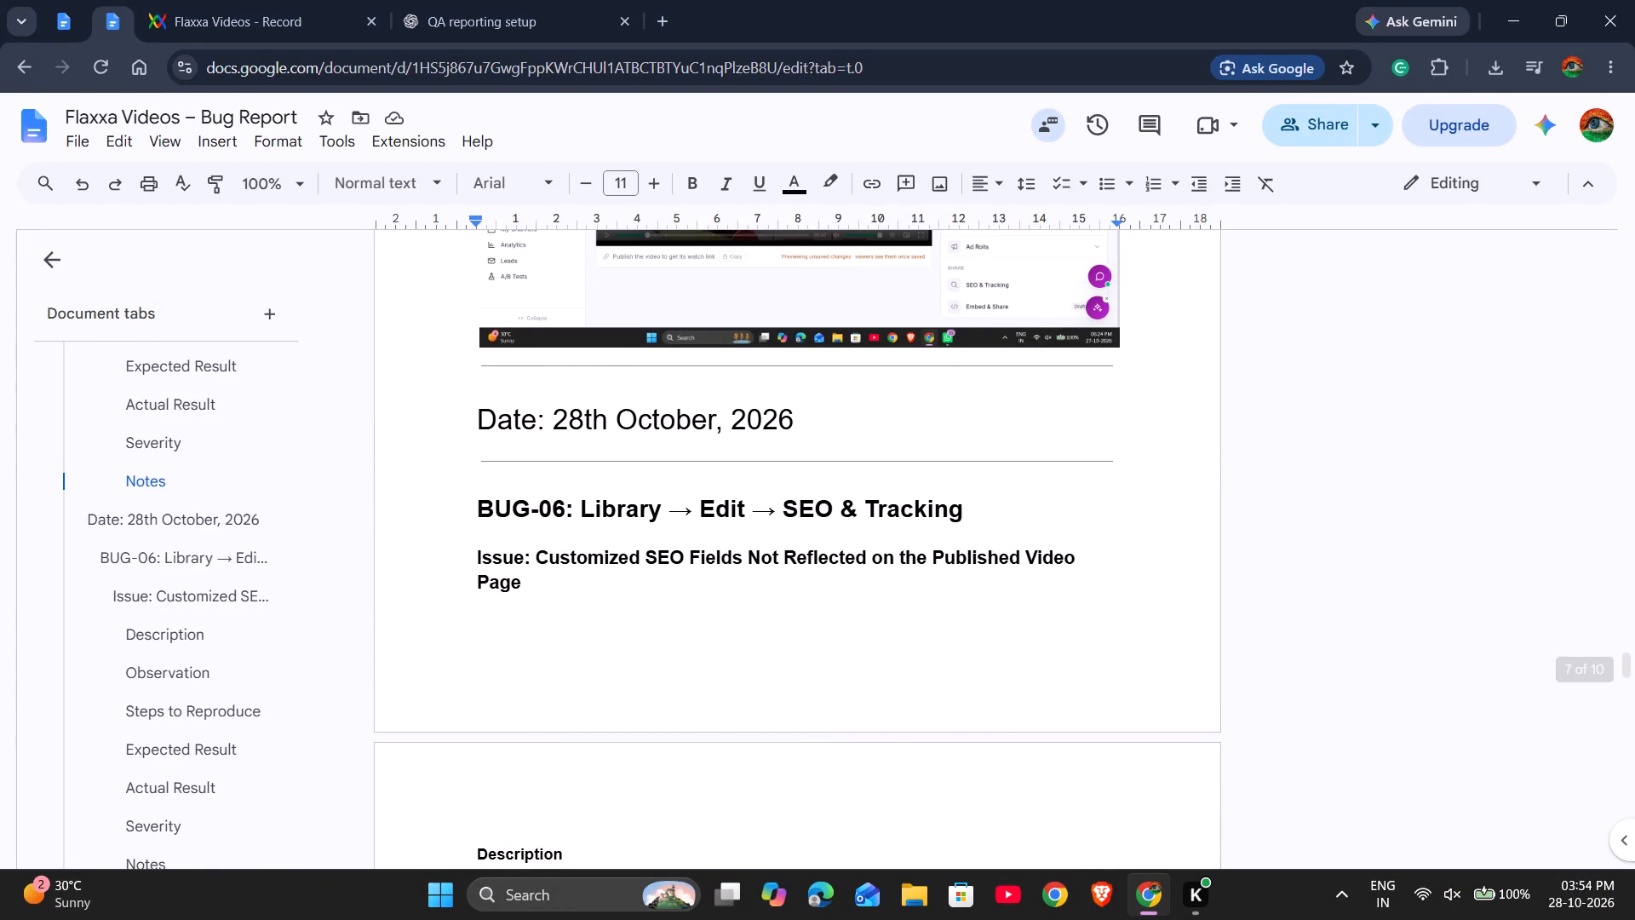
pyautogui.doubleClick(638, 459)
pyautogui.hotkey('ctrl', 'c')
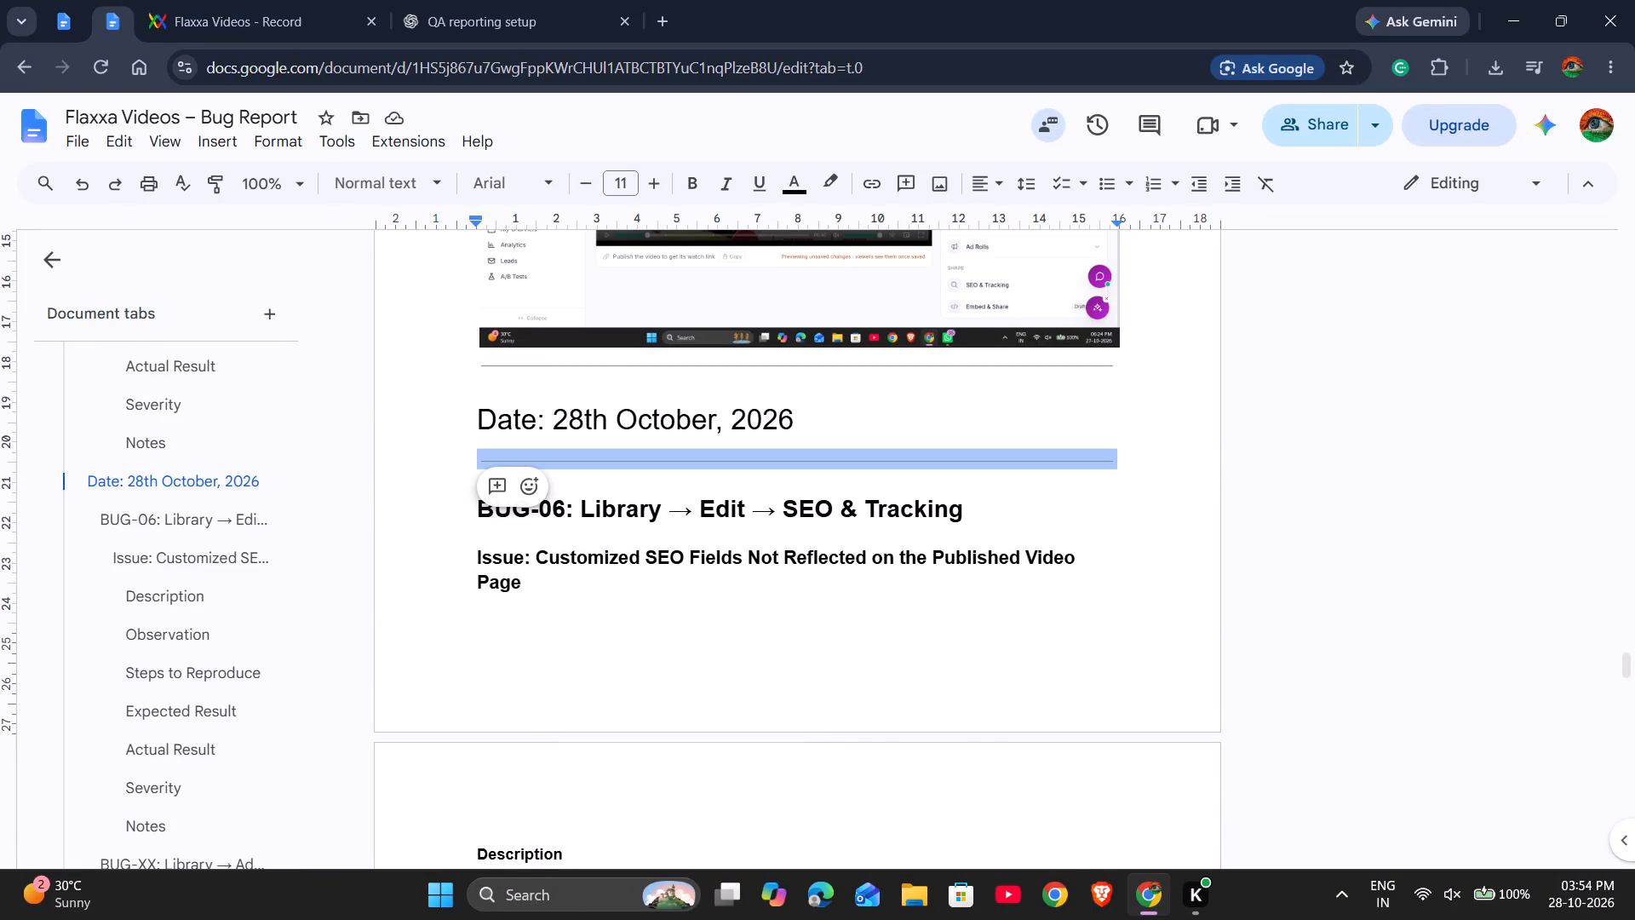
pyautogui.click(686, 606)
pyautogui.scroll(-4, 686, 606)
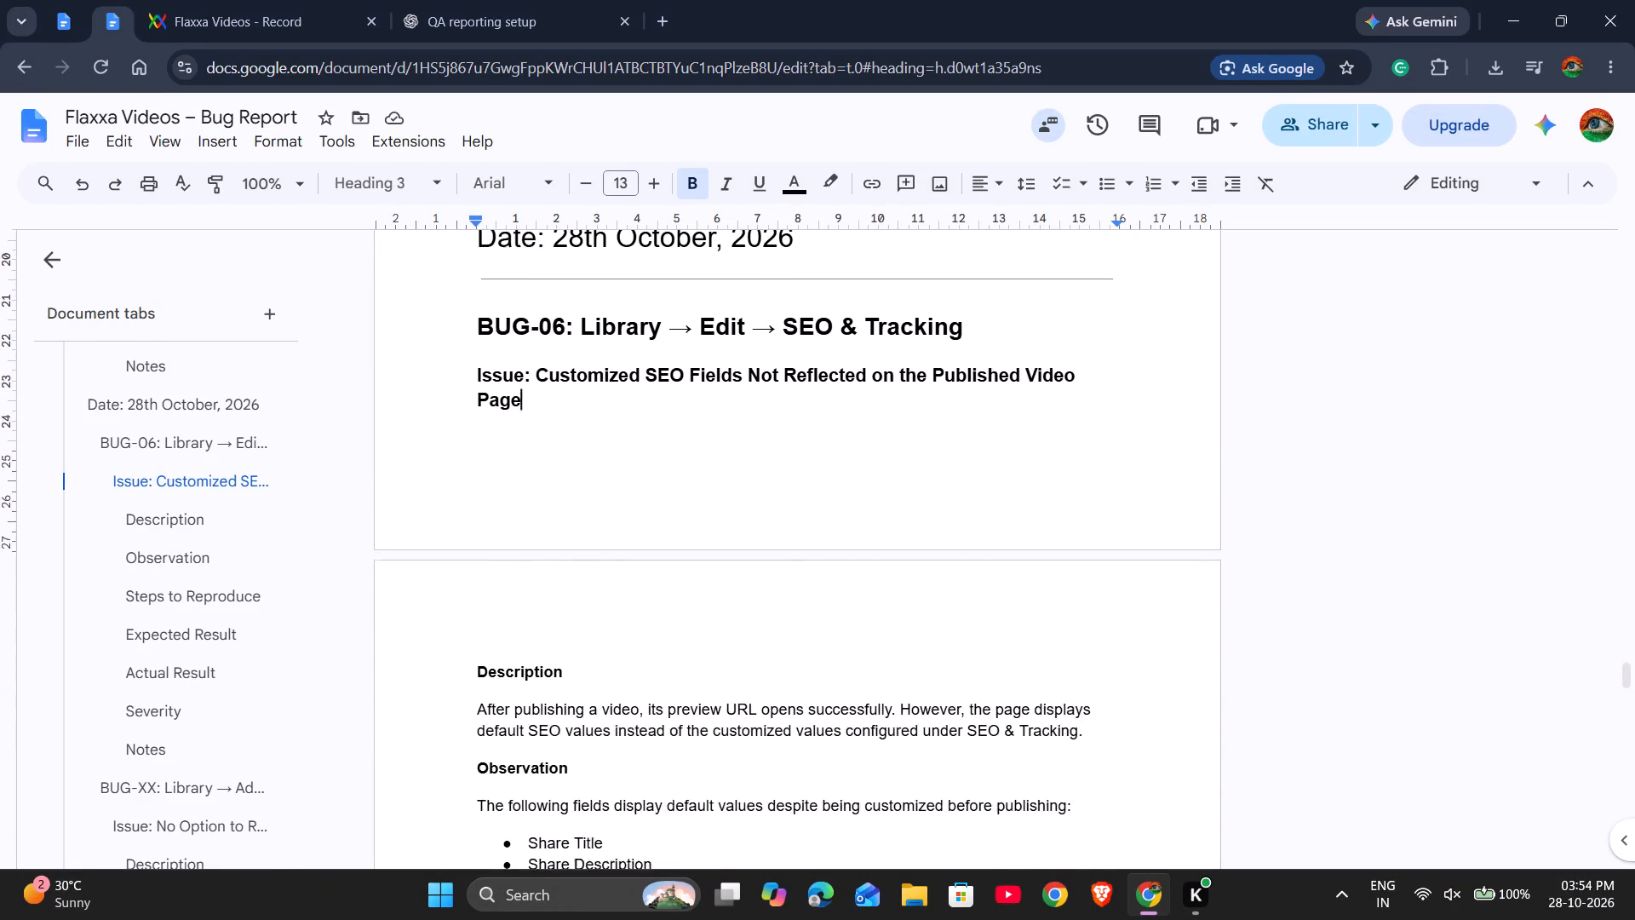
pyautogui.scroll(-7, 686, 606)
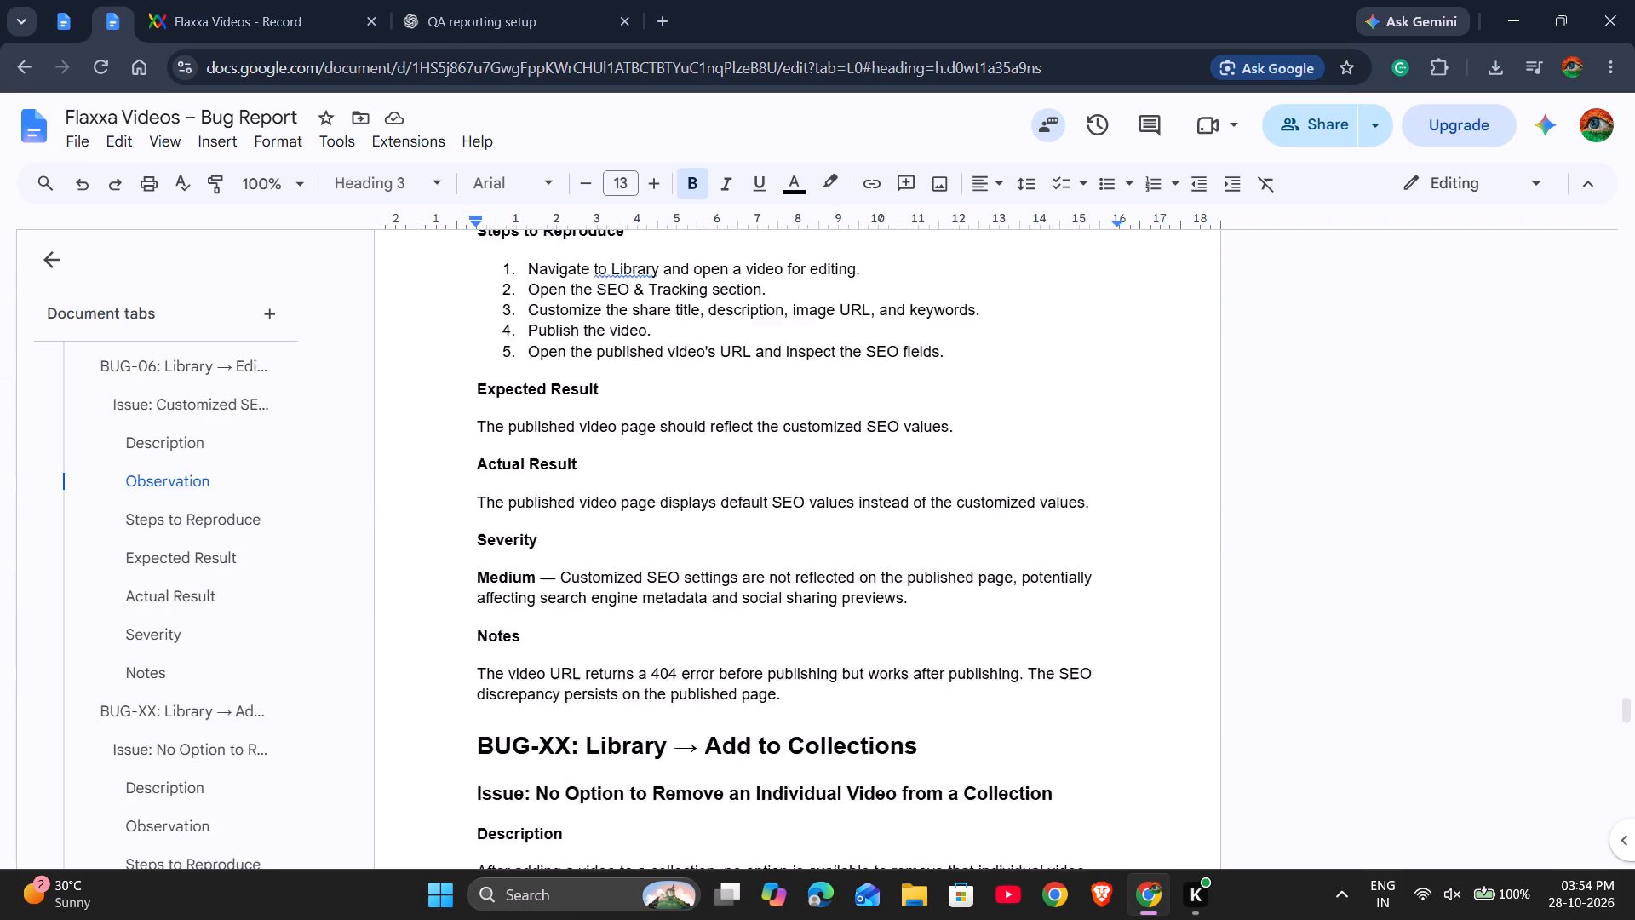
pyautogui.scroll(-1, 686, 606)
pyautogui.click(853, 558)
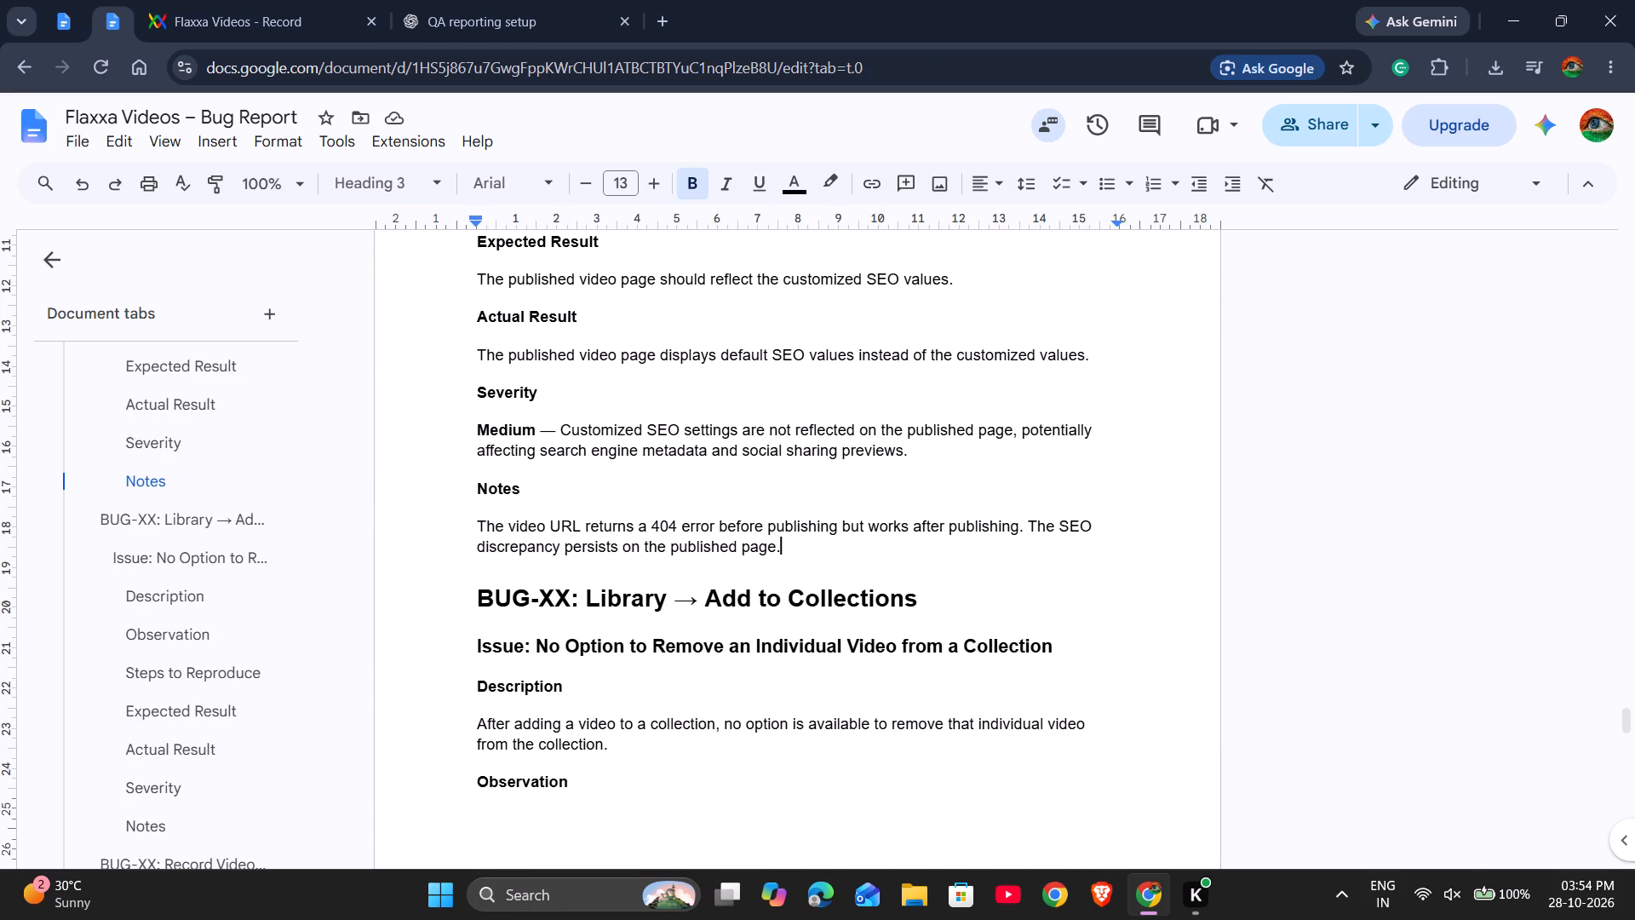
pyautogui.press('Return')
pyautogui.hotkey('ctrl', 'v')
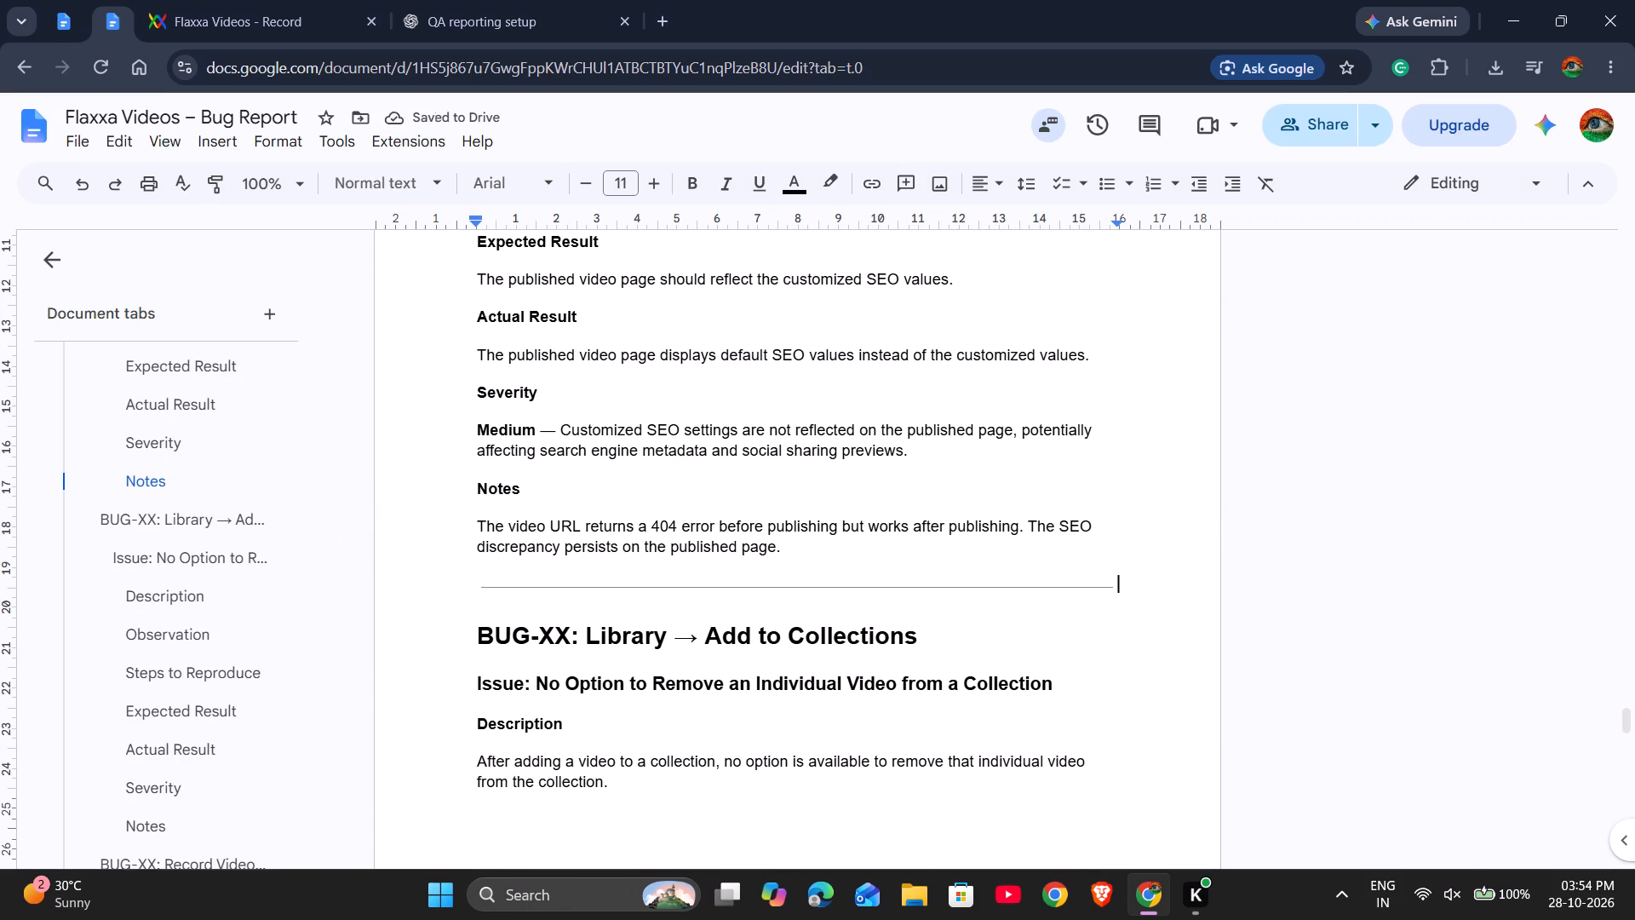
# Check the preceding bug number and renumber the Library → Add to Collections heading as BUG-07.
pyautogui.scroll(9, 744, 457)
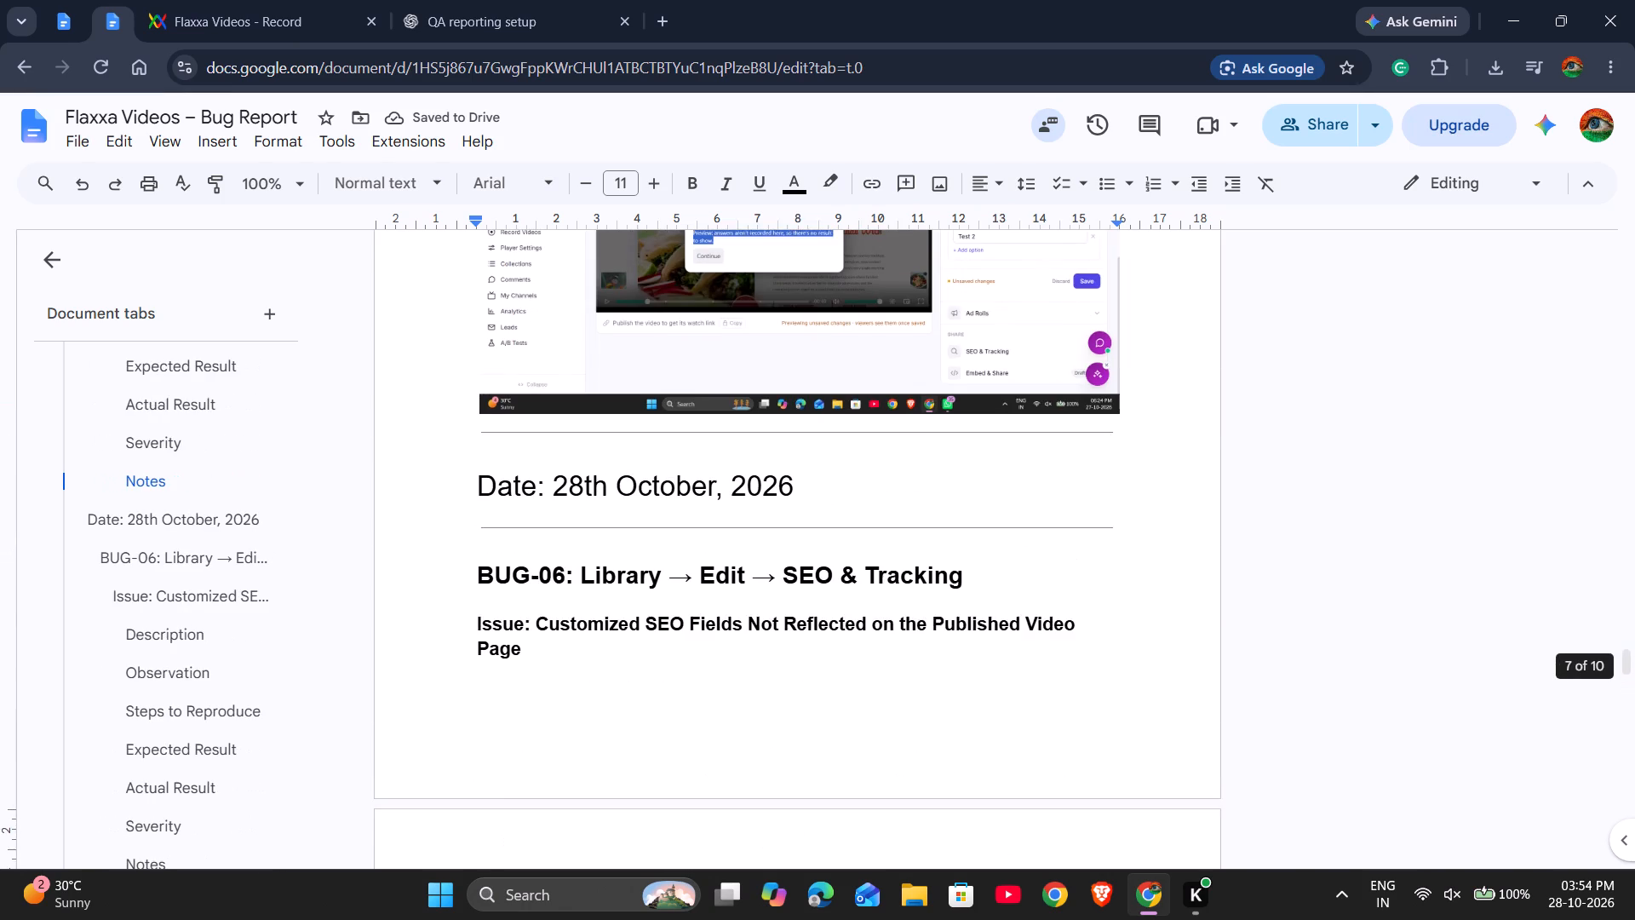
pyautogui.scroll(-4, 744, 457)
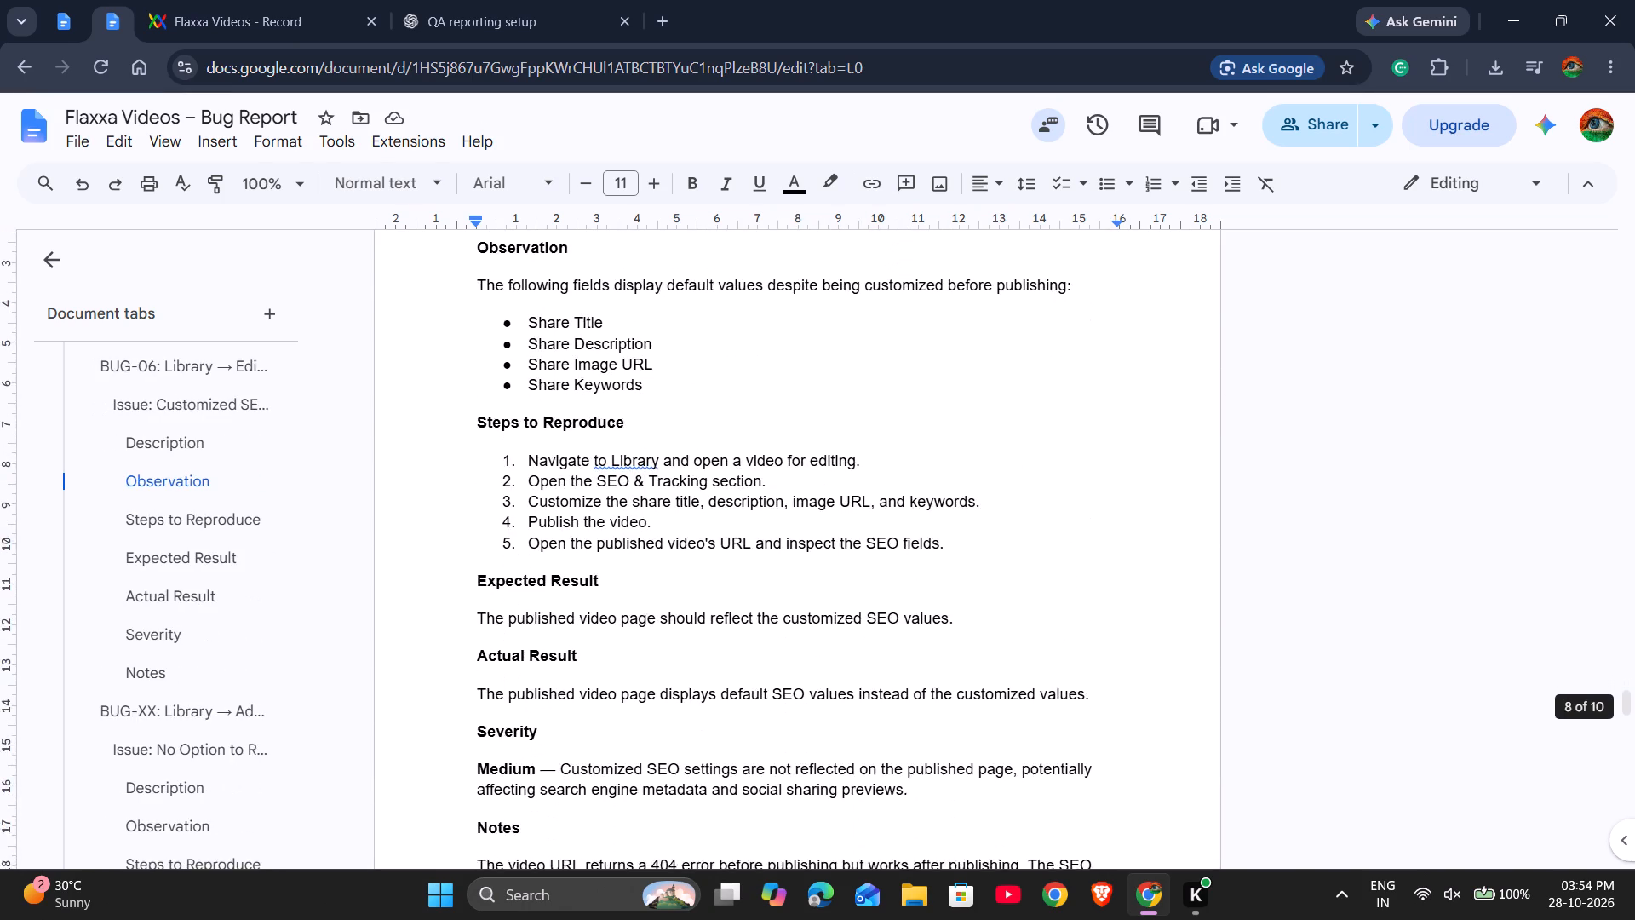
pyautogui.scroll(-3, 744, 457)
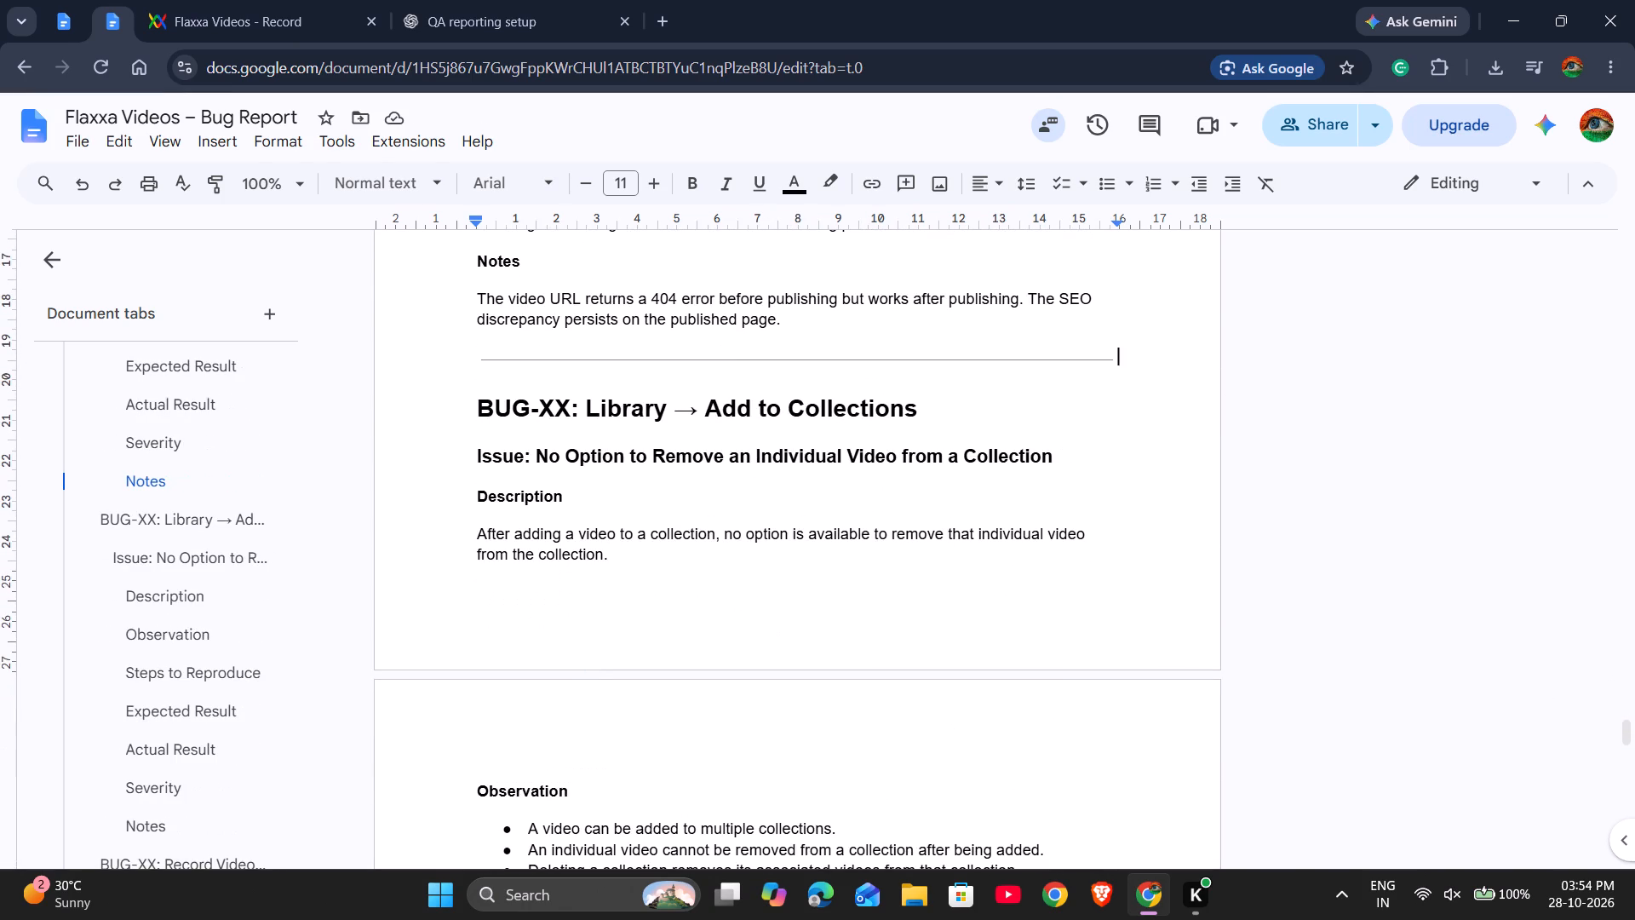
pyautogui.click(568, 400)
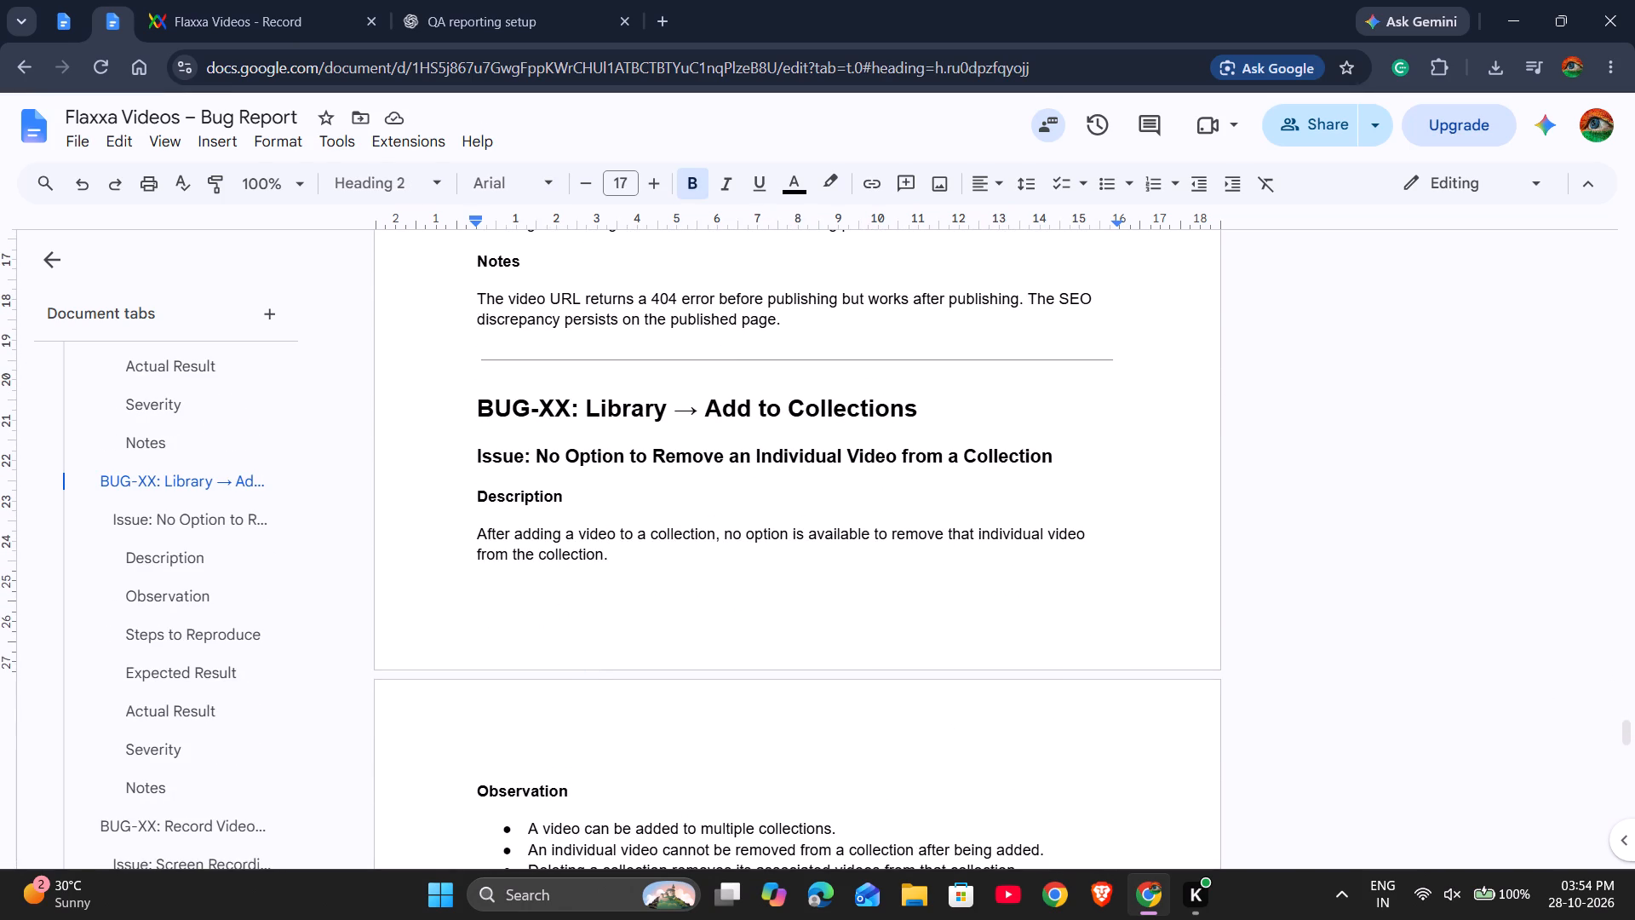
pyautogui.press('BackSpace')
pyautogui.press('BackSpace')
pyautogui.write('07')
# Paste the same horizontal divider after BUG-07's Notes, before the Record Videos → Screen heading.
pyautogui.scroll(-3, 651, 538)
pyautogui.scroll(2, 651, 538)
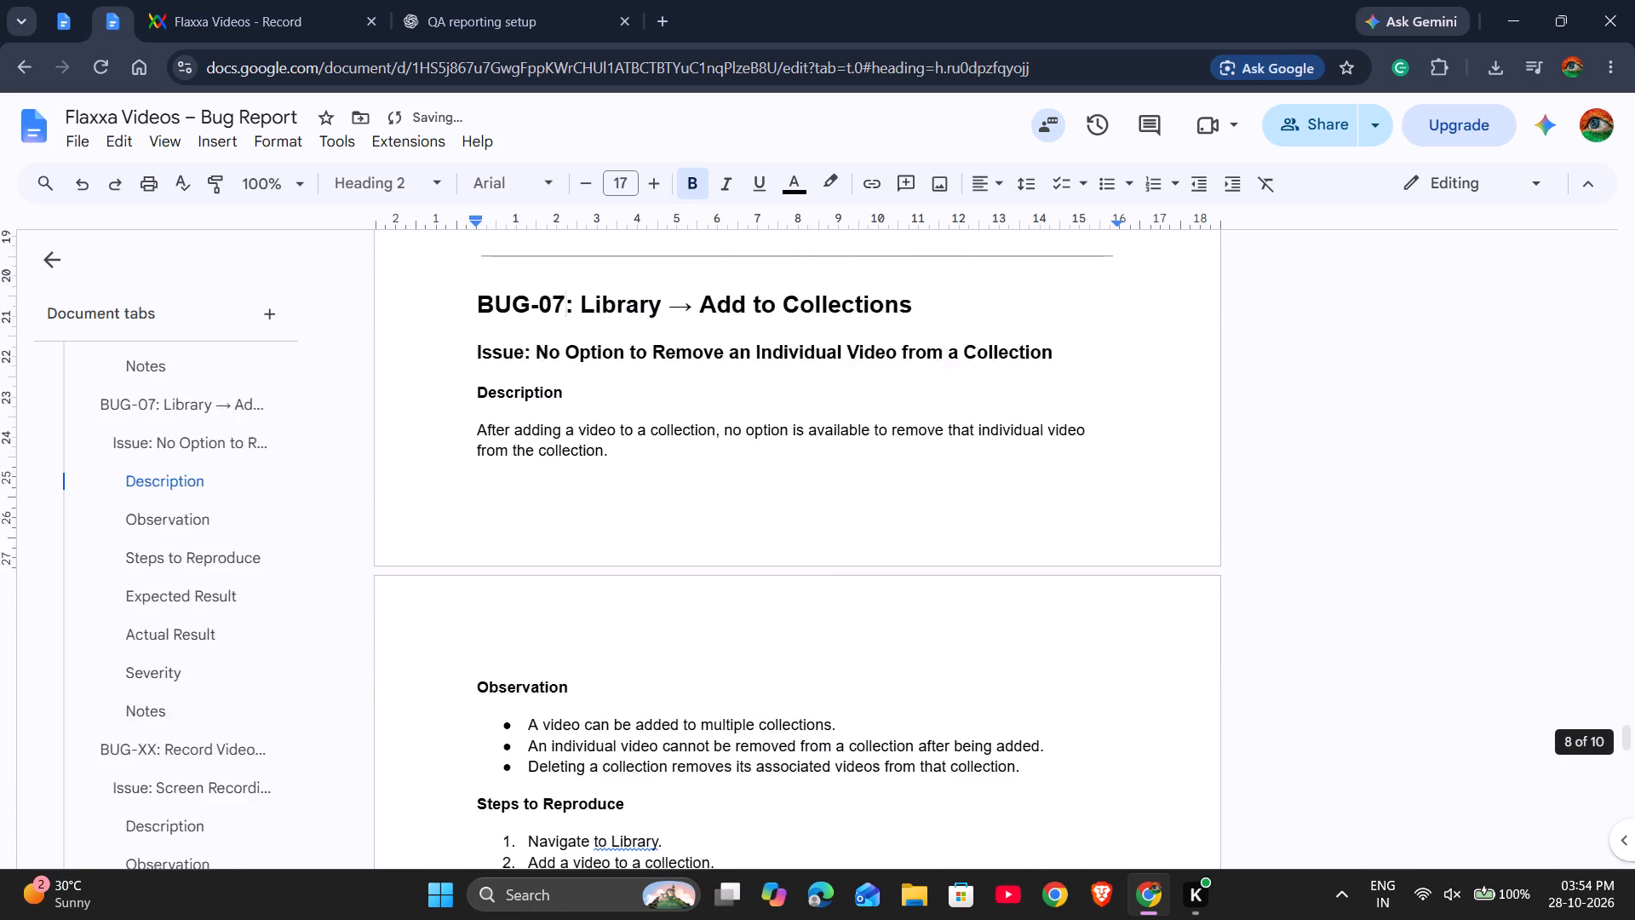
pyautogui.scroll(1, 651, 538)
pyautogui.scroll(-6, 662, 624)
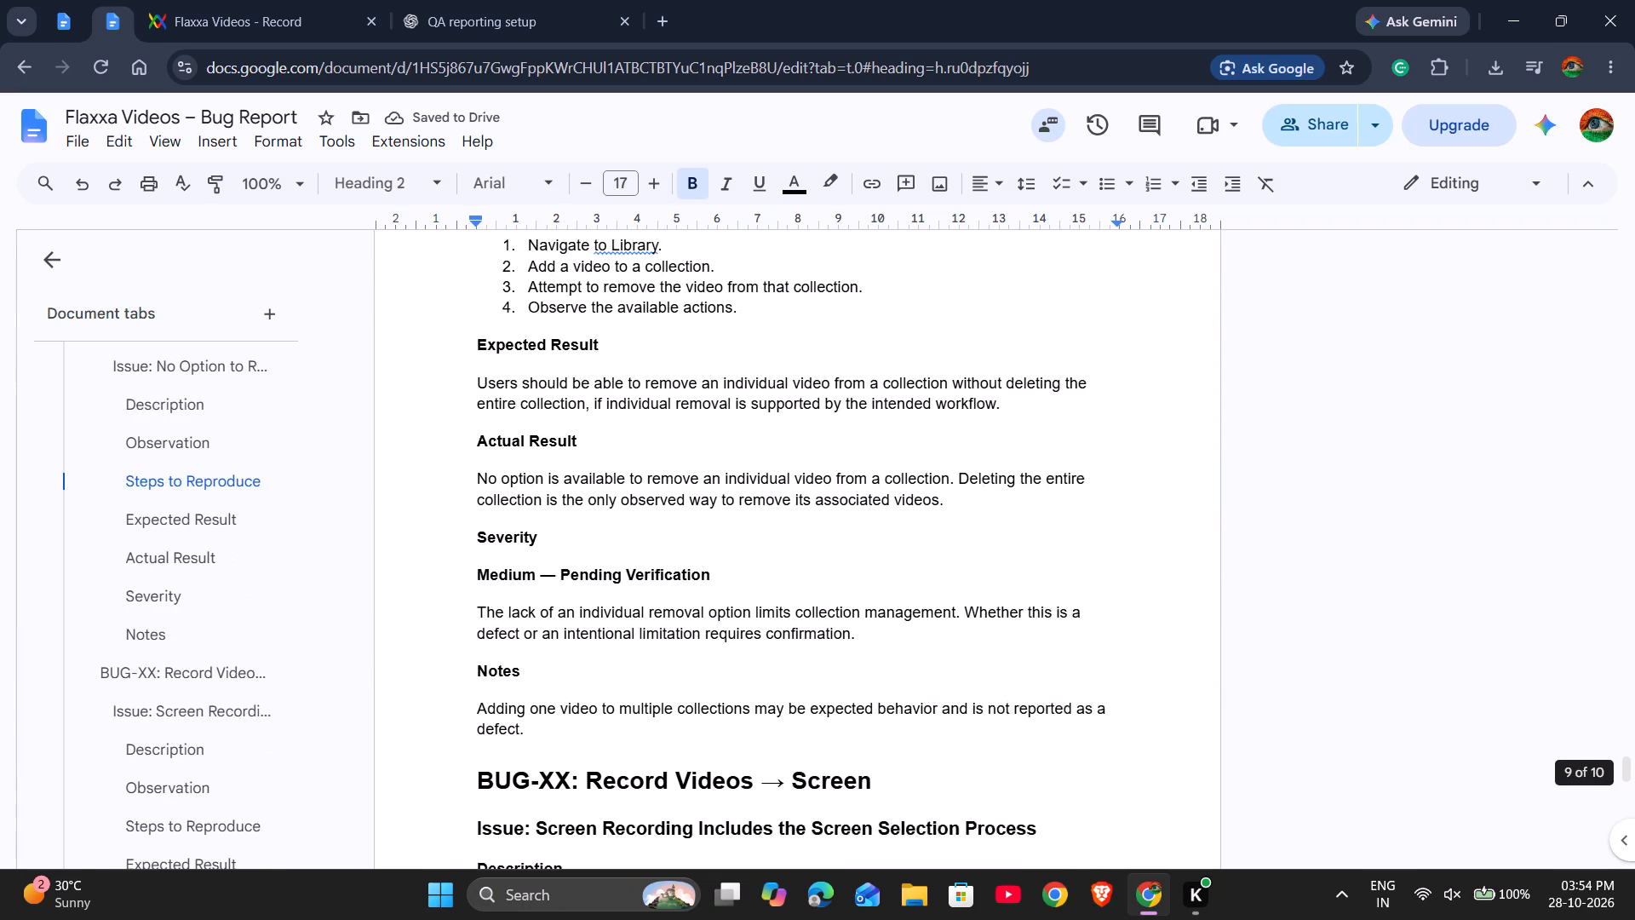
pyautogui.scroll(-2, 662, 624)
pyautogui.click(575, 645)
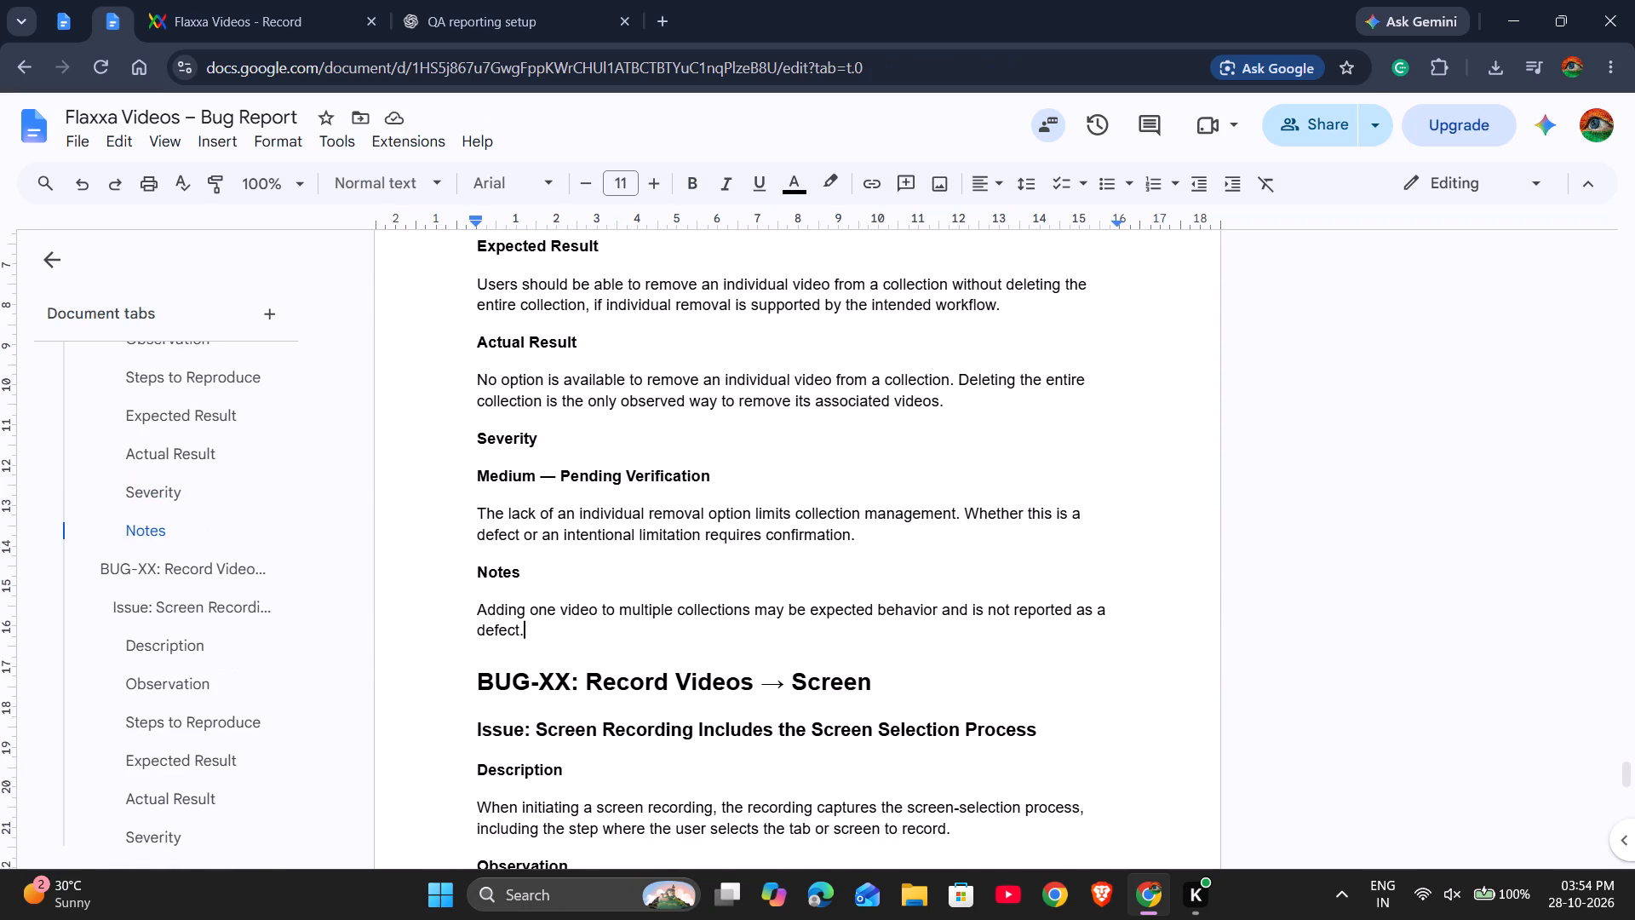
pyautogui.press('Return')
pyautogui.hotkey('ctrl', 'v')
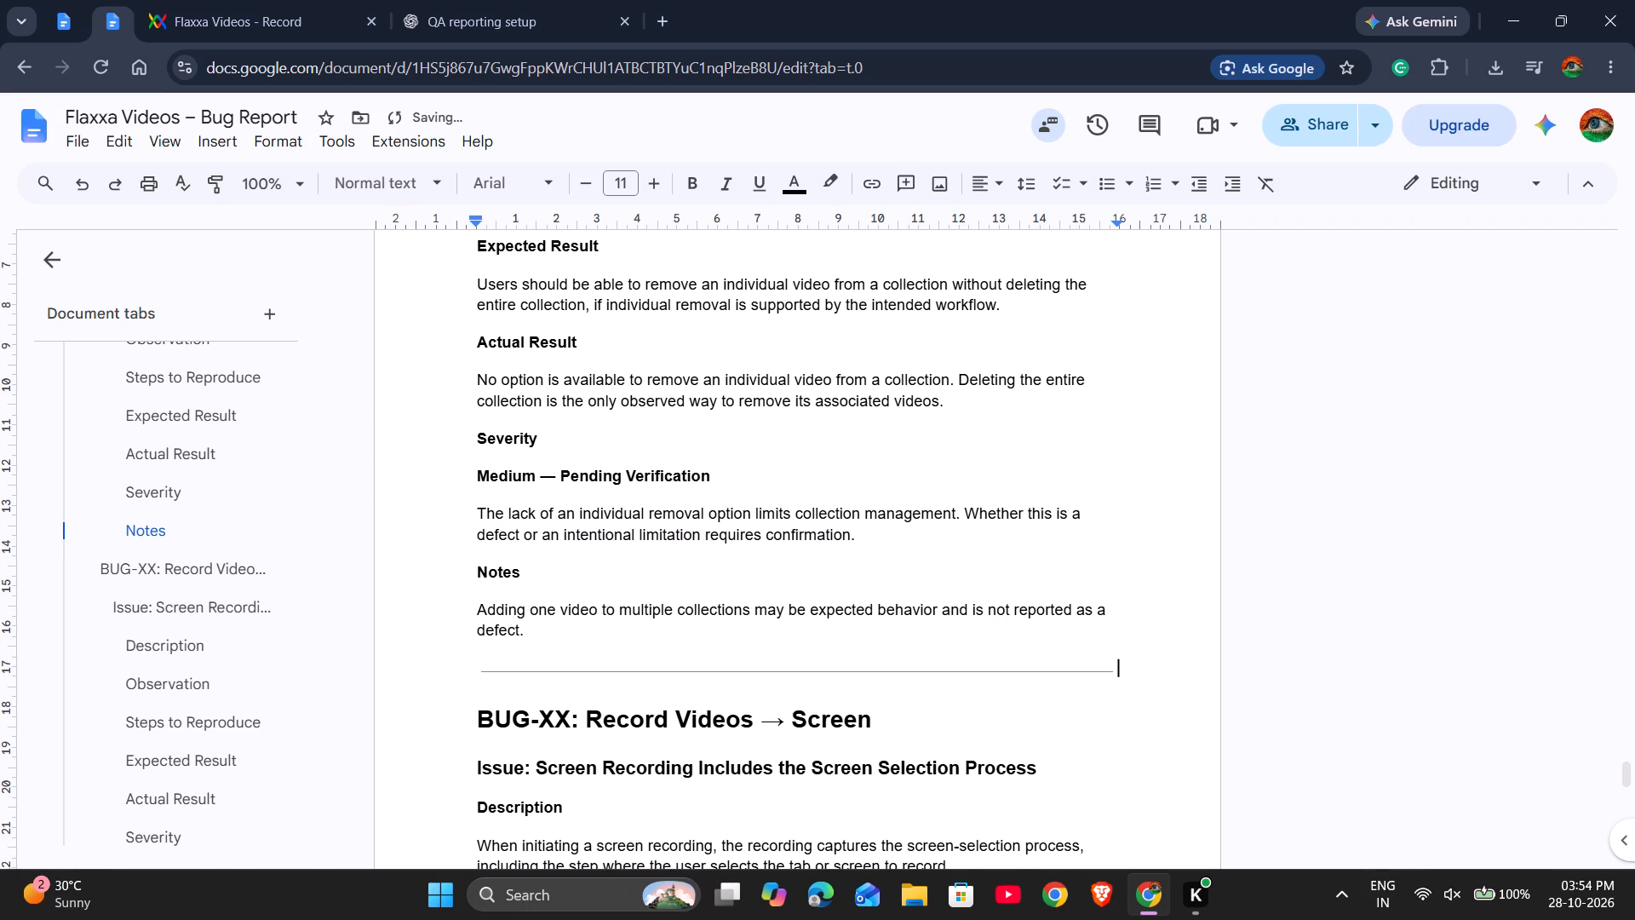
# Renumber the Record Videos → Screen heading as BUG-08.
pyautogui.click(569, 721)
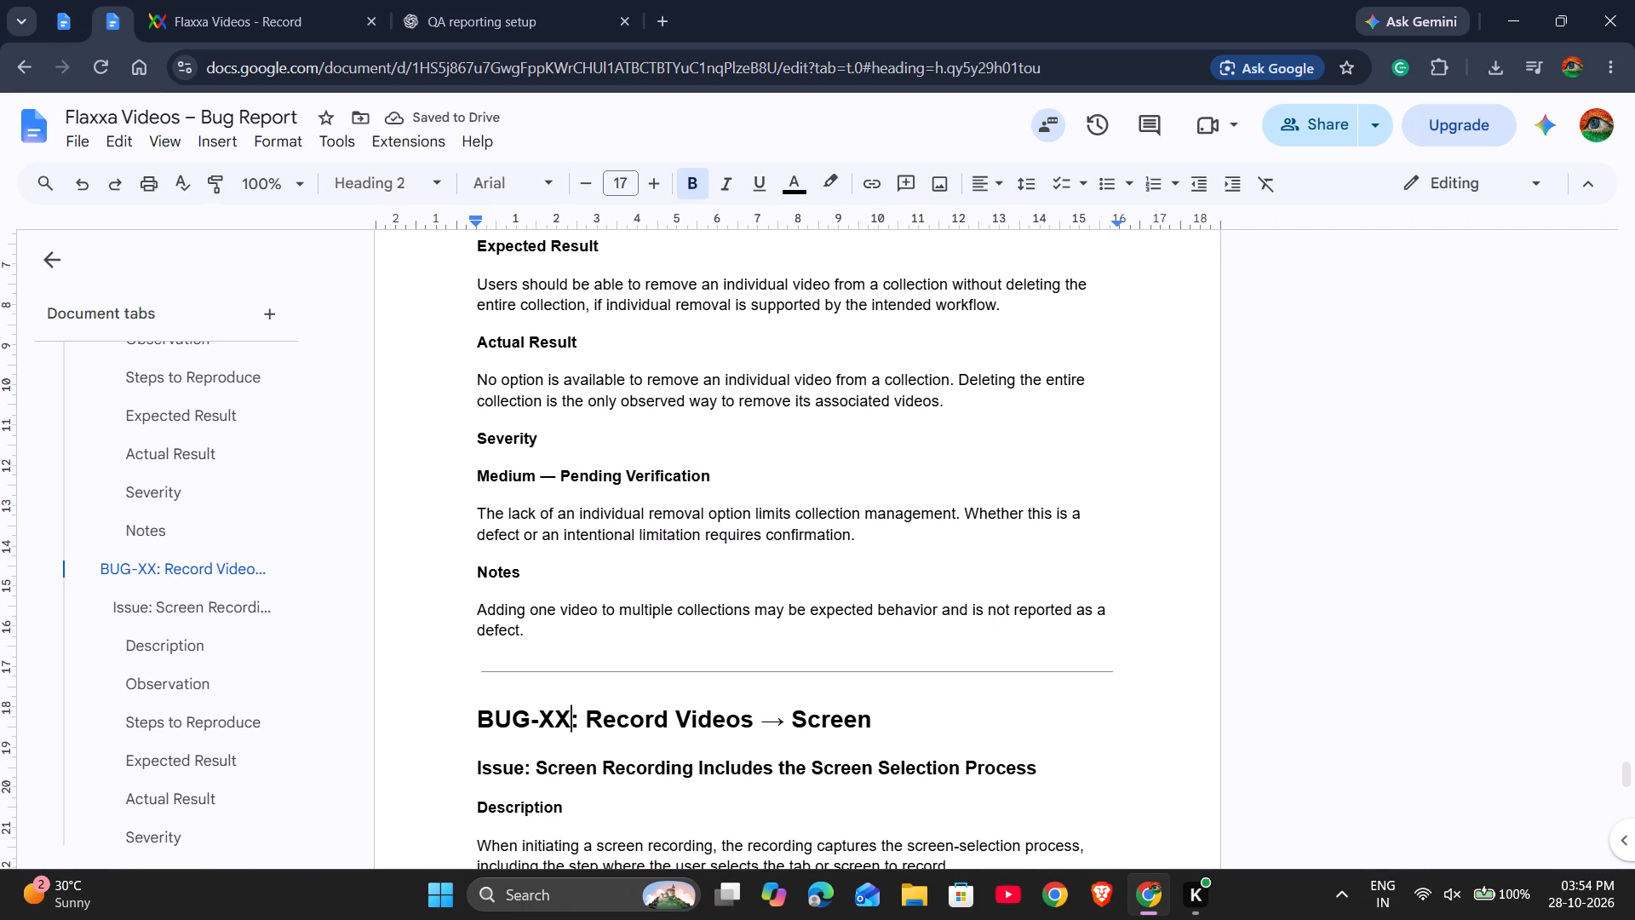
pyautogui.press('BackSpace')
pyautogui.press('BackSpace')
pyautogui.write('08')
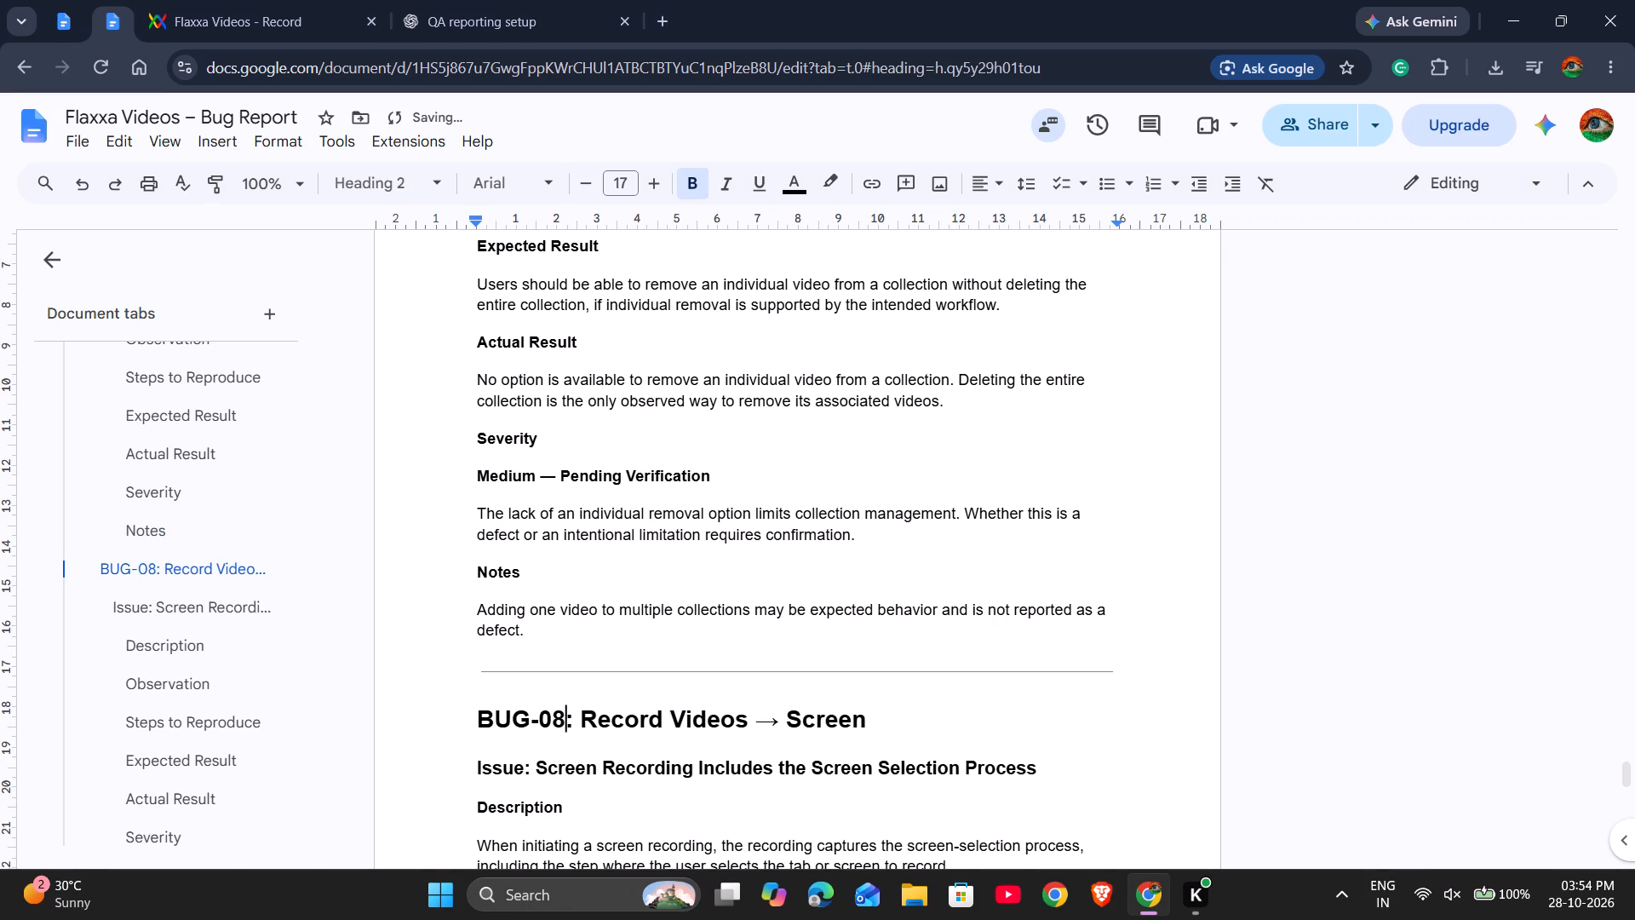
# Return to the Flaxxa Videos Record page and look over the unsaved window recording.
pyautogui.click(227, 0)
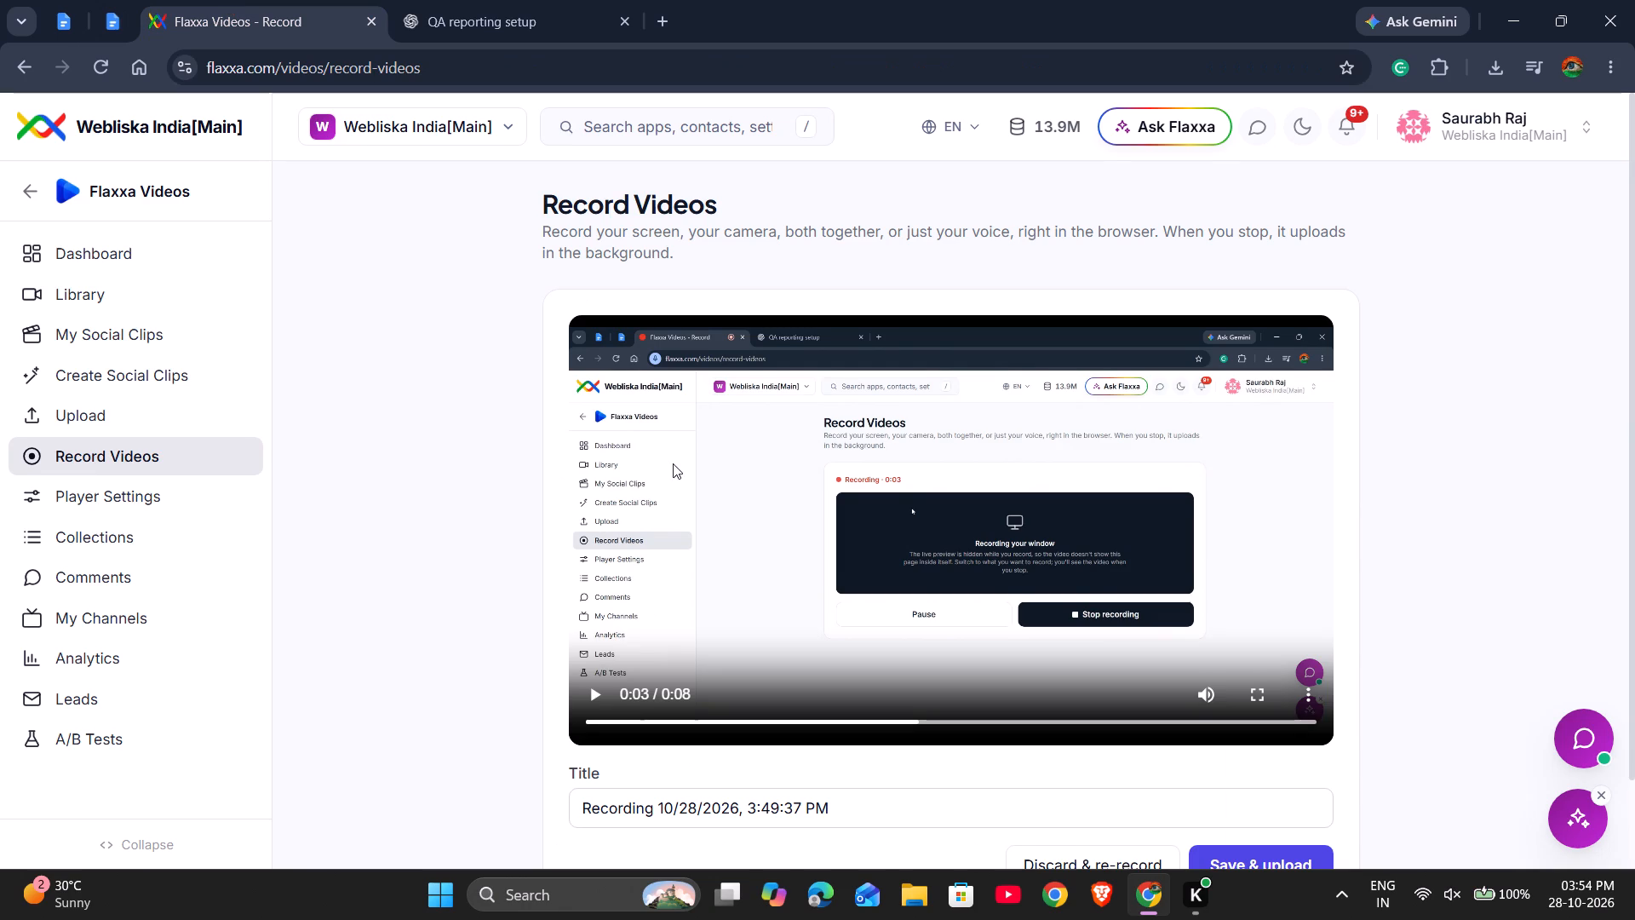
pyautogui.scroll(-5, 673, 463)
pyautogui.scroll(4, 673, 463)
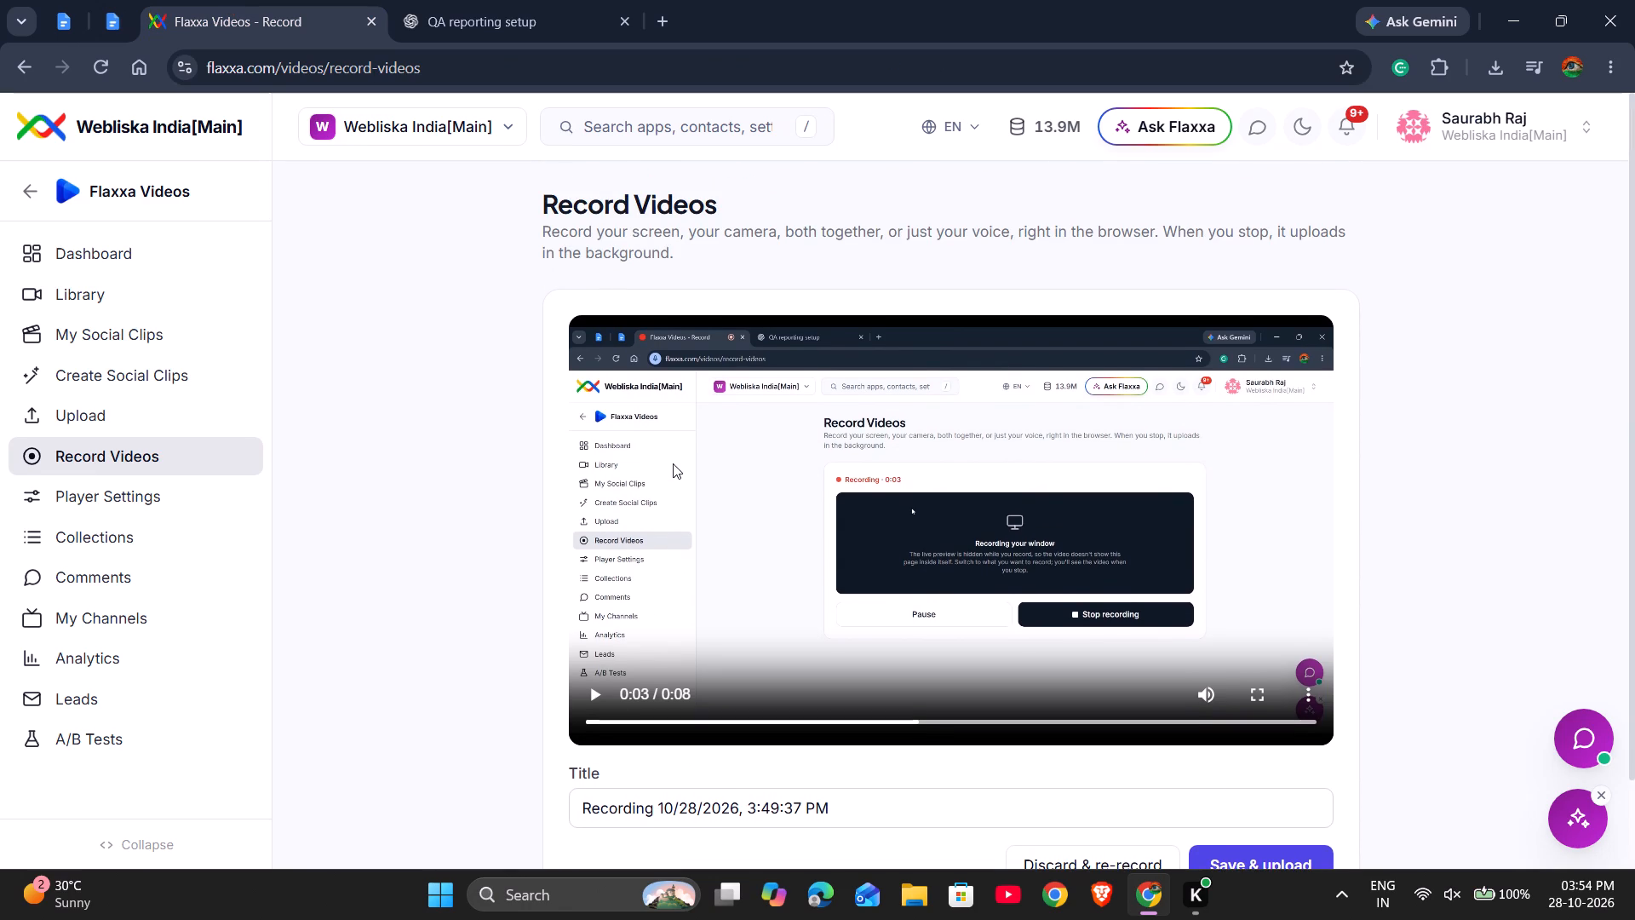
pyautogui.scroll(1, 673, 463)
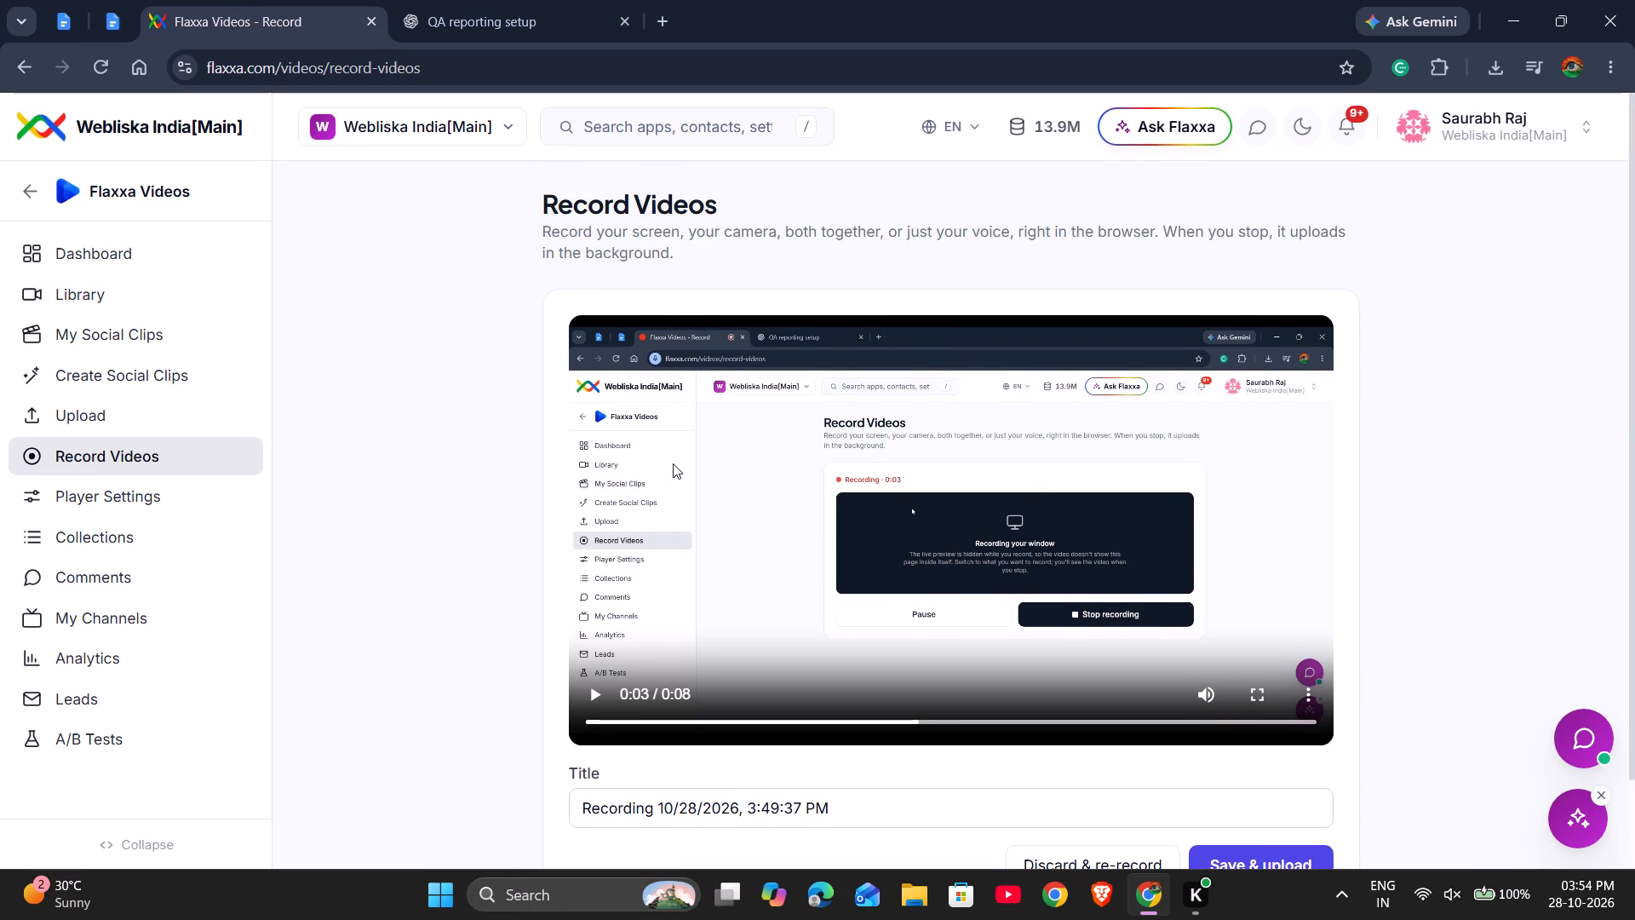
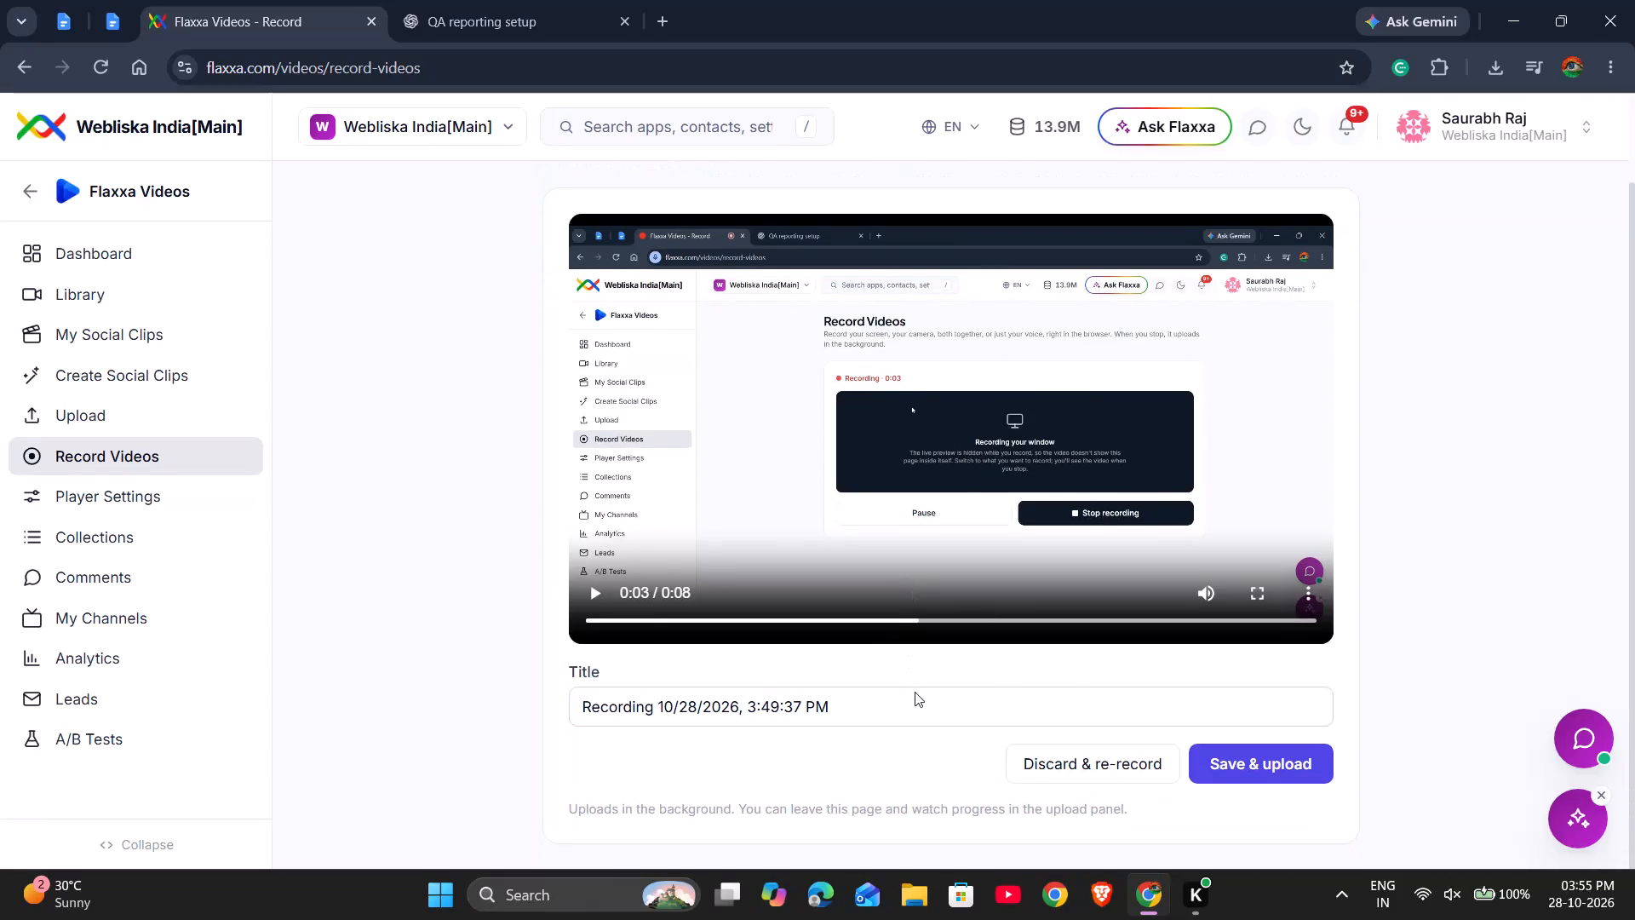
# Discard the unsaved window recording and go back to the recording type choices.
pyautogui.click(1090, 756)
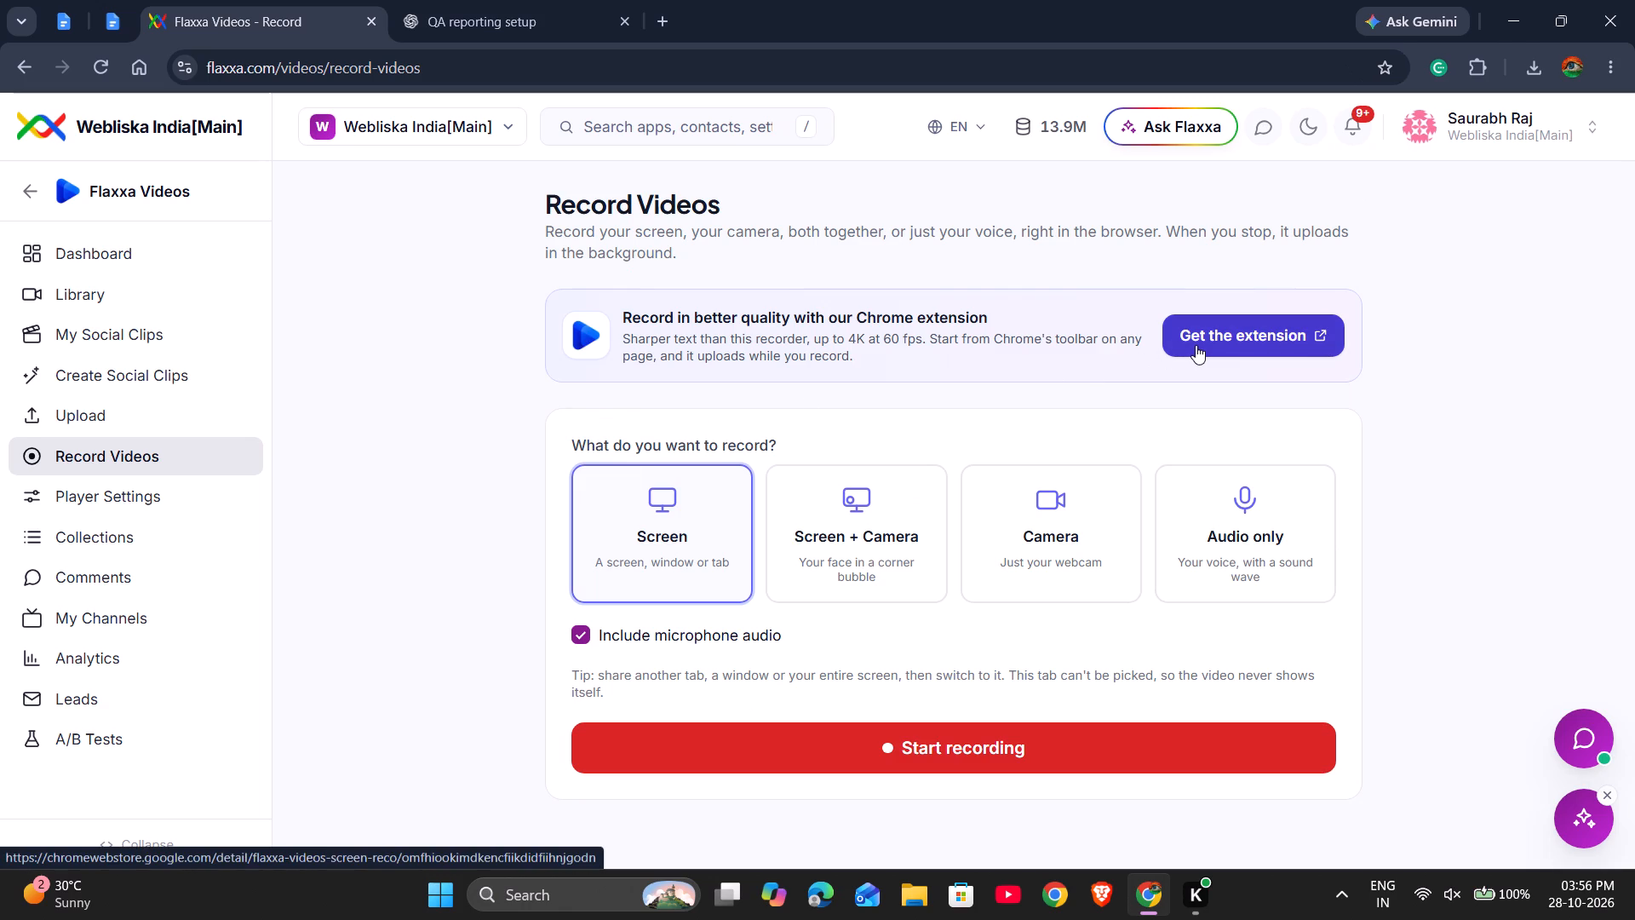
# Open the Flaxxa Videos Dashboard and examine its statistics, performance chart, video status, latest uploads and top videos.
pyautogui.click(153, 263)
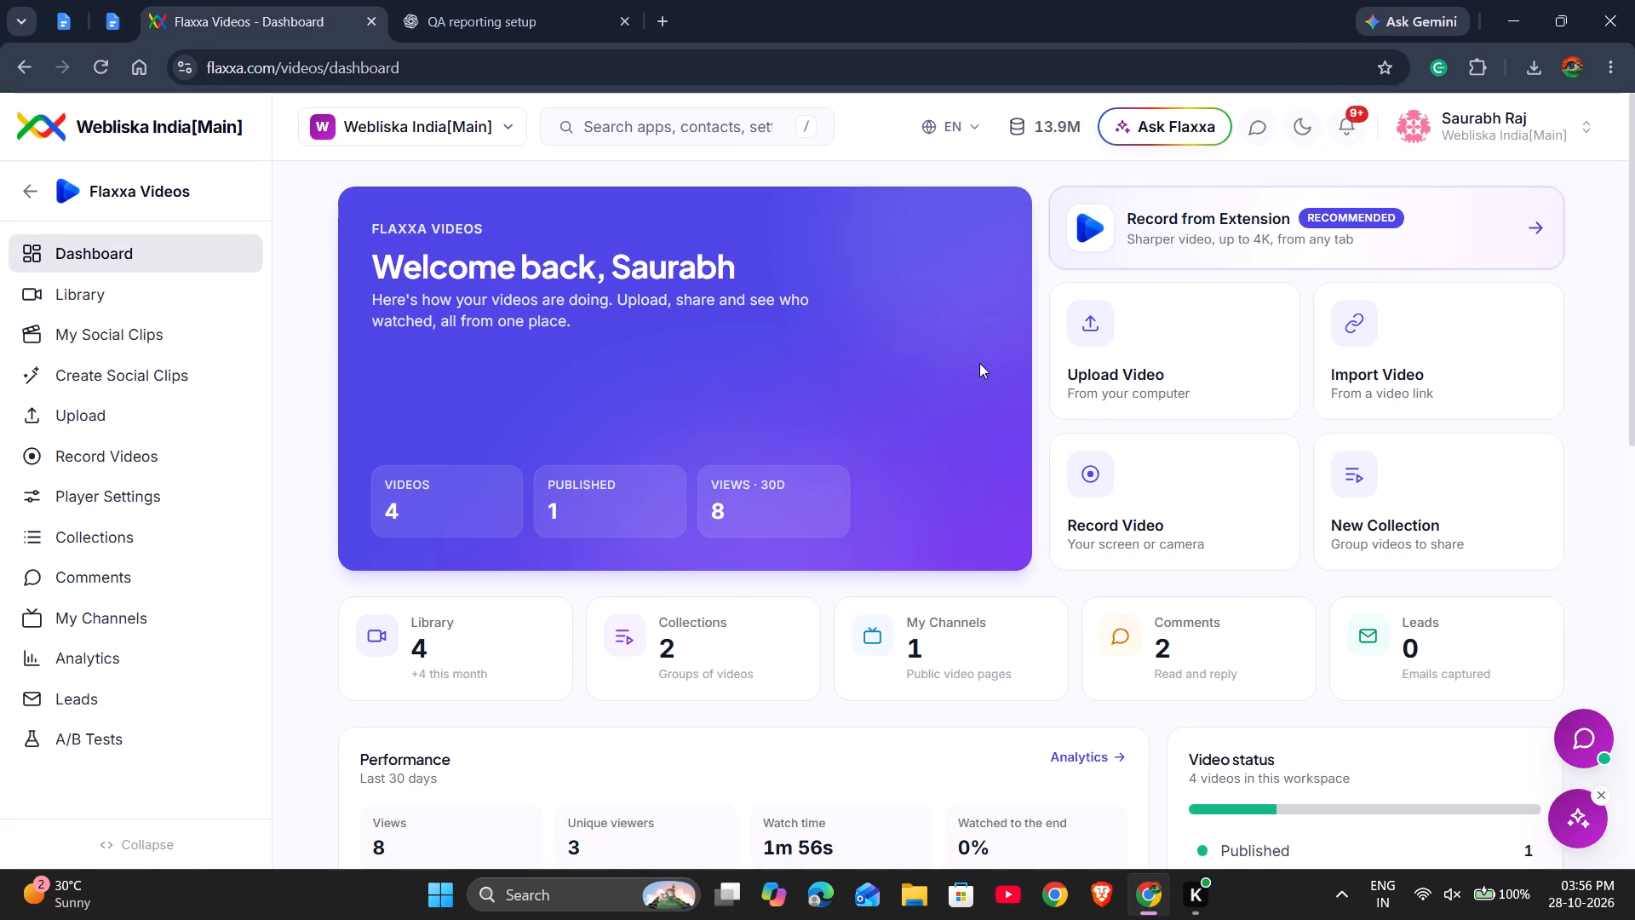
pyautogui.scroll(-5, 979, 363)
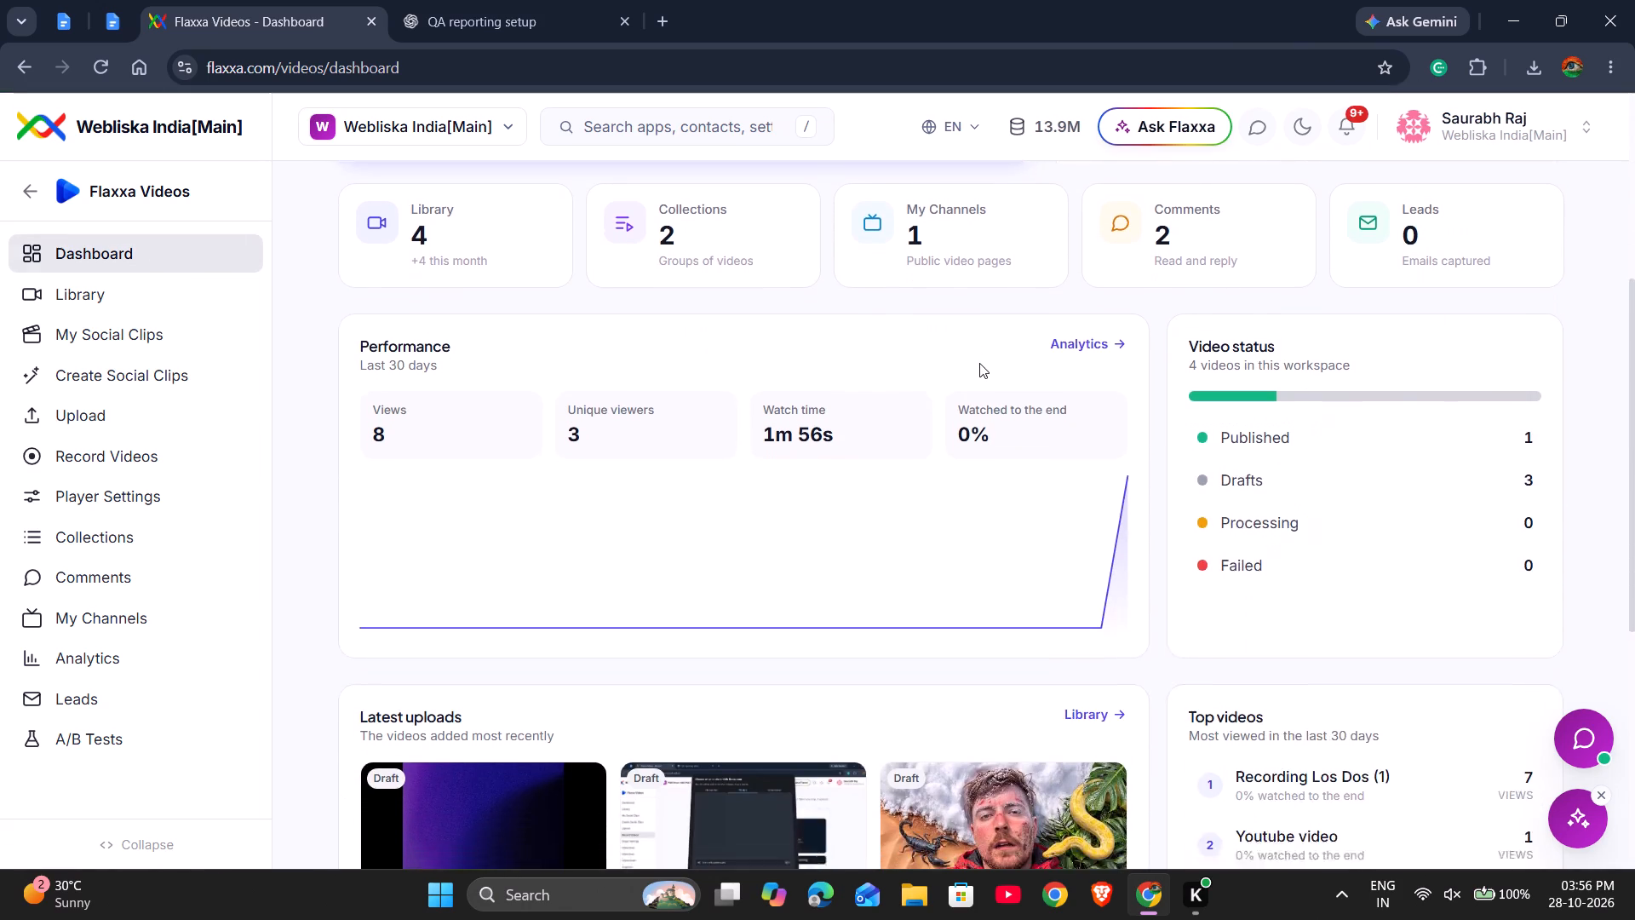
pyautogui.scroll(-3, 979, 363)
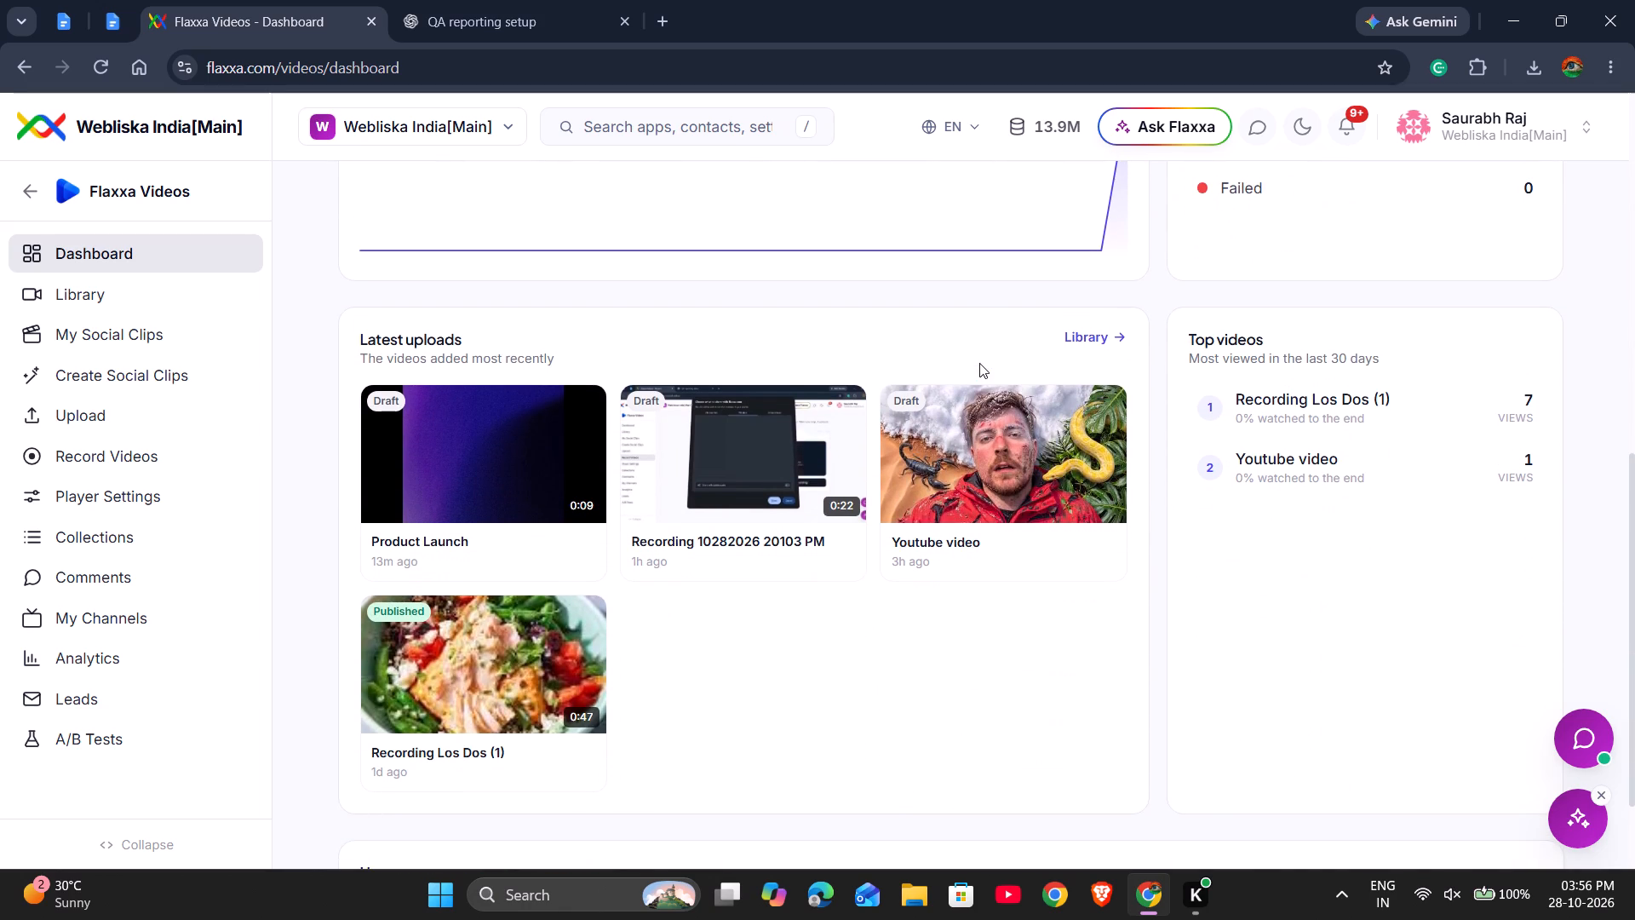
pyautogui.scroll(-6, 979, 363)
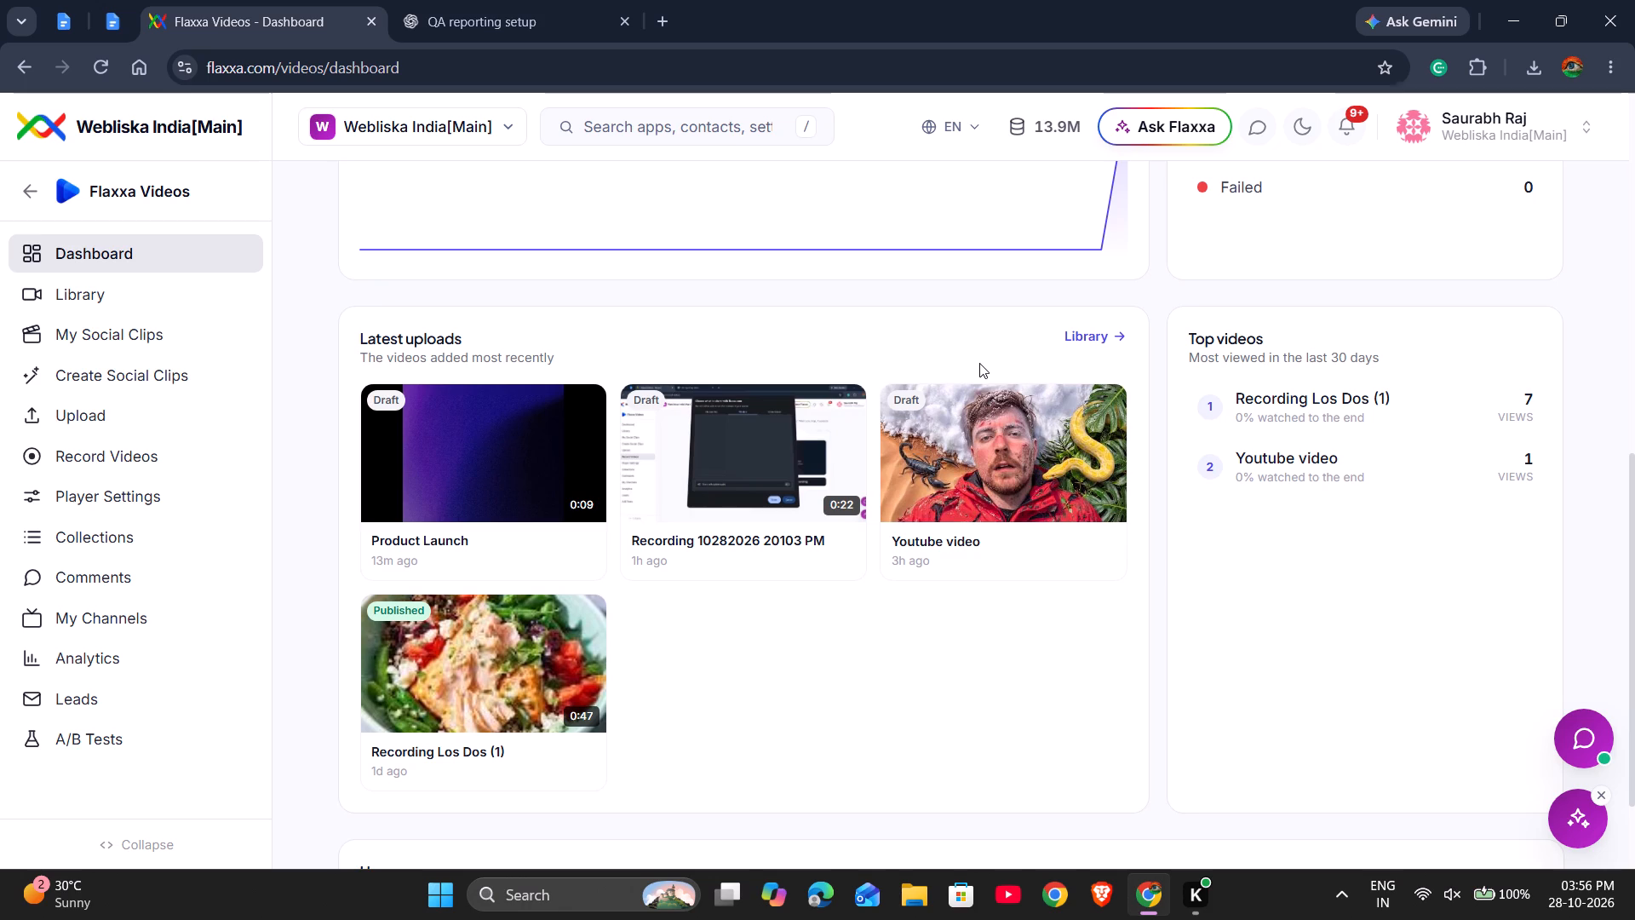
# Open the Flaxxa Videos Library.
pyautogui.click(117, 294)
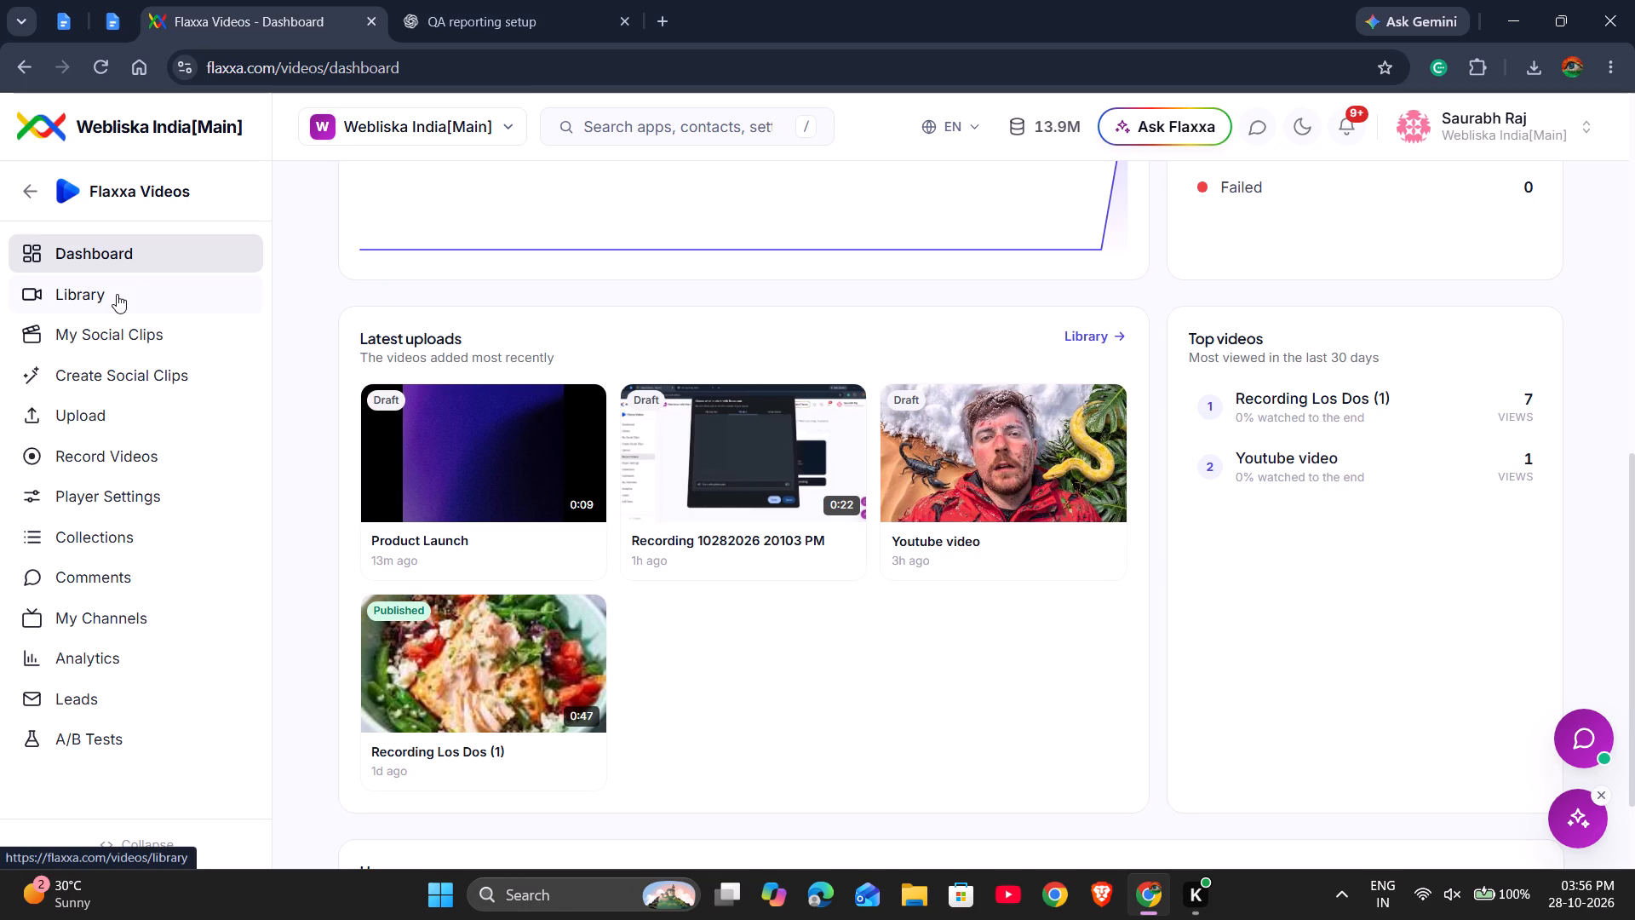
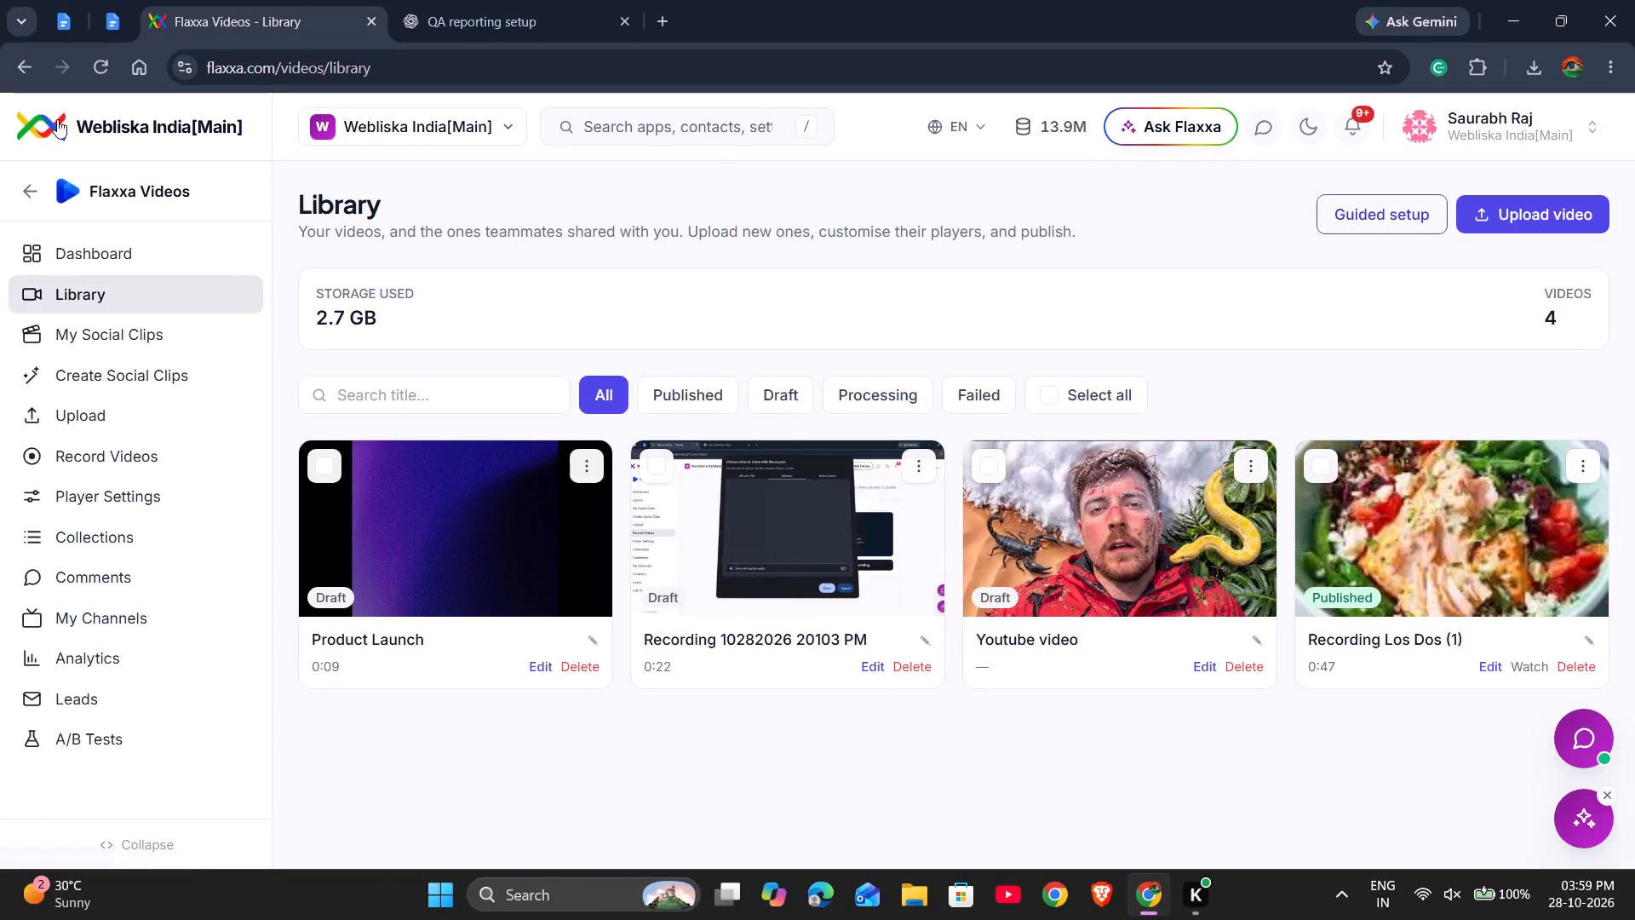
# Check the Library's video list under the Published and Draft status filters, and switch the filter back to All.
pyautogui.click(686, 393)
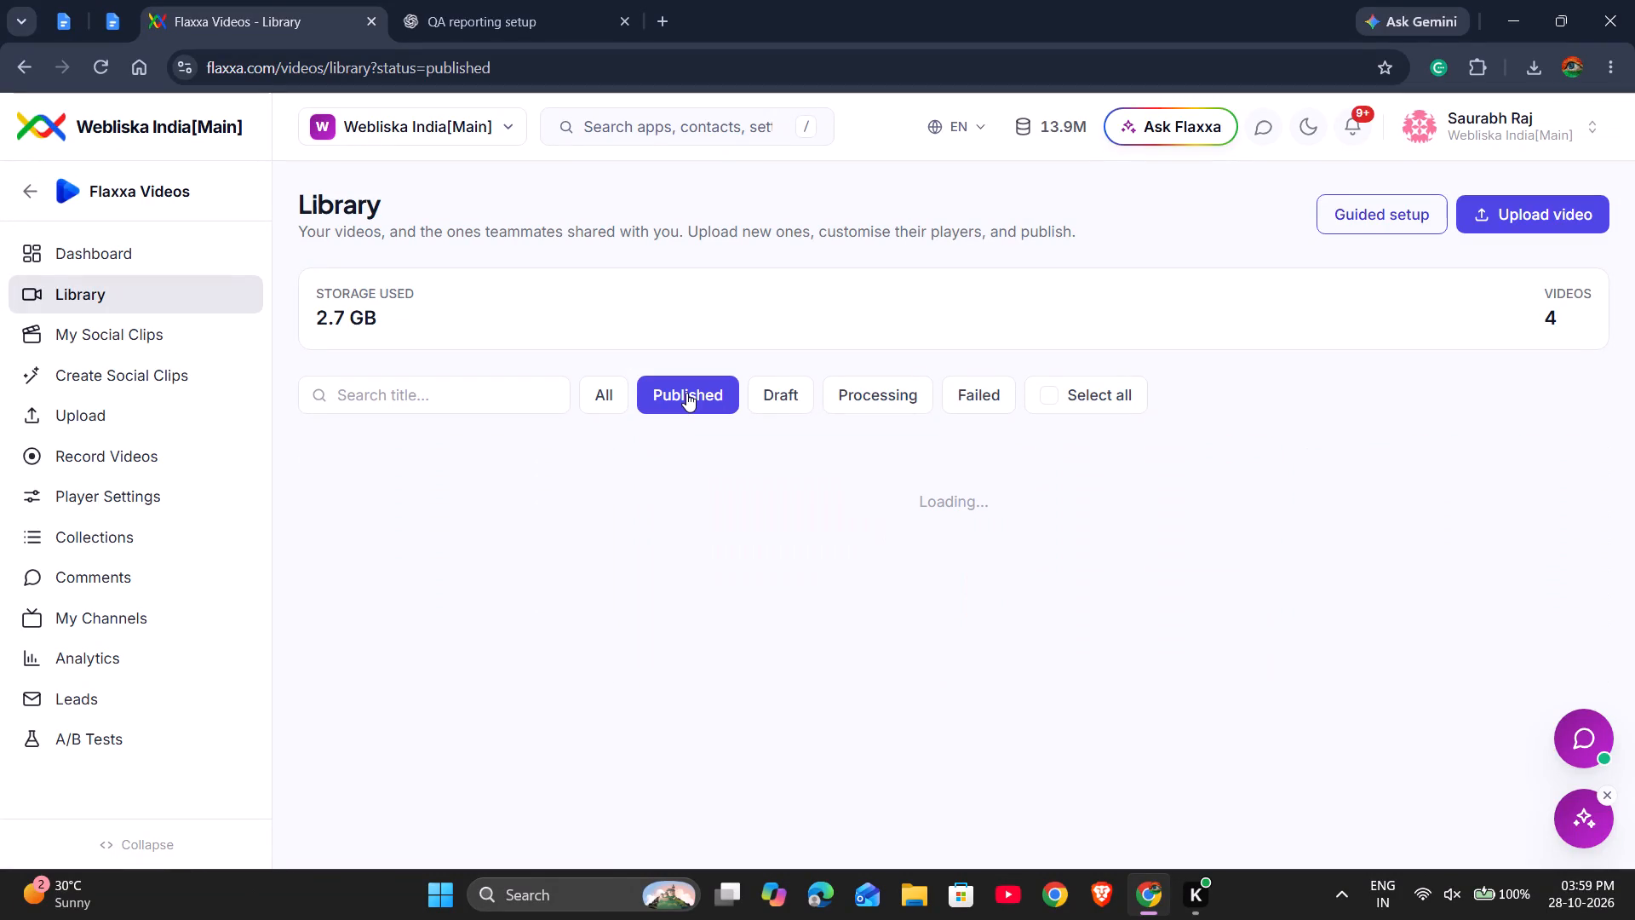
pyautogui.click(782, 388)
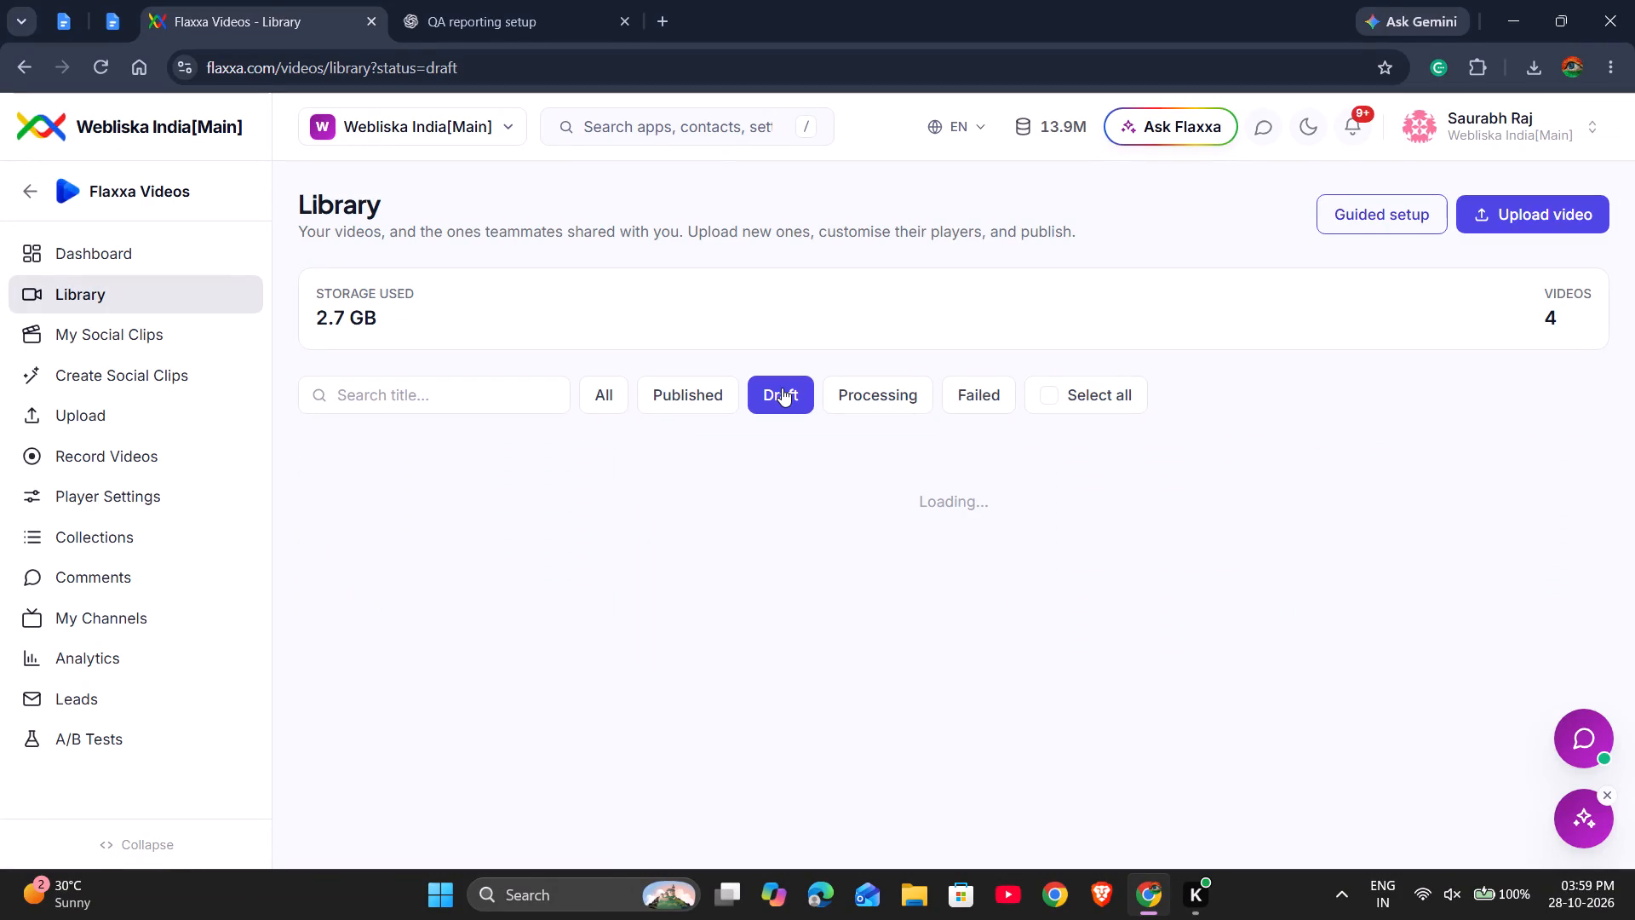
pyautogui.click(611, 384)
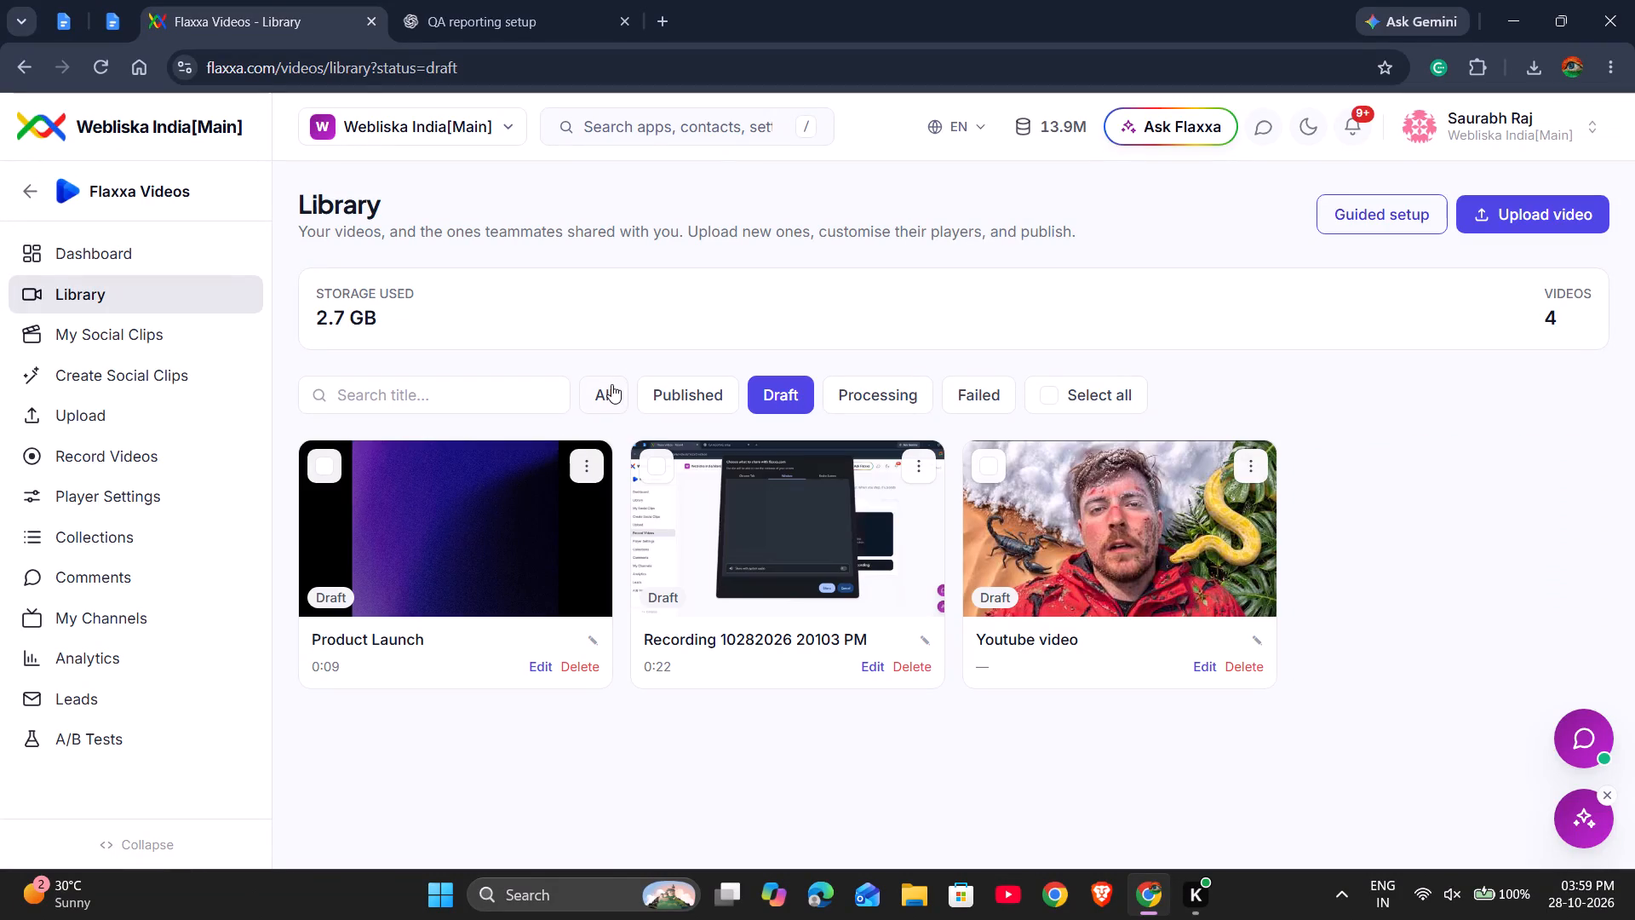
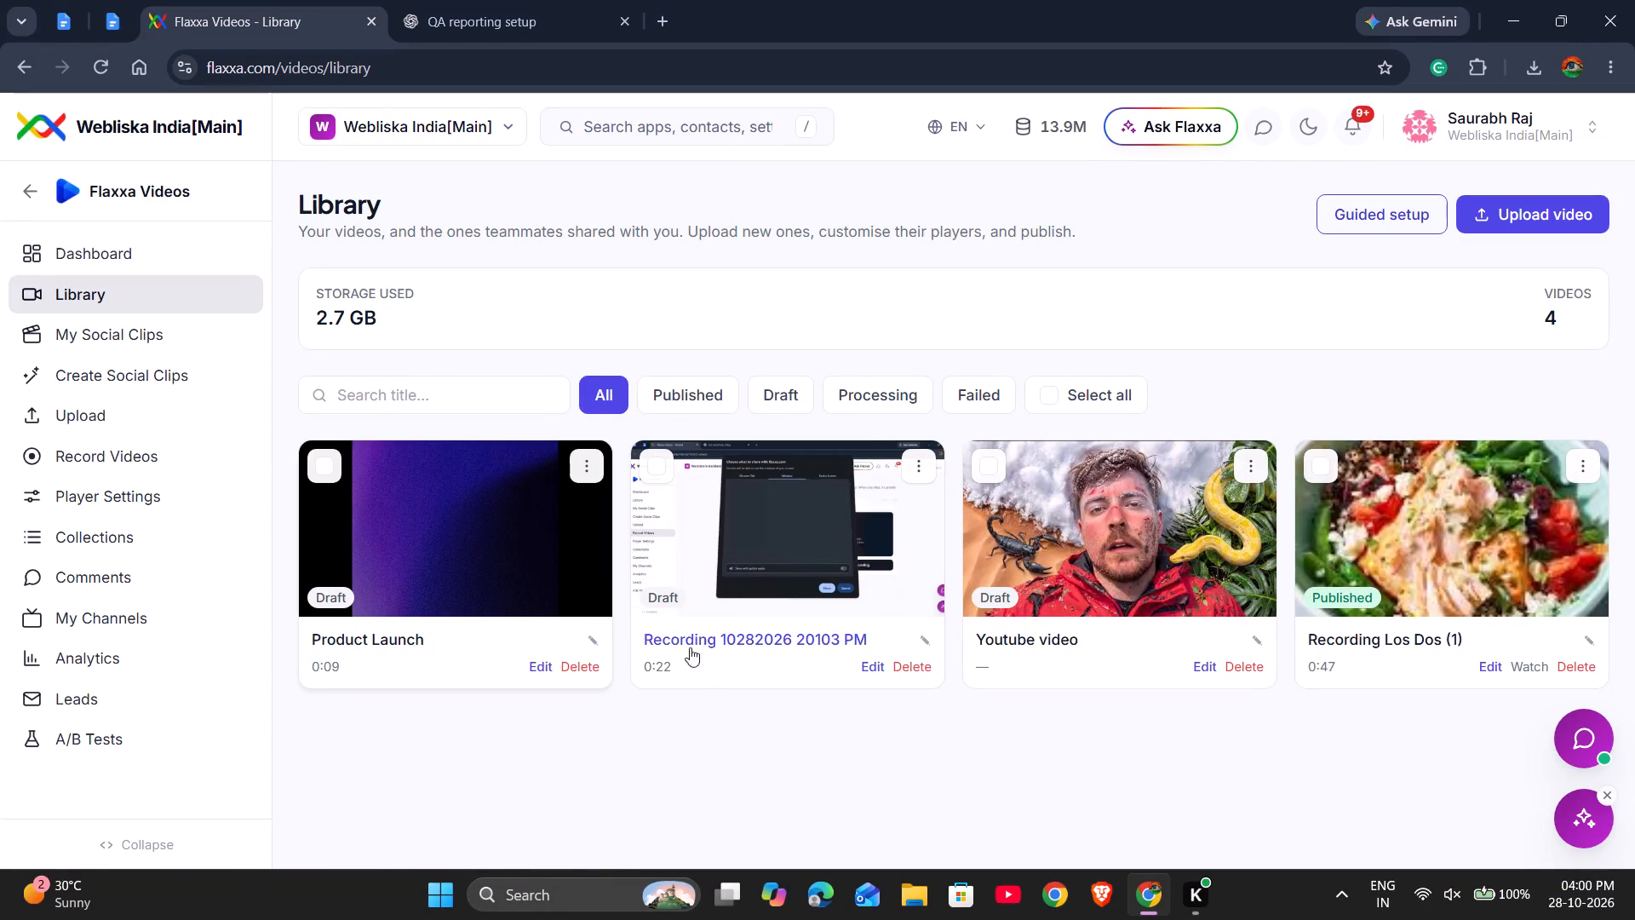
# Rename the recording in the Library as "Recording 10.28.2026 PM", separating the date with periods and removing the time digits, and save it.
pyautogui.click(921, 638)
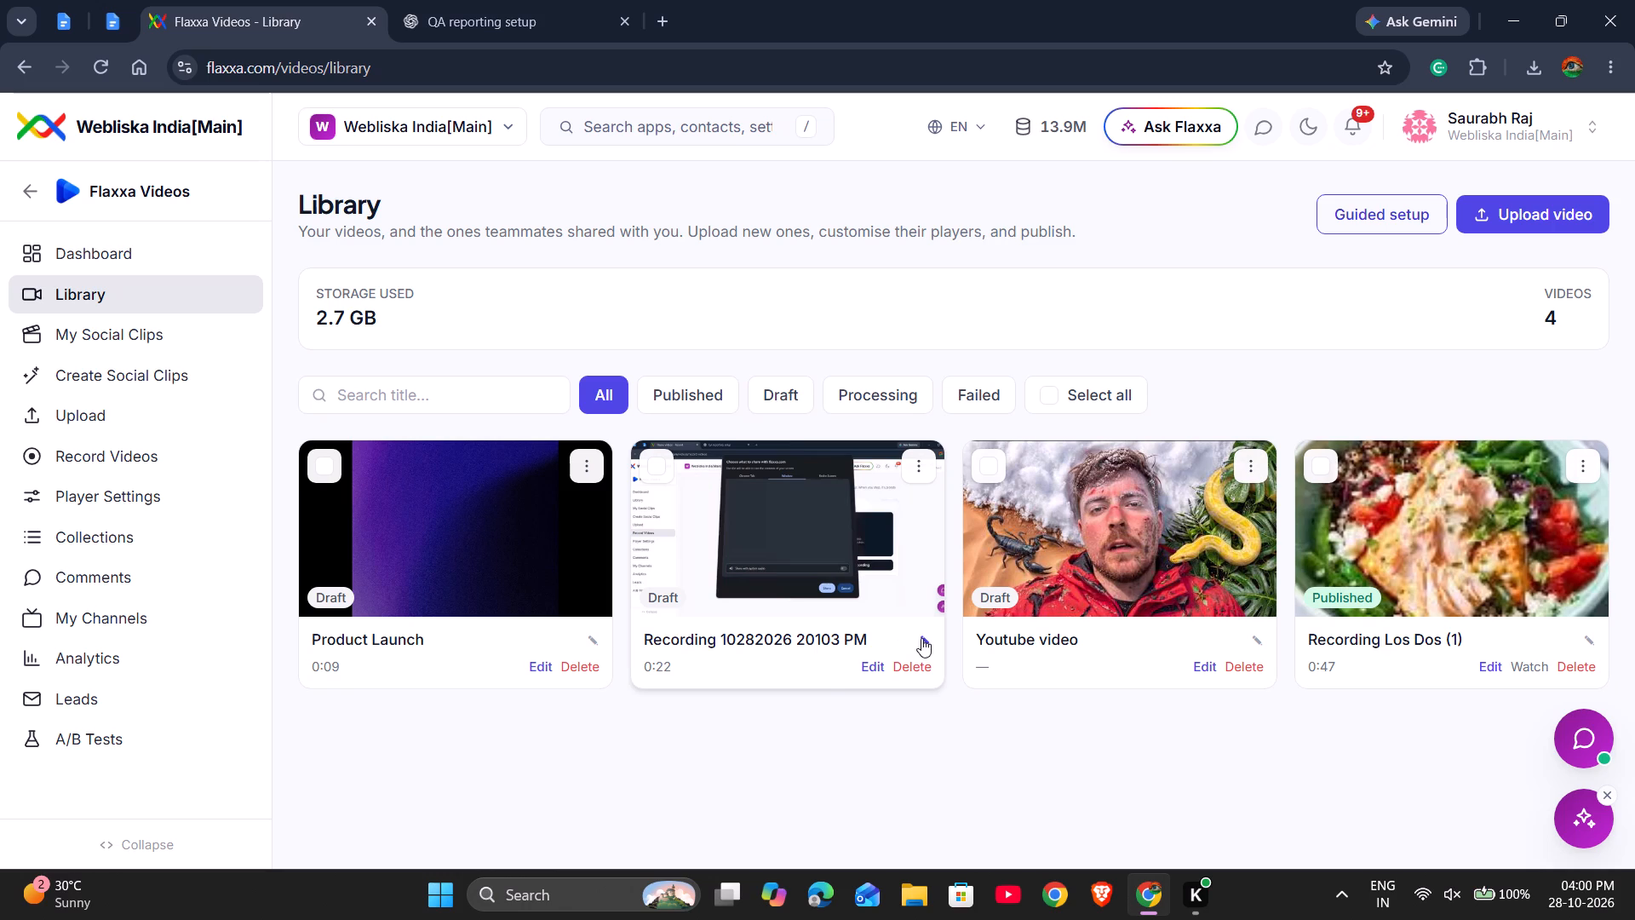
pyautogui.click(889, 642)
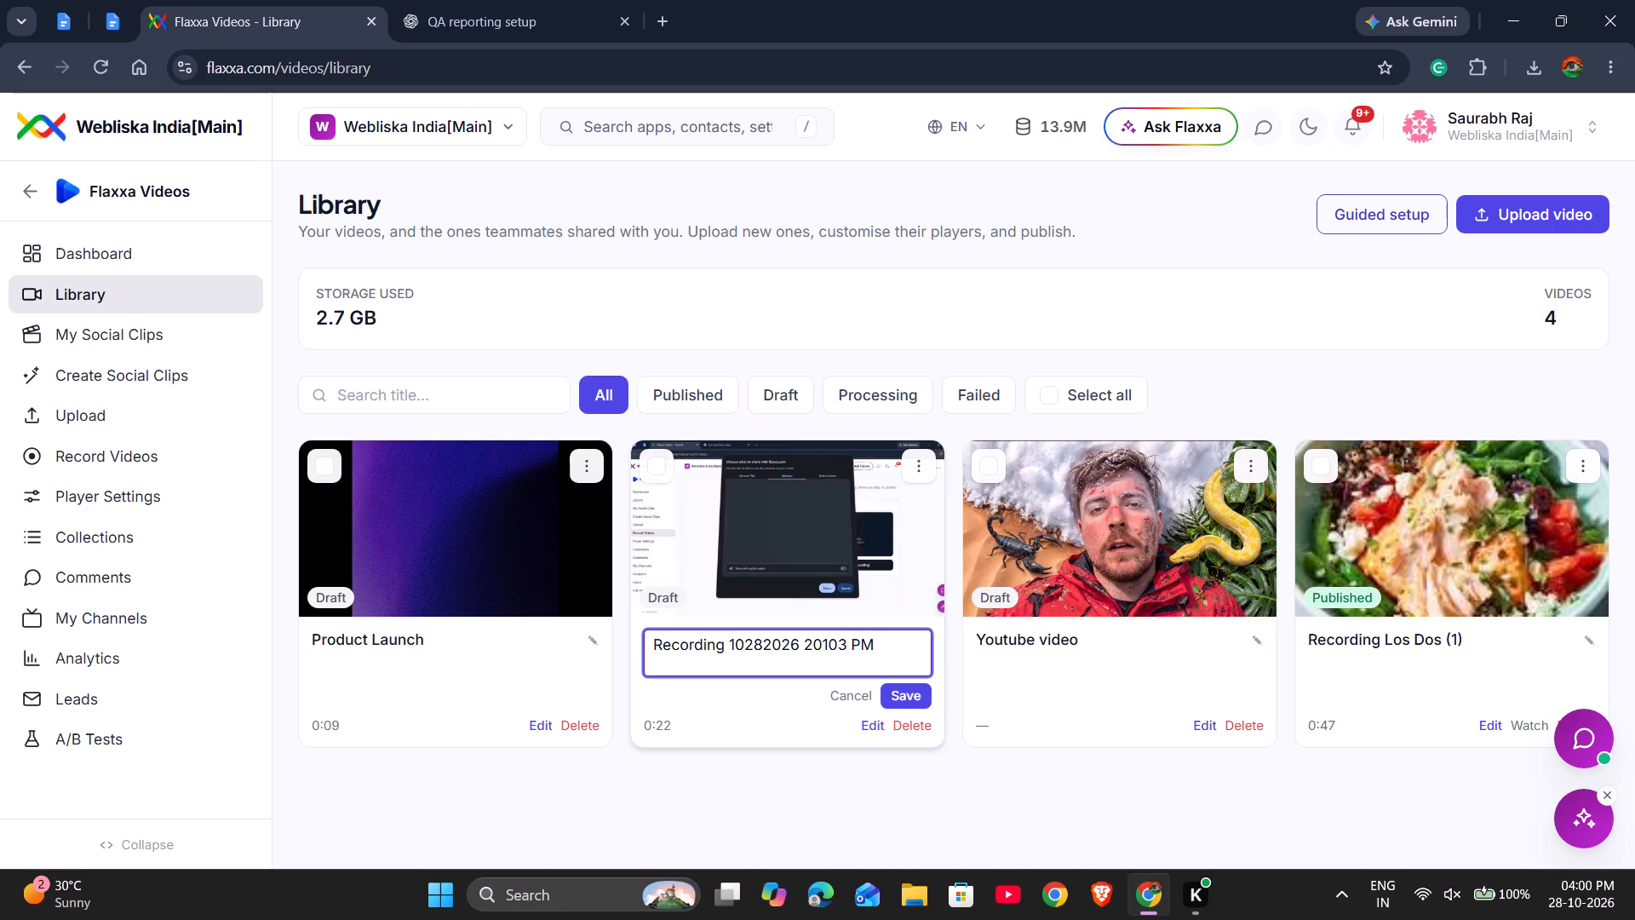
pyautogui.click(744, 641)
pyautogui.press('.')
pyautogui.press('Right')
pyautogui.press('Right')
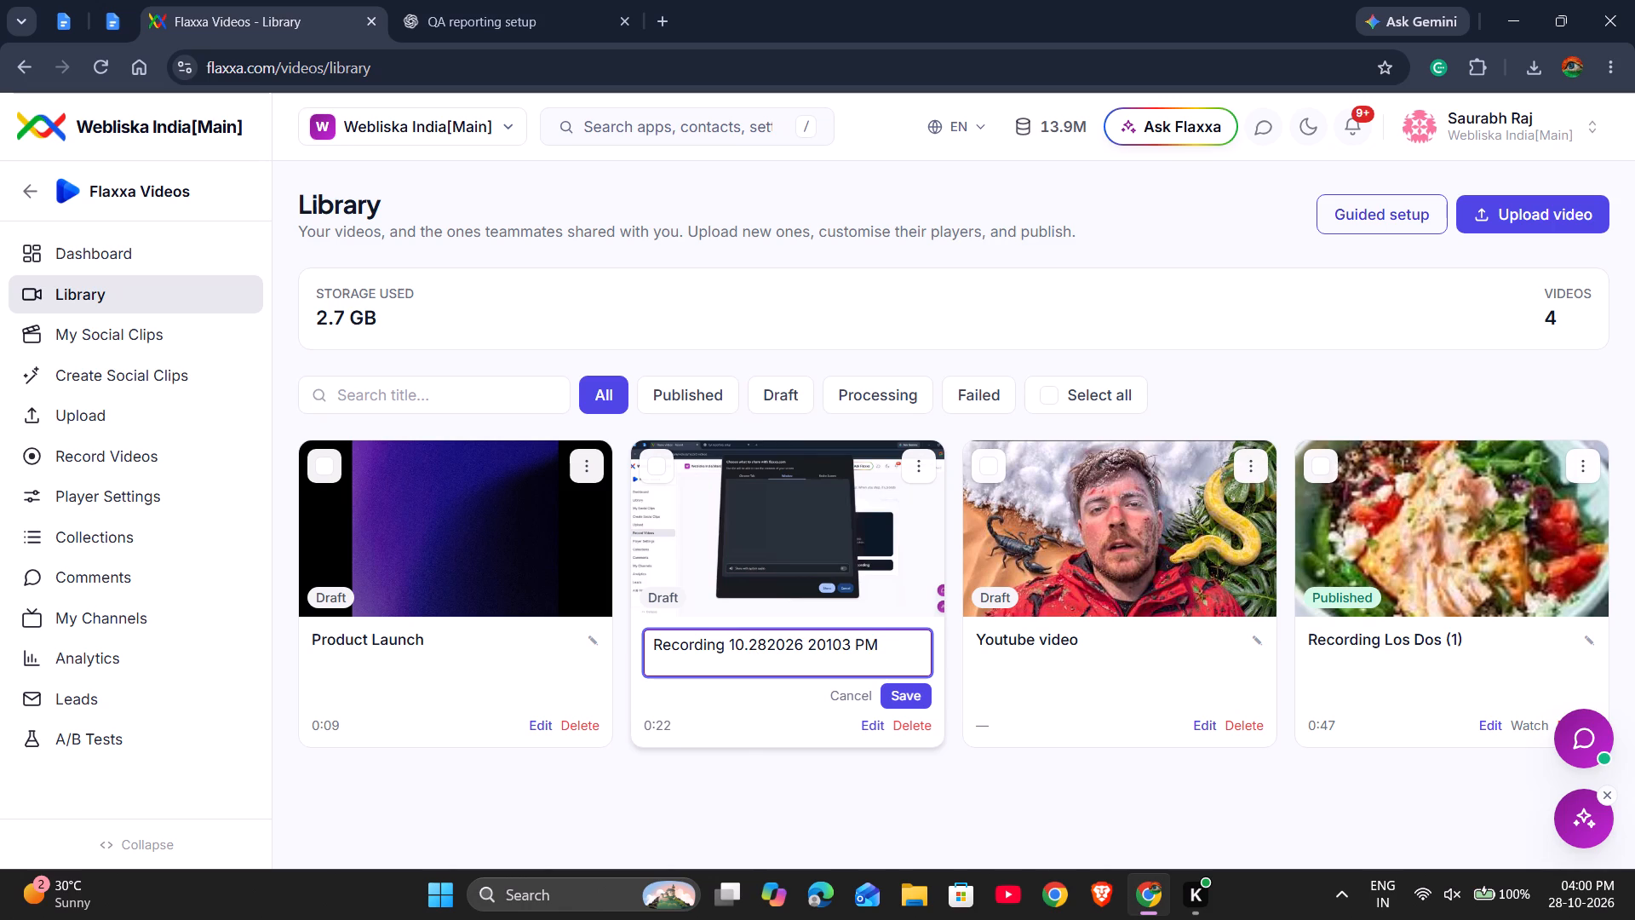
pyautogui.press('.')
pyautogui.press('Right')
pyautogui.press('Right')
pyautogui.press('Right')
pyautogui.press('Right')
pyautogui.press('Right')
pyautogui.press('Right')
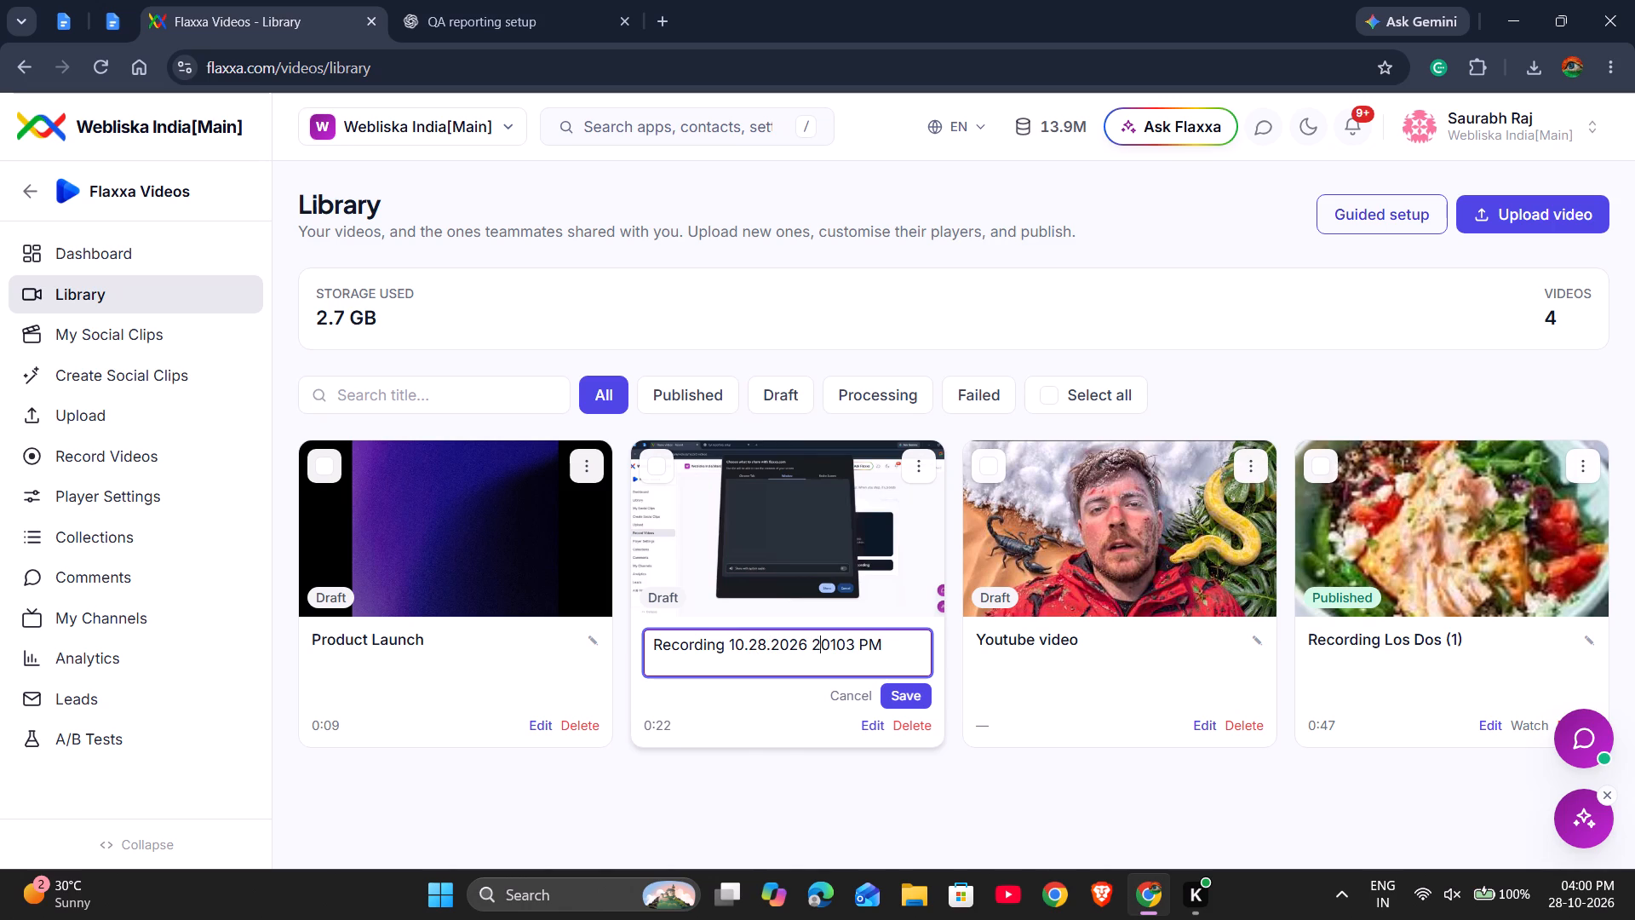
pyautogui.press('Right')
pyautogui.press('Right')
pyautogui.press('Right')
pyautogui.press('Right')
pyautogui.press('BackSpace')
pyautogui.press('BackSpace')
pyautogui.press('BackSpace')
pyautogui.press('BackSpace')
pyautogui.press('BackSpace')
pyautogui.press('BackSpace')
pyautogui.click(897, 695)
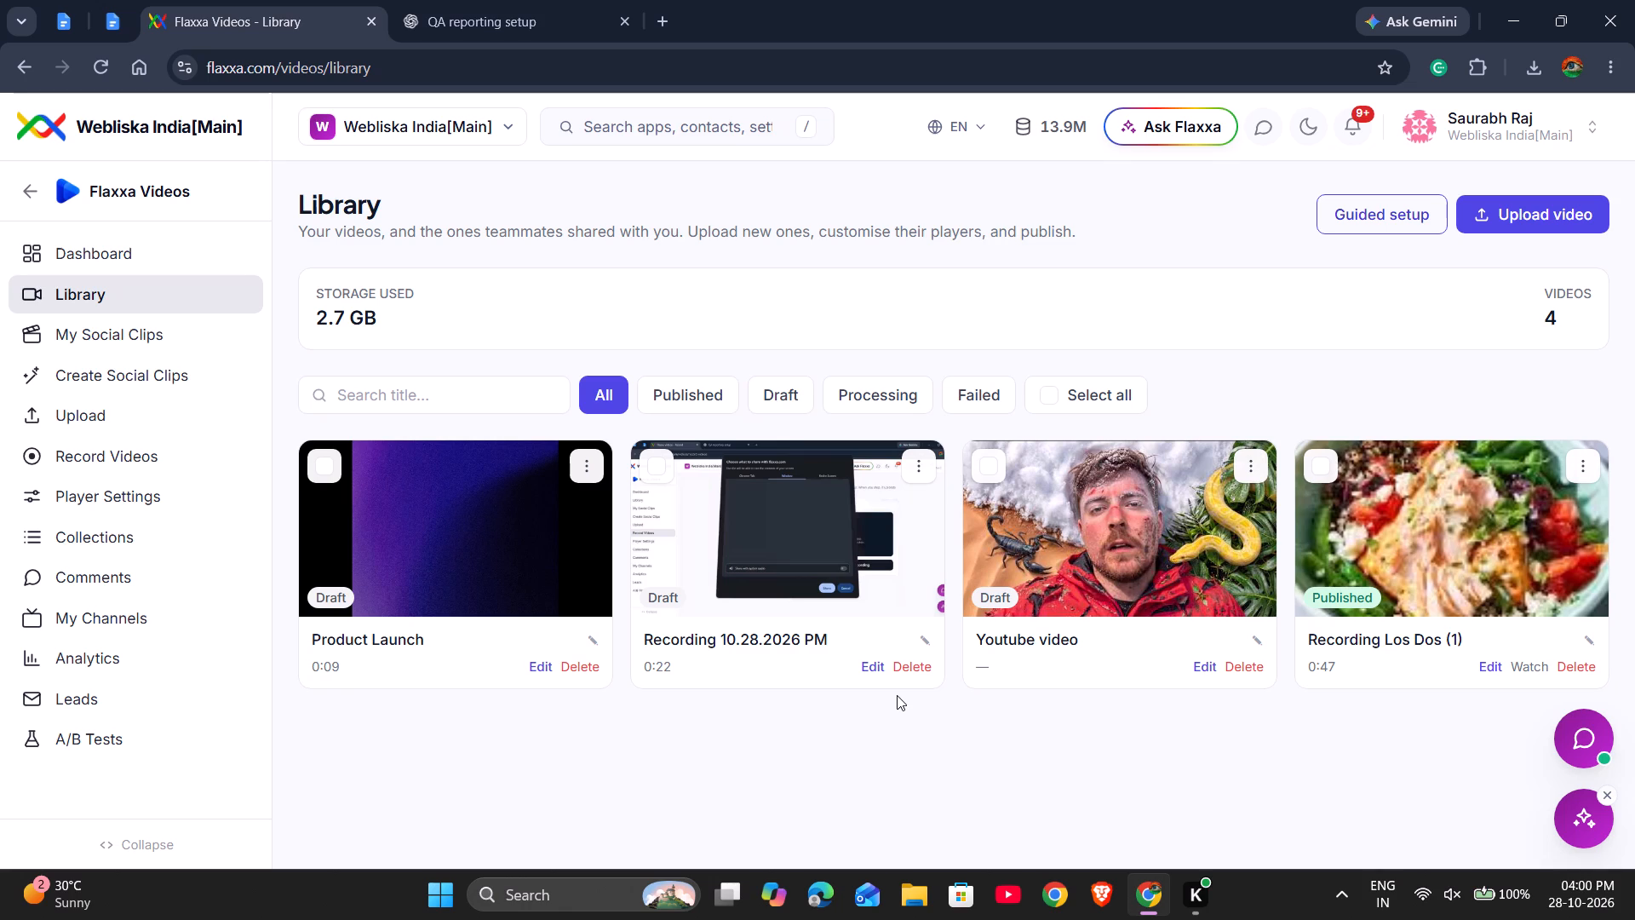
# Open the Product Launch clip from My Social Clips and play its preview, pausing partway through.
pyautogui.click(133, 337)
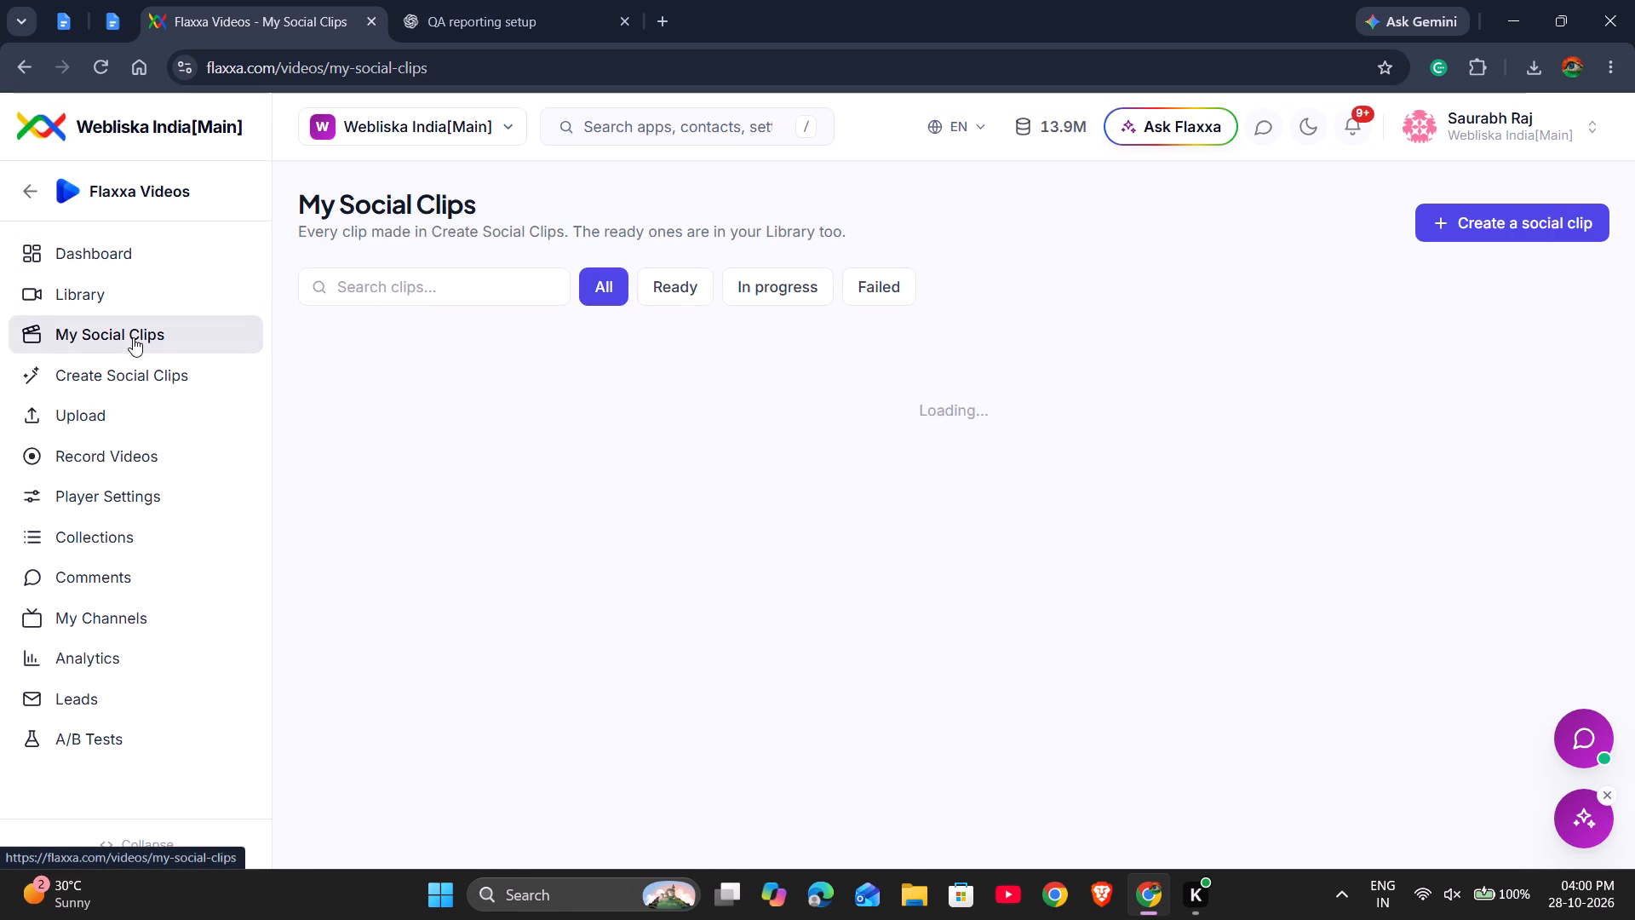
pyautogui.scroll(-1, 483, 638)
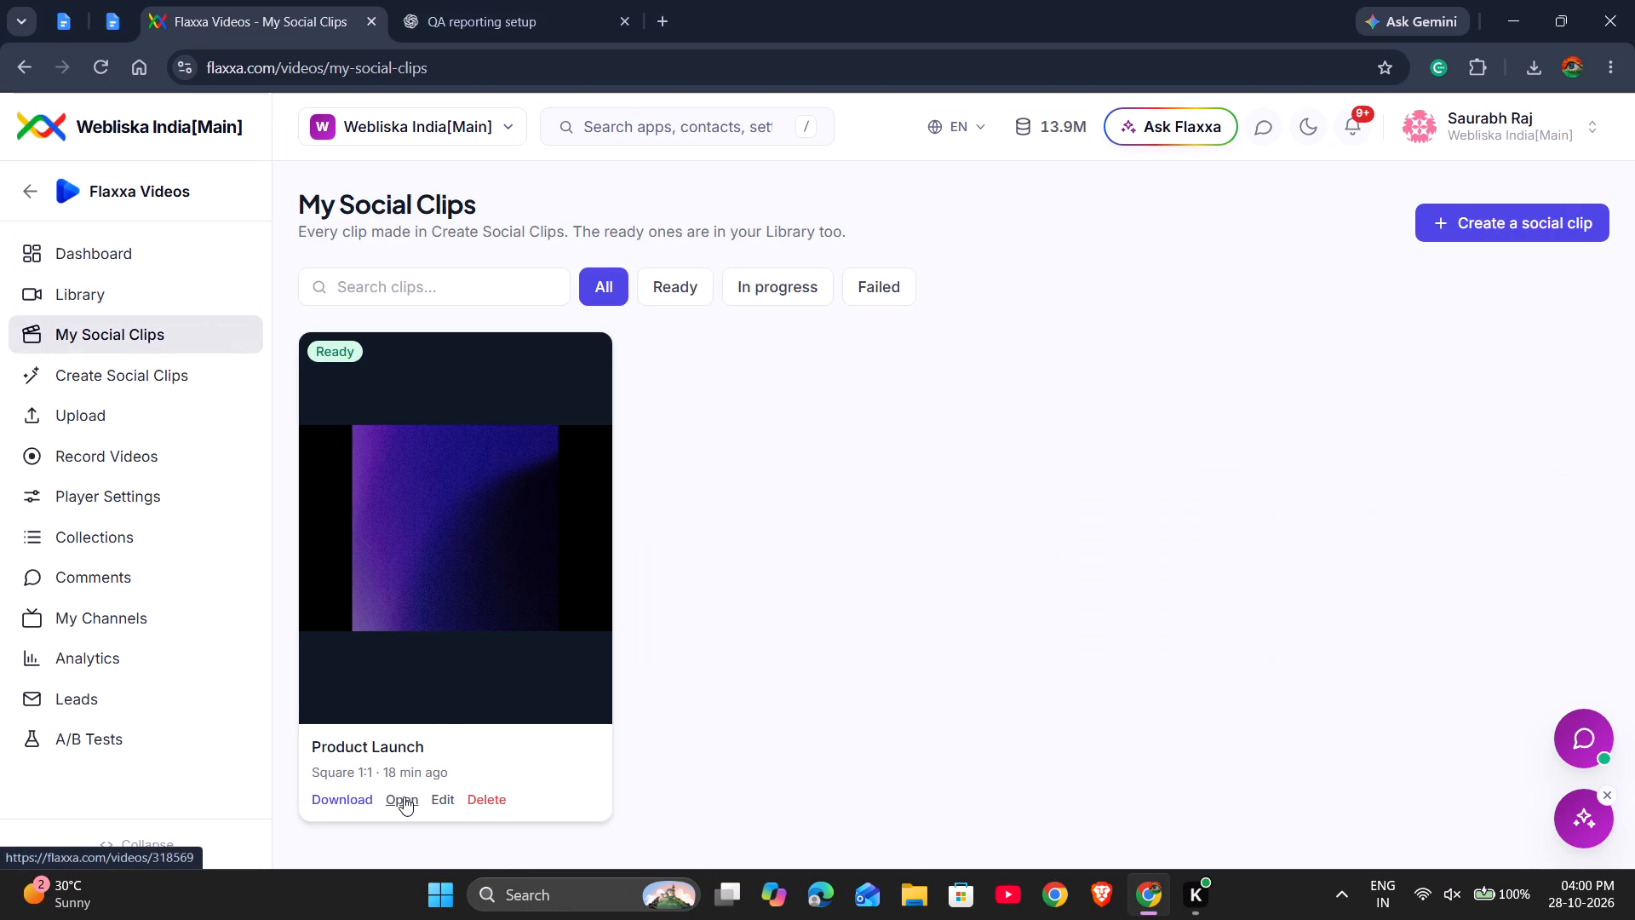
pyautogui.click(404, 796)
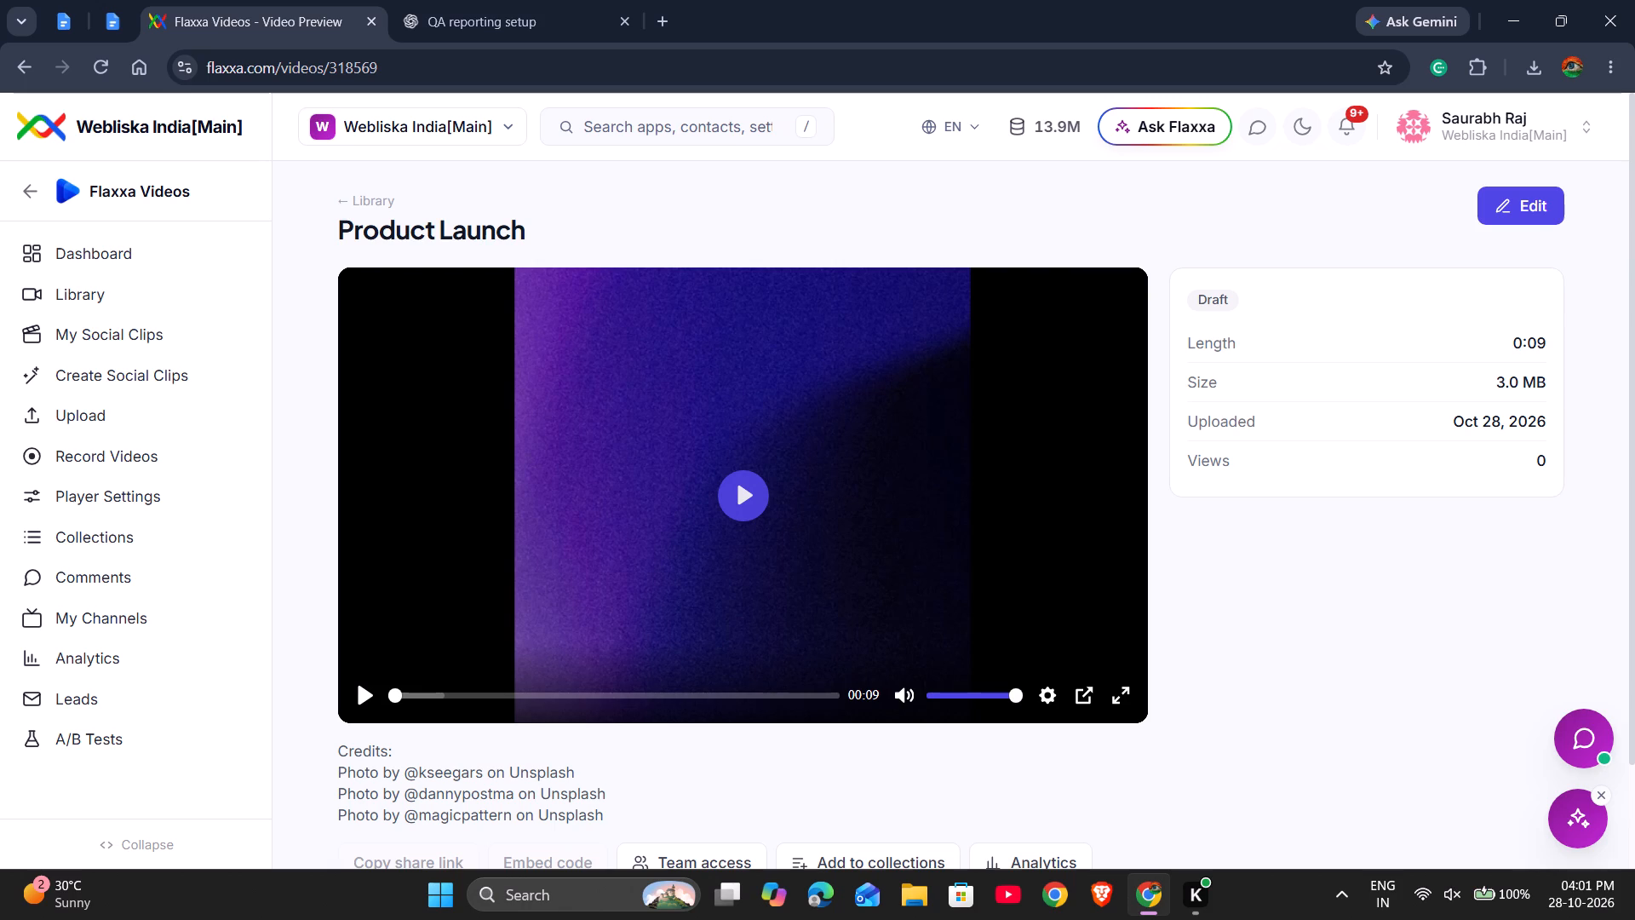
pyautogui.click(731, 501)
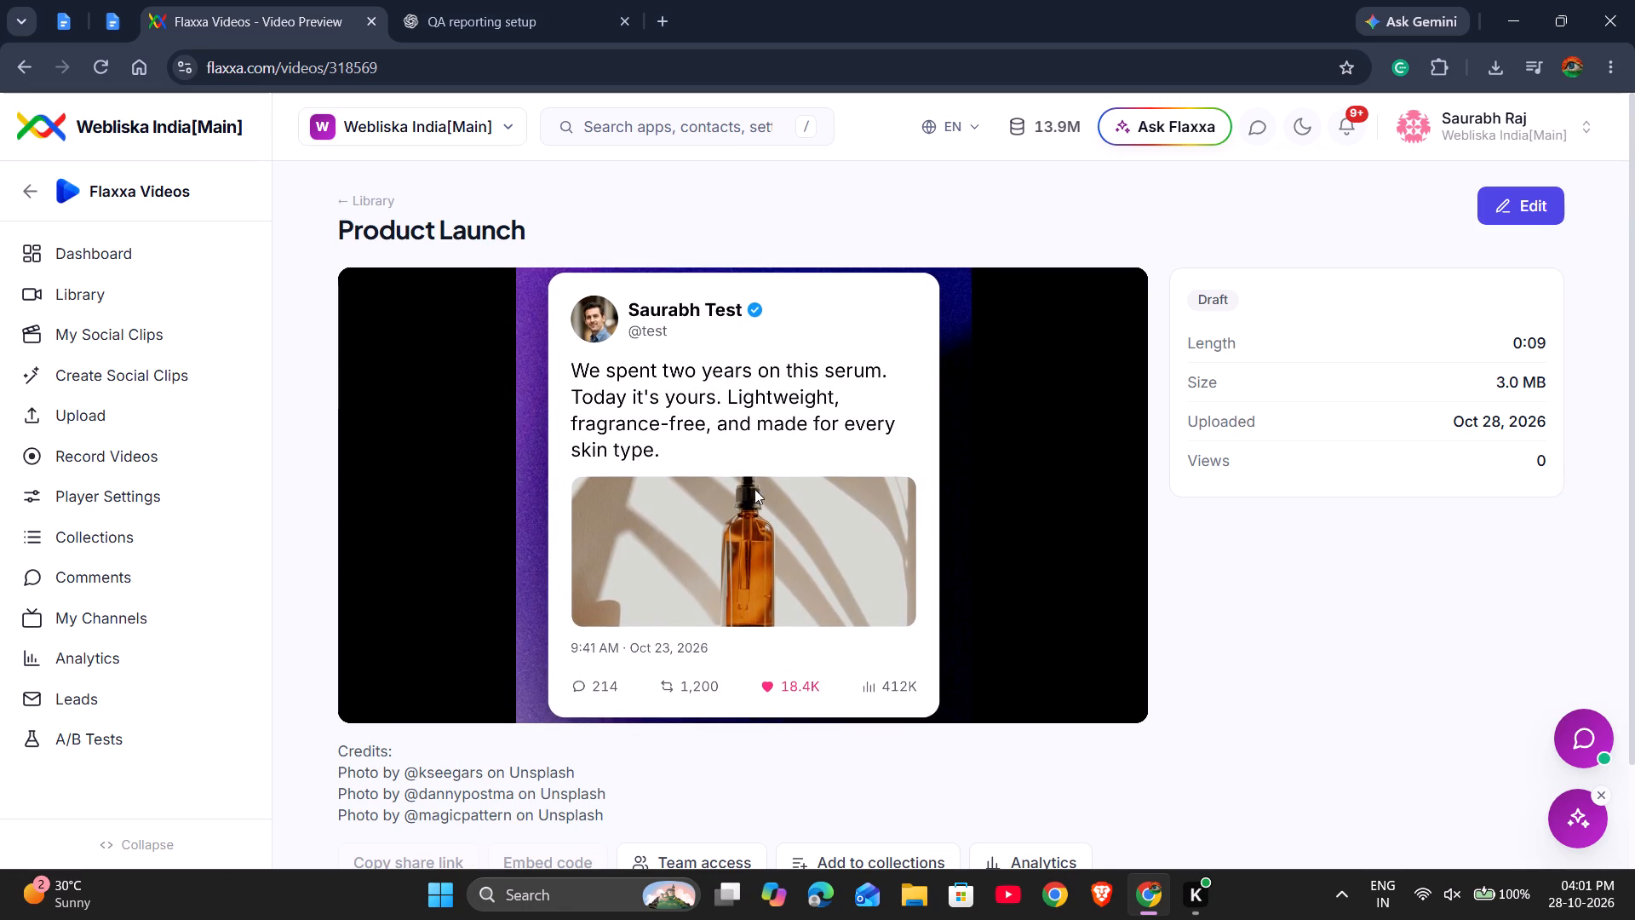
pyautogui.click(735, 473)
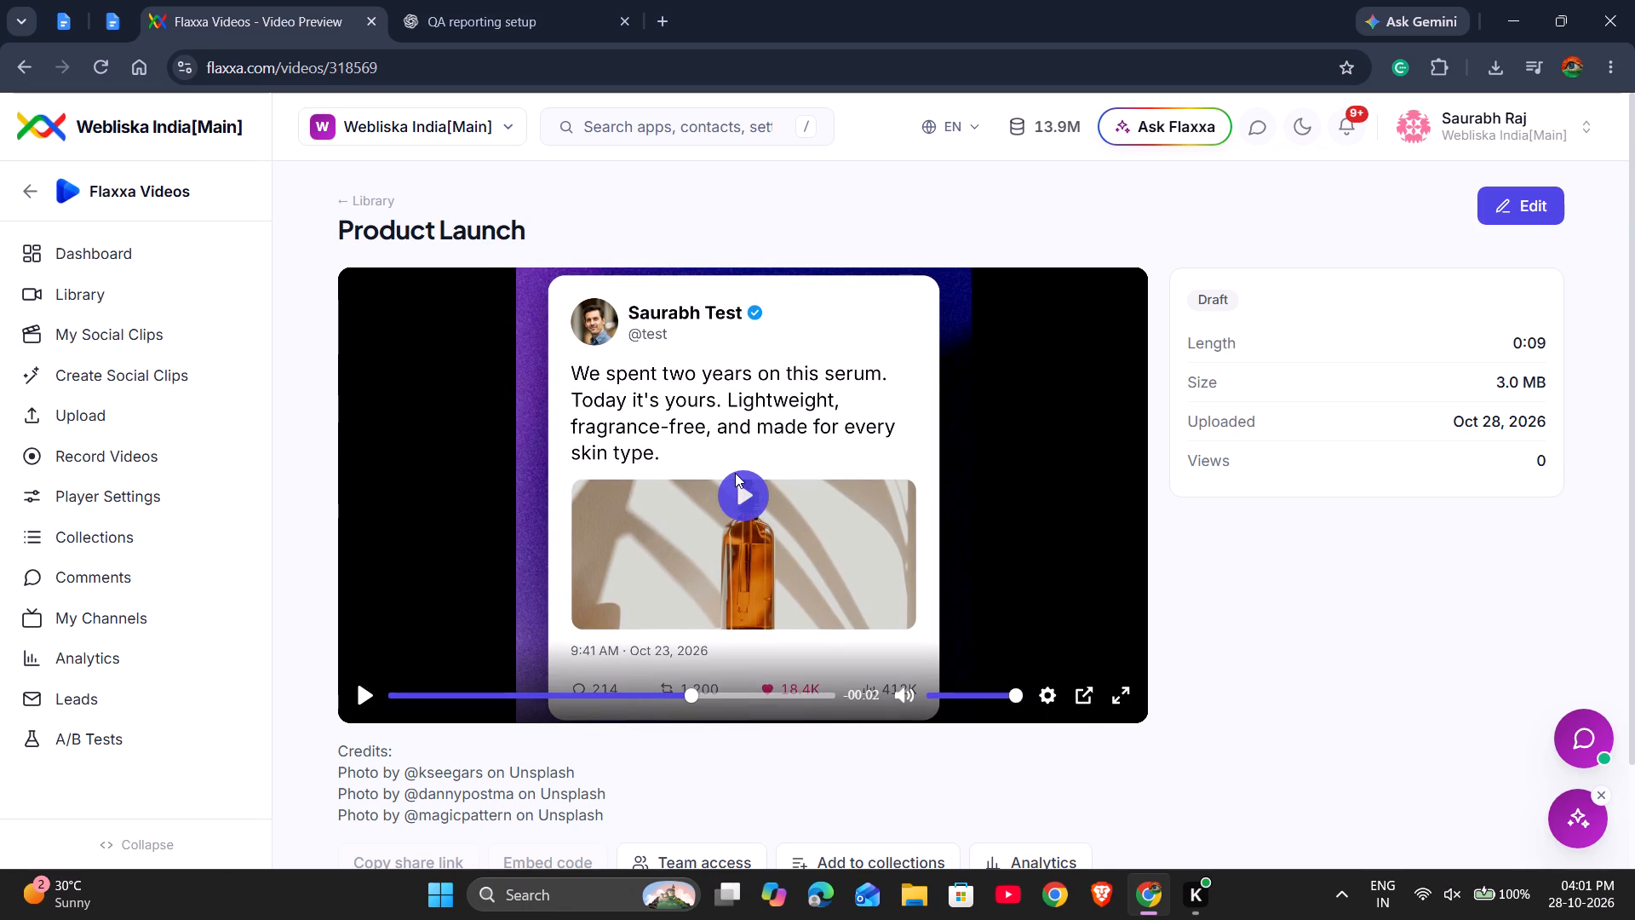
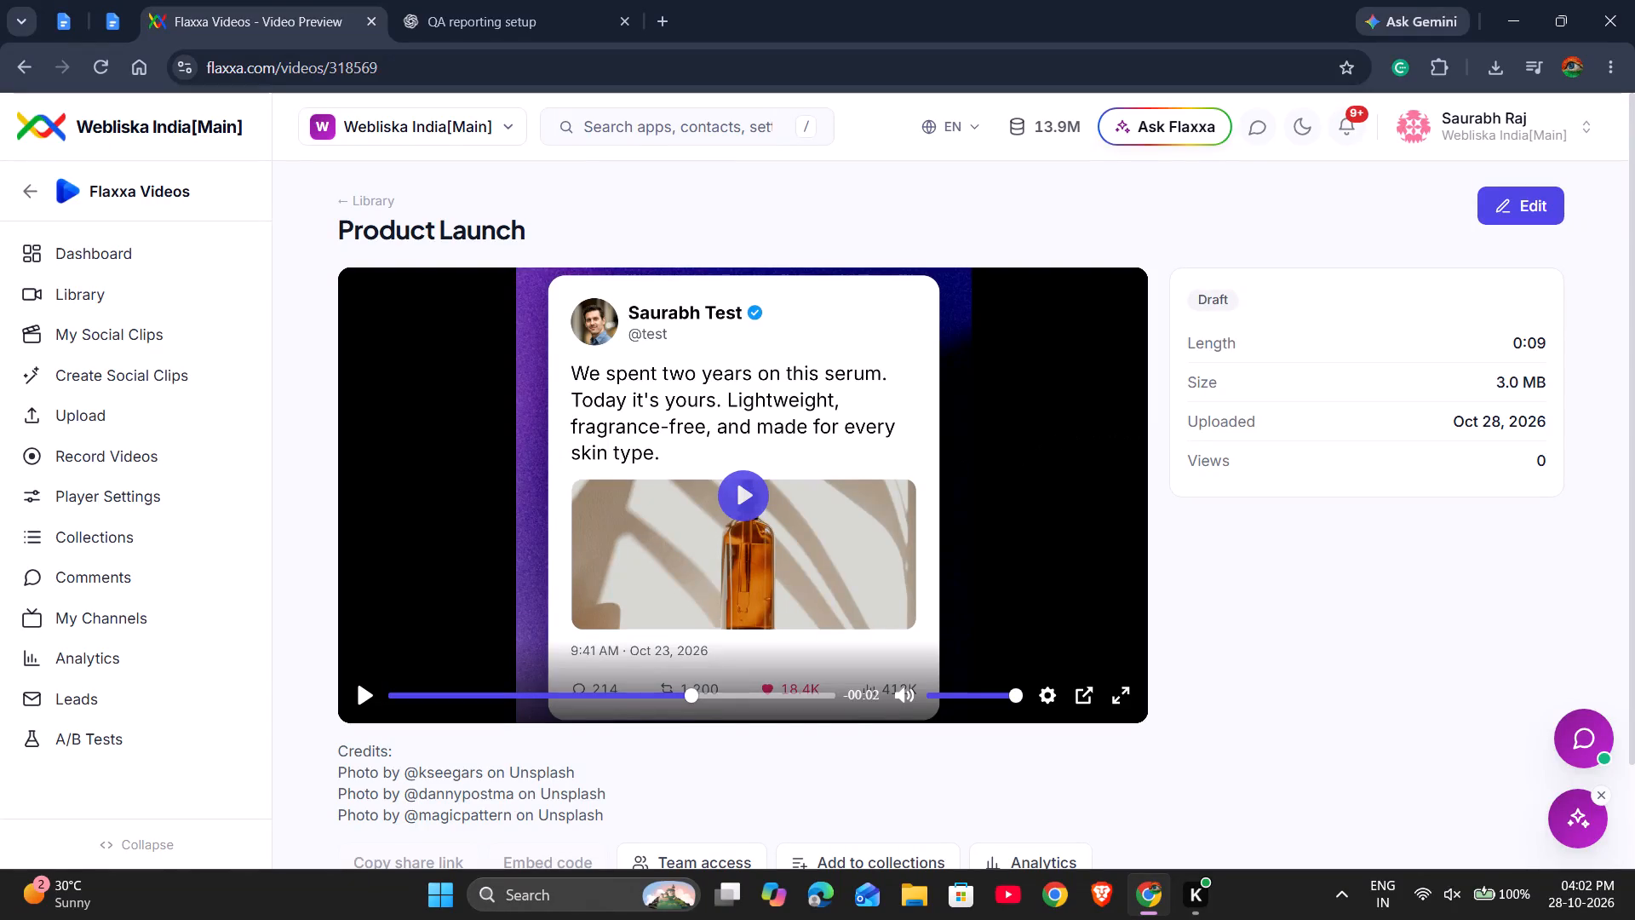
# Examine the Product Launch preview page, including its details, credits and available actions, and briefly resume and pause the clip.
pyautogui.scroll(3, 1214, 523)
pyautogui.scroll(-4, 1214, 523)
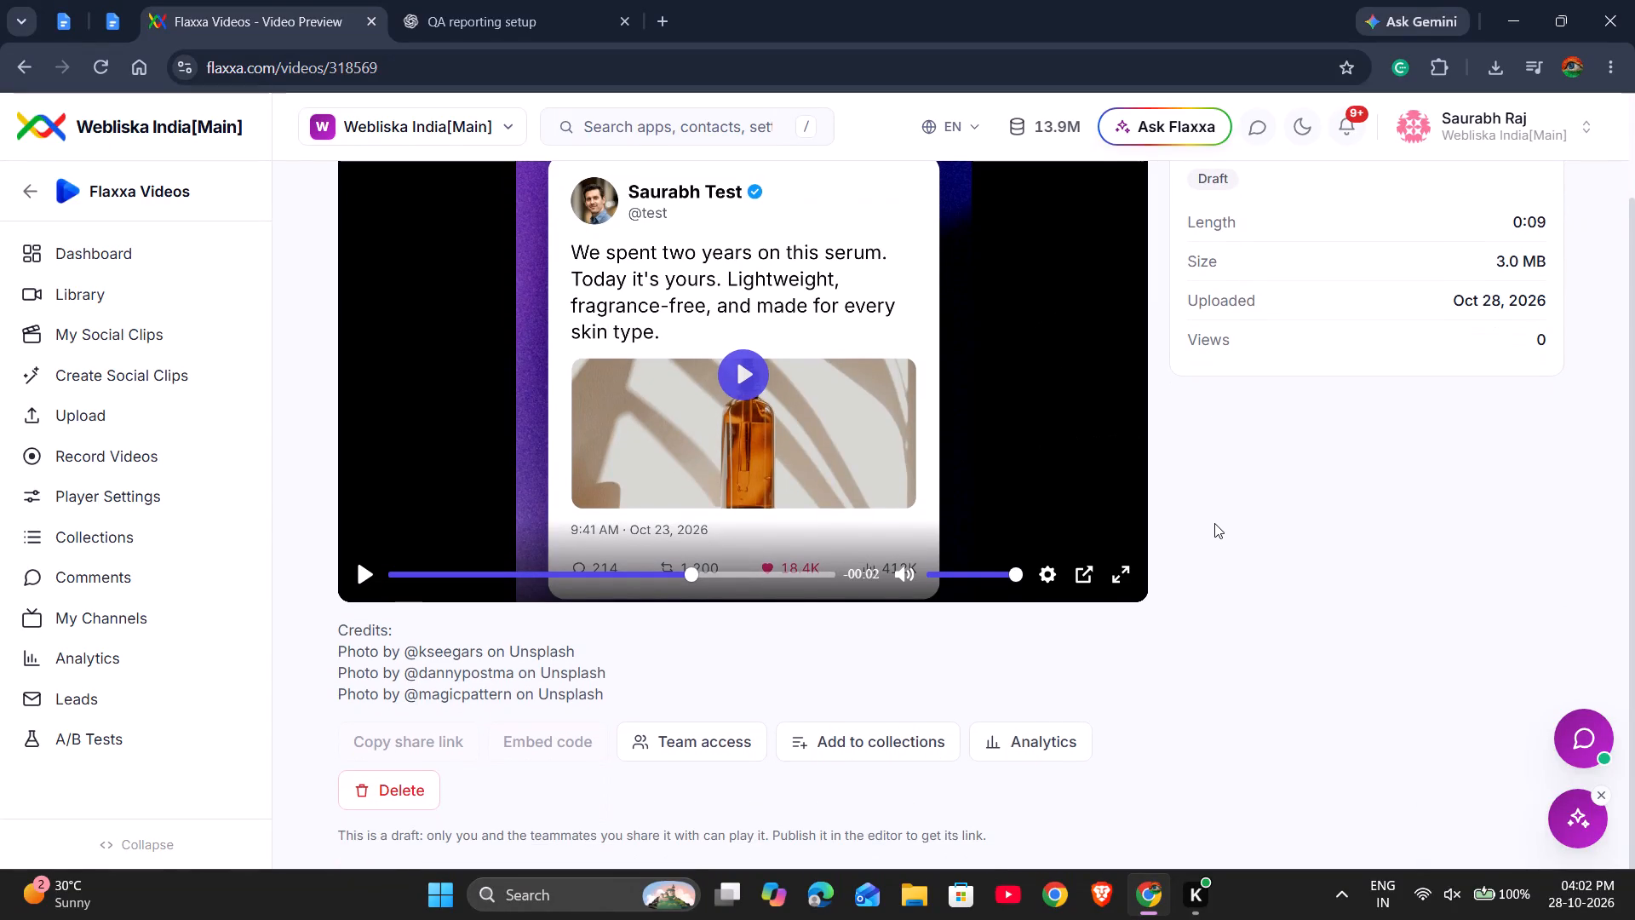
pyautogui.scroll(-1, 1214, 523)
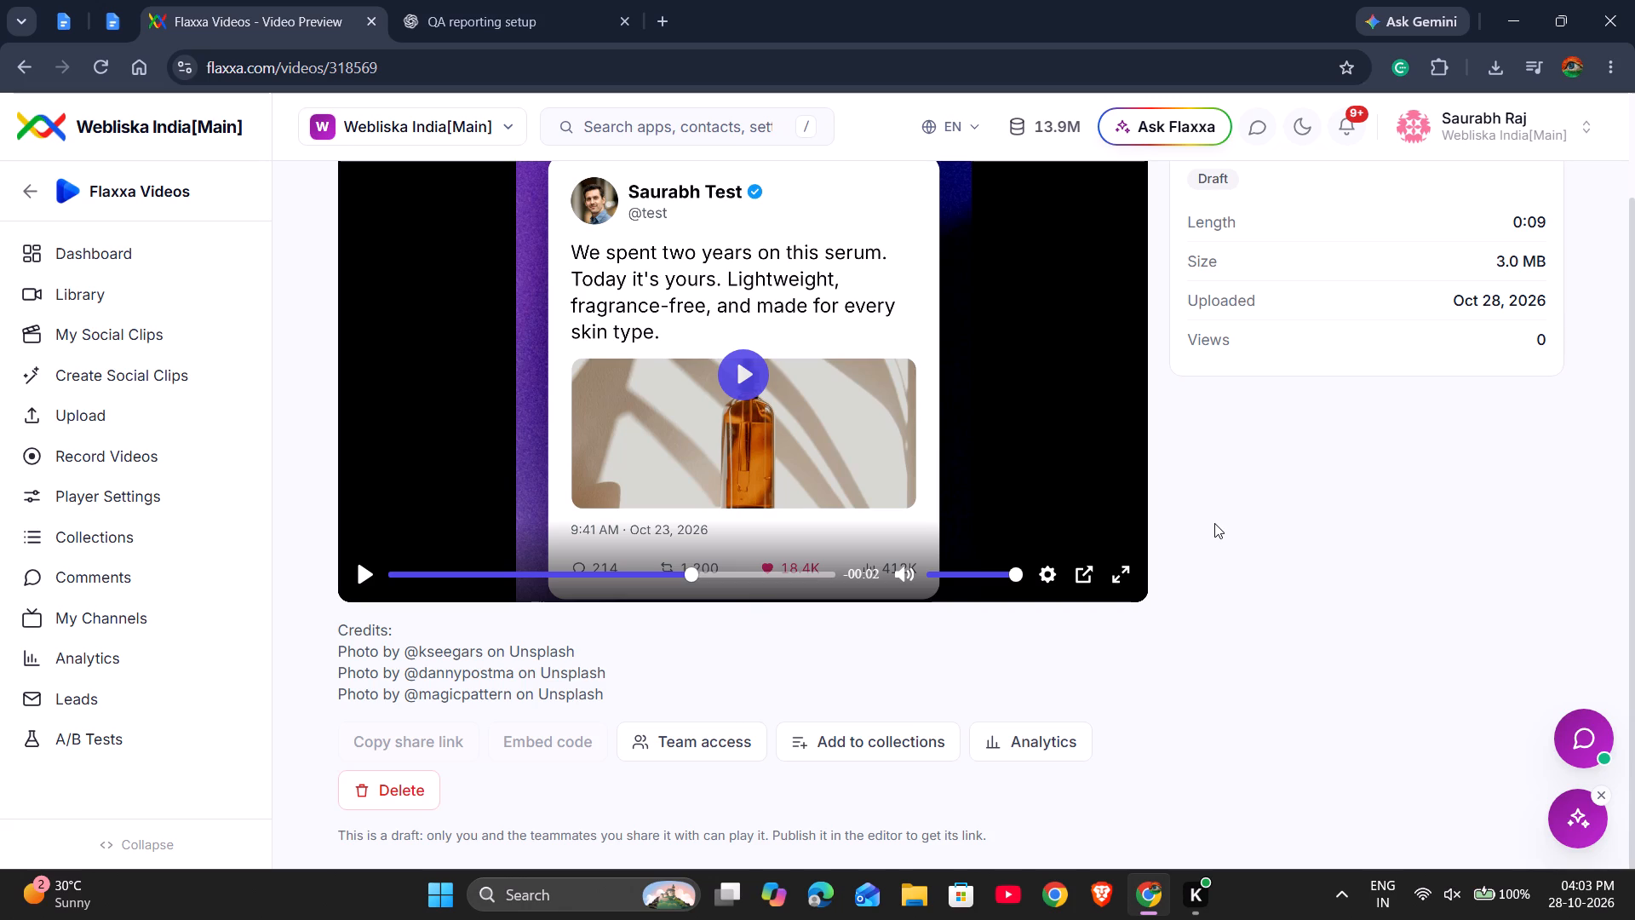
pyautogui.scroll(2, 599, 635)
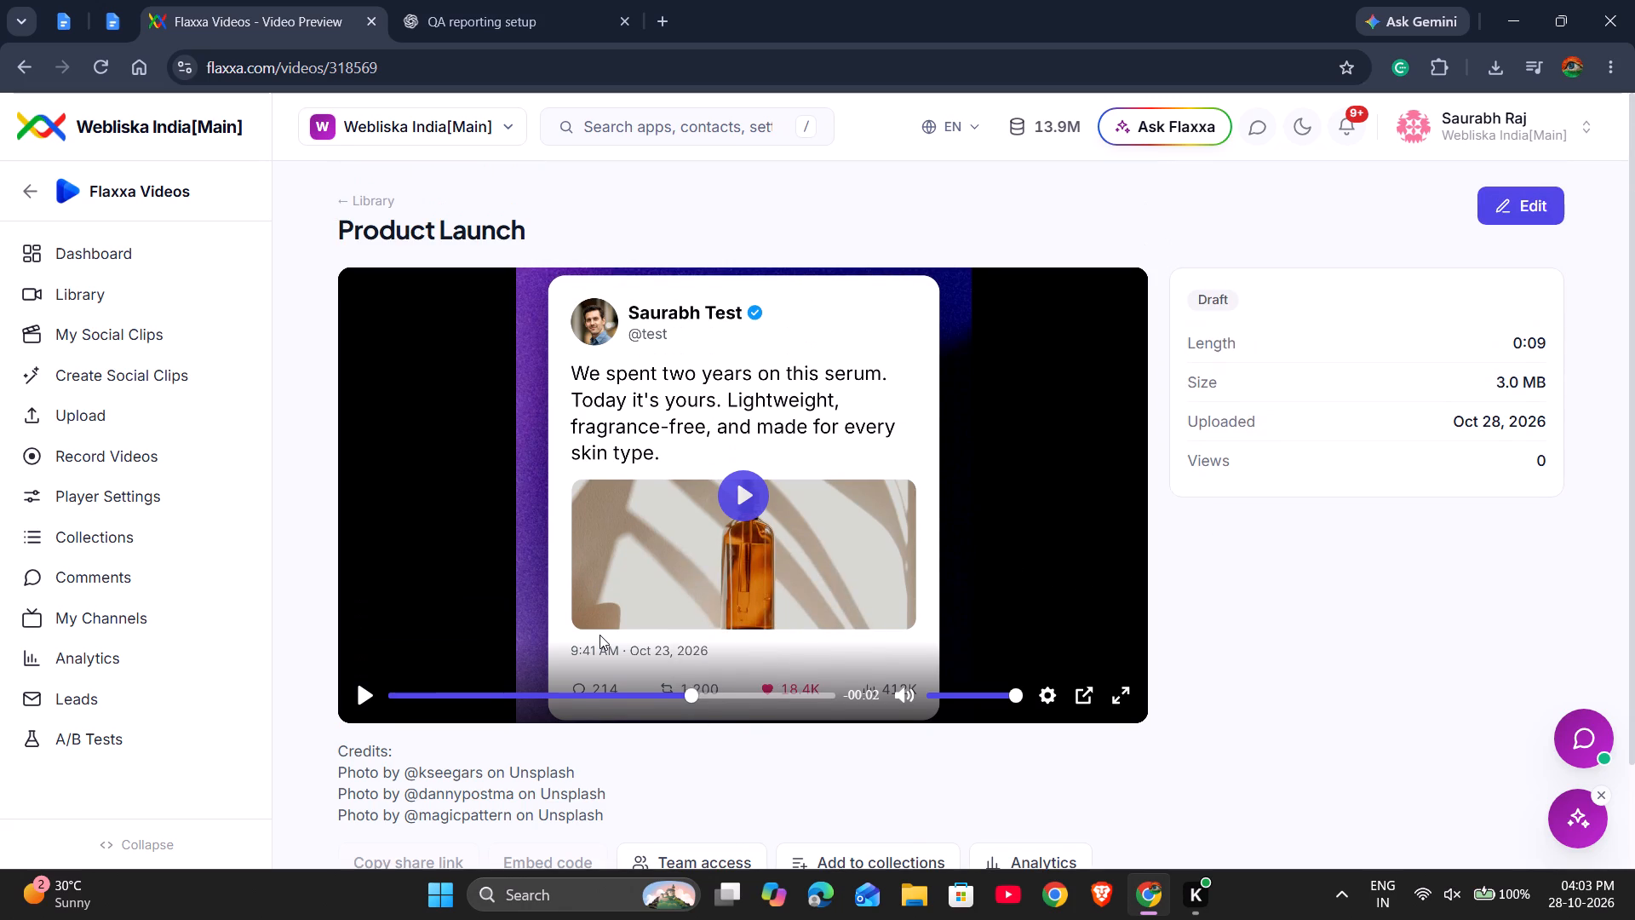
pyautogui.scroll(-1, 599, 635)
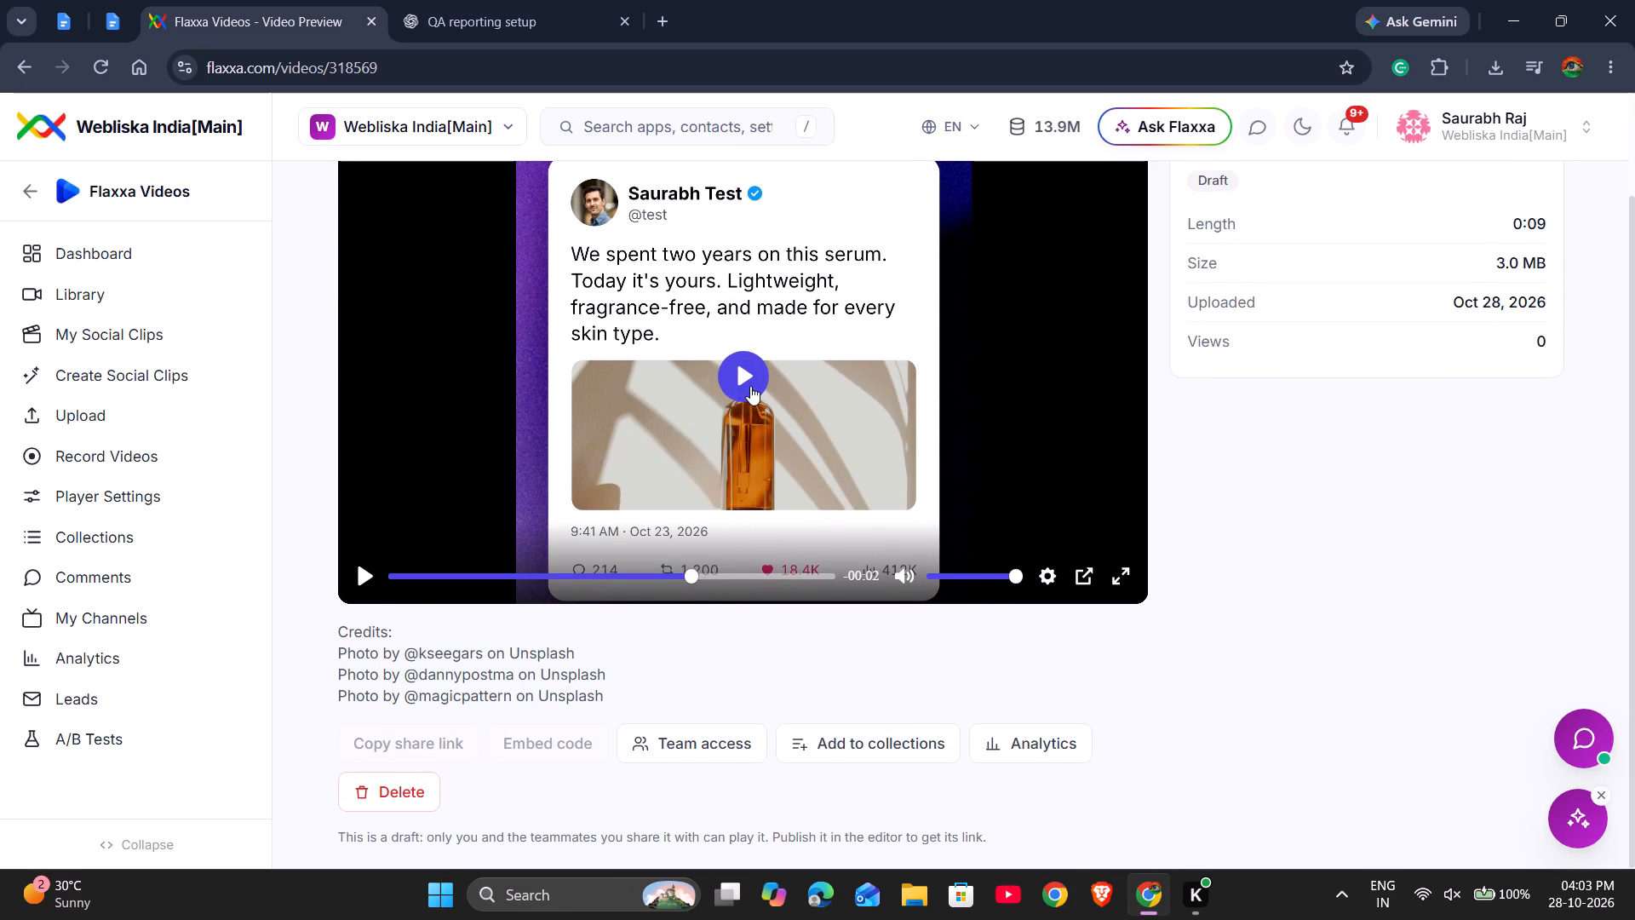
pyautogui.click(750, 386)
pyautogui.click(750, 386)
pyautogui.scroll(1, 750, 386)
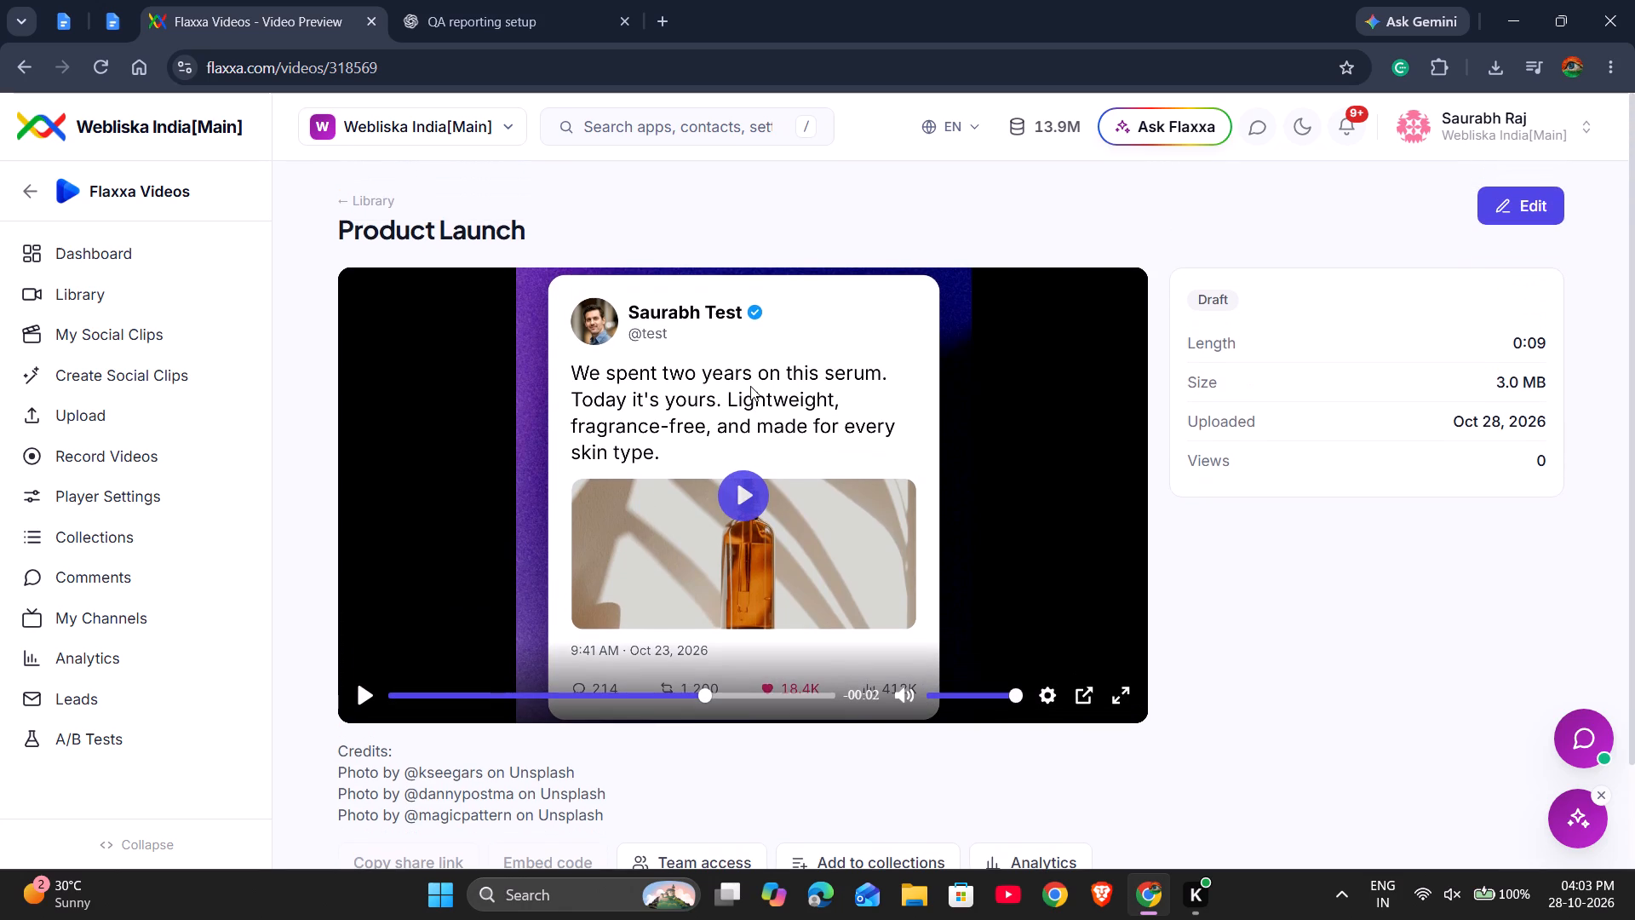
pyautogui.scroll(1, 750, 386)
pyautogui.scroll(-2, 750, 386)
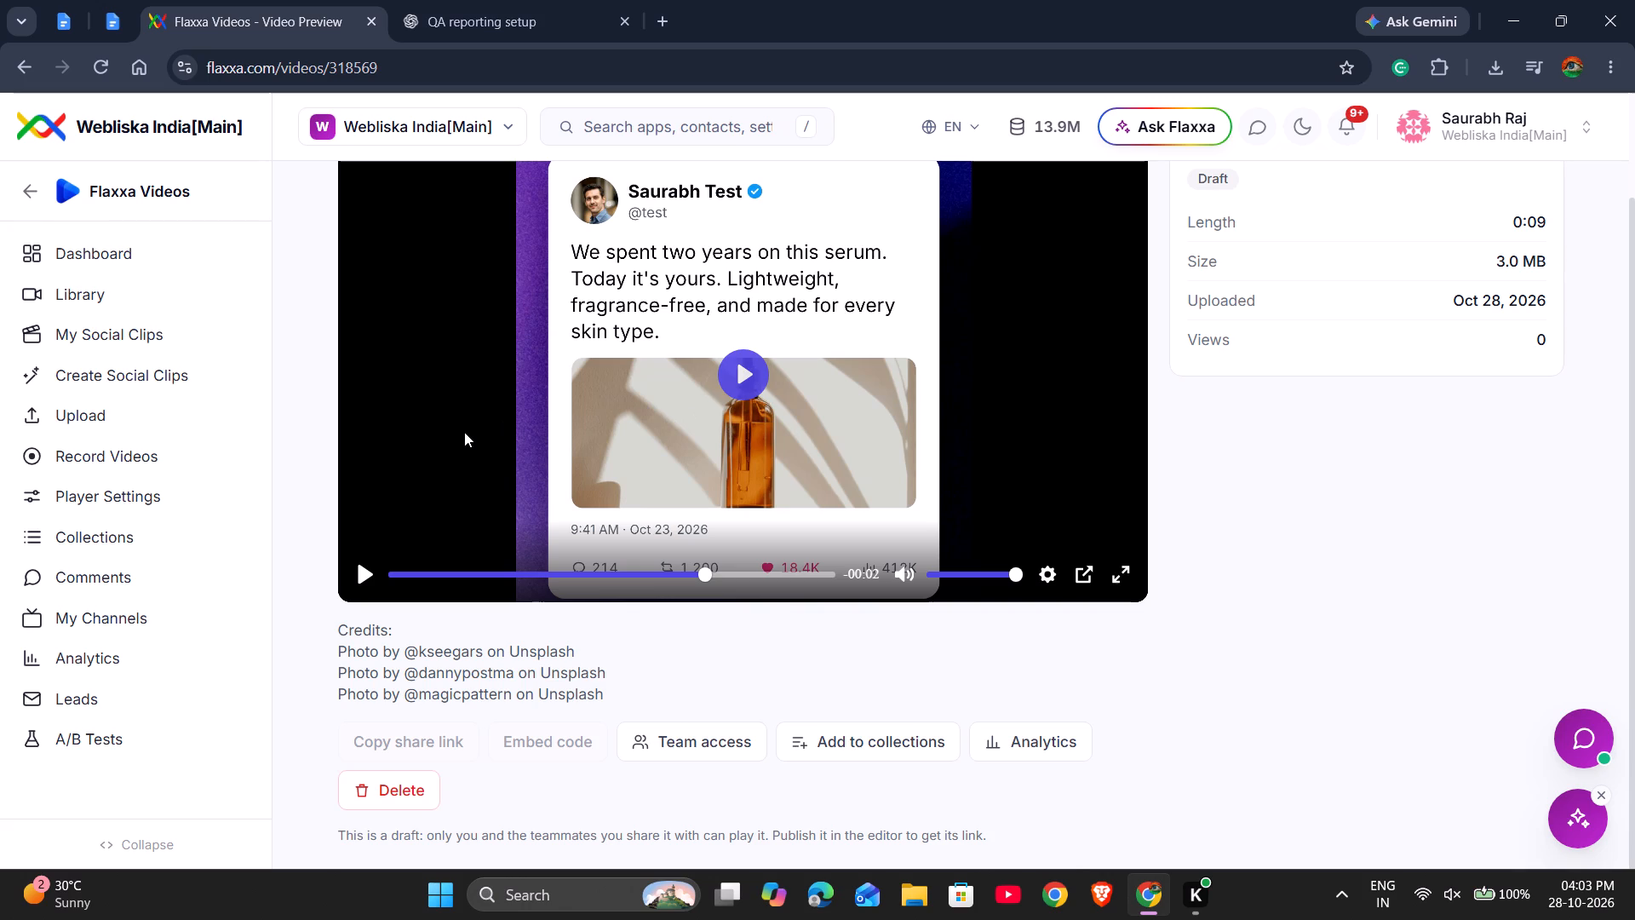
pyautogui.scroll(2, 464, 432)
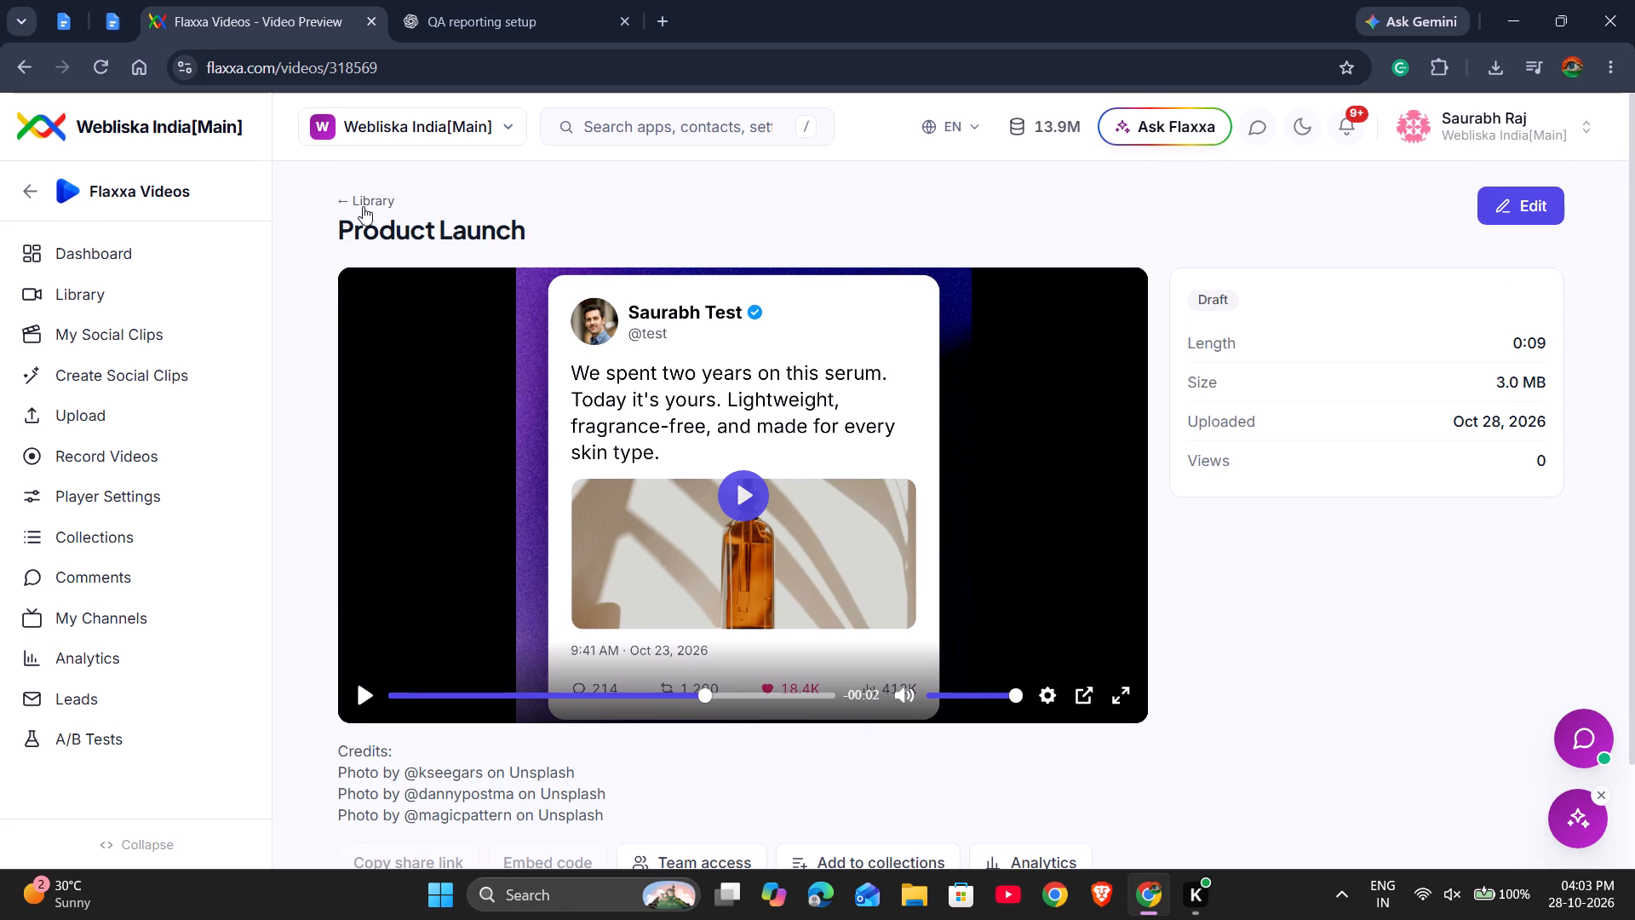
# Return to My Social Clips, reopen the Product Launch clip and start its preview from the beginning.
pyautogui.click(112, 320)
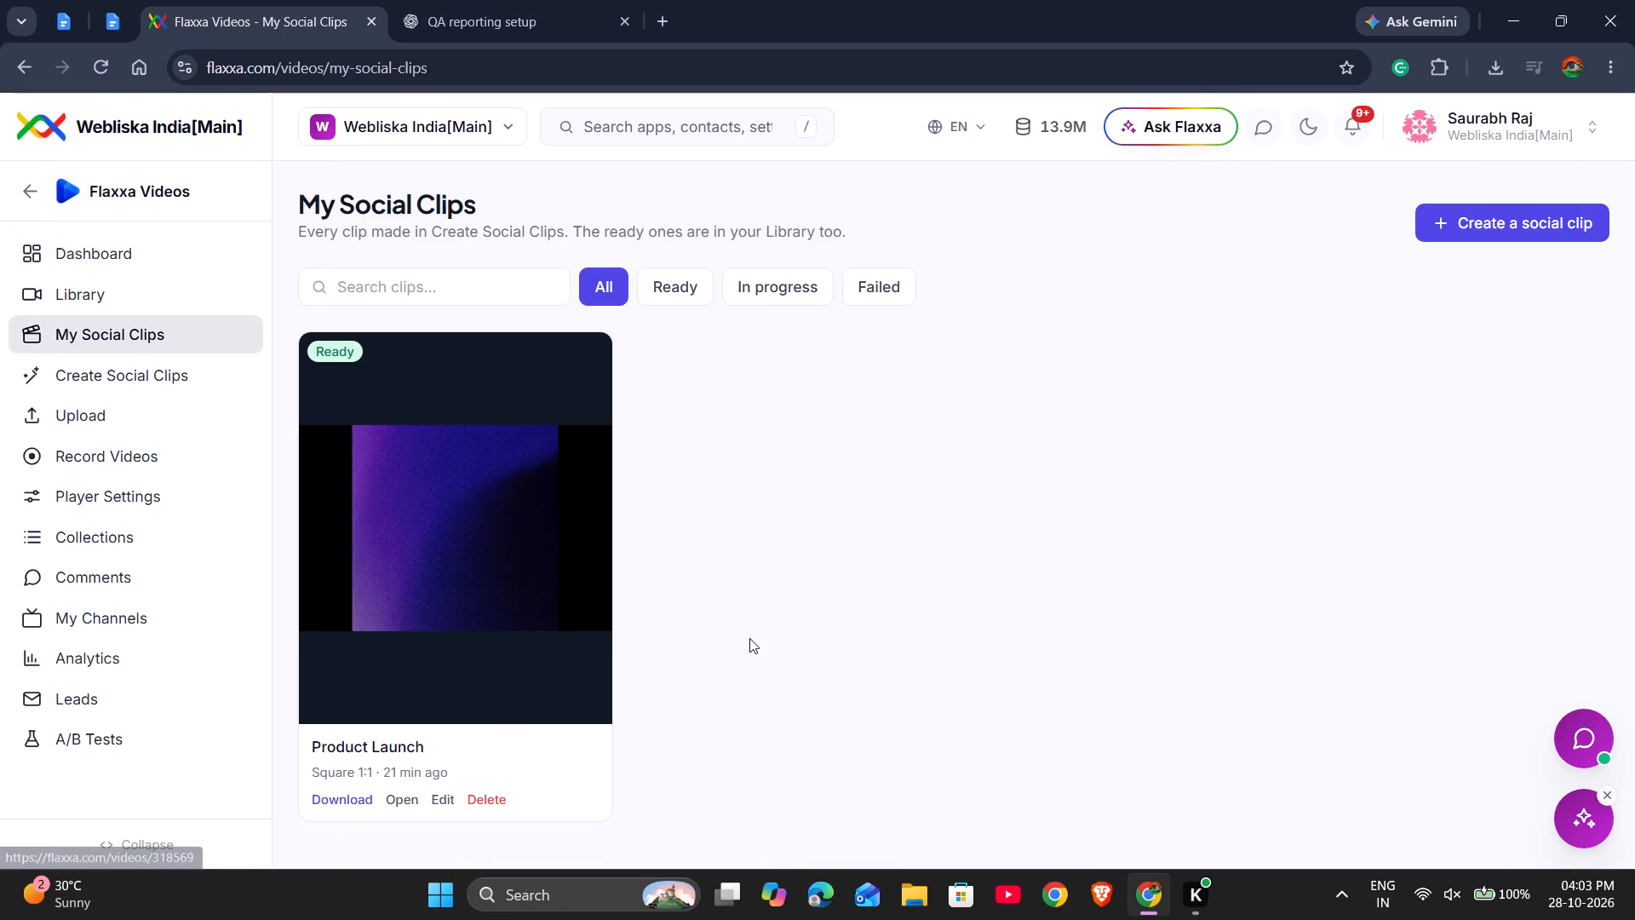
pyautogui.click(393, 799)
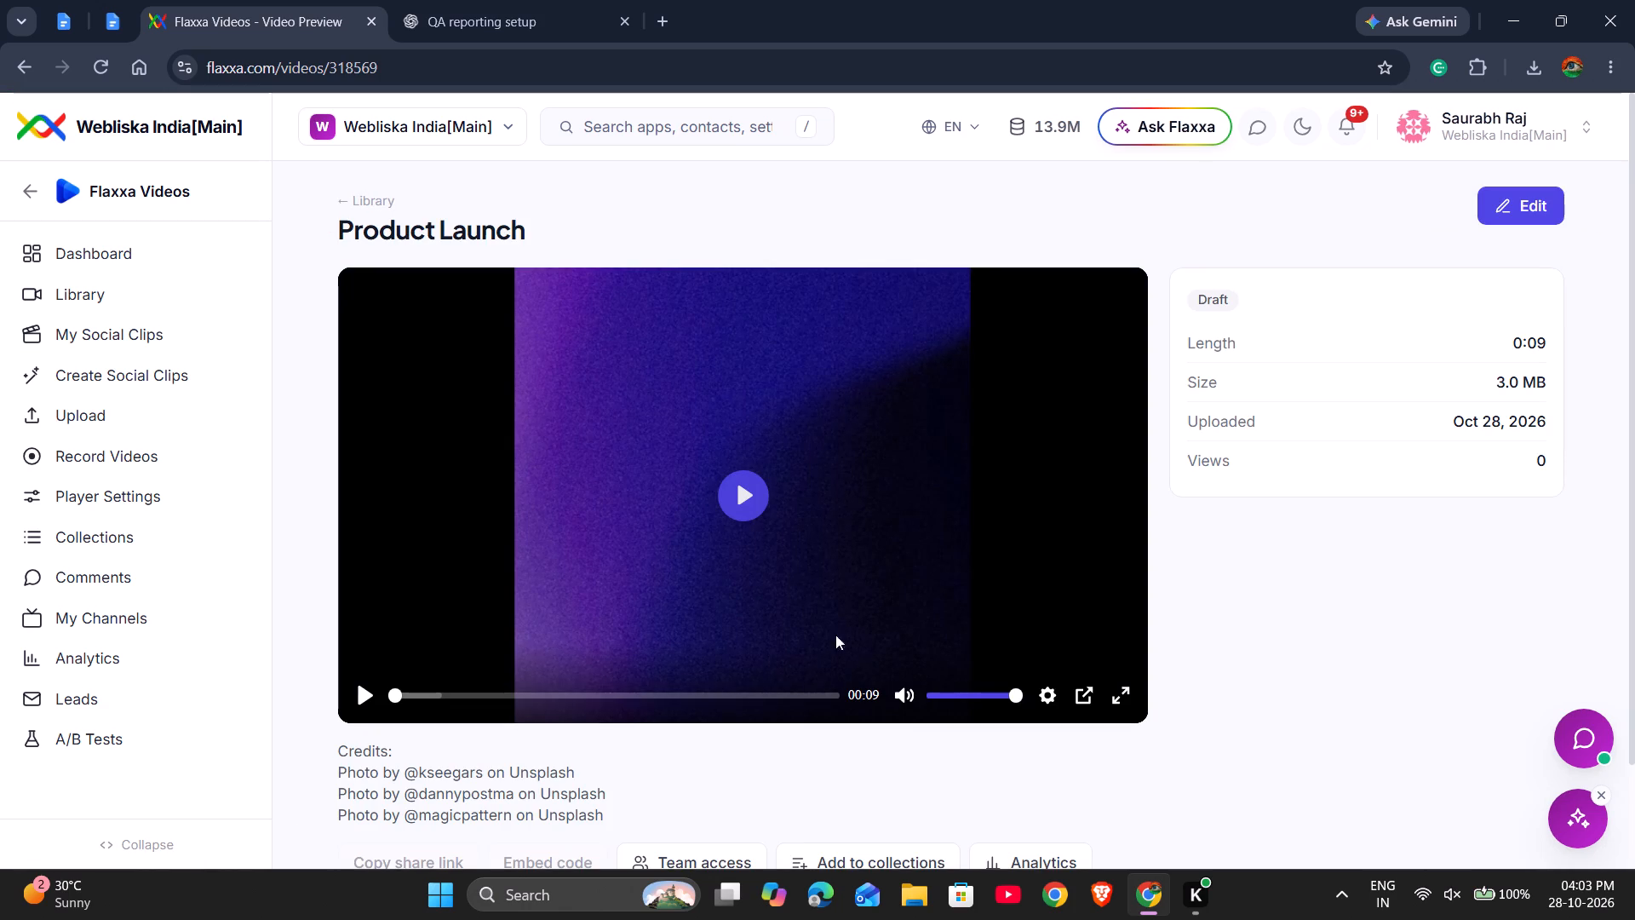
pyautogui.click(747, 502)
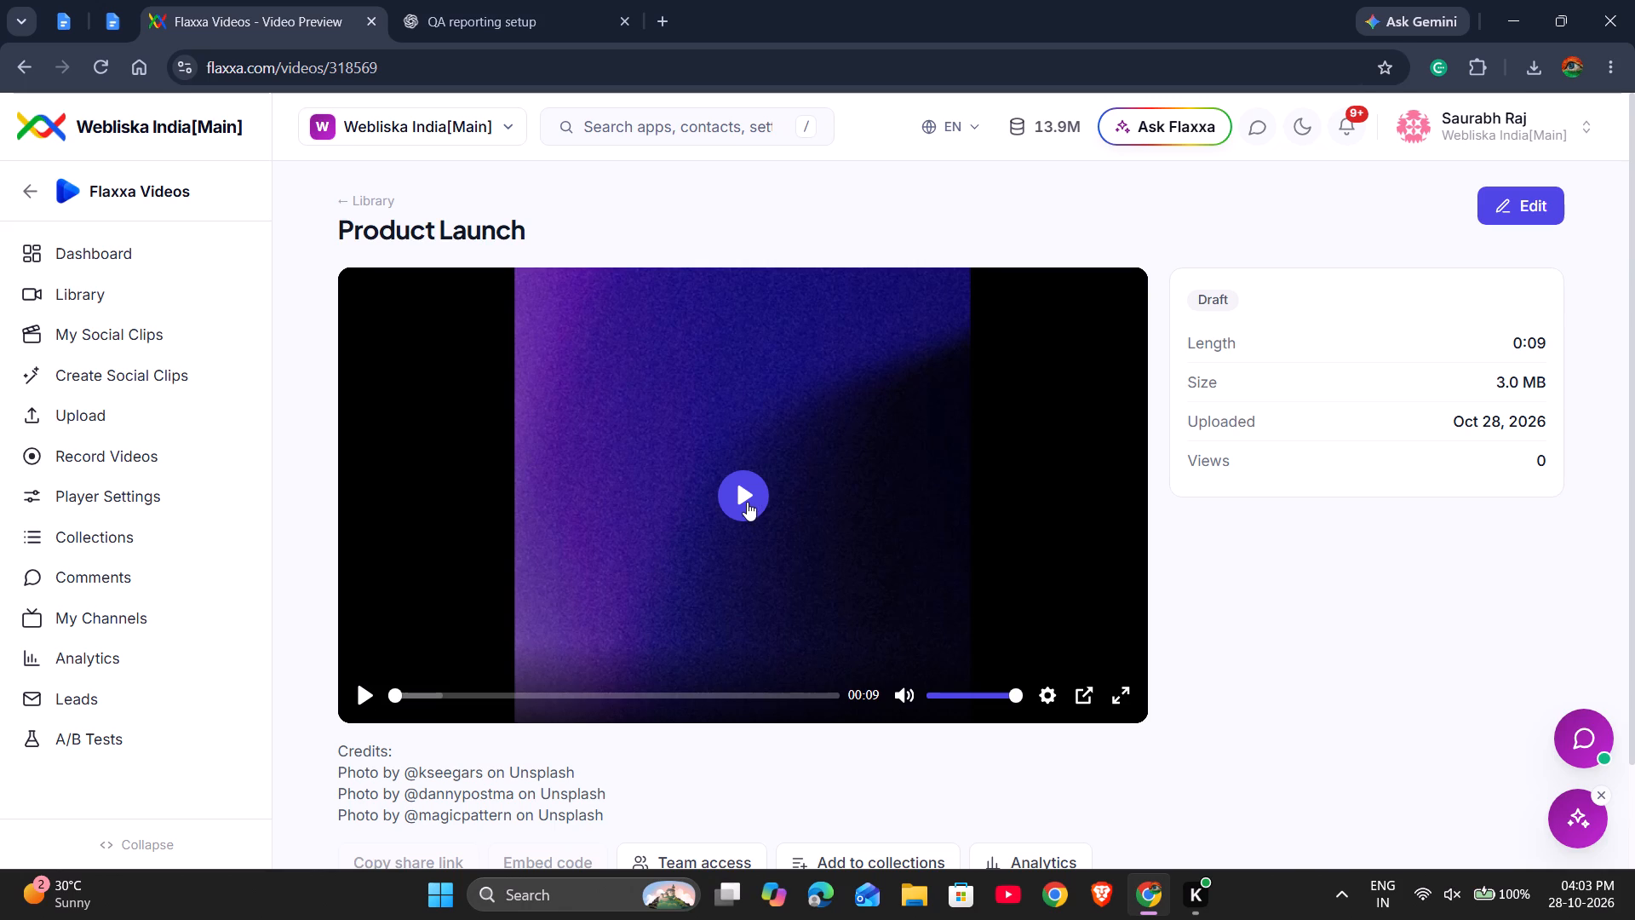
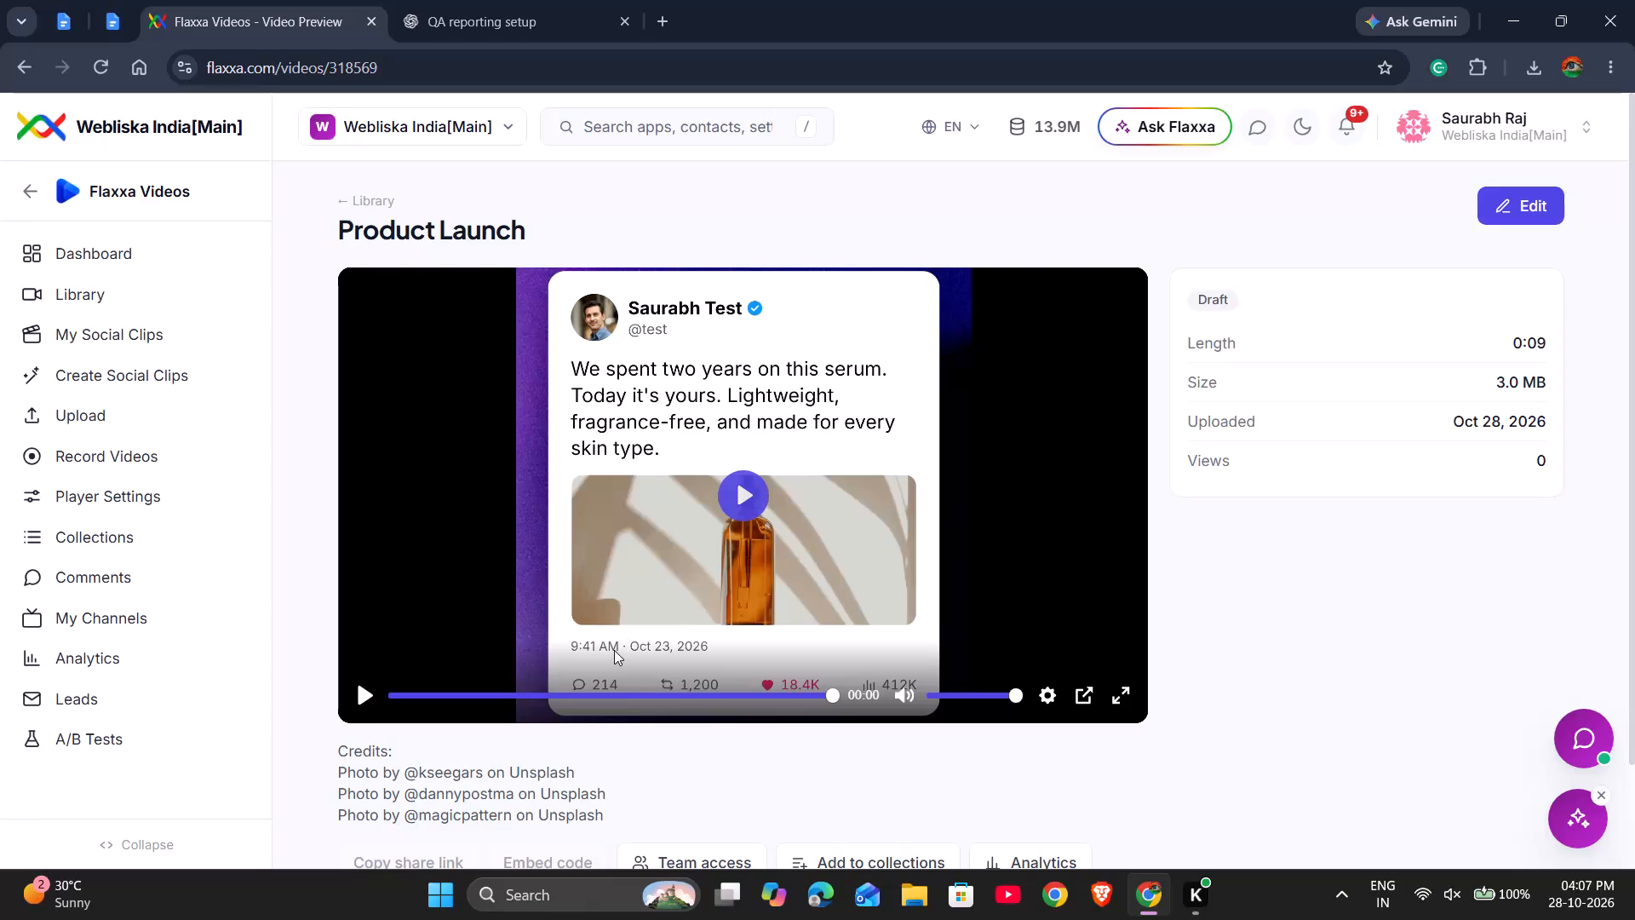
# Look over the rest of the Product Launch page, then open My Channels and review the General channel card and its latest uploads.
pyautogui.hscroll(1, 662, 748)
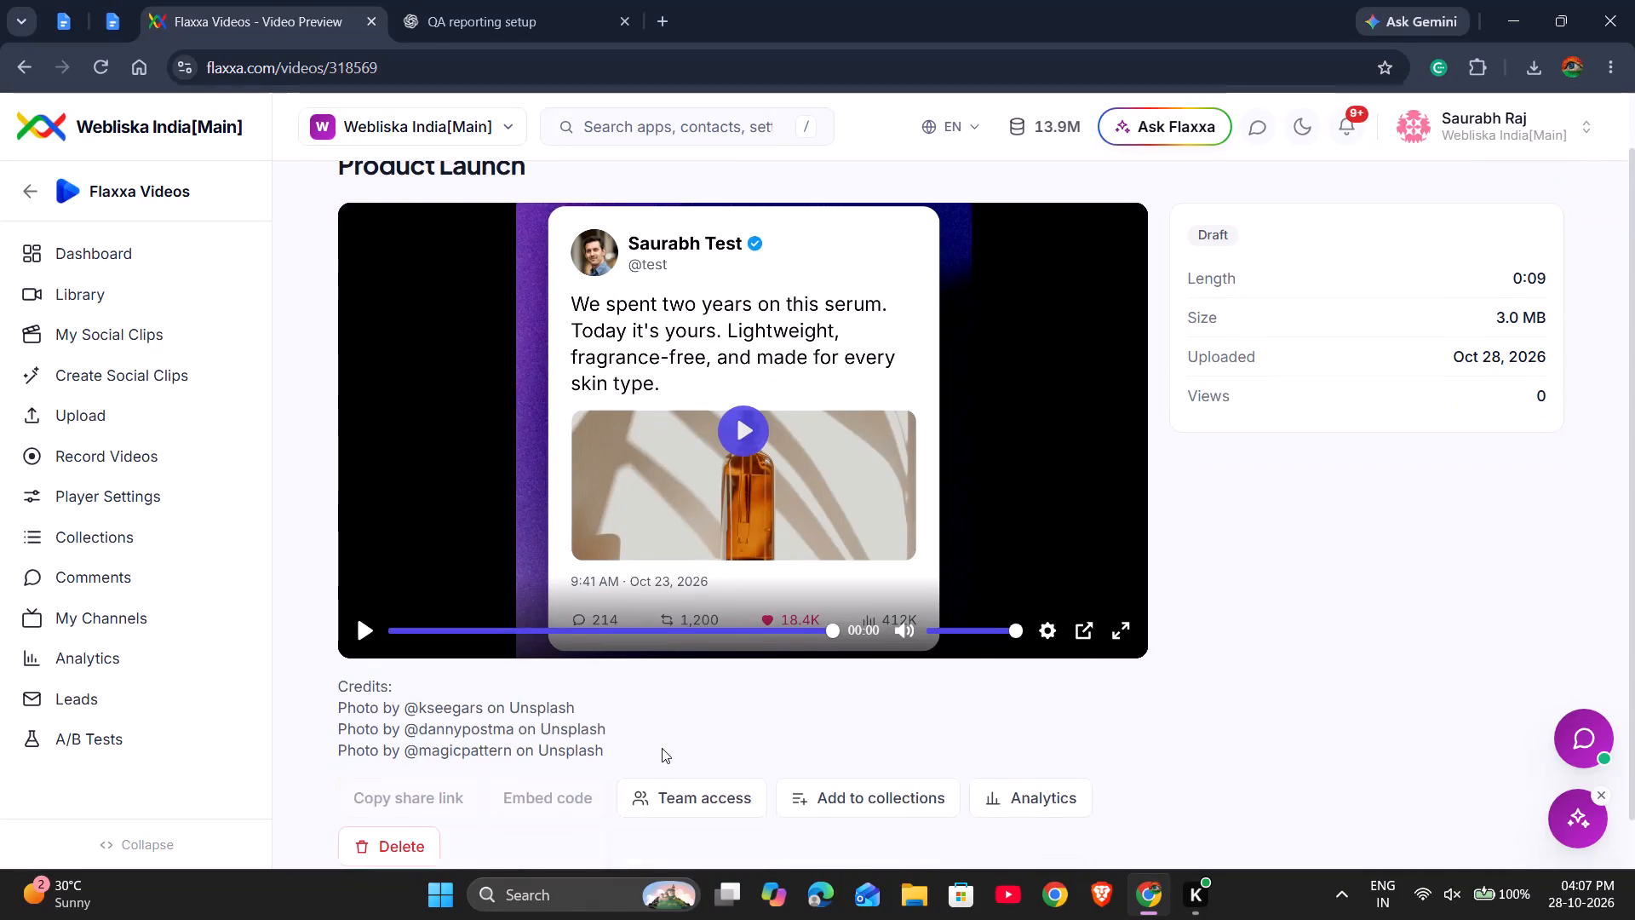
pyautogui.hscroll(1, 662, 748)
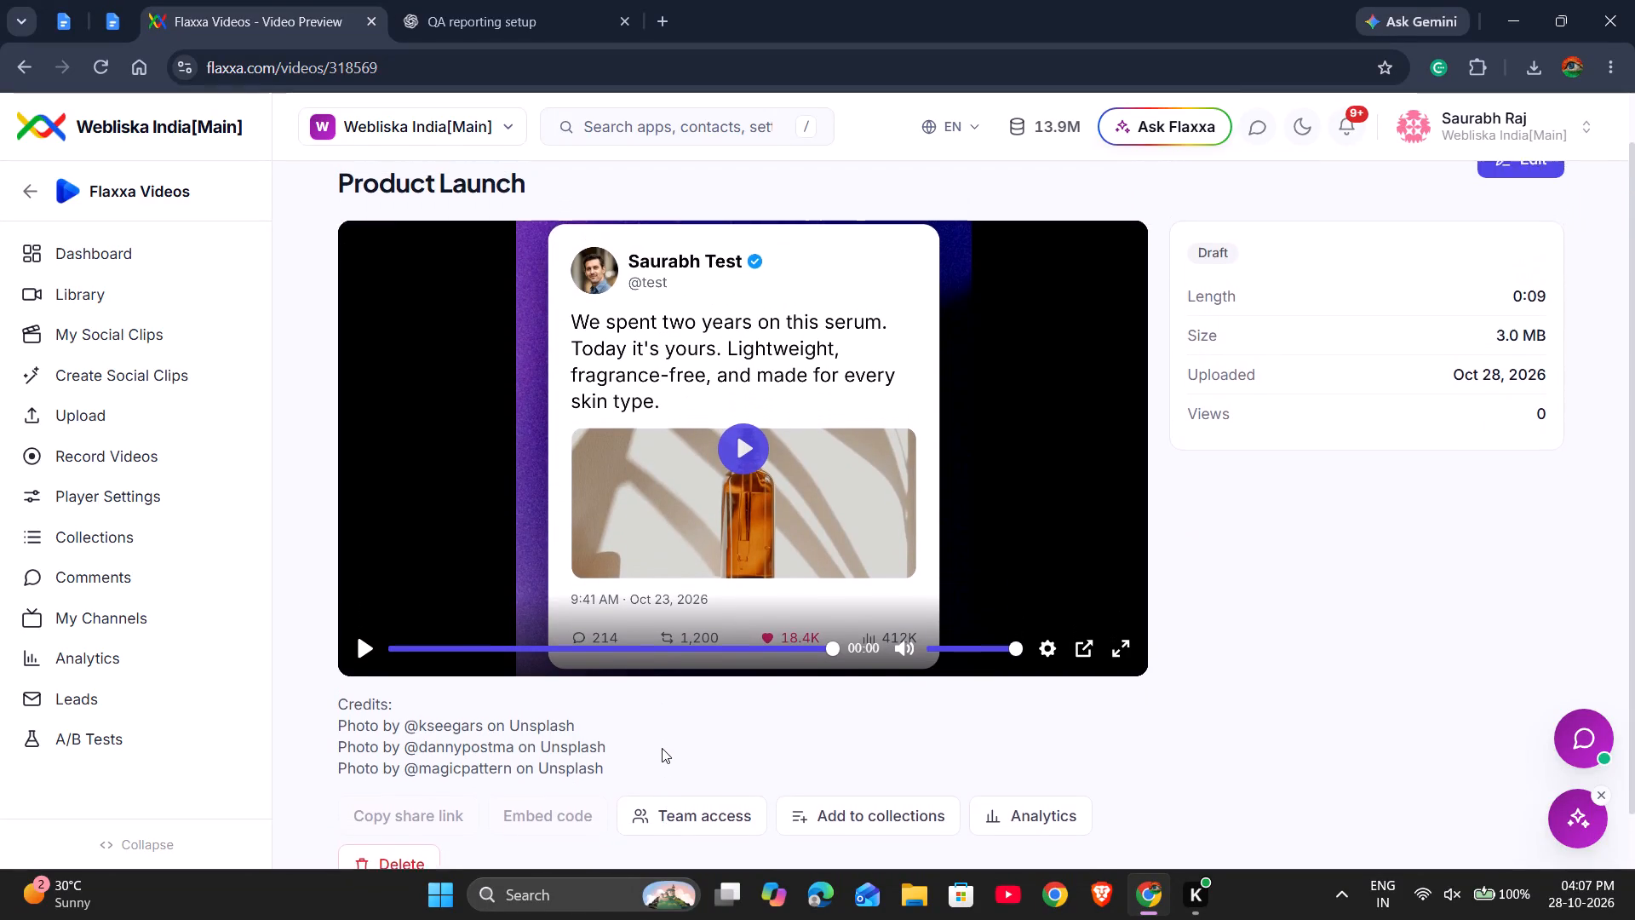
pyautogui.hscroll(1, 662, 748)
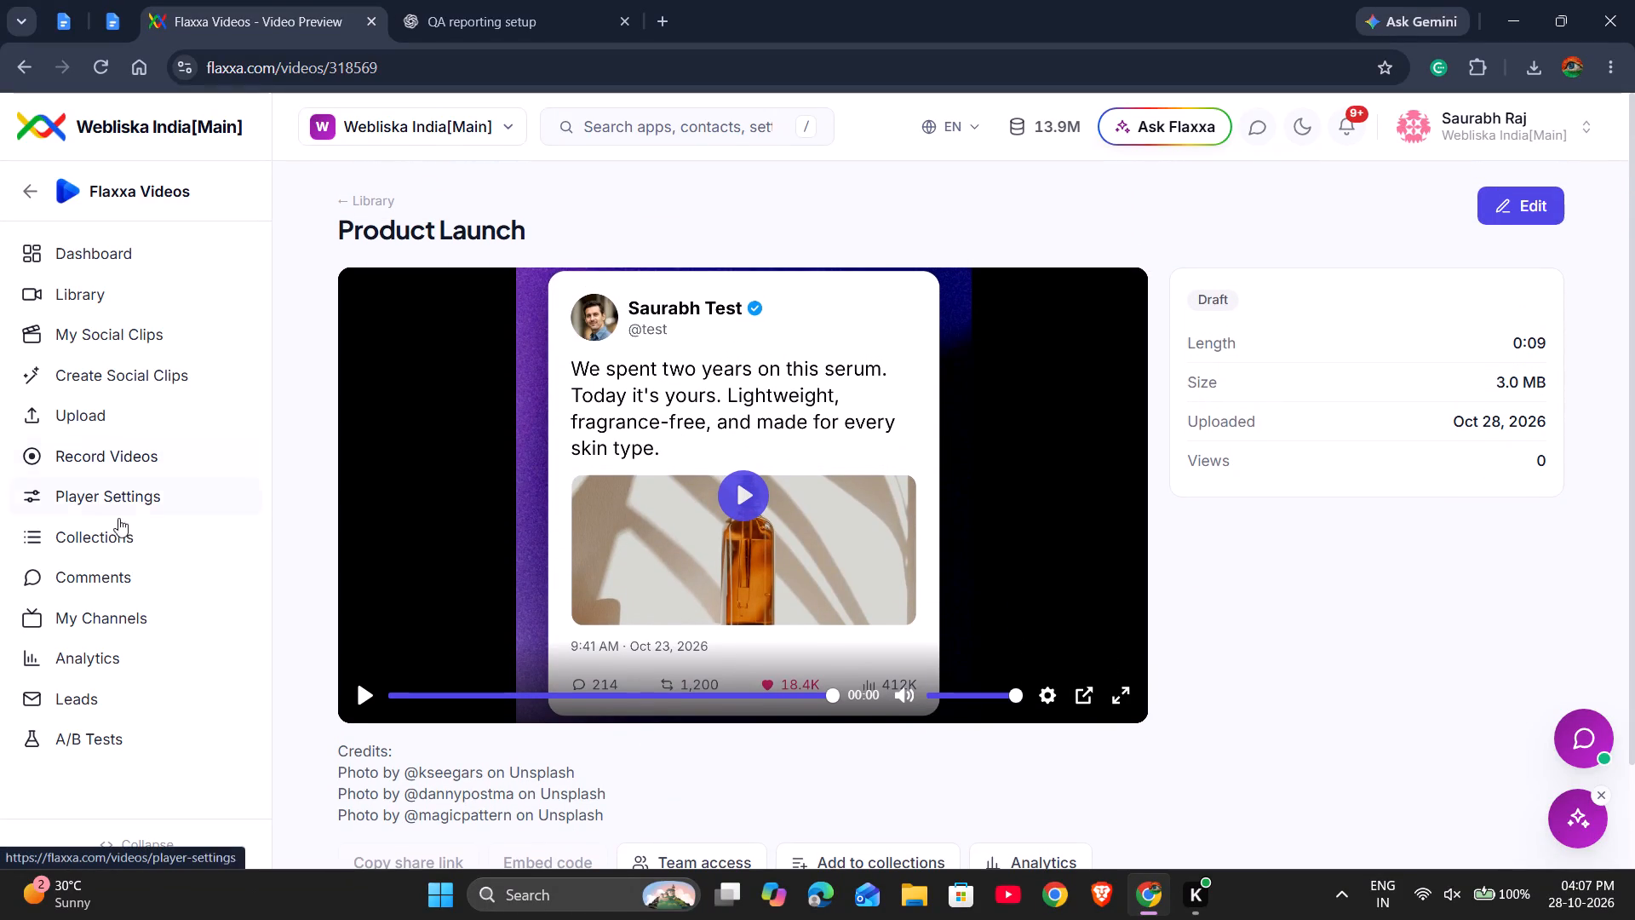
pyautogui.click(109, 610)
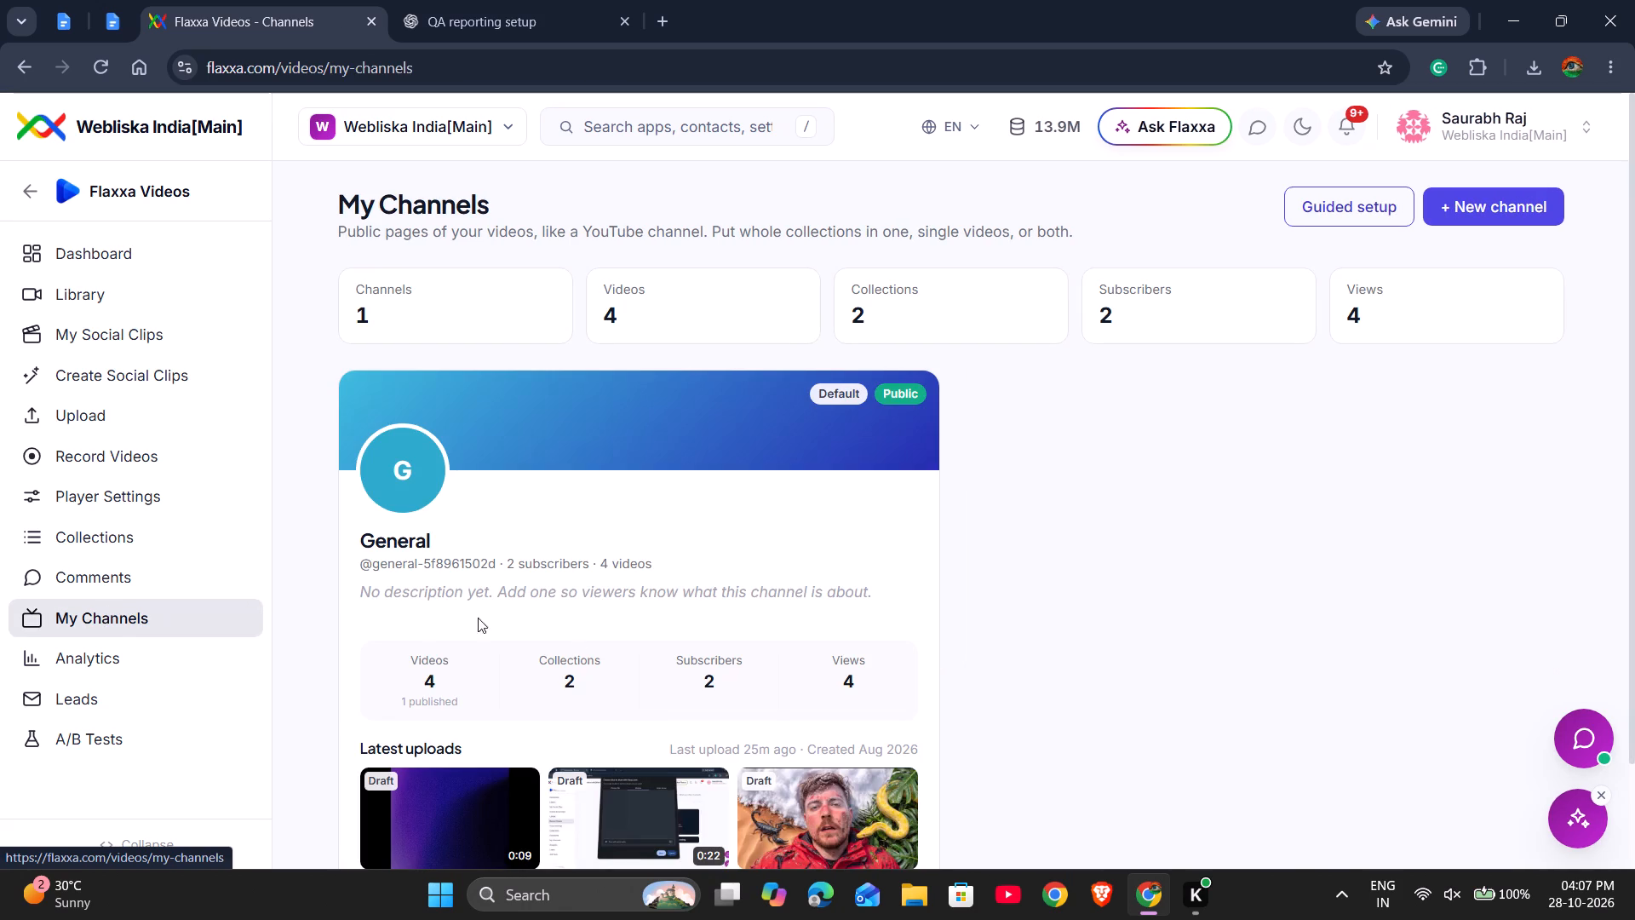
pyautogui.scroll(-2, 642, 654)
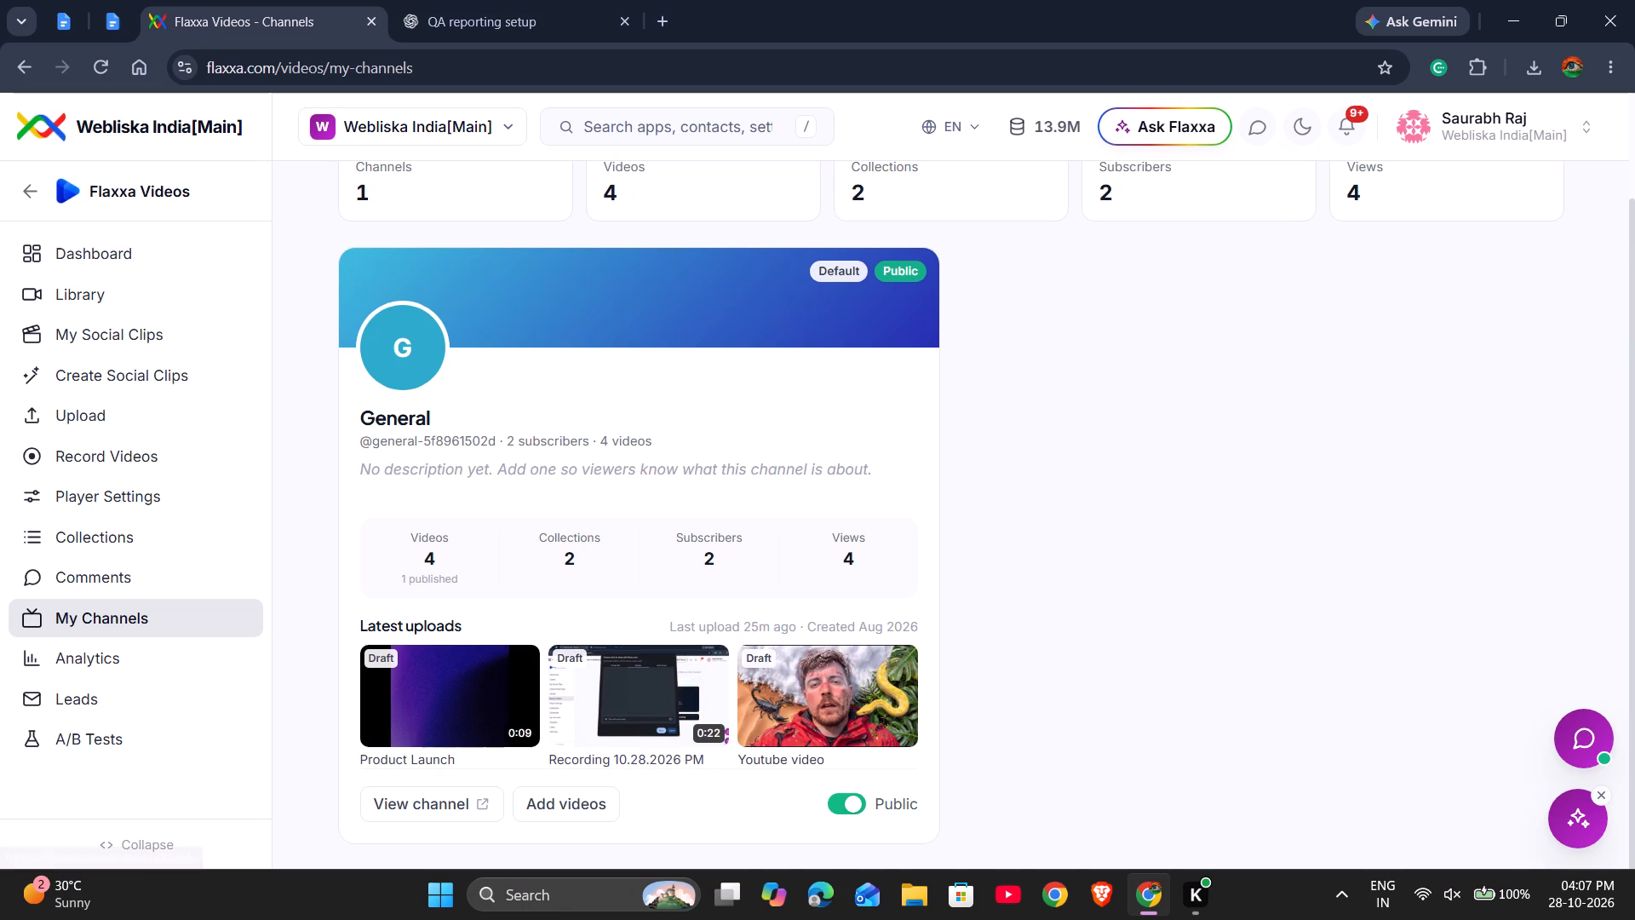
# Reopen the Product Launch clip from My Social Clips, play its preview and pause it partway through.
pyautogui.click(162, 342)
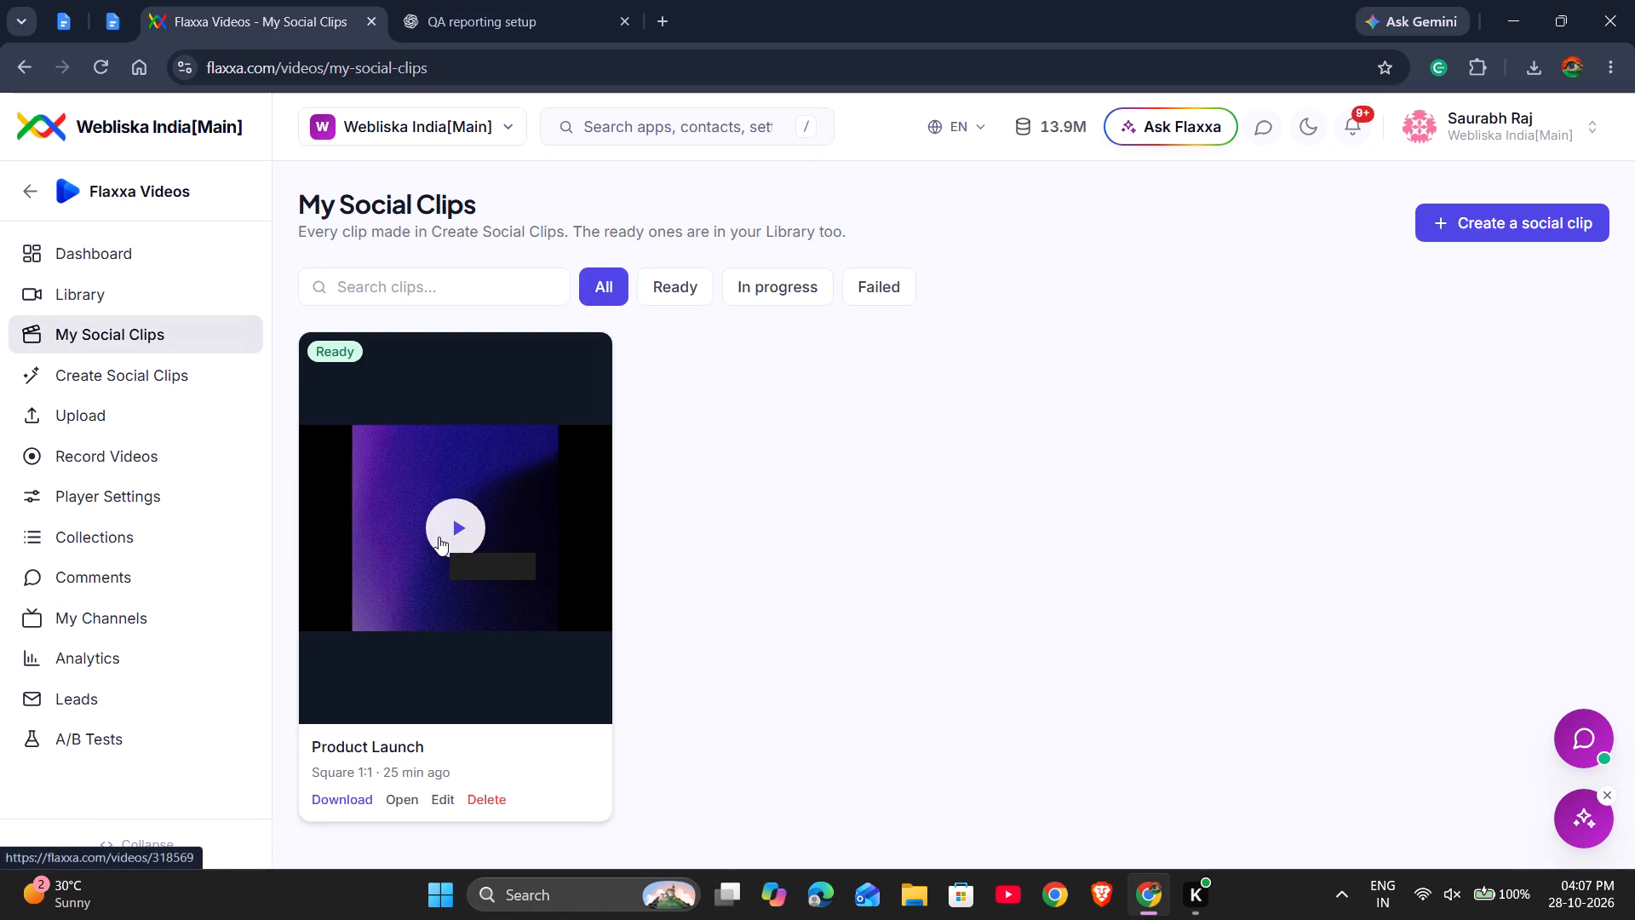
pyautogui.click(444, 532)
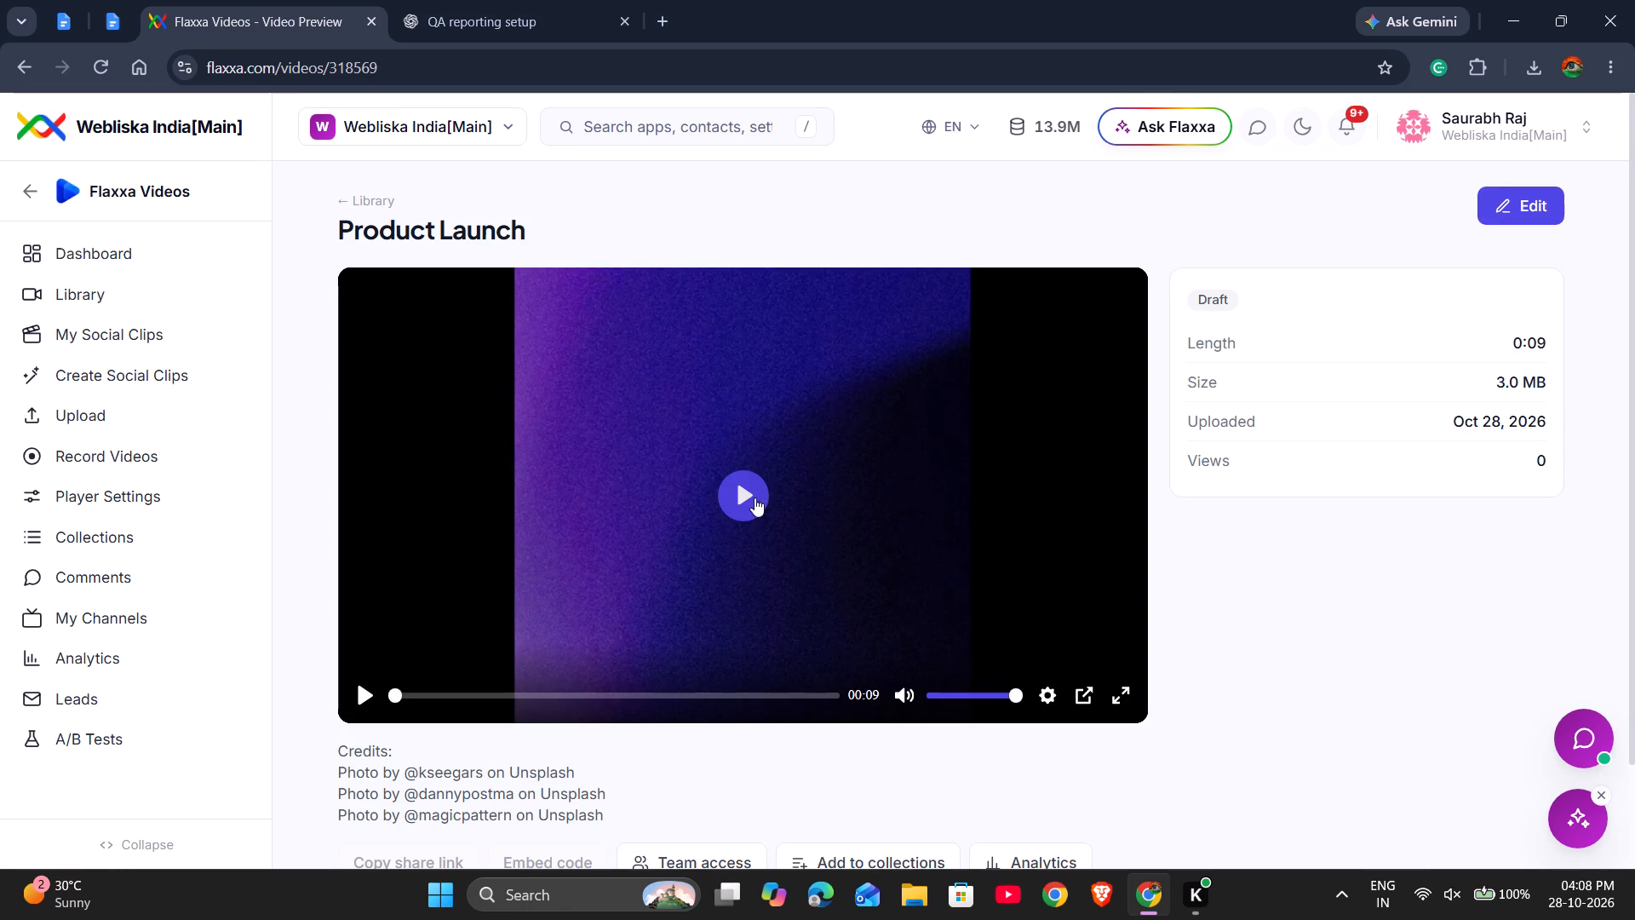
pyautogui.click(743, 493)
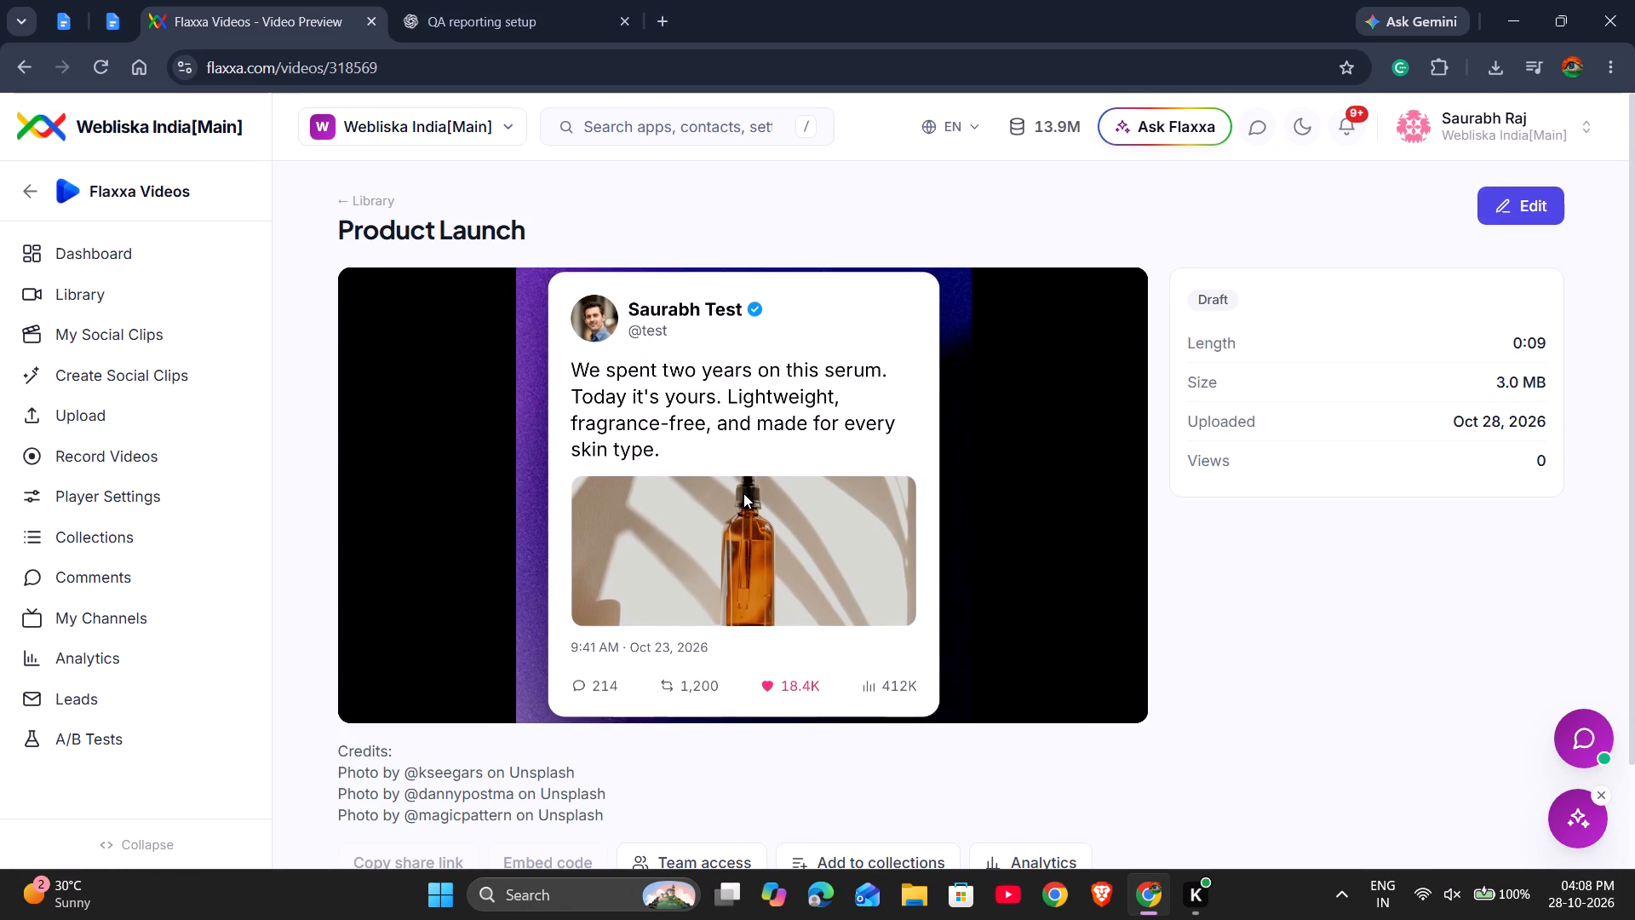
pyautogui.click(743, 493)
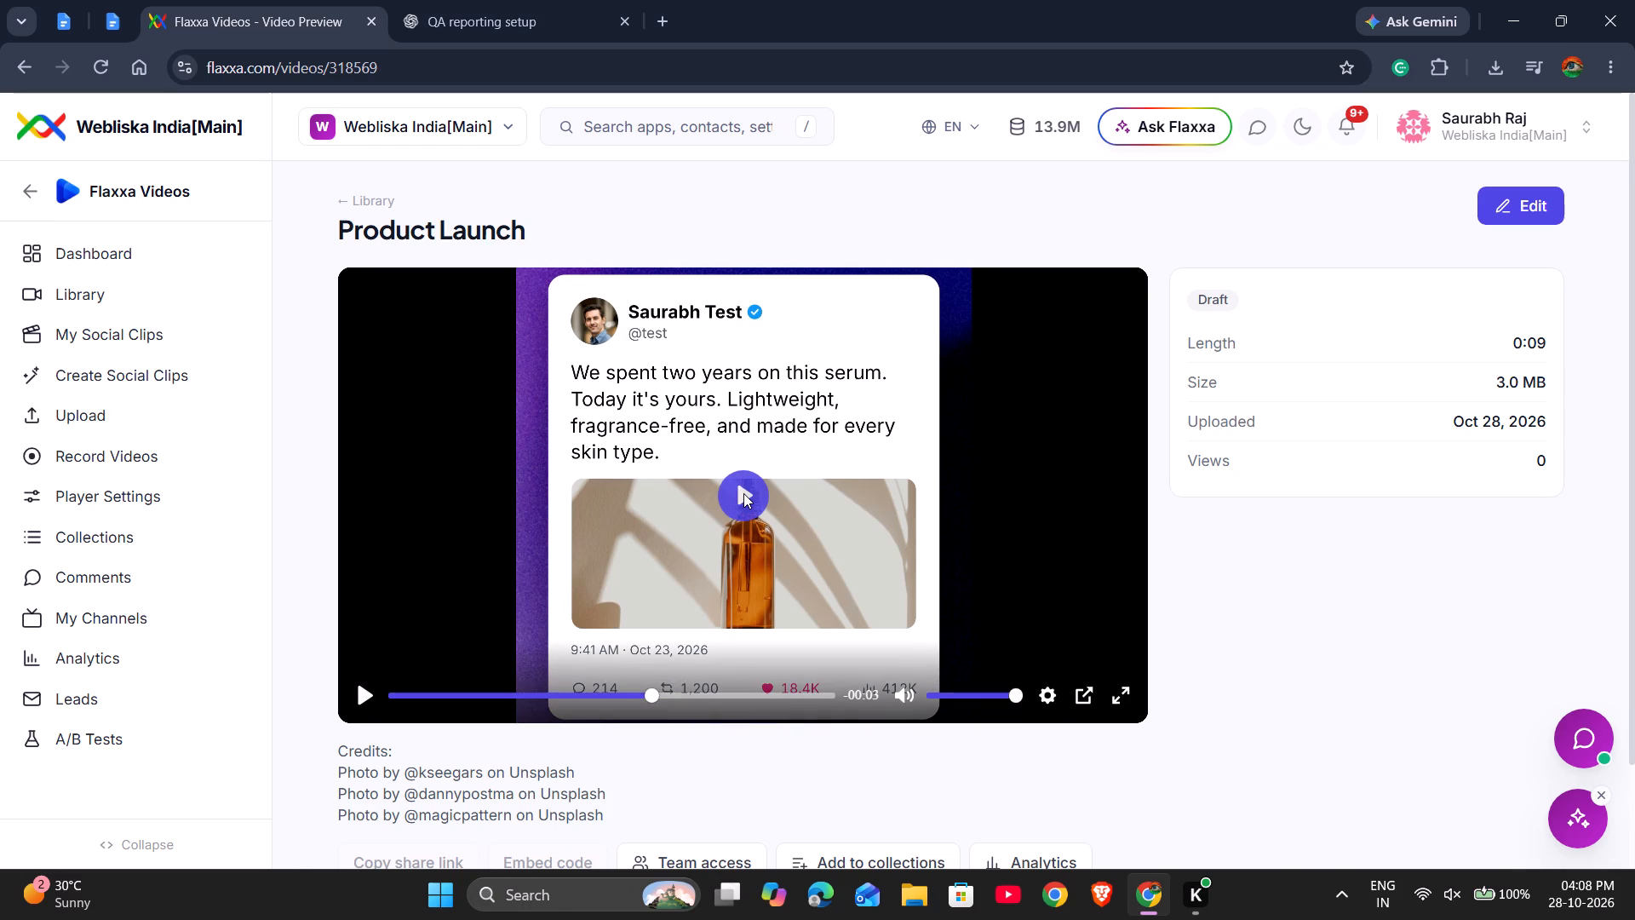
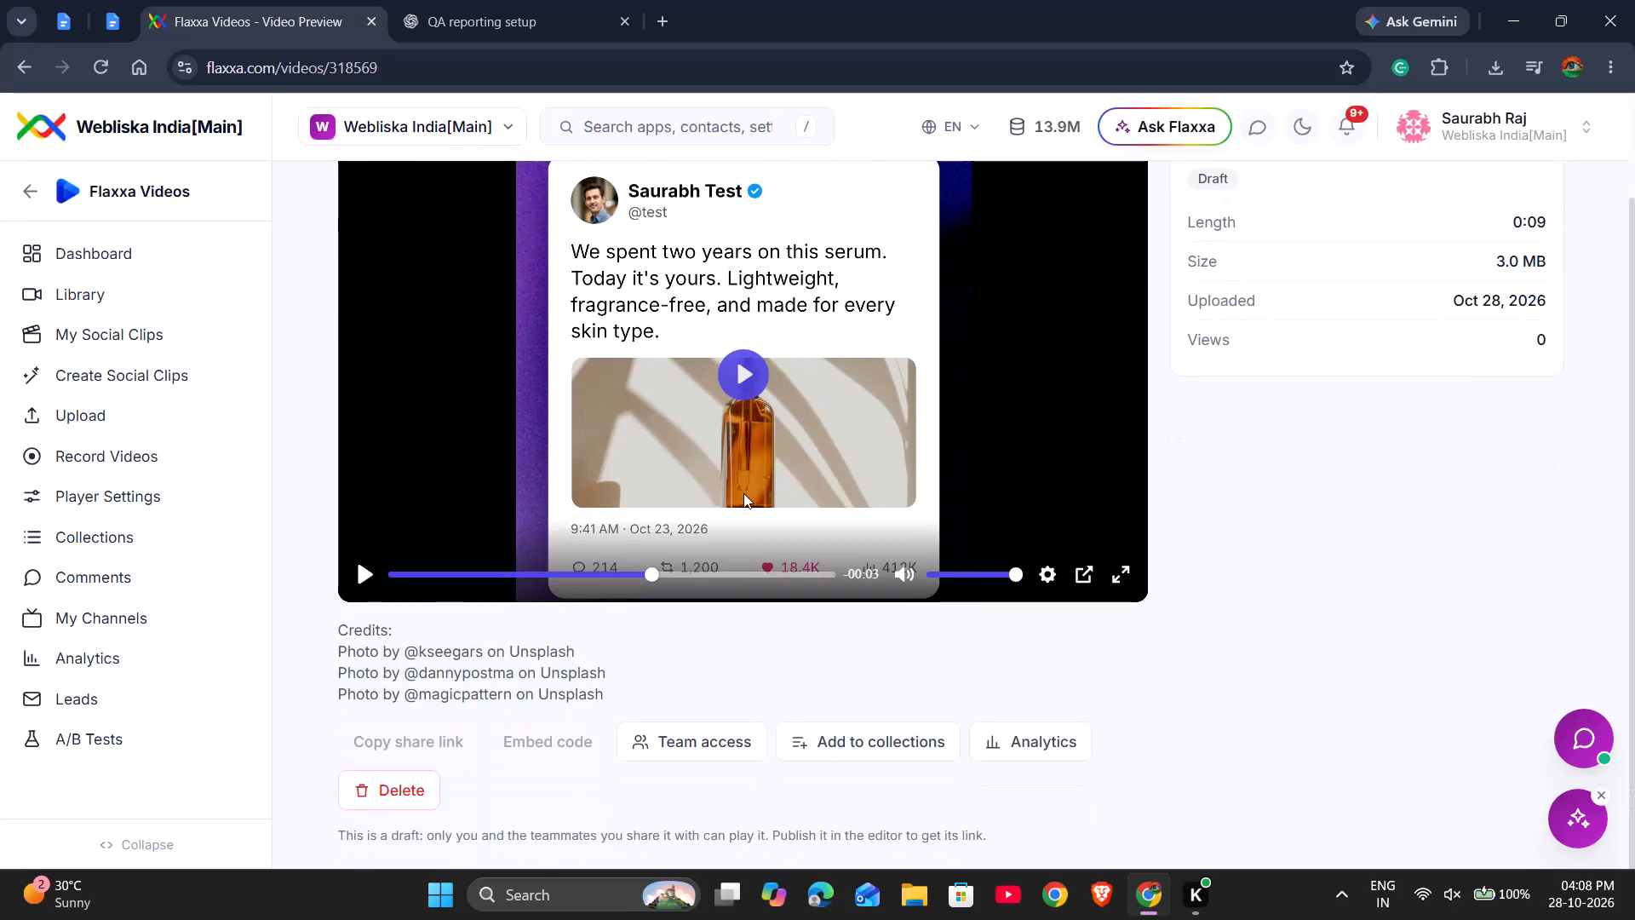
# Look over the Product Launch preview page again, covering the player, credits, sharing actions and video details.
pyautogui.scroll(2, 743, 493)
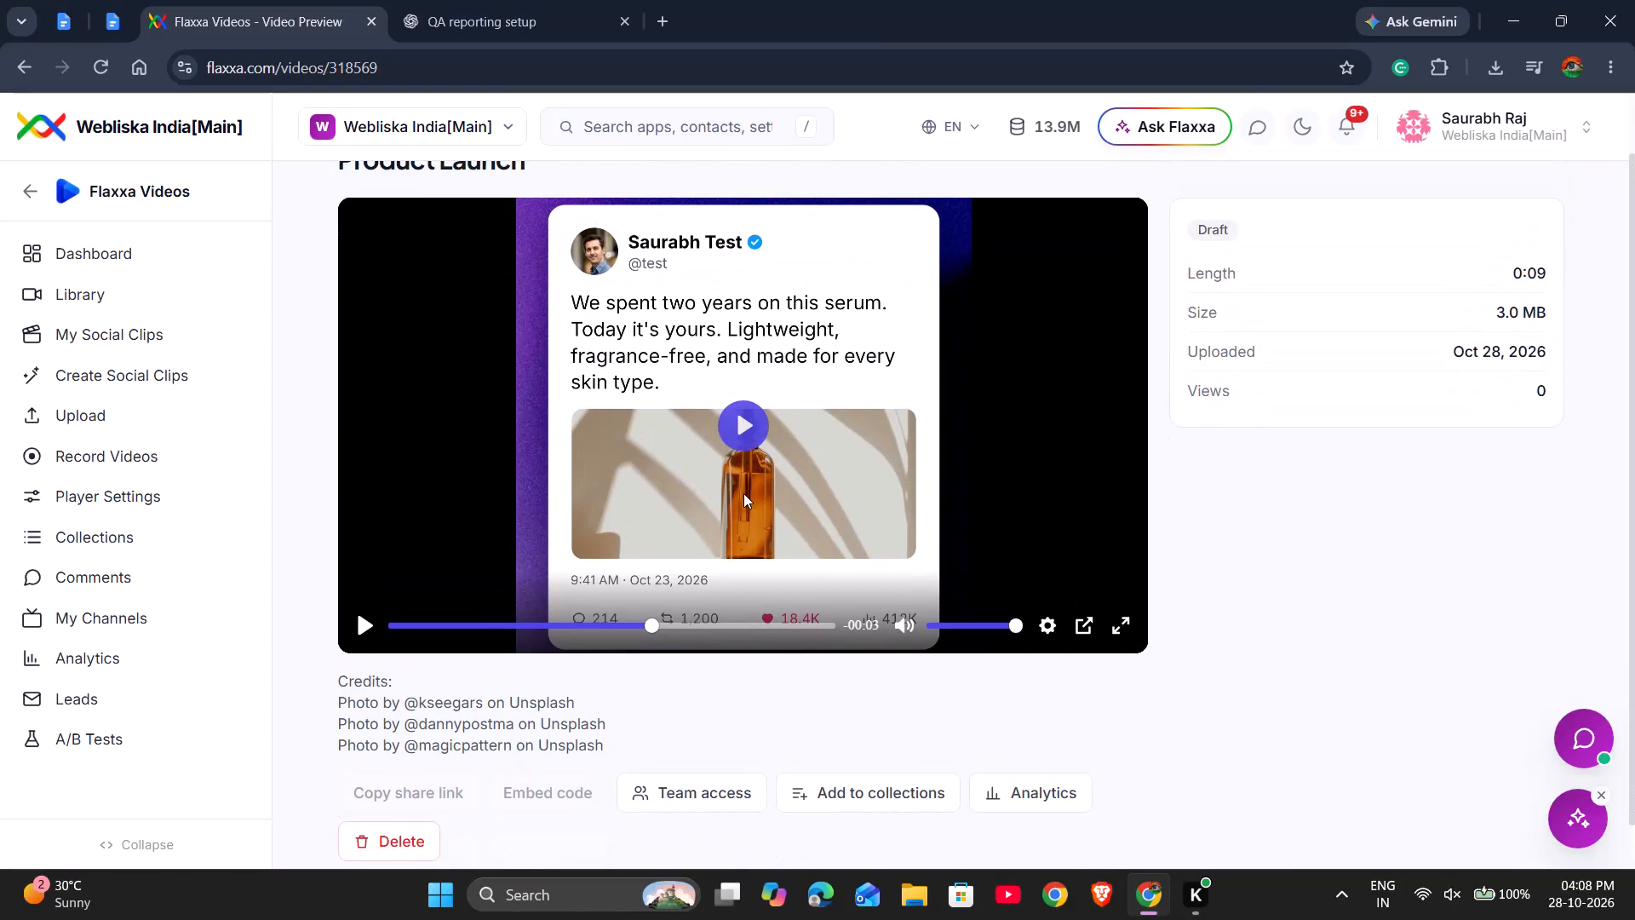
pyautogui.scroll(3, 743, 493)
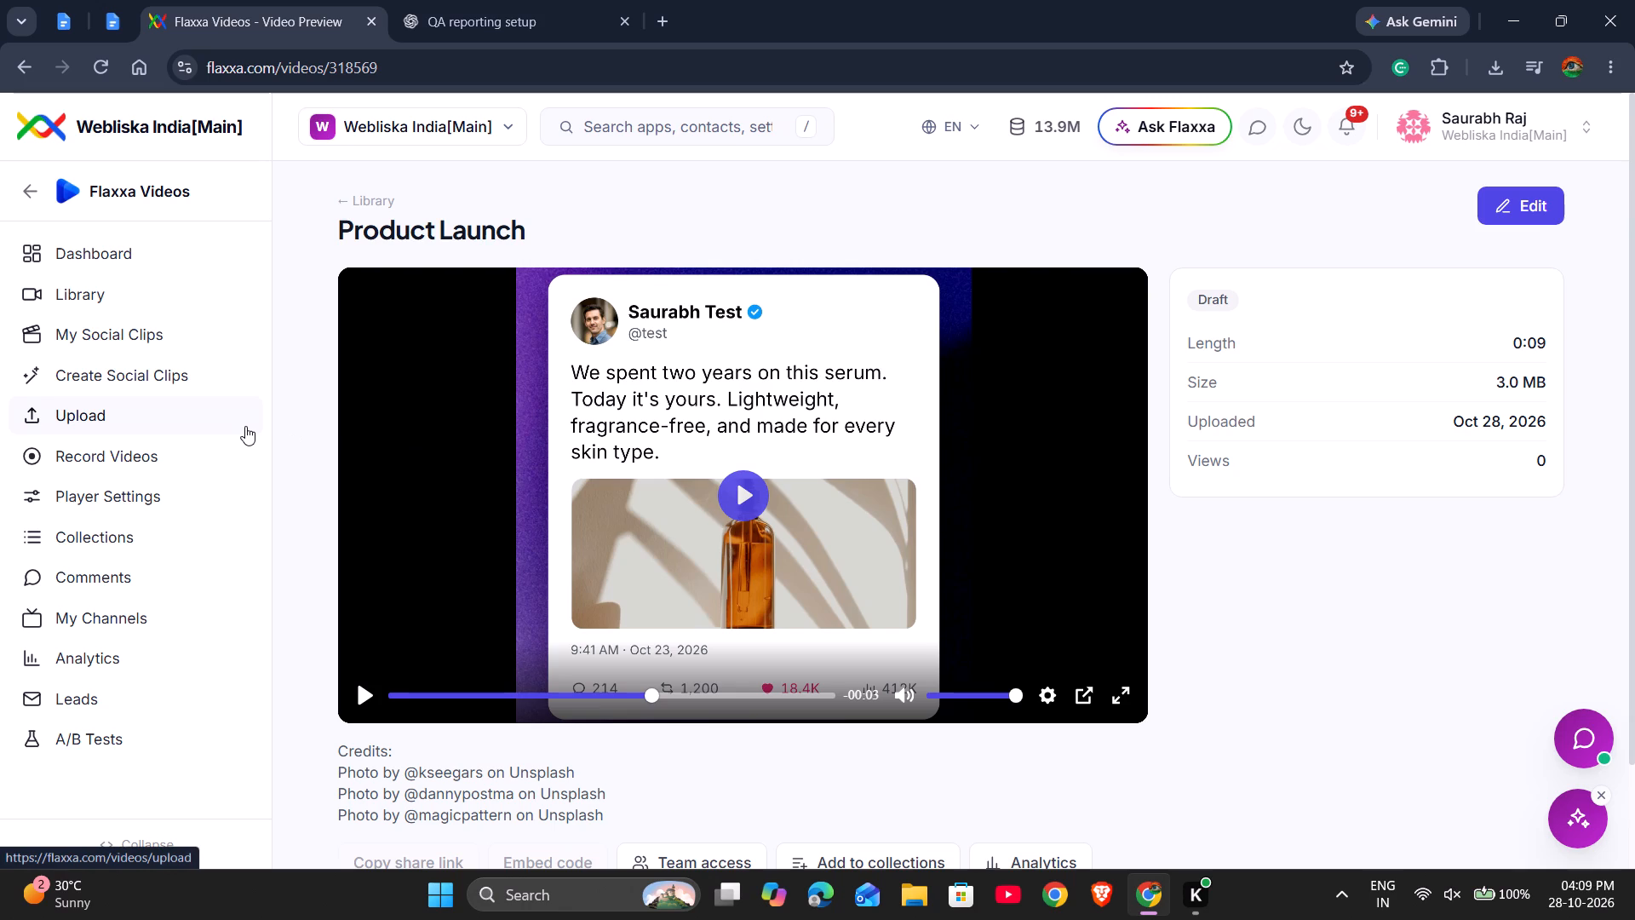
pyautogui.scroll(-1, 732, 532)
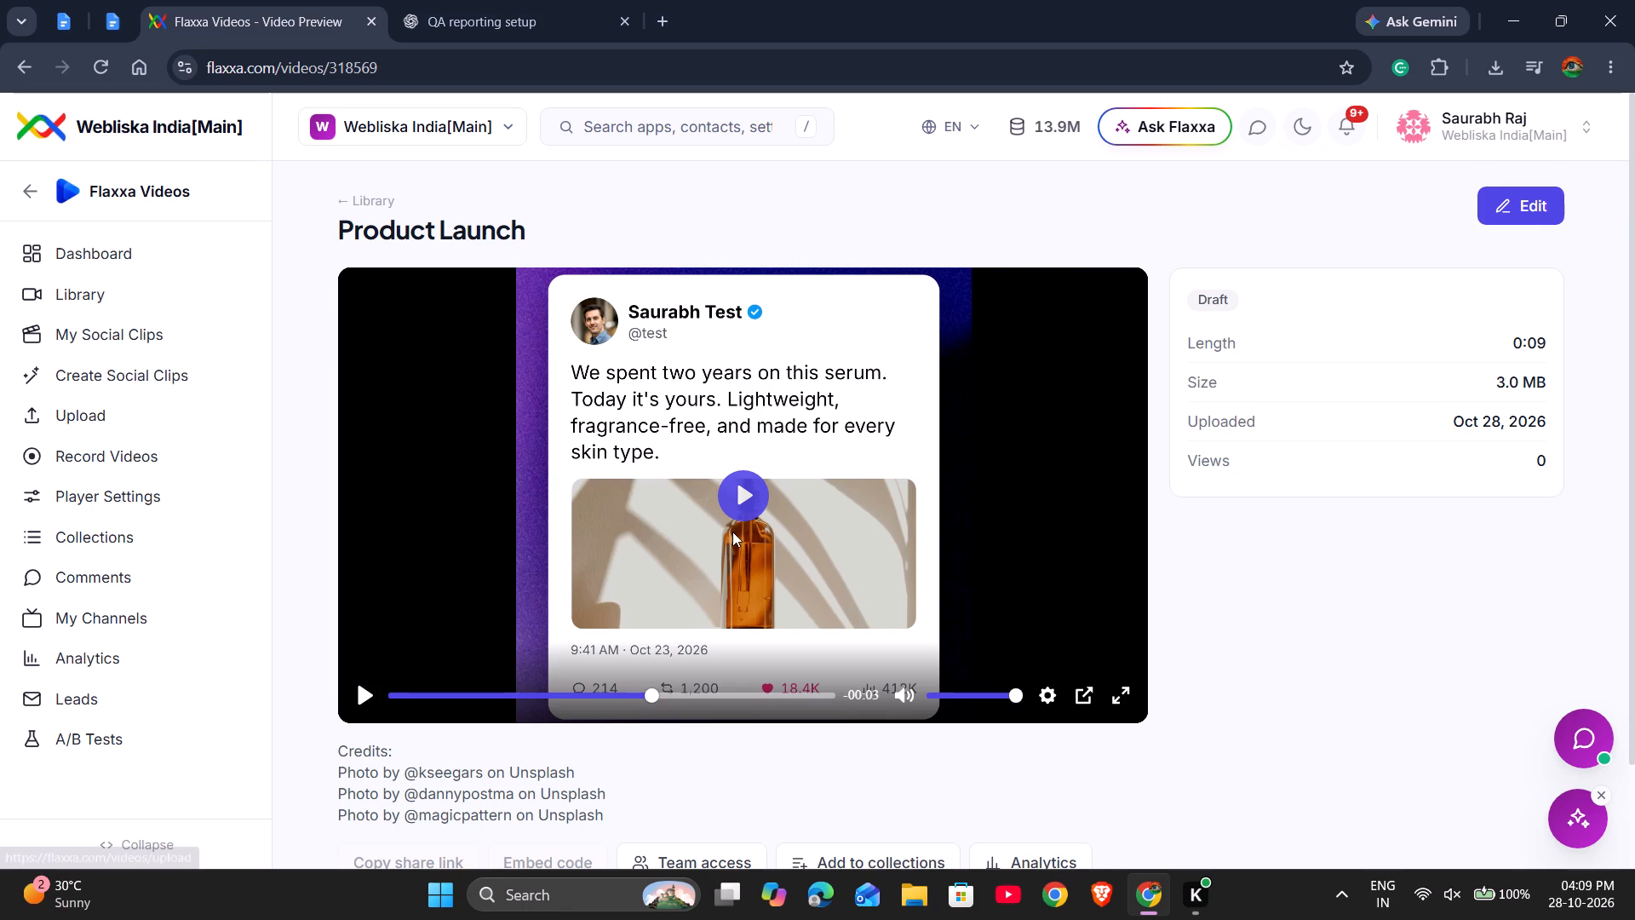
pyautogui.scroll(-2, 732, 532)
pyautogui.scroll(1, 875, 644)
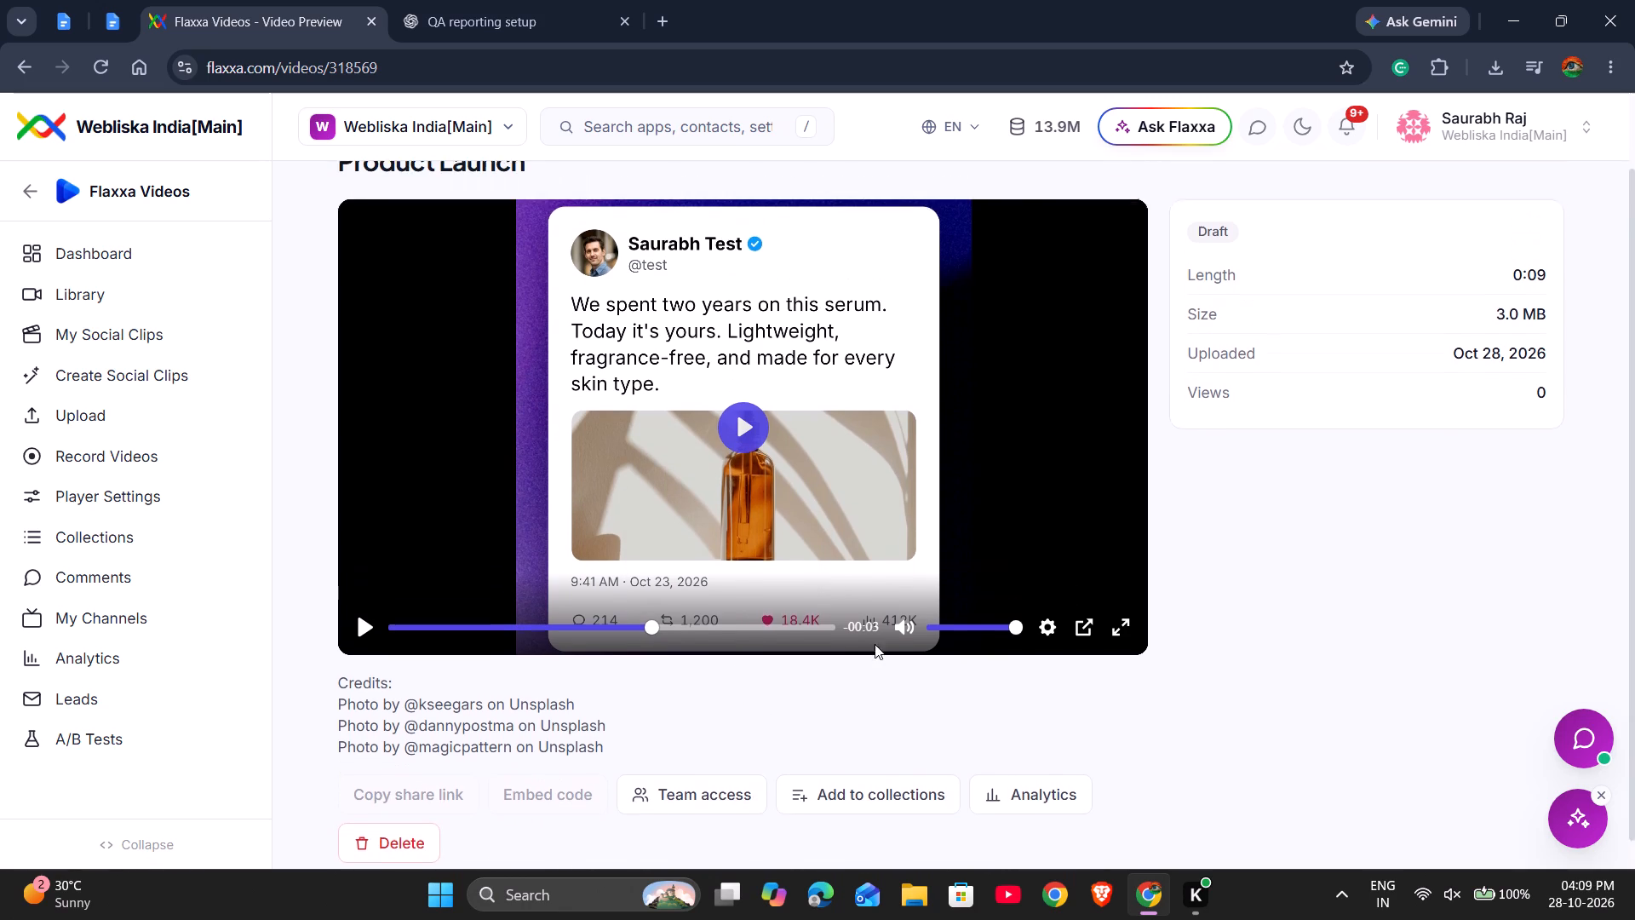
pyautogui.scroll(1, 875, 644)
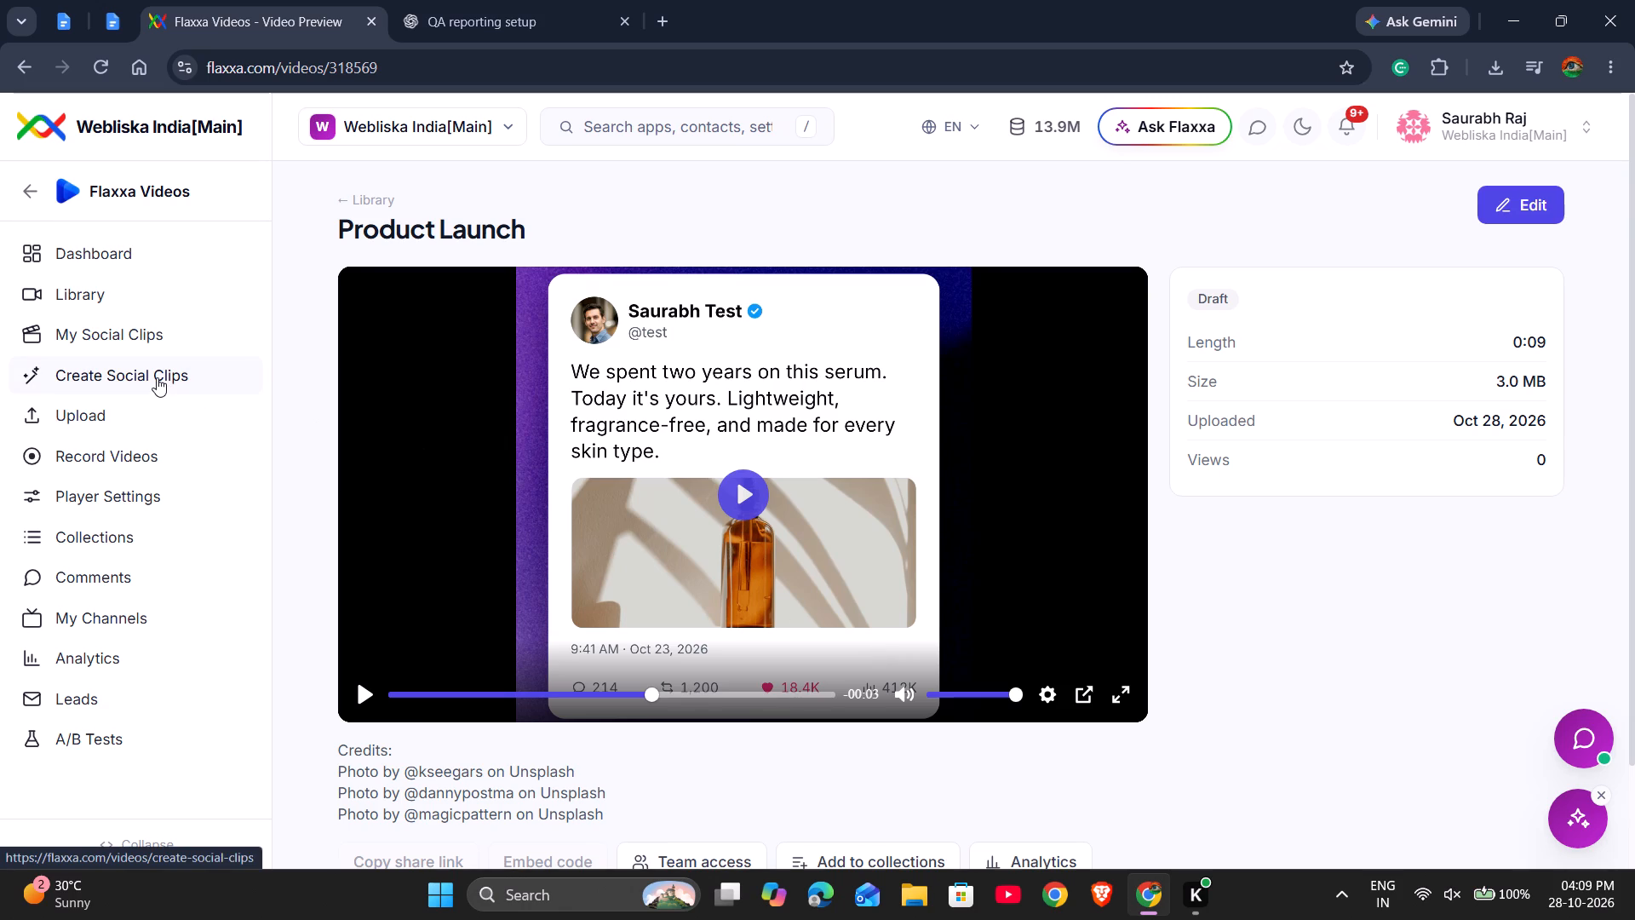
# Open the Upload page and review its channel selector, upload area and import sources.
pyautogui.click(135, 404)
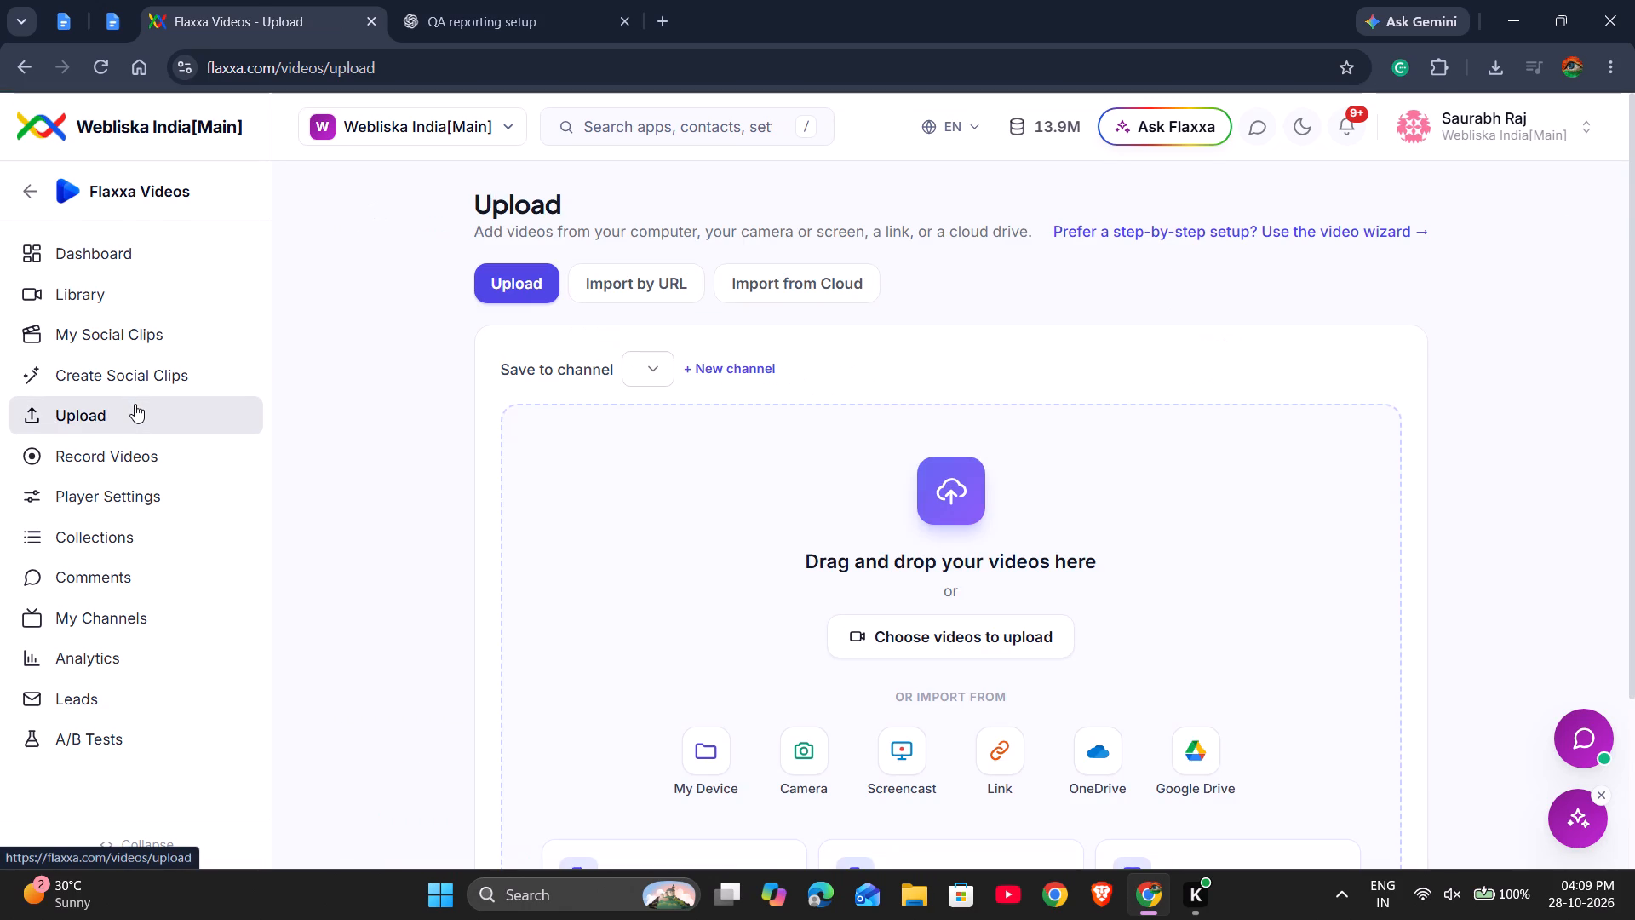
pyautogui.scroll(-1, 482, 618)
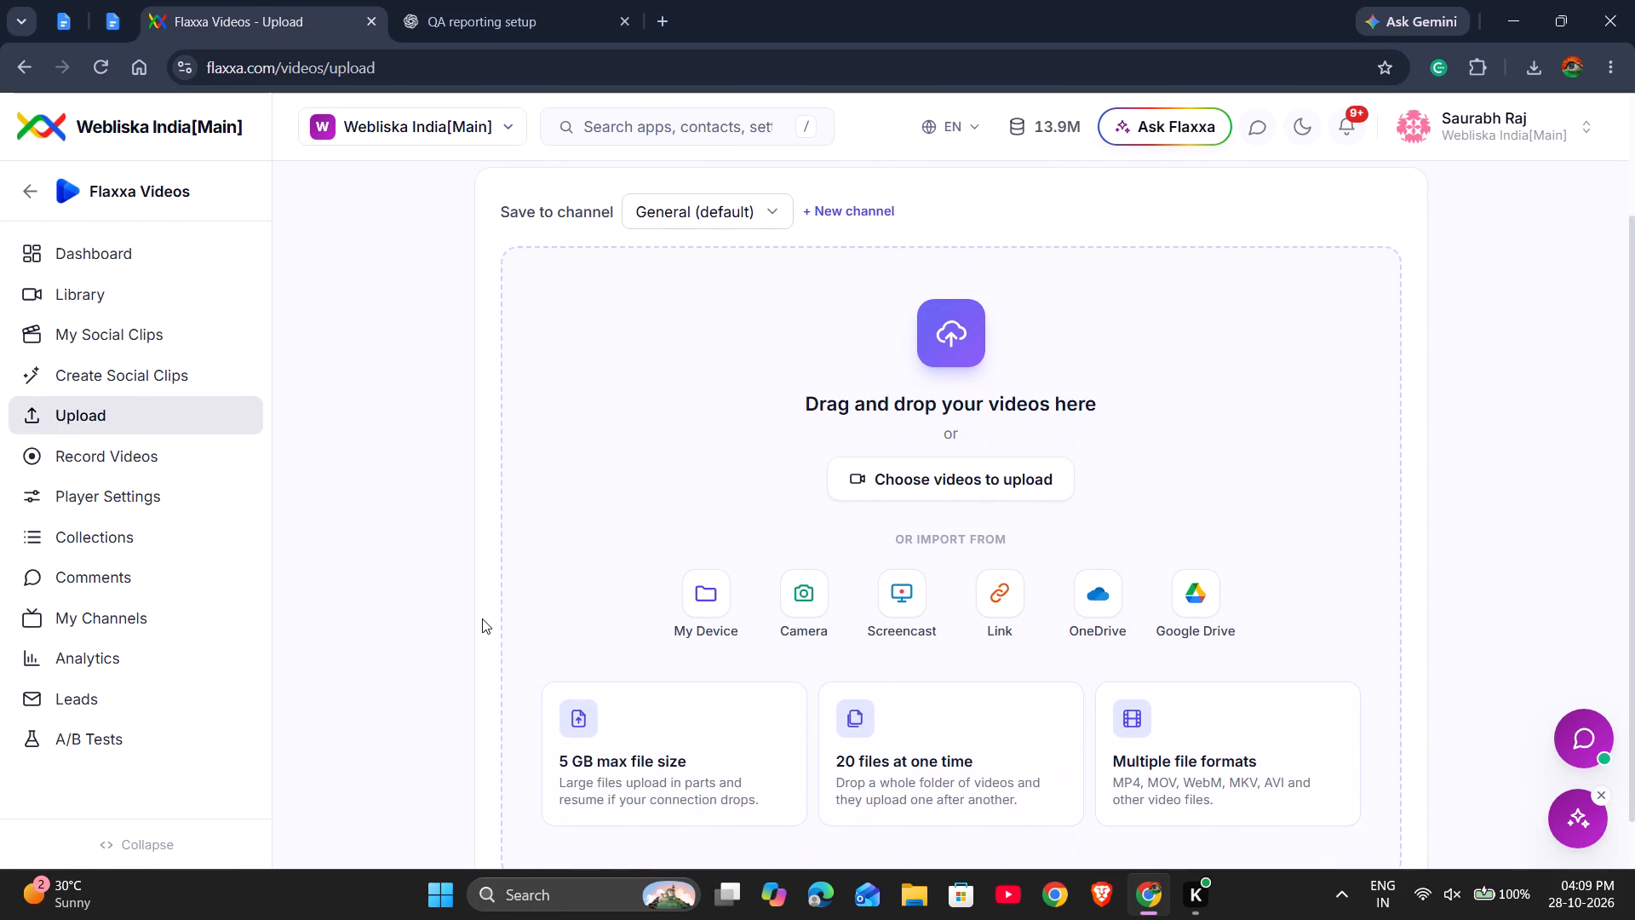
pyautogui.scroll(-2, 482, 618)
pyautogui.scroll(1, 482, 618)
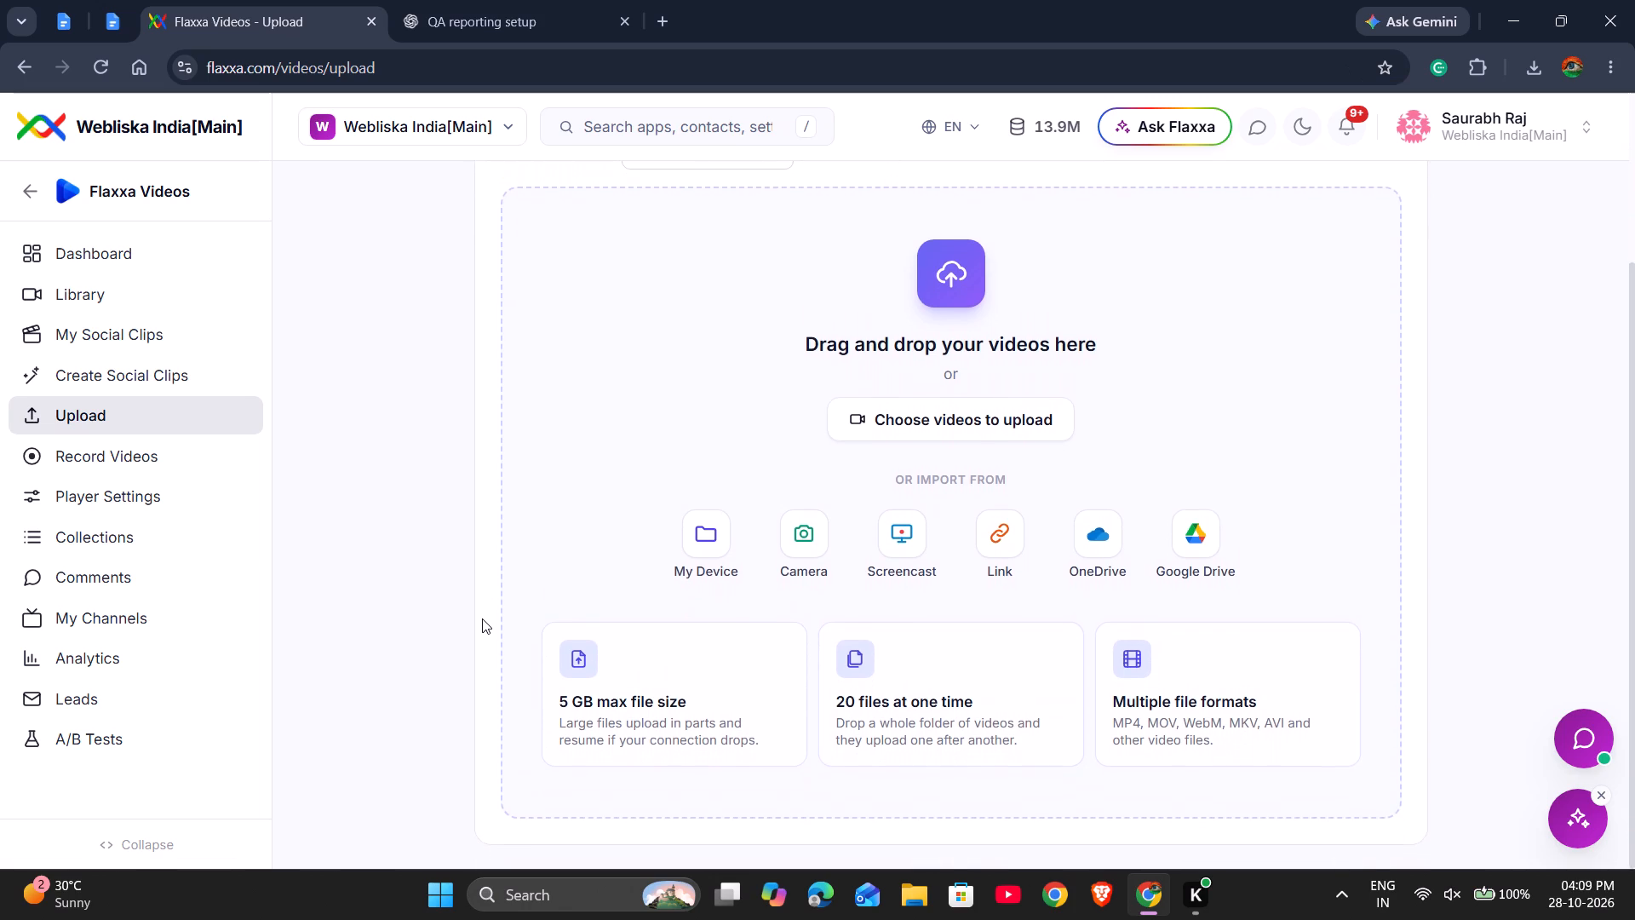
pyautogui.scroll(1, 482, 618)
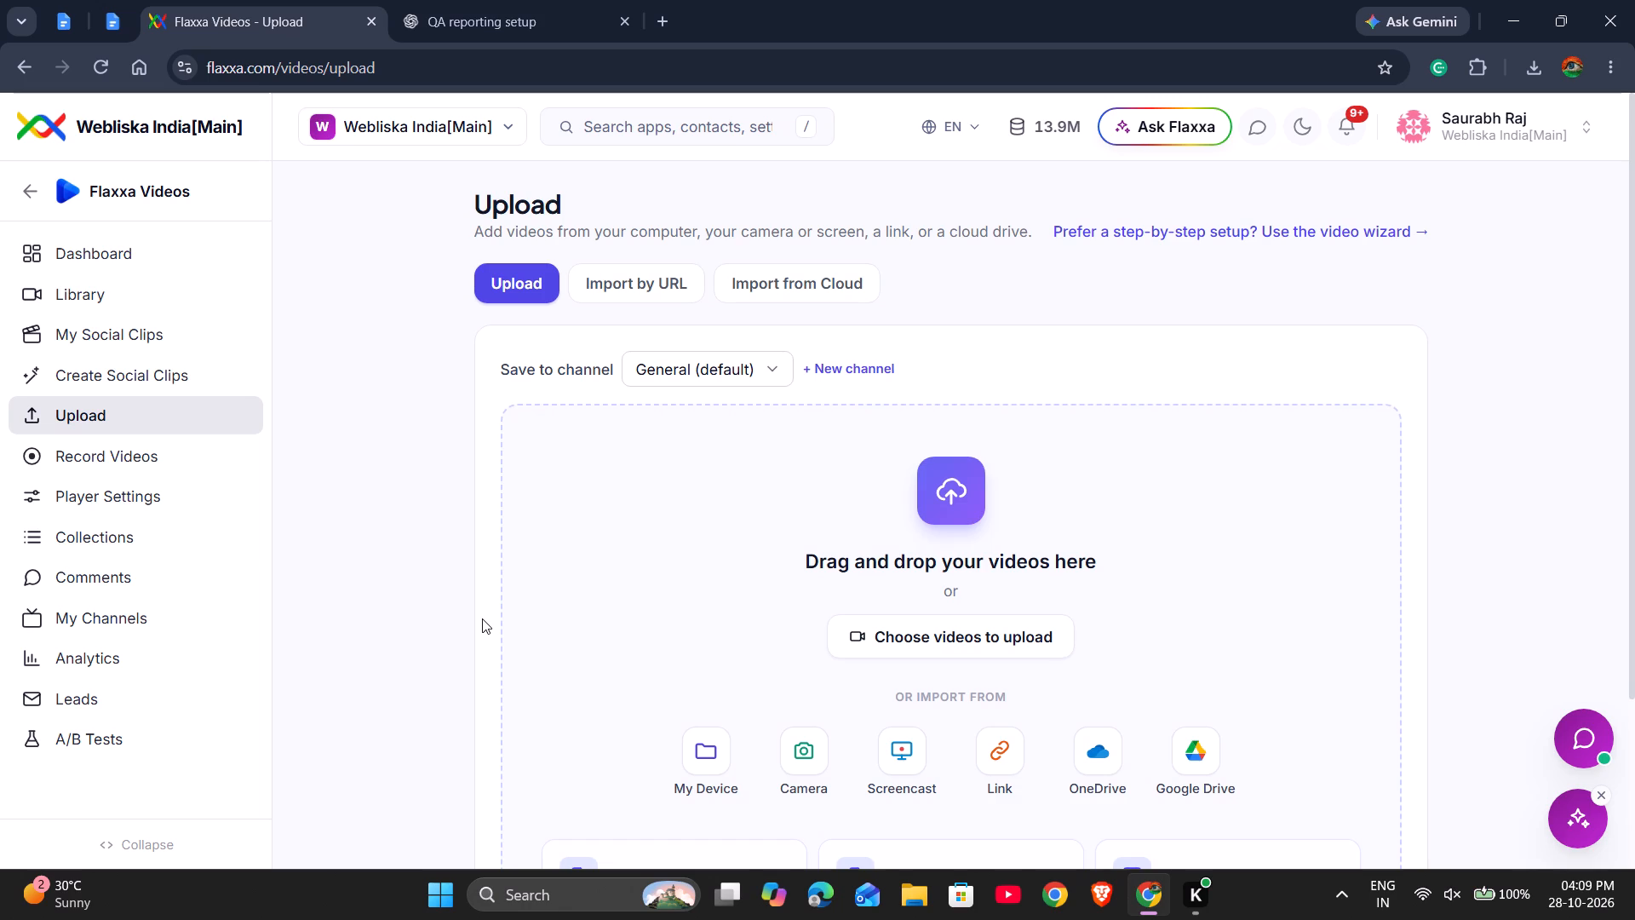
# Check the file picker for choosing videos to upload, then dismiss it without selecting a file.
pyautogui.click(929, 643)
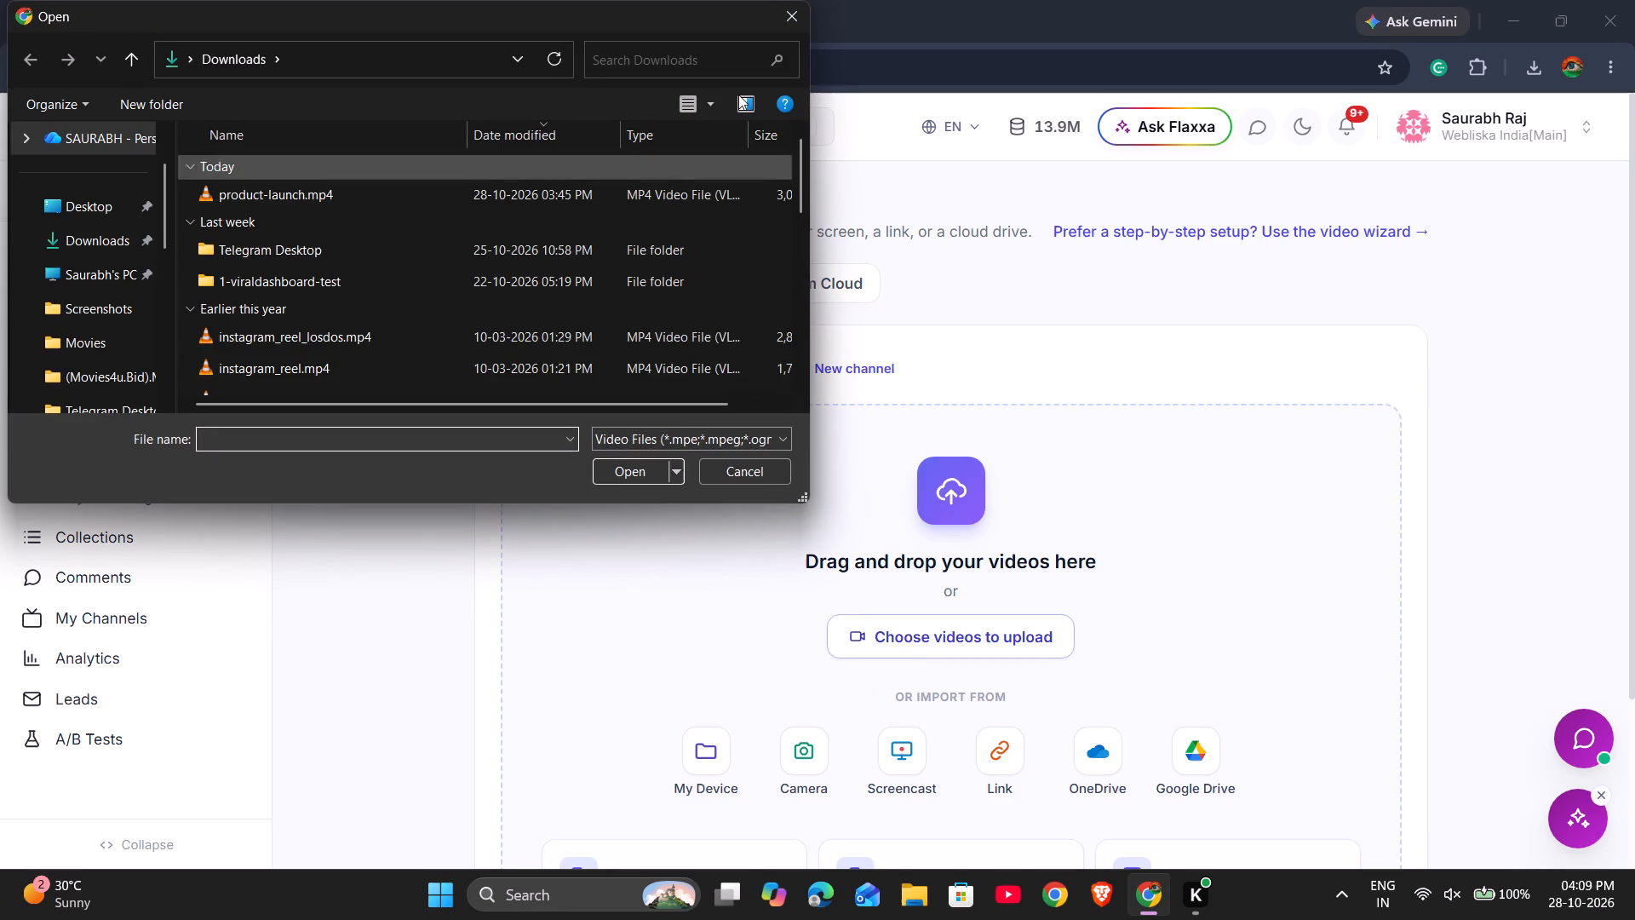
pyautogui.click(789, 10)
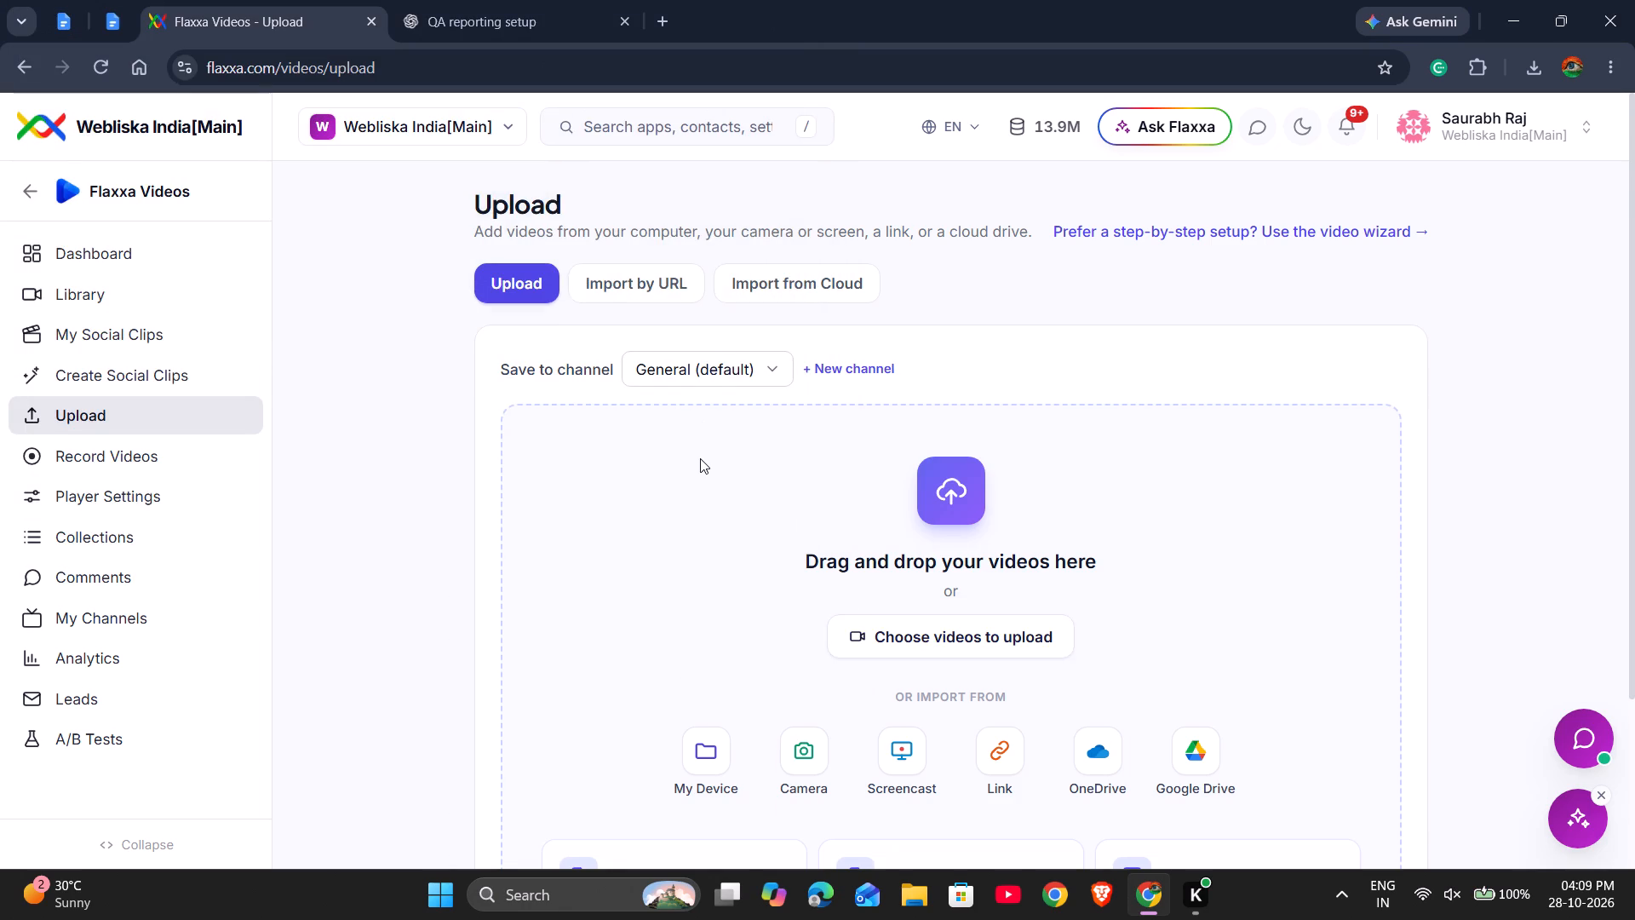
# Examine the Upload page's lower area, including the import sources and the file size, count and format cards.
pyautogui.scroll(-6, 700, 458)
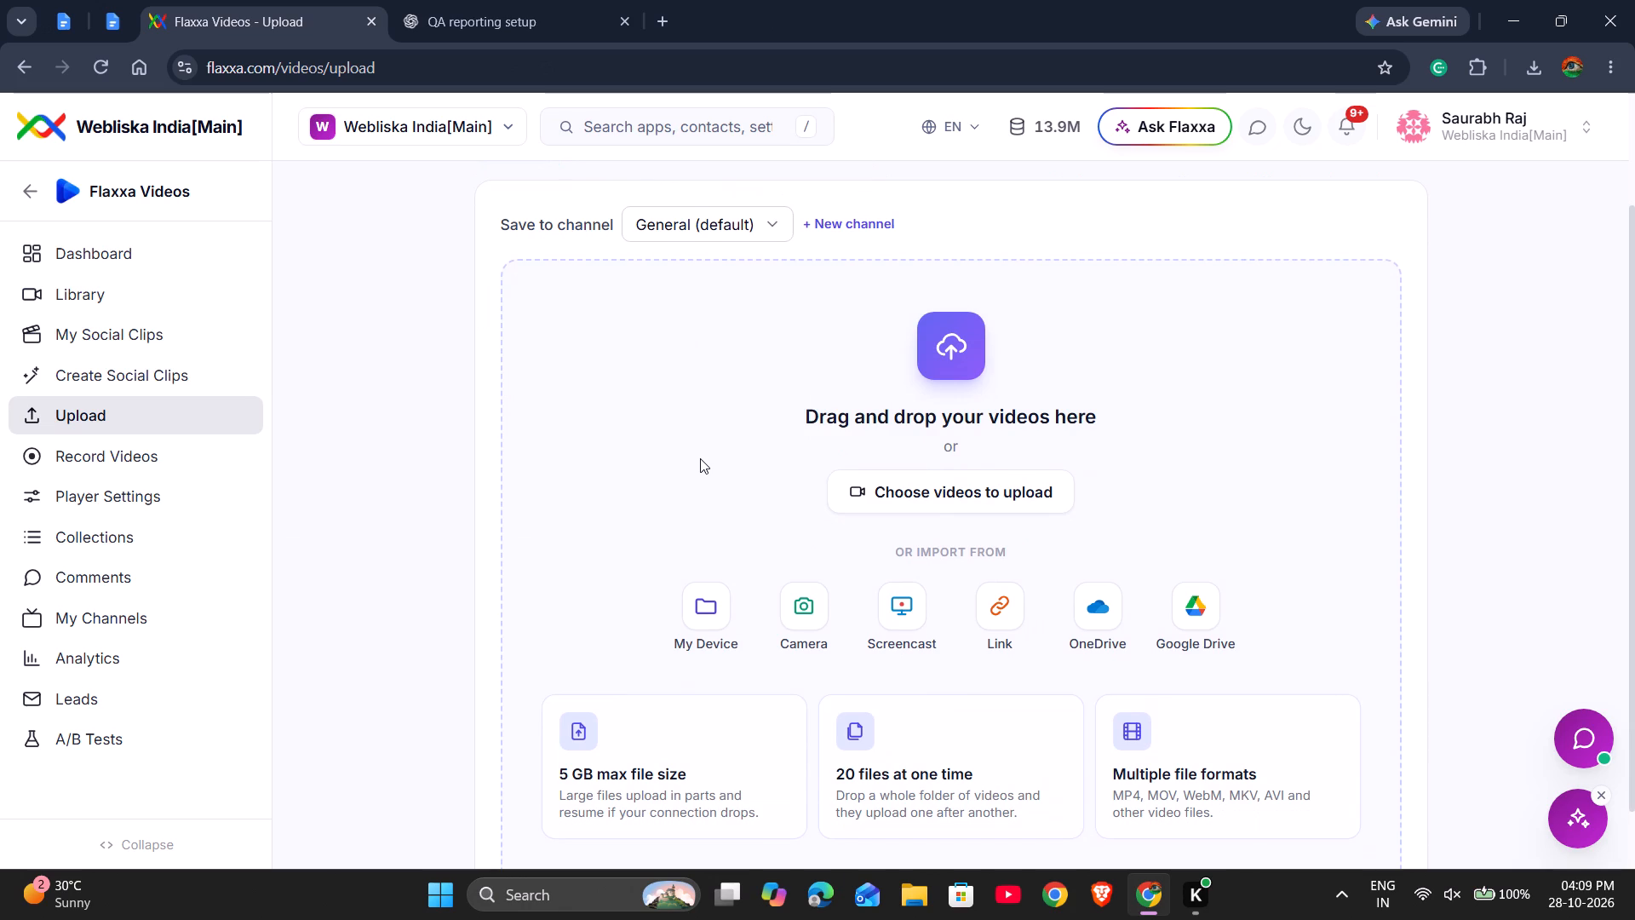
pyautogui.scroll(-3, 700, 458)
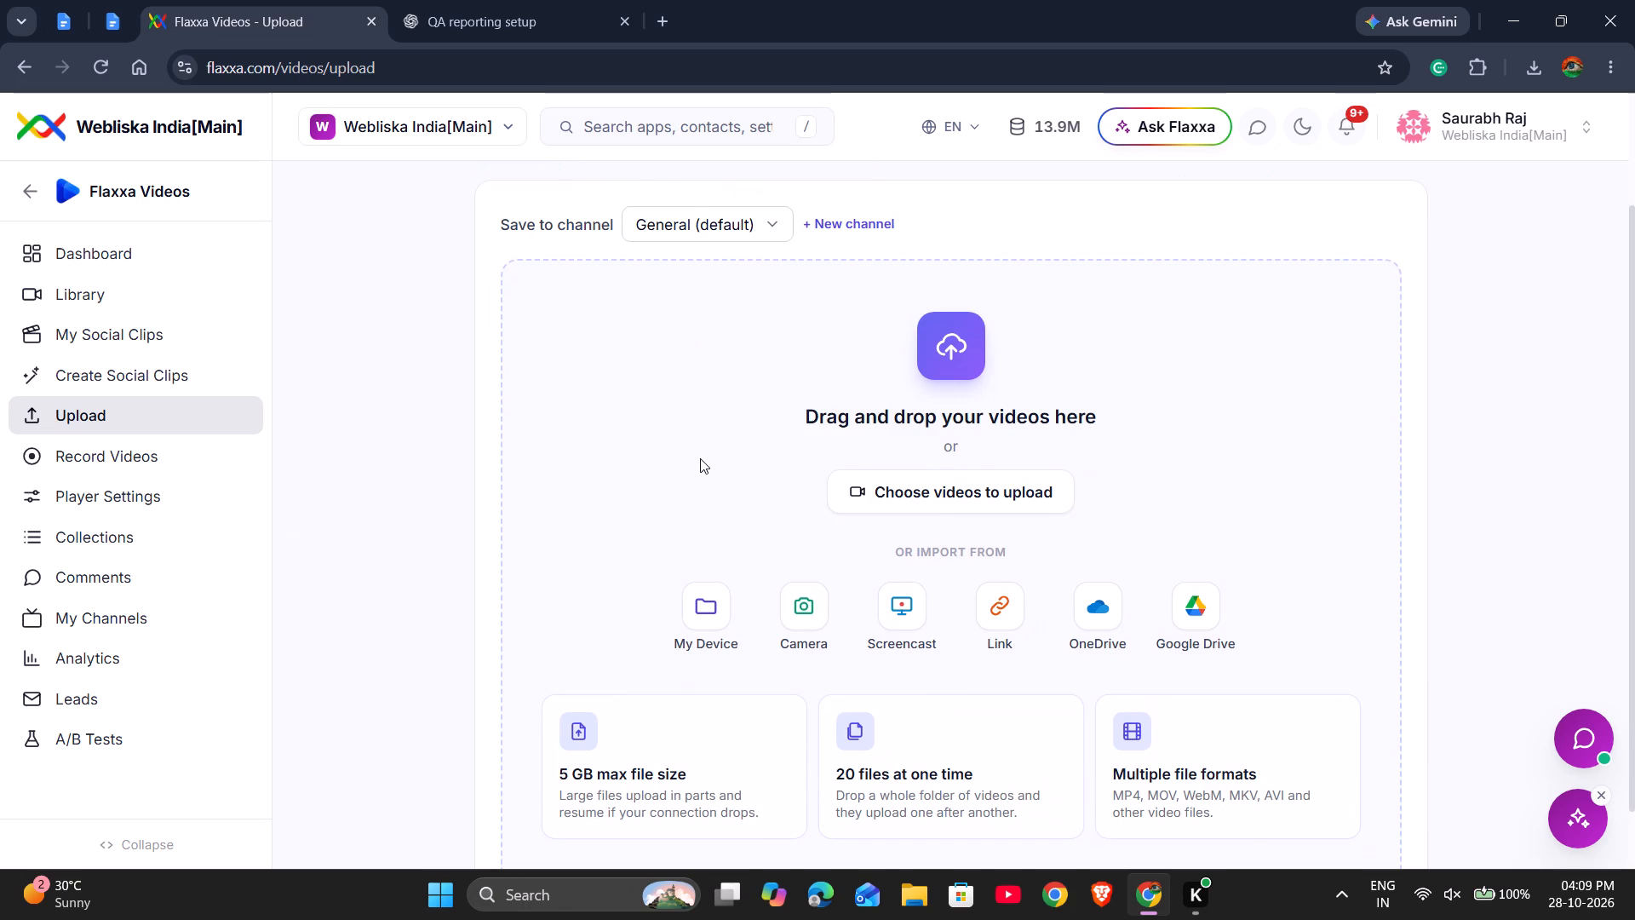
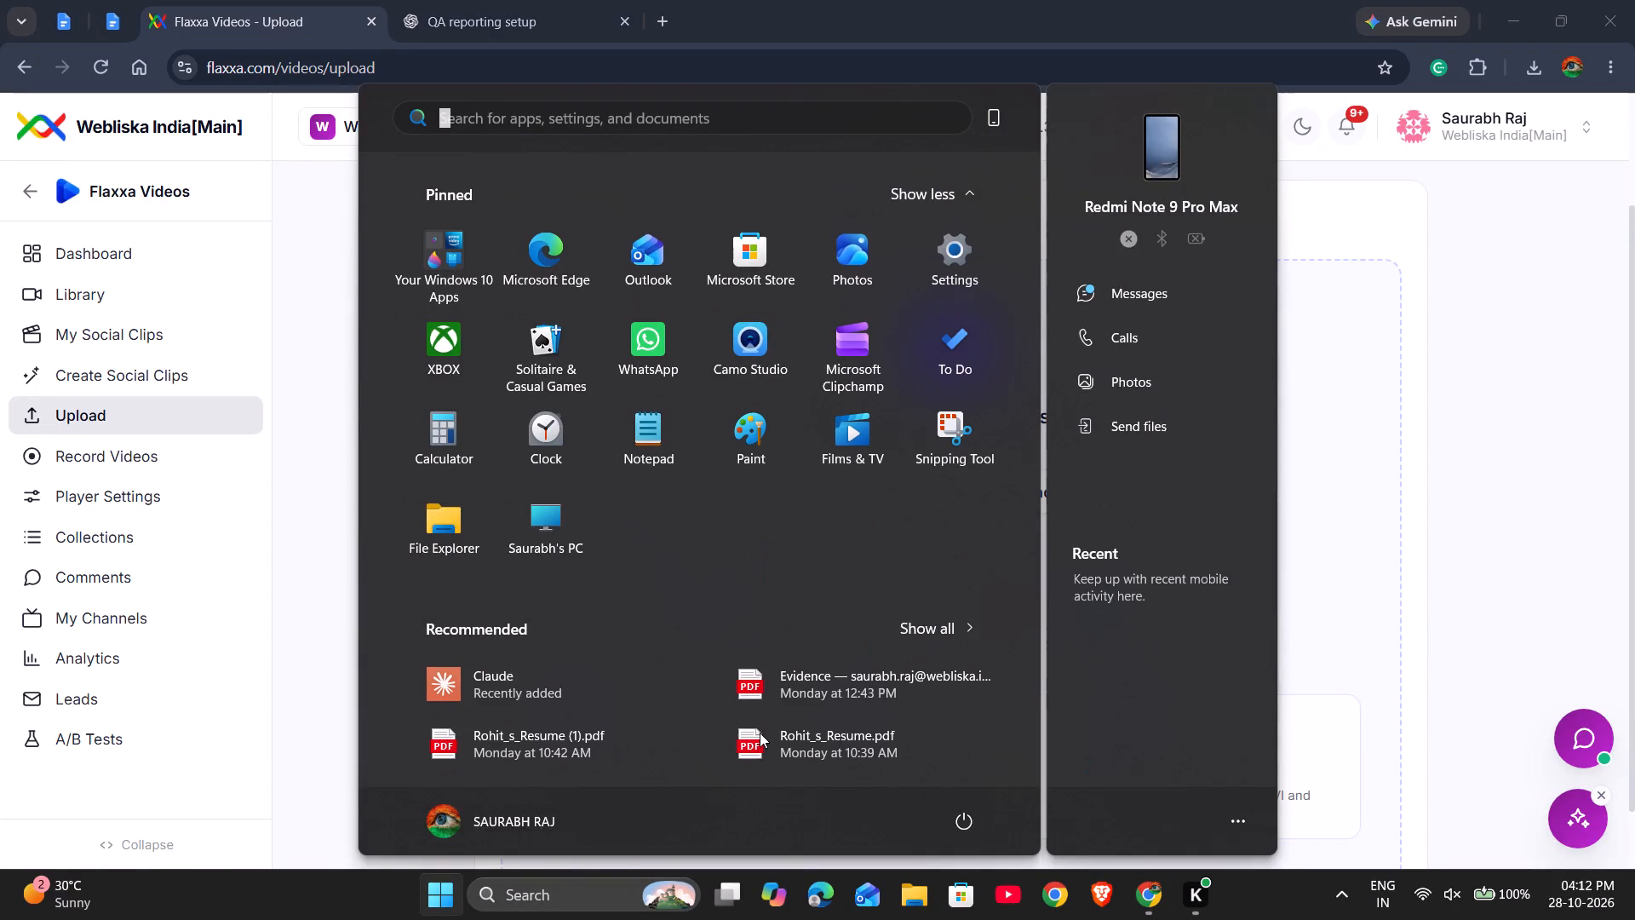
# Search the computer's apps for "wha" and launch WhatsApp.
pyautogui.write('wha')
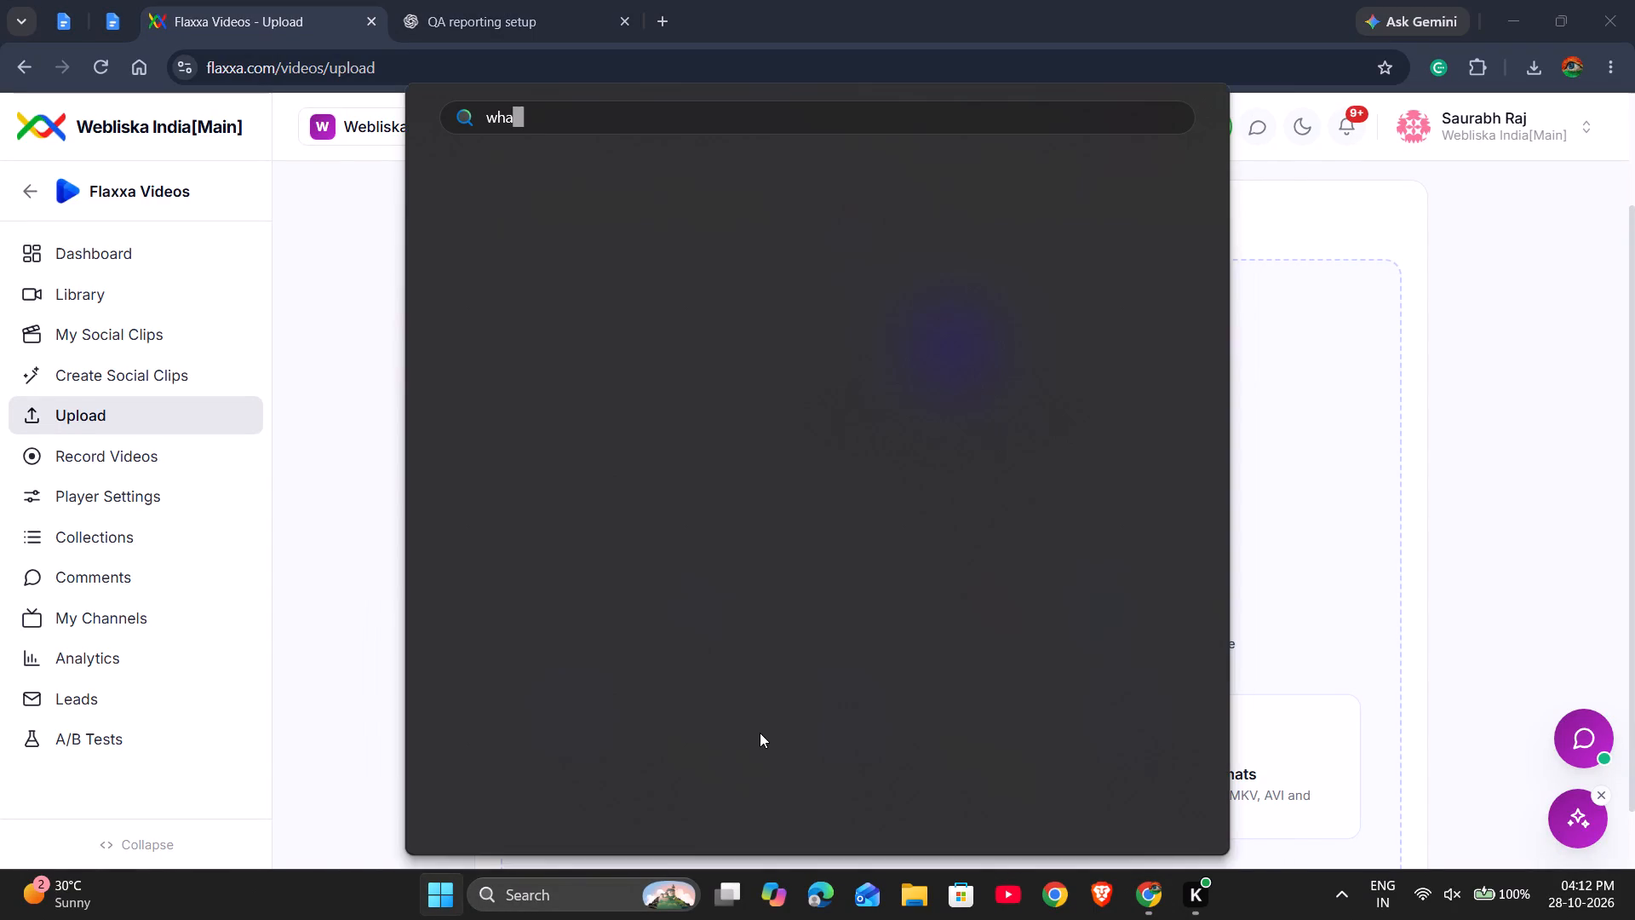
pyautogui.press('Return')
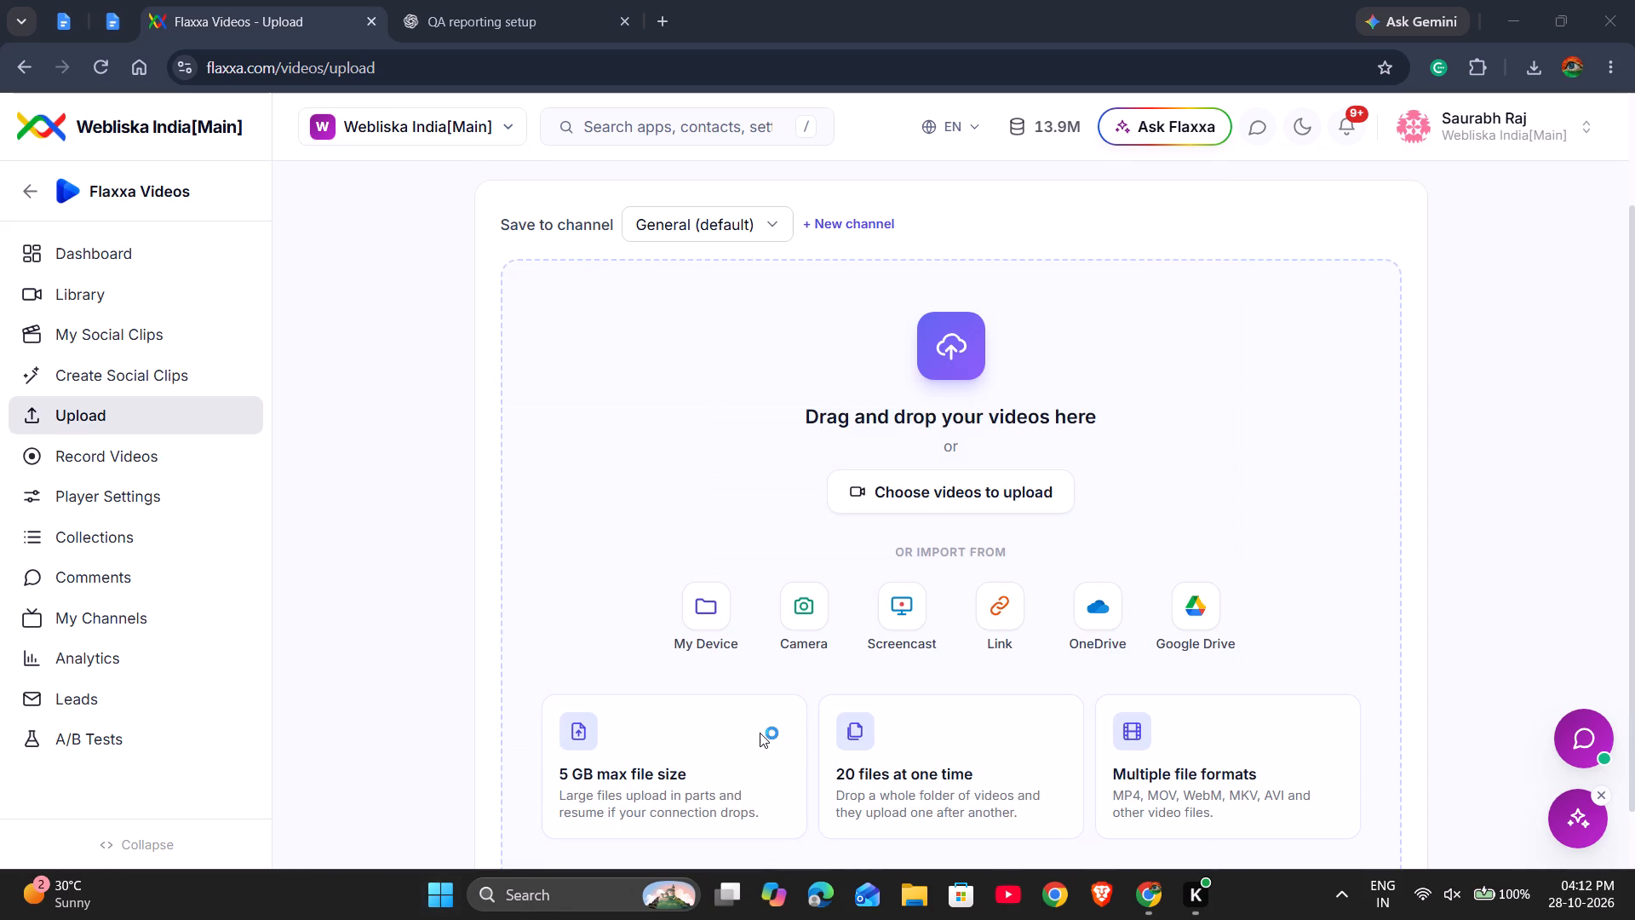
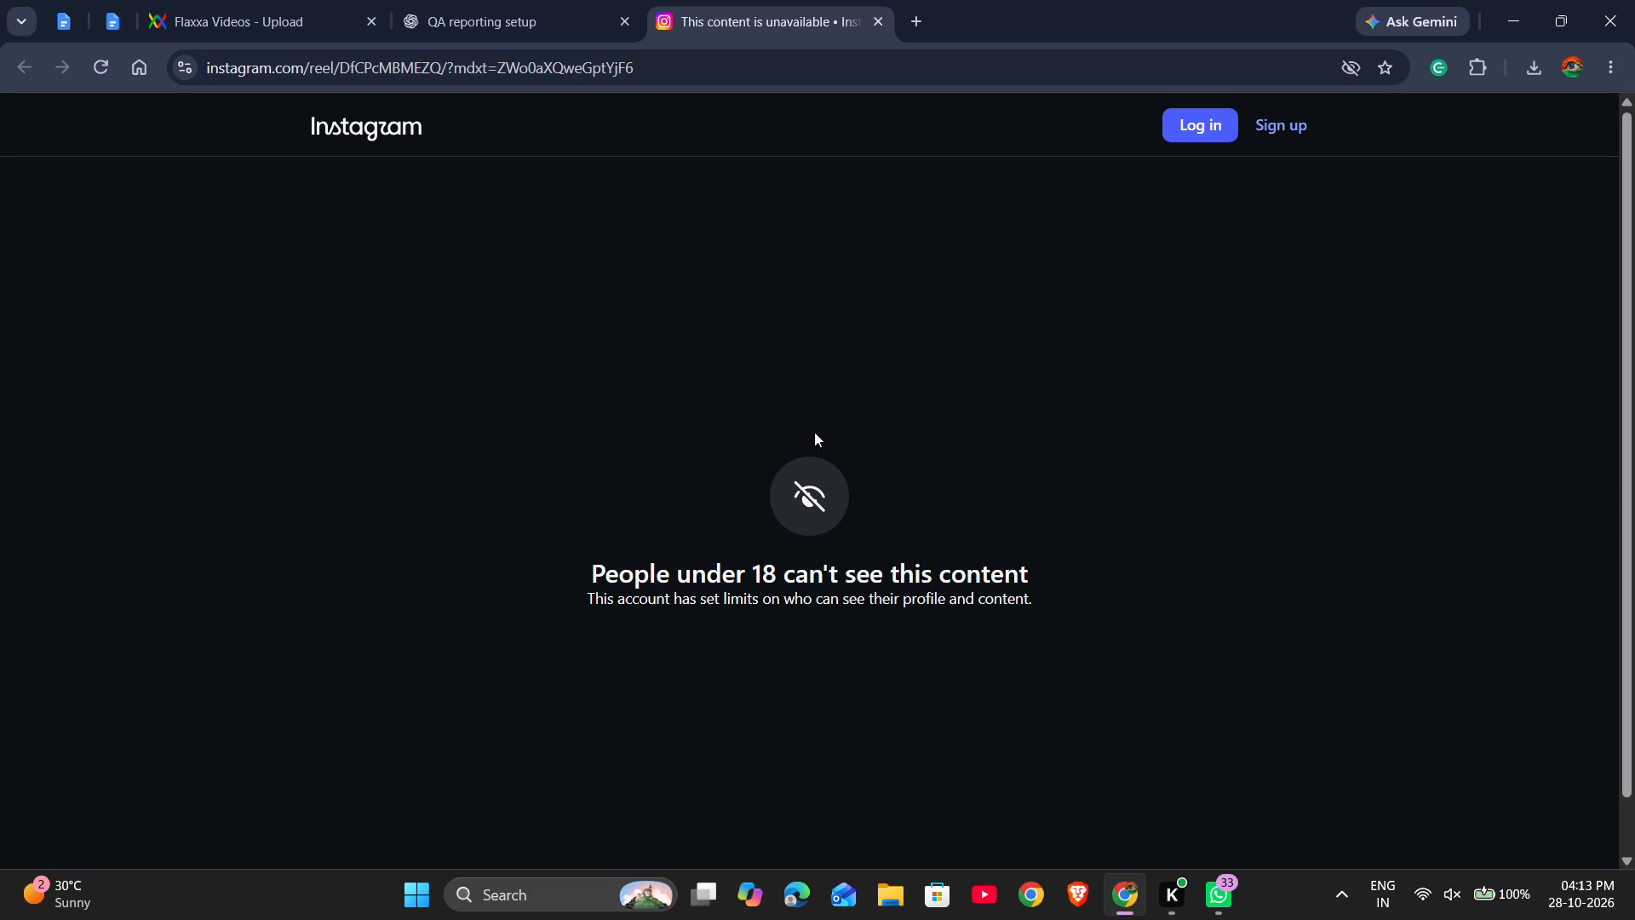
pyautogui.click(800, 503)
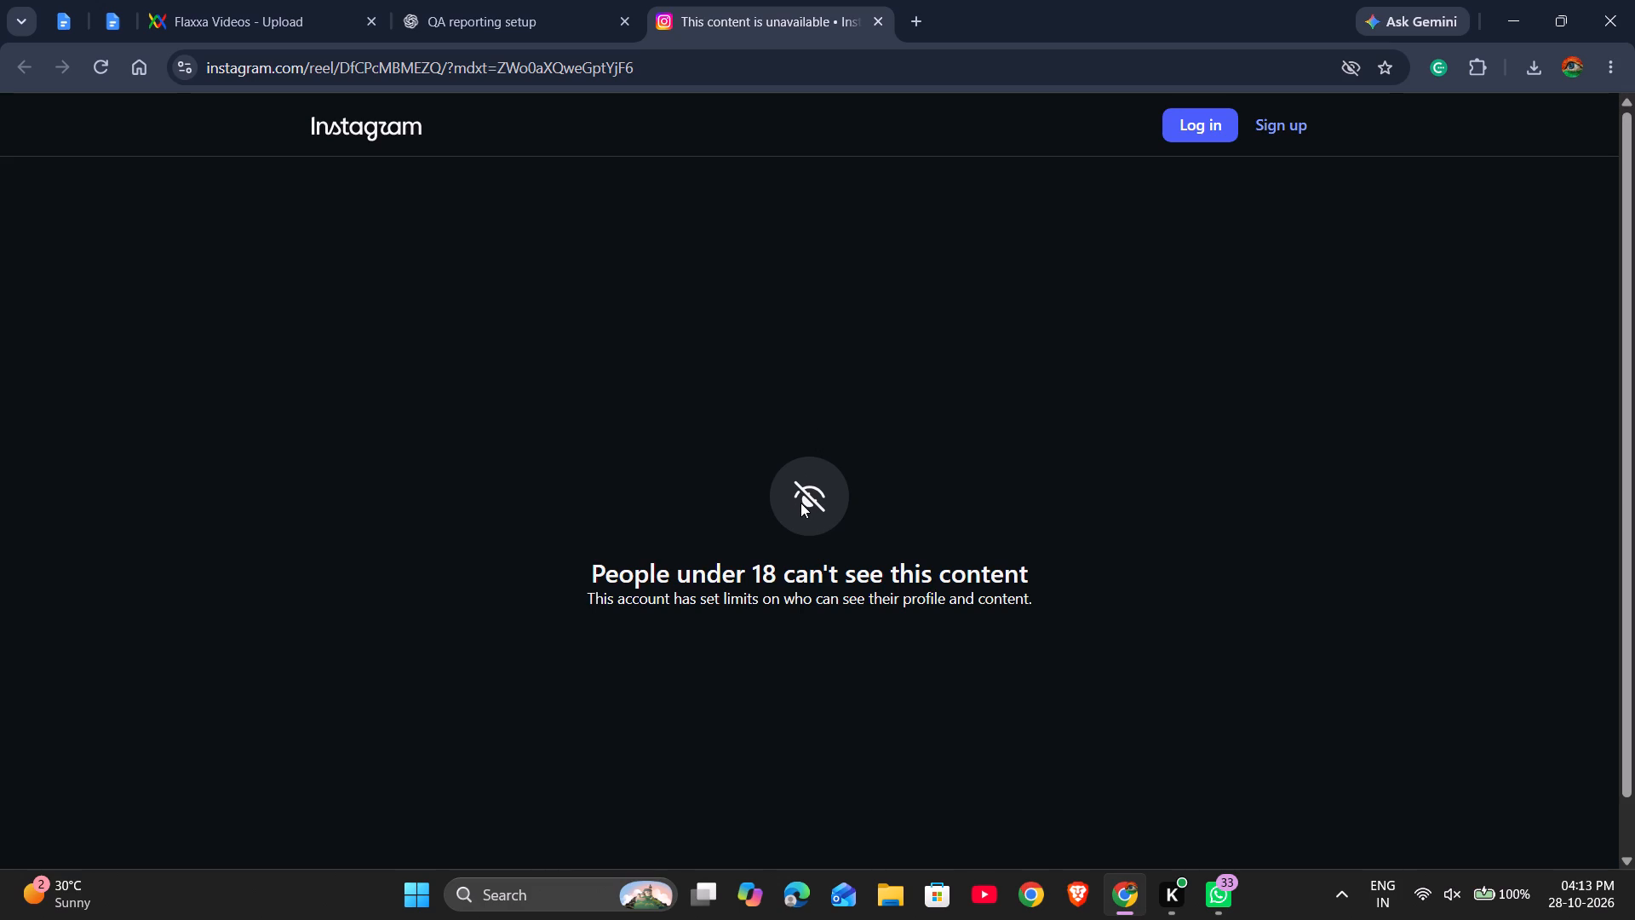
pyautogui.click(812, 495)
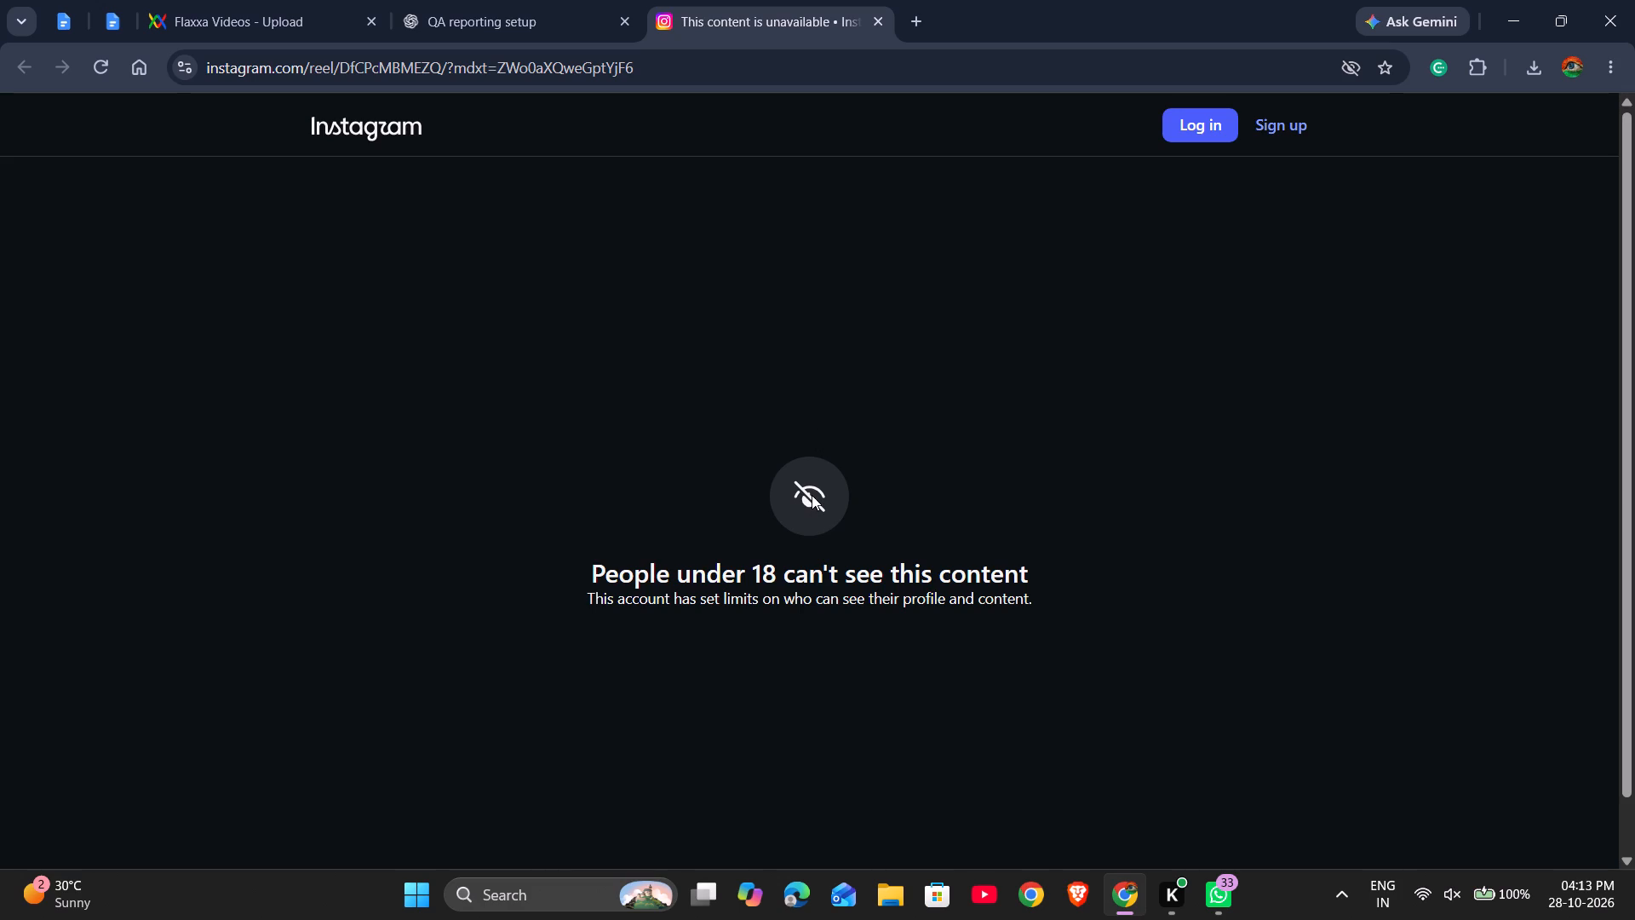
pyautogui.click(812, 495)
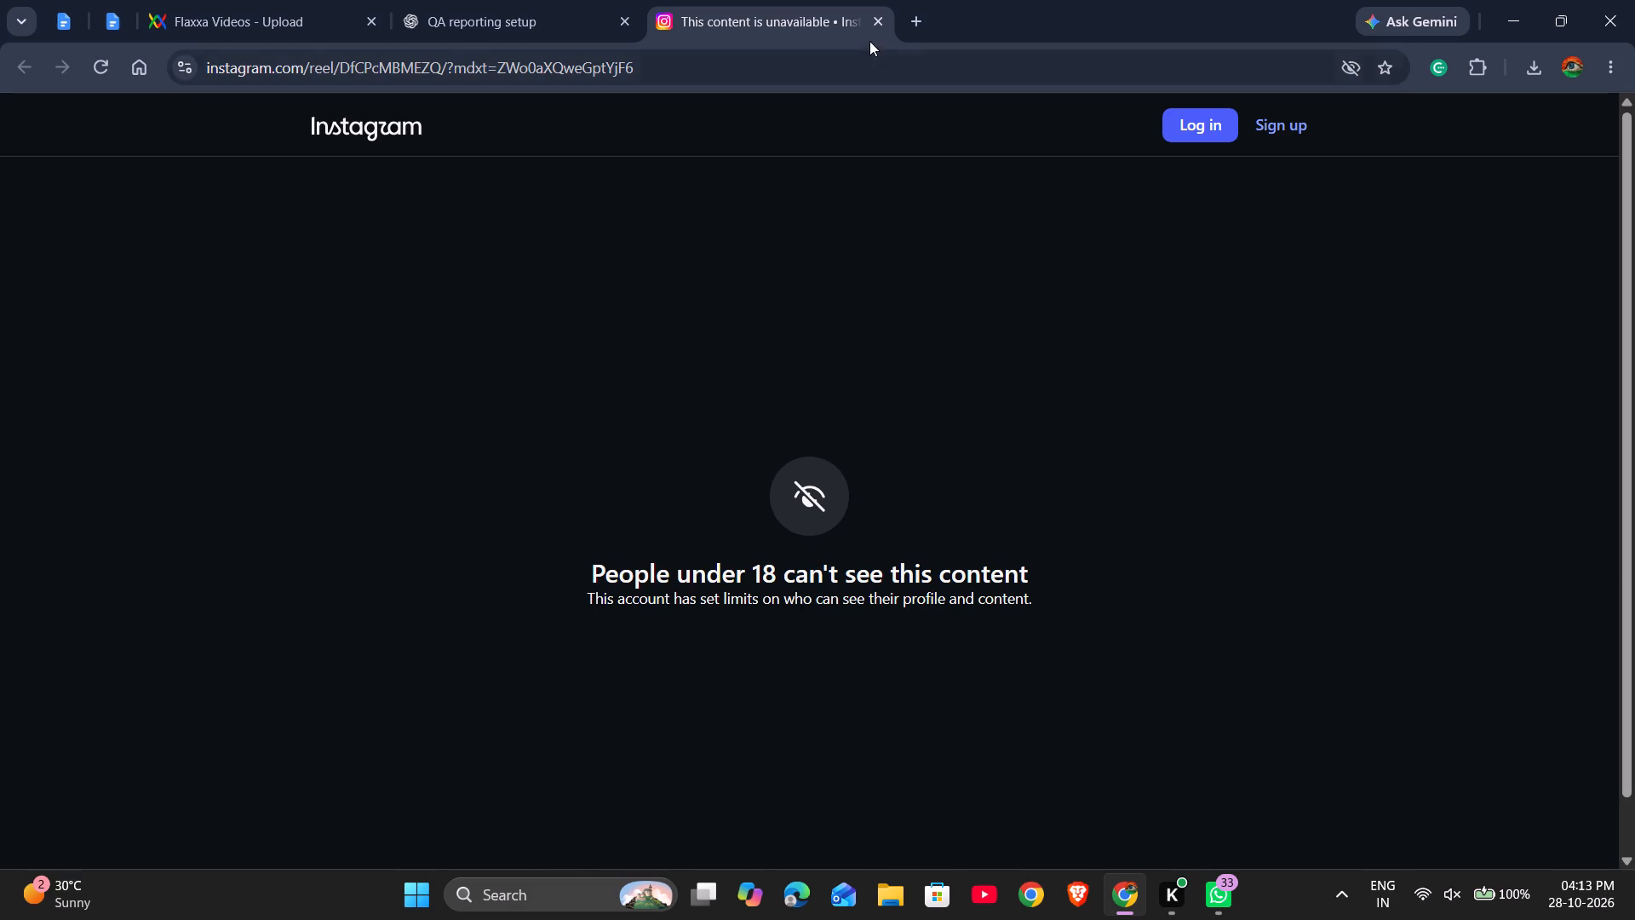
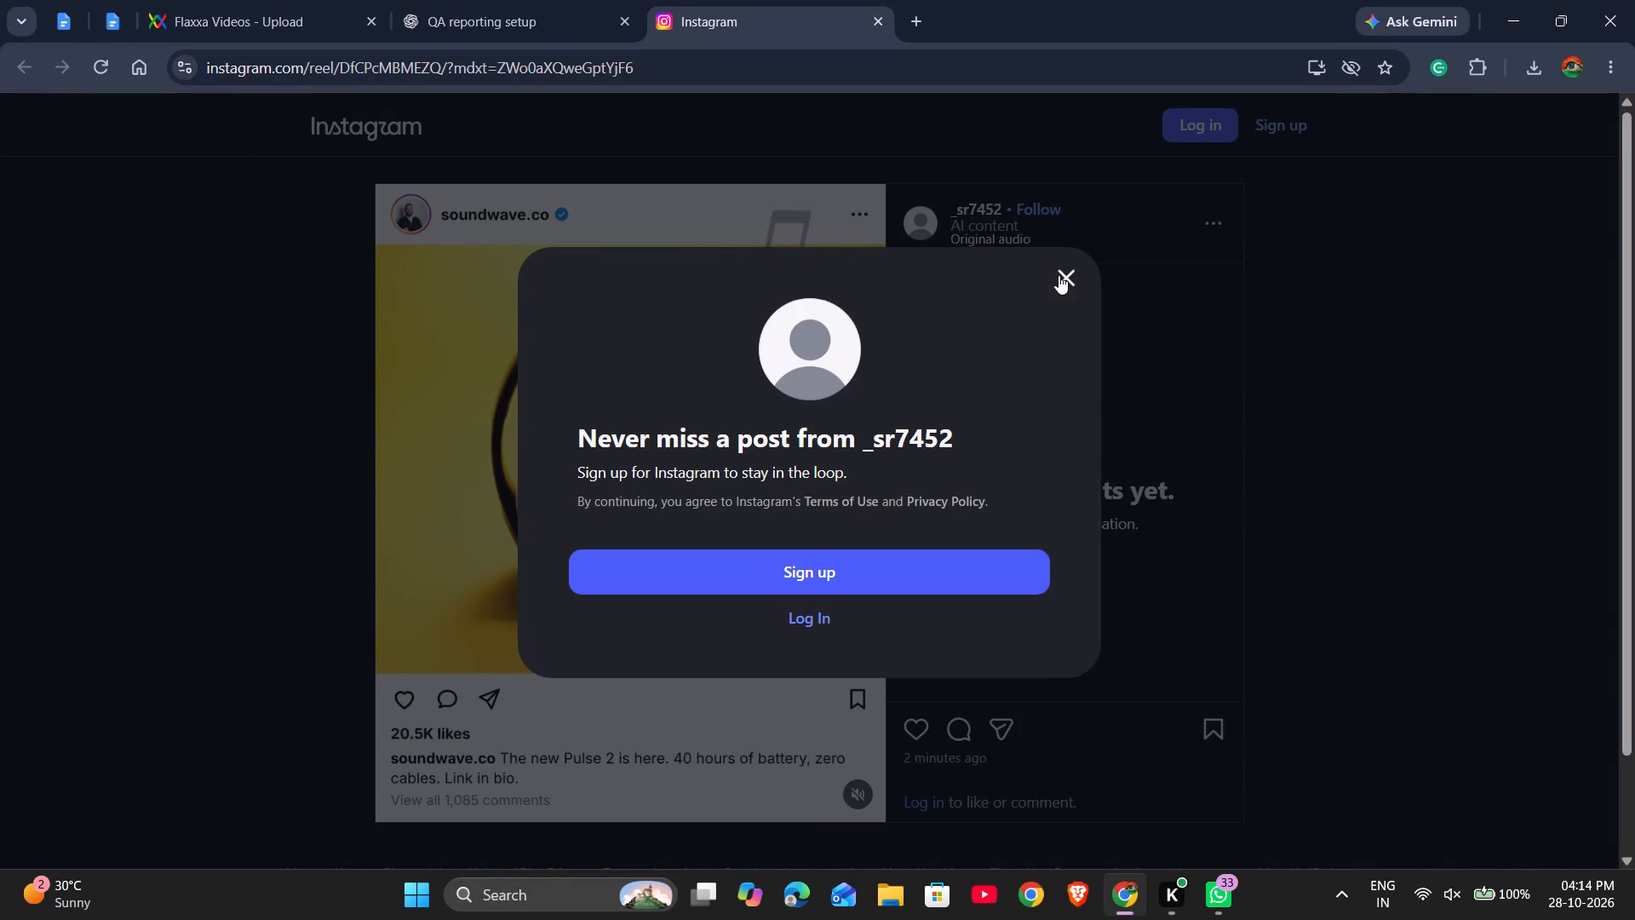
# Dismiss the Instagram sign-up prompt and view the soundwave.co headphones reel with its sound on, closing the reel when finished.
pyautogui.click(1059, 274)
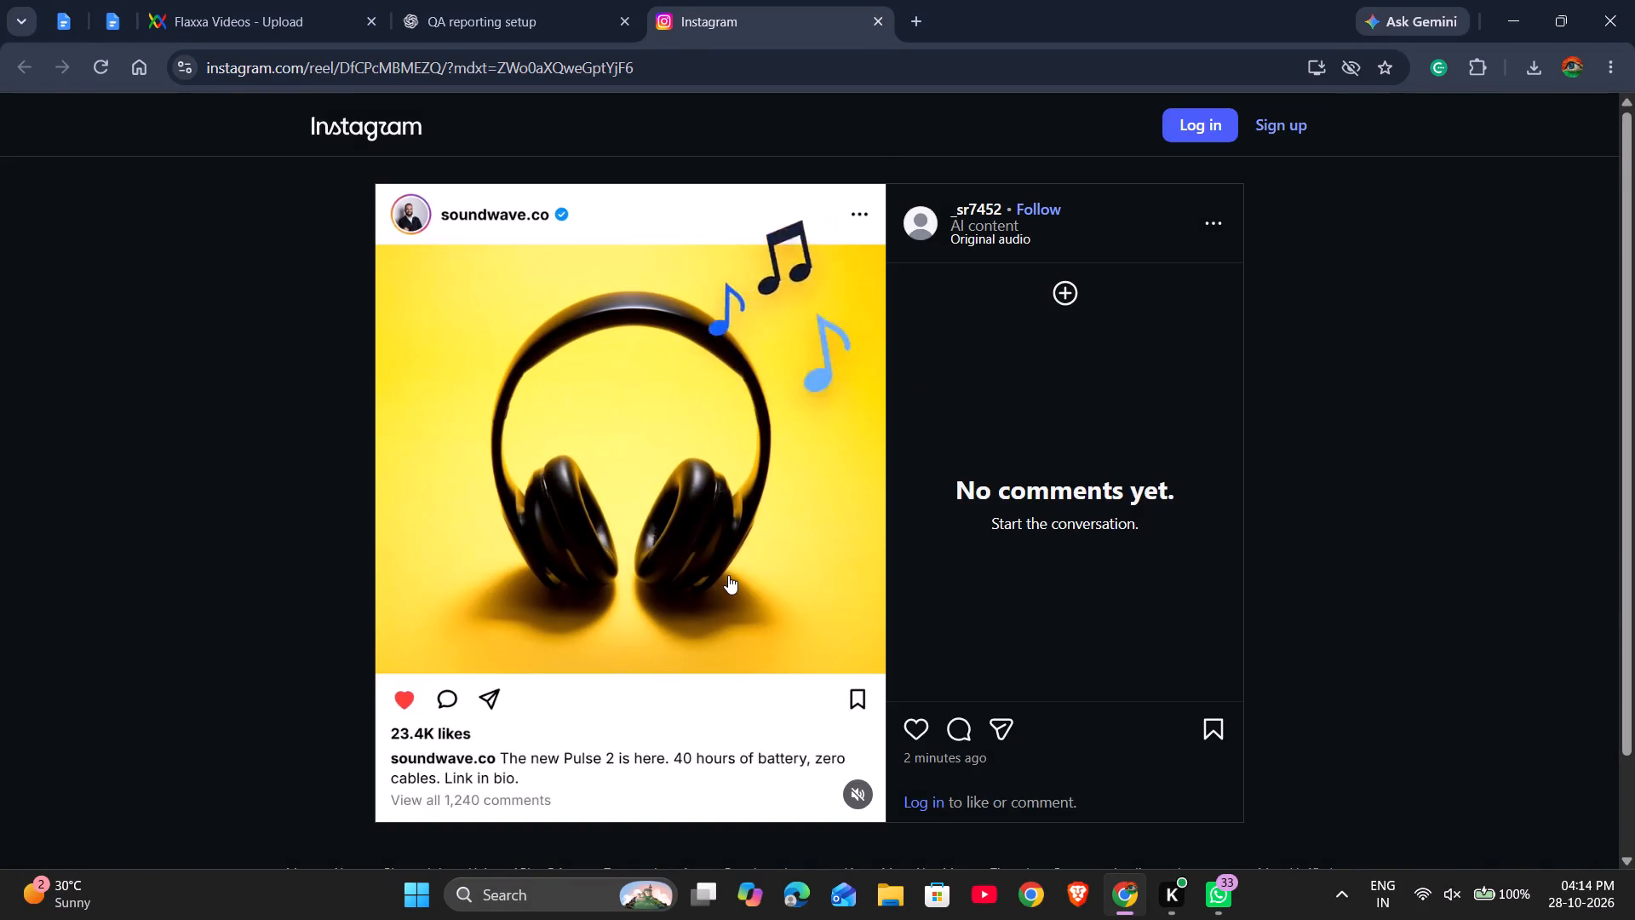
pyautogui.scroll(-2, 728, 575)
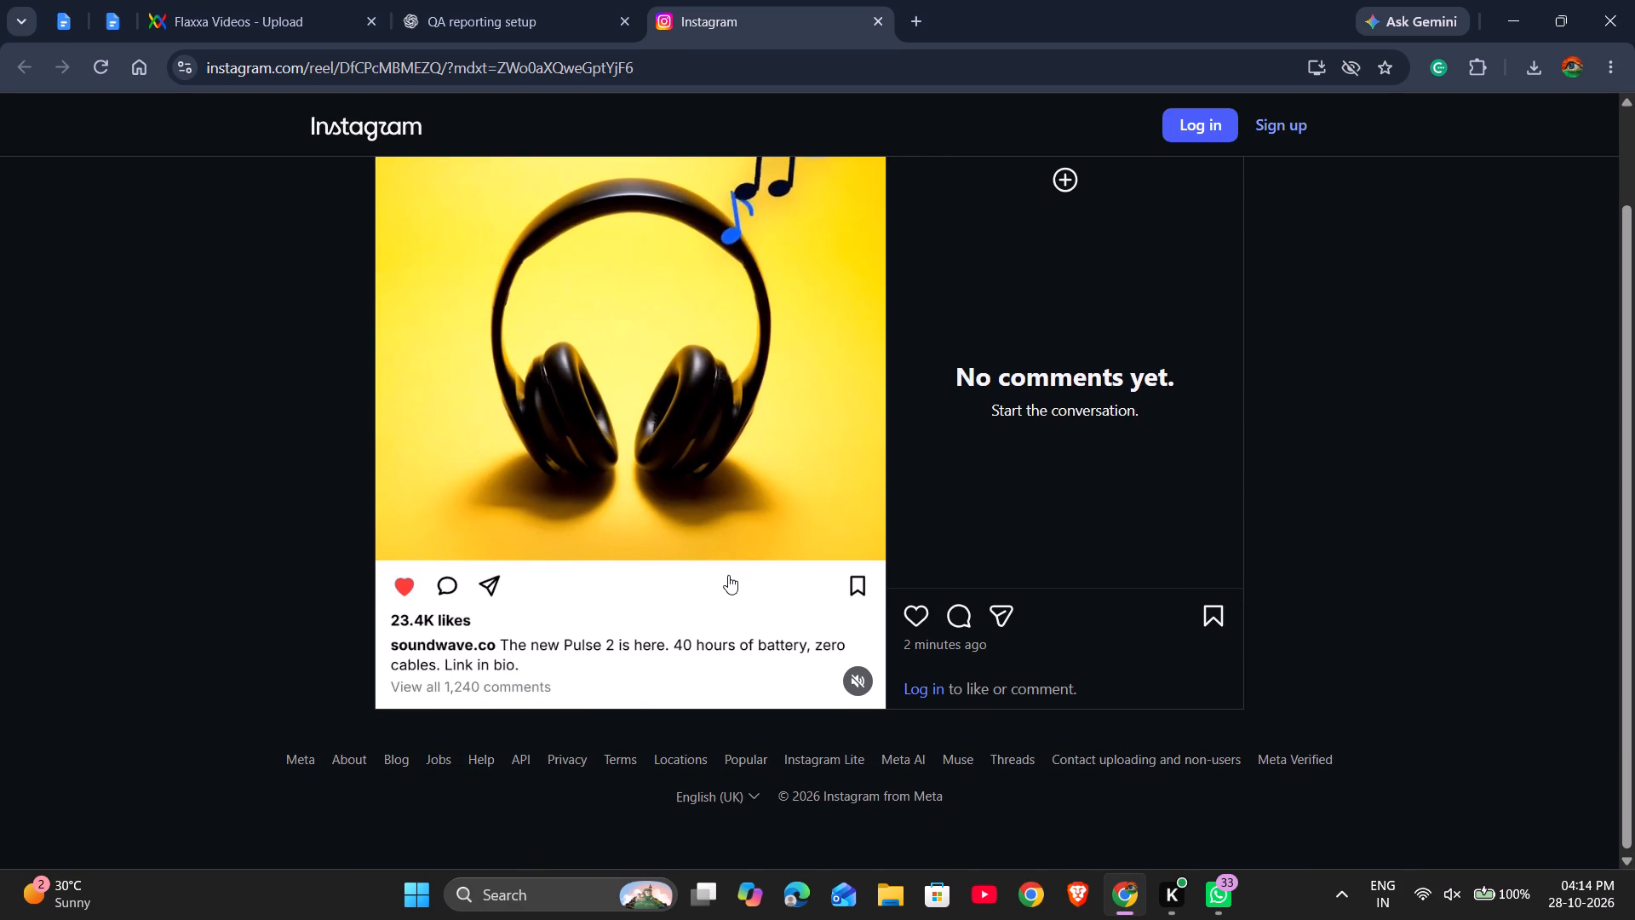
pyautogui.scroll(1, 728, 575)
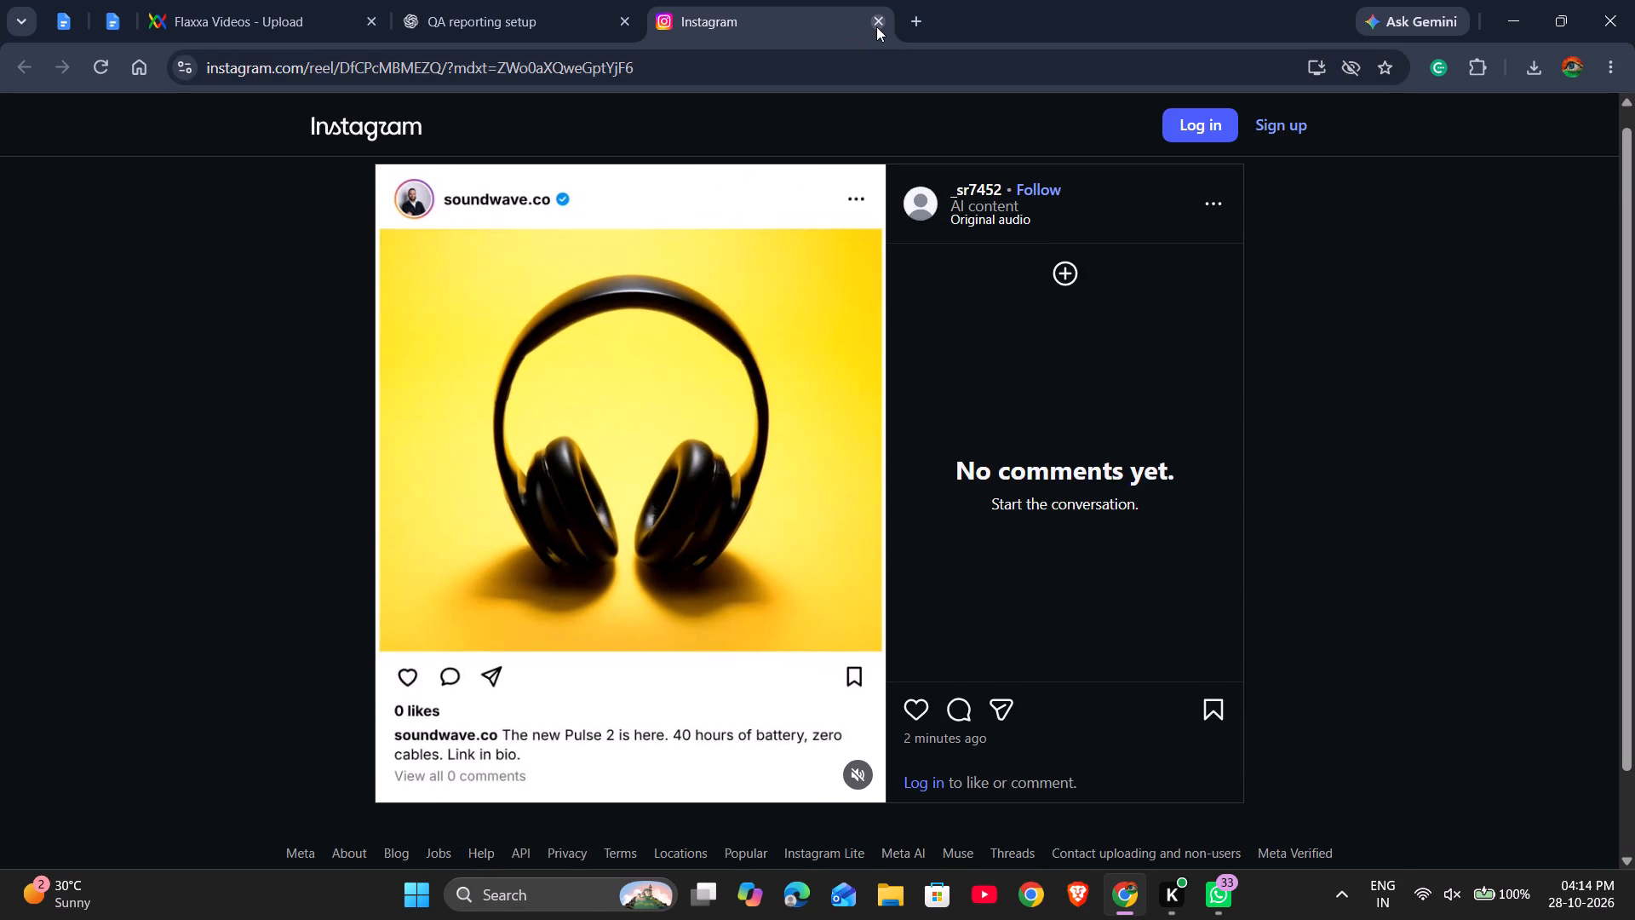
pyautogui.click(856, 768)
pyautogui.click(628, 484)
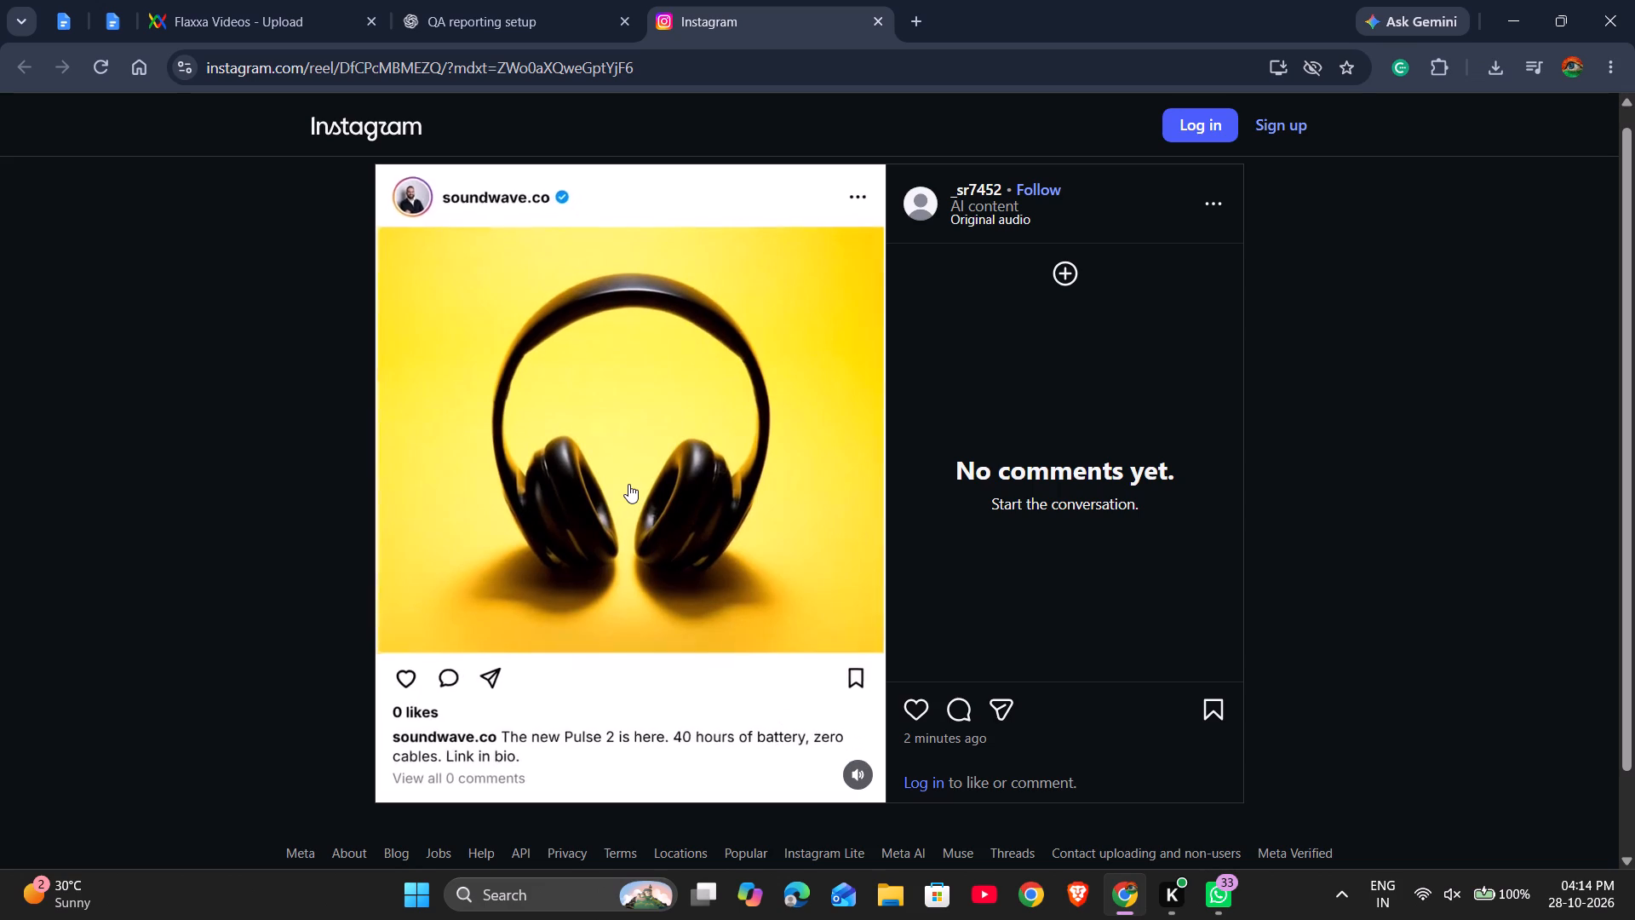
pyautogui.scroll(1, 628, 484)
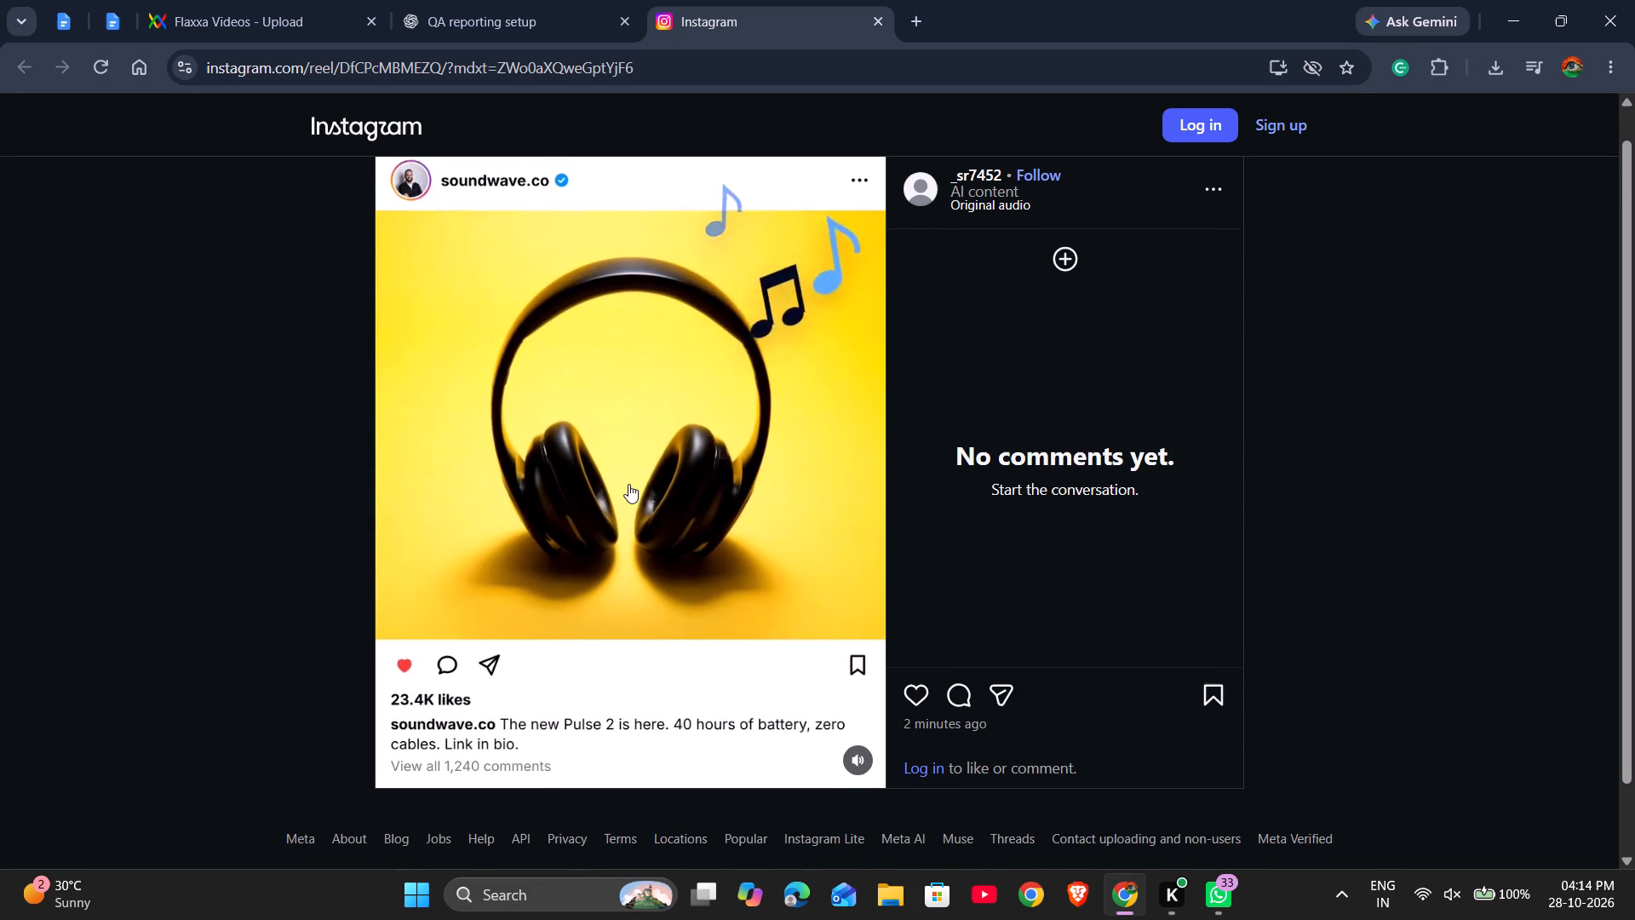
pyautogui.scroll(1, 628, 484)
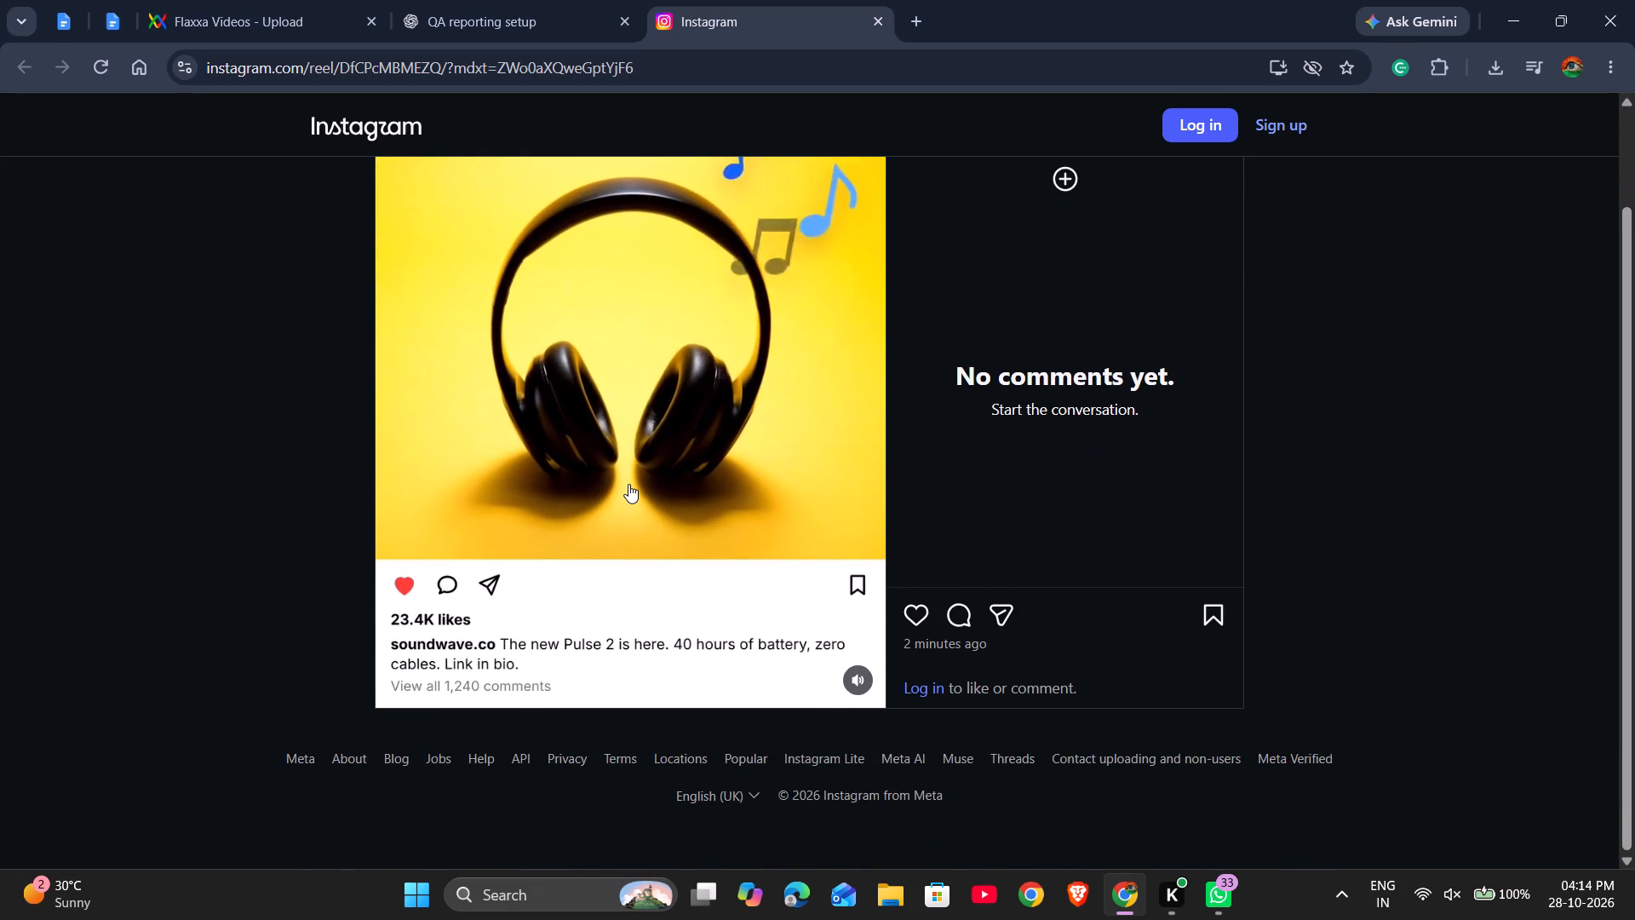
pyautogui.scroll(1, 628, 484)
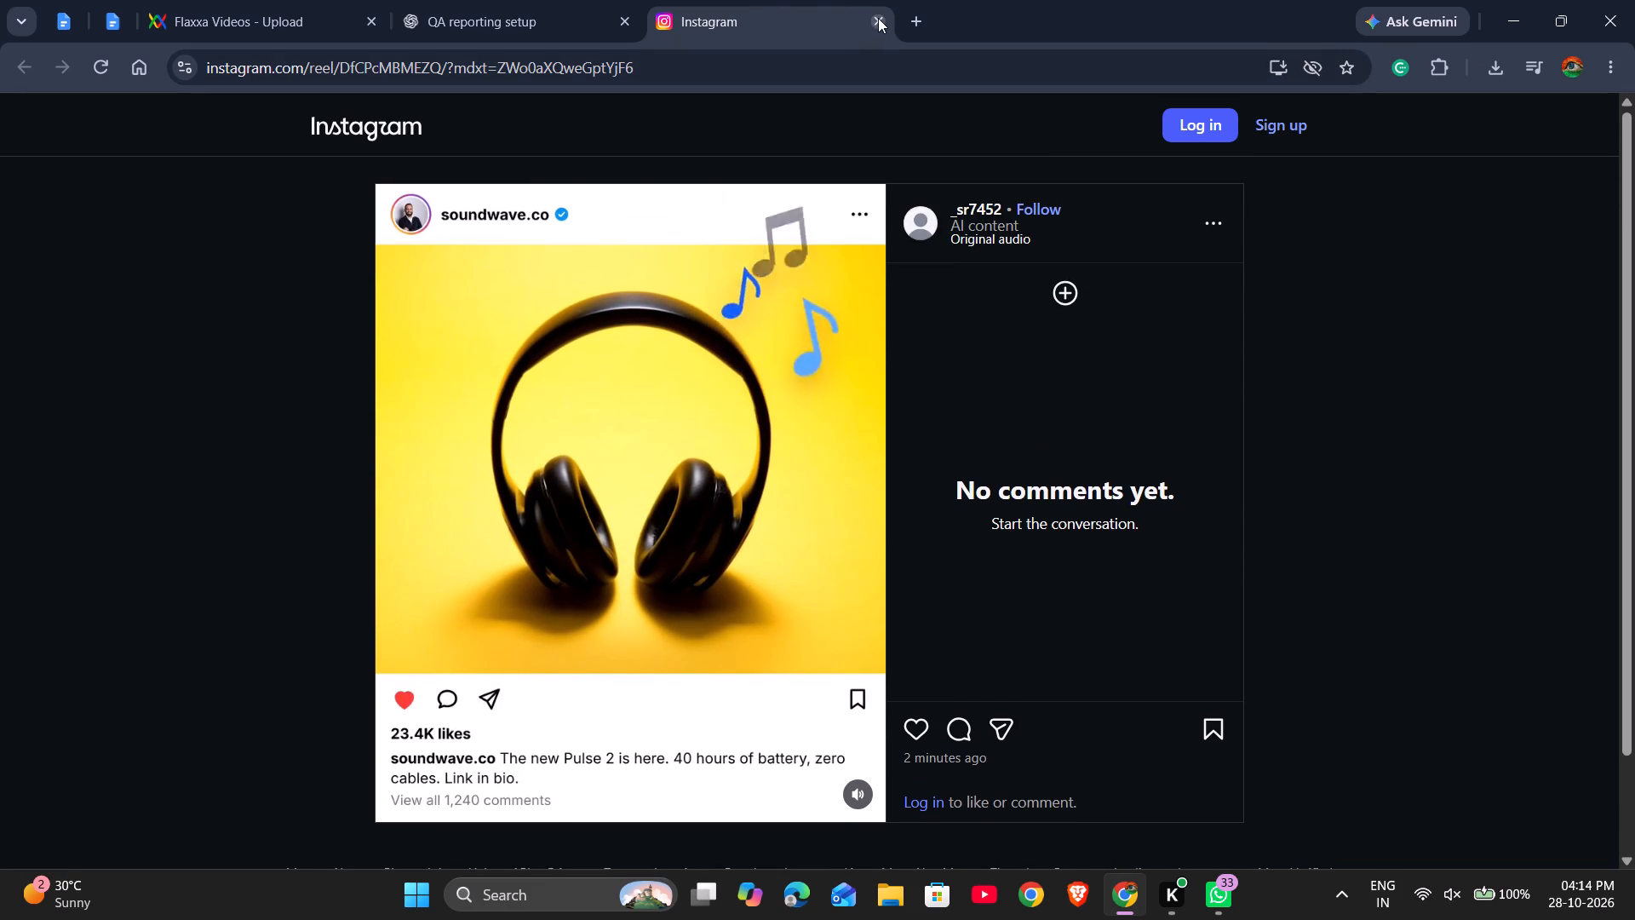
pyautogui.click(879, 18)
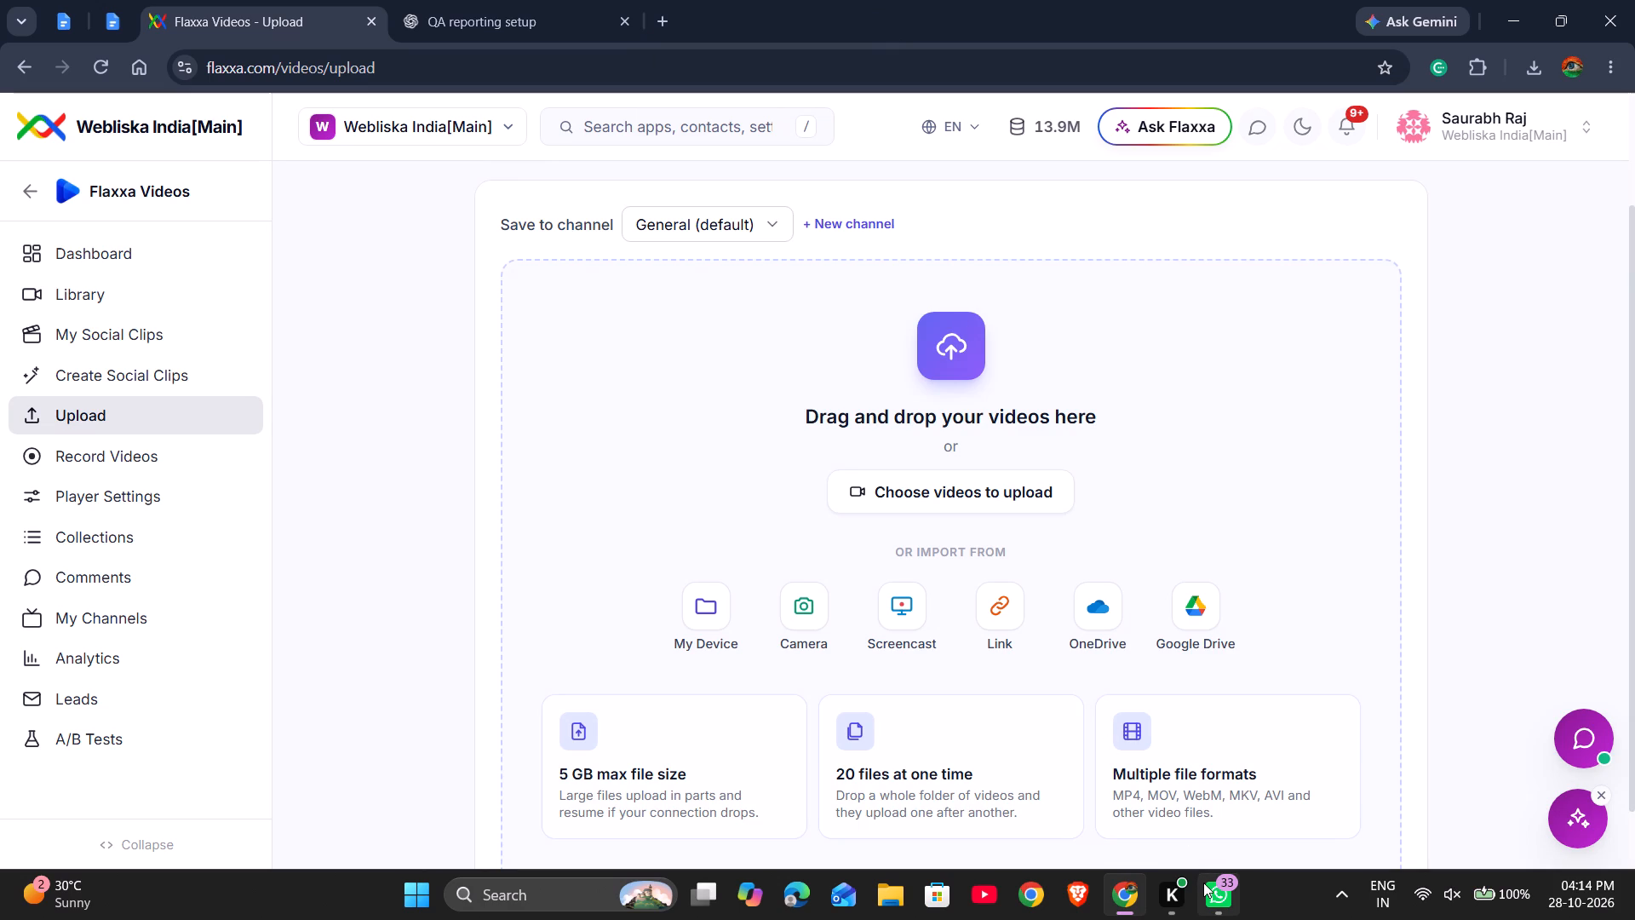
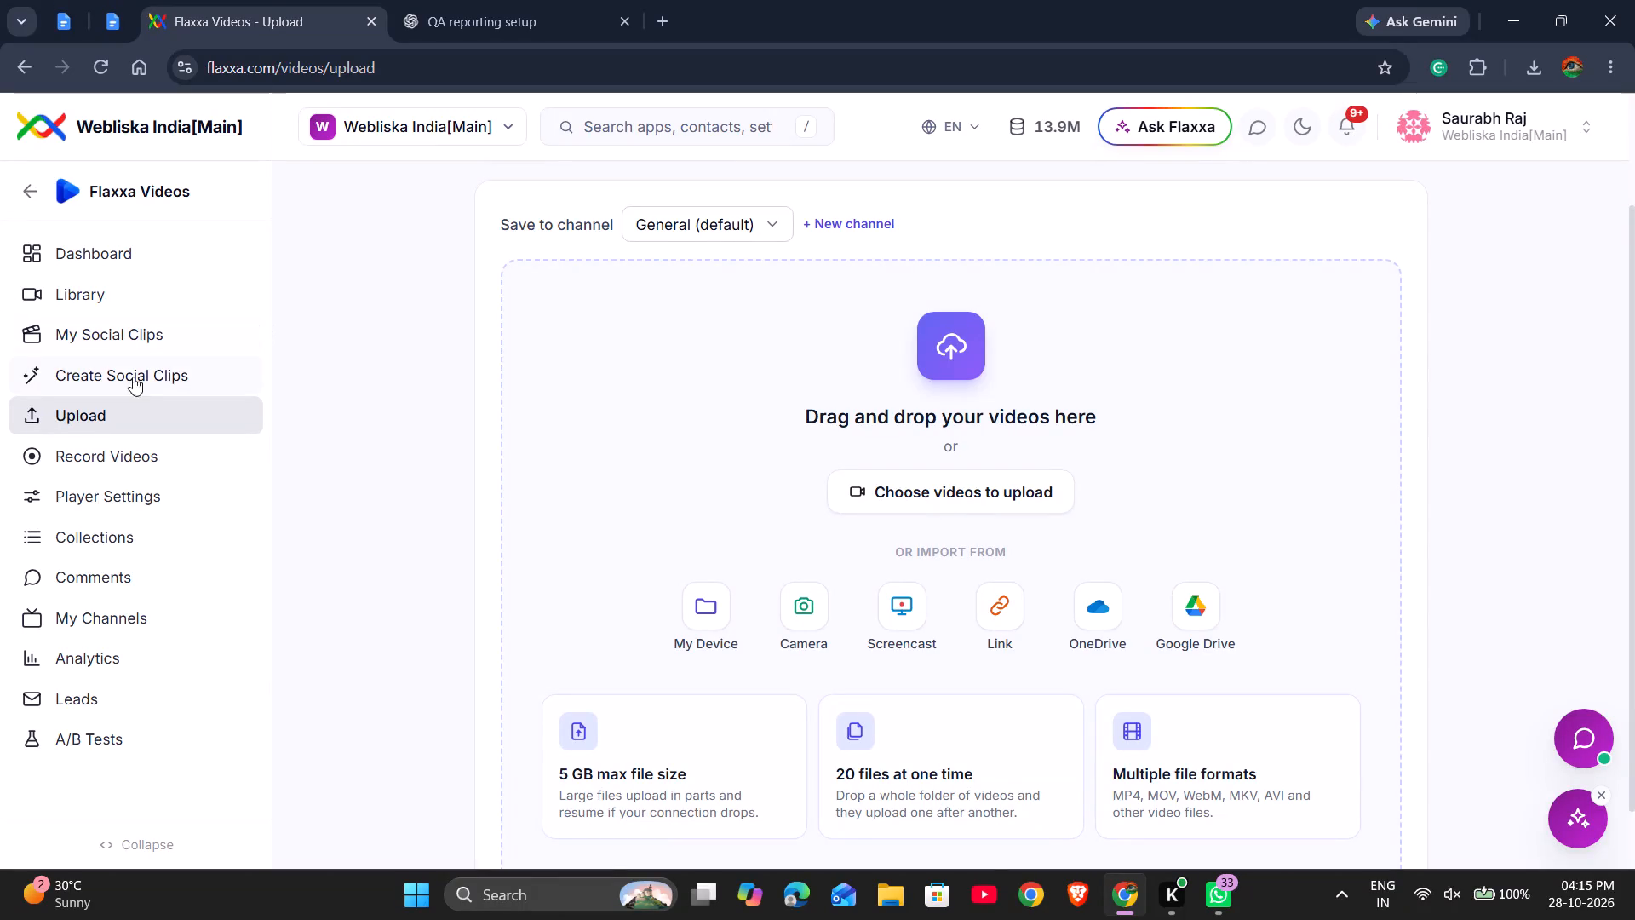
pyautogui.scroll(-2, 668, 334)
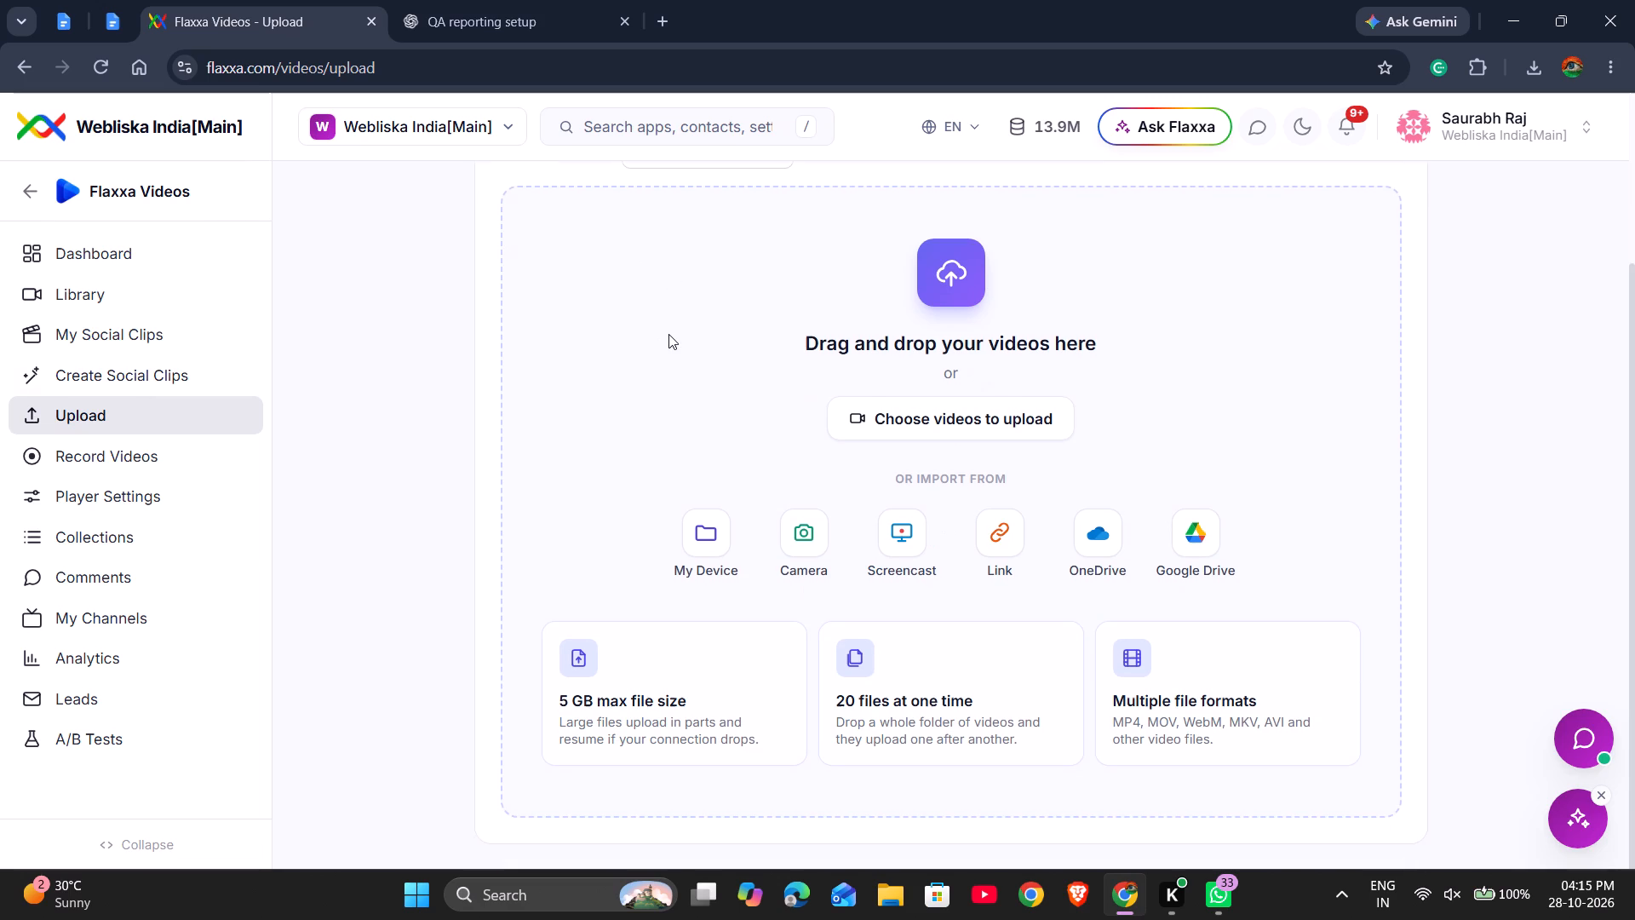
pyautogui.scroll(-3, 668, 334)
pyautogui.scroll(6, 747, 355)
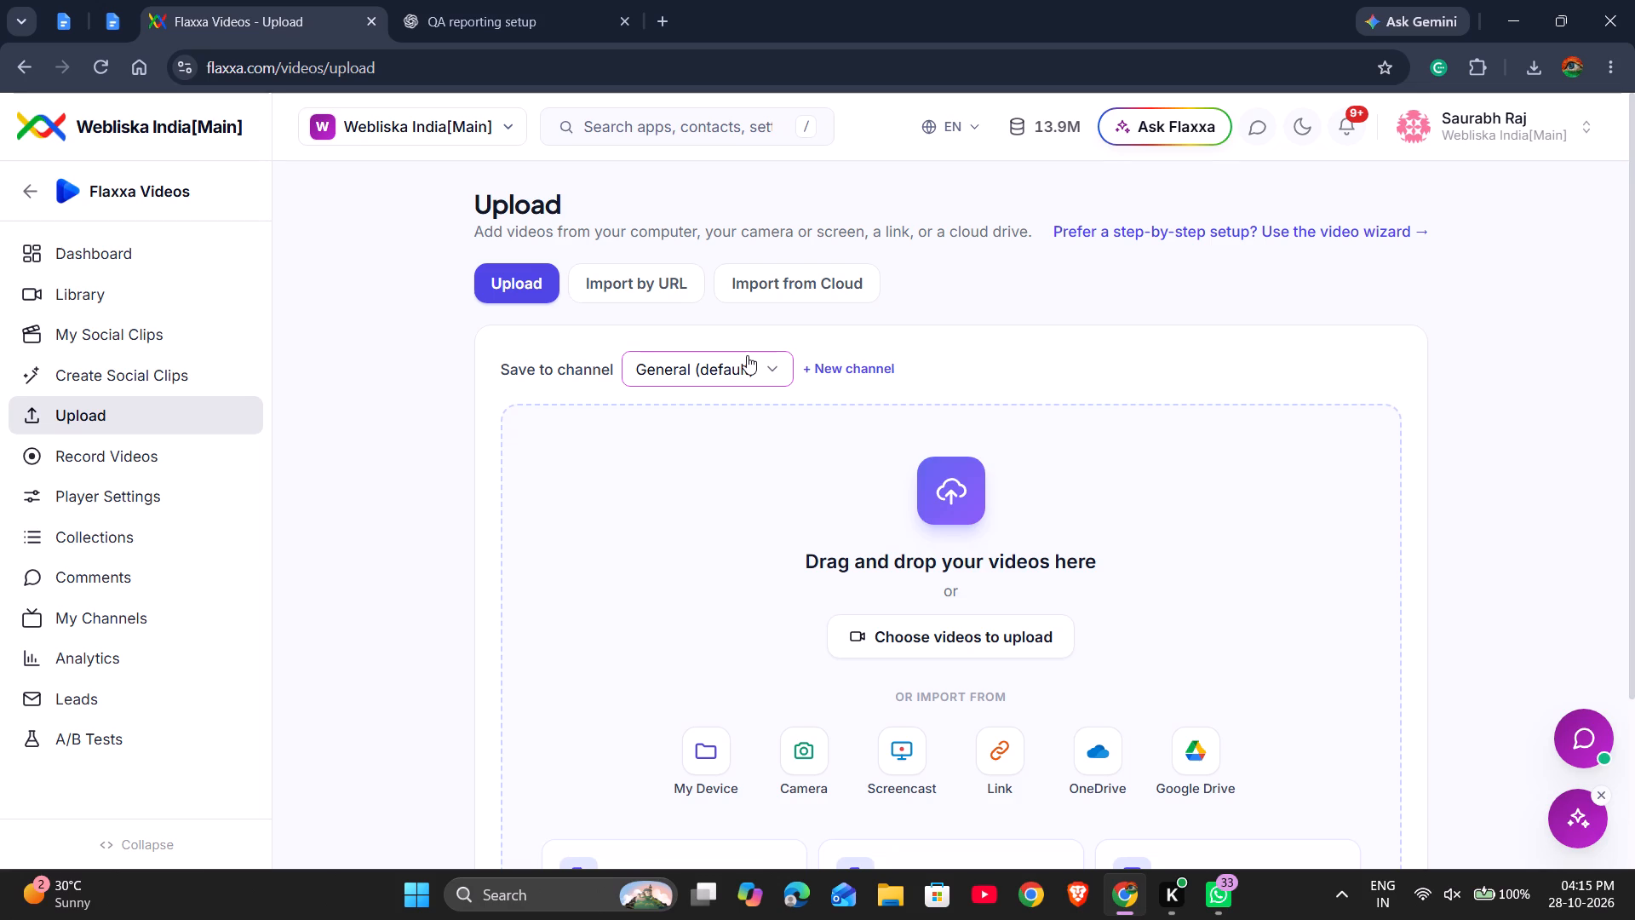
# Look over the Create Social Clips page and the My Social Clips page, covering the clip styles and existing clip.
pyautogui.click(122, 366)
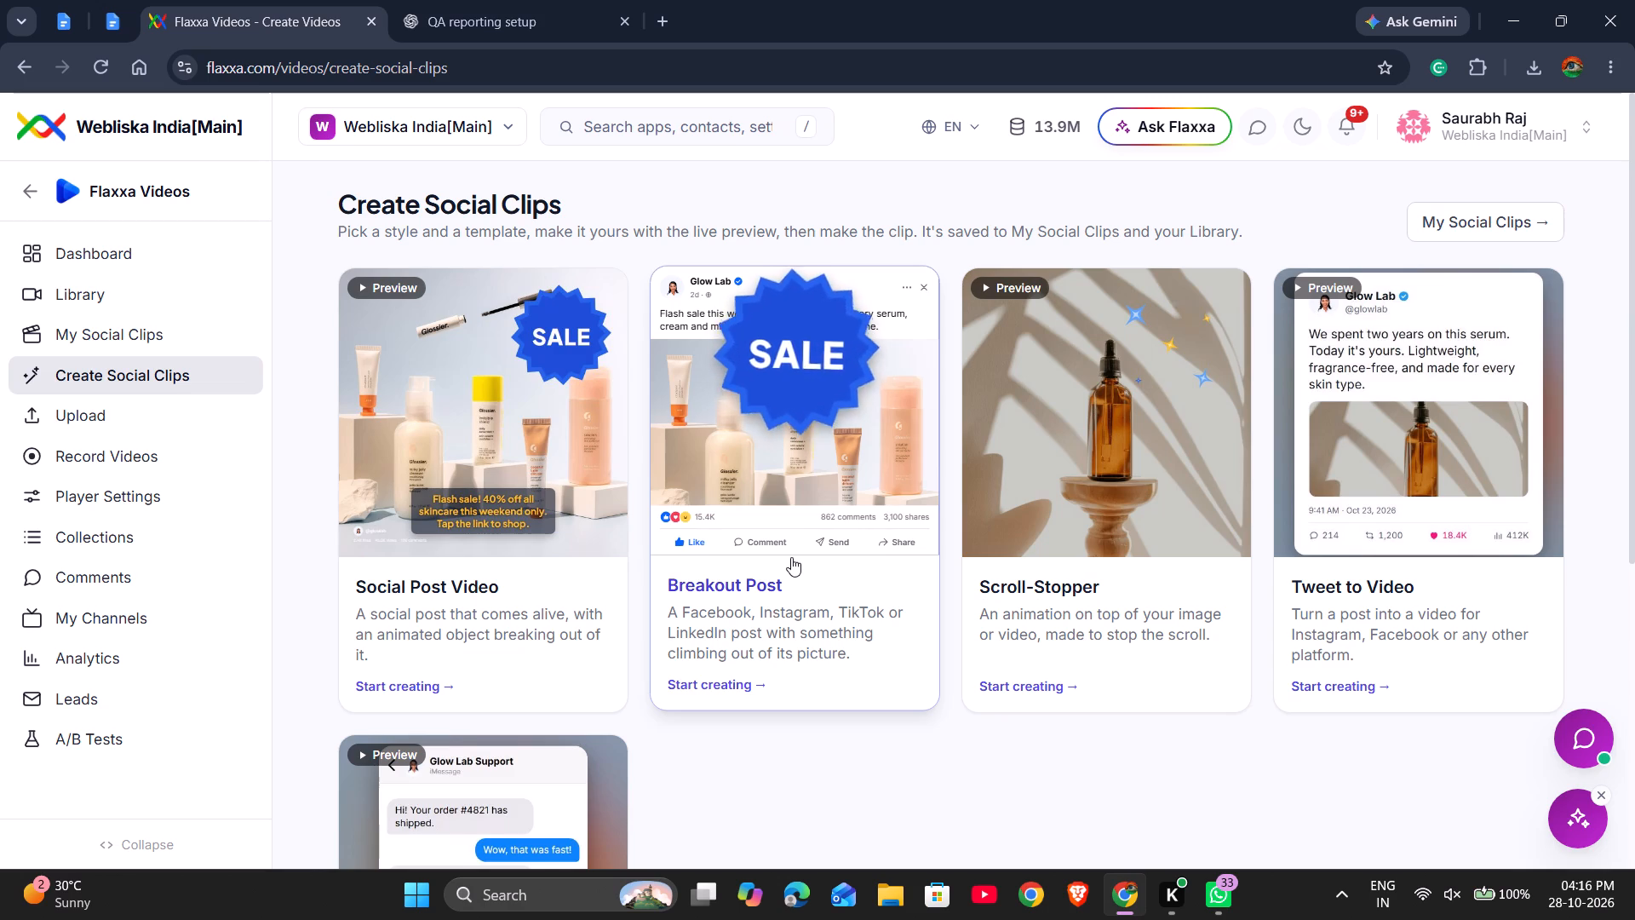
pyautogui.click(101, 334)
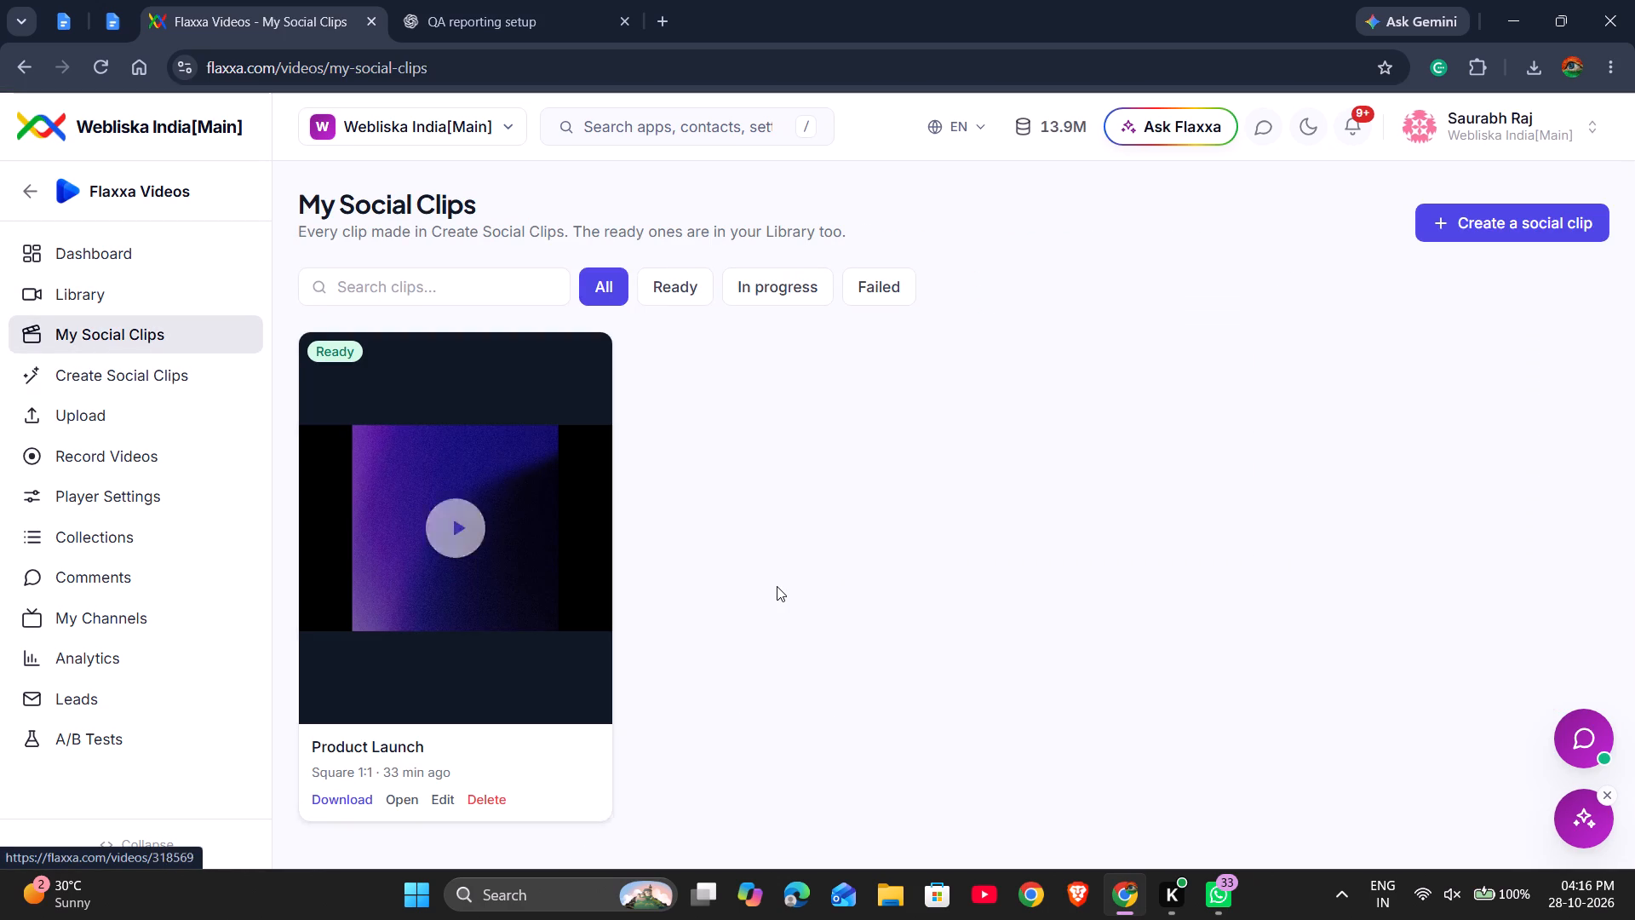
pyautogui.click(75, 369)
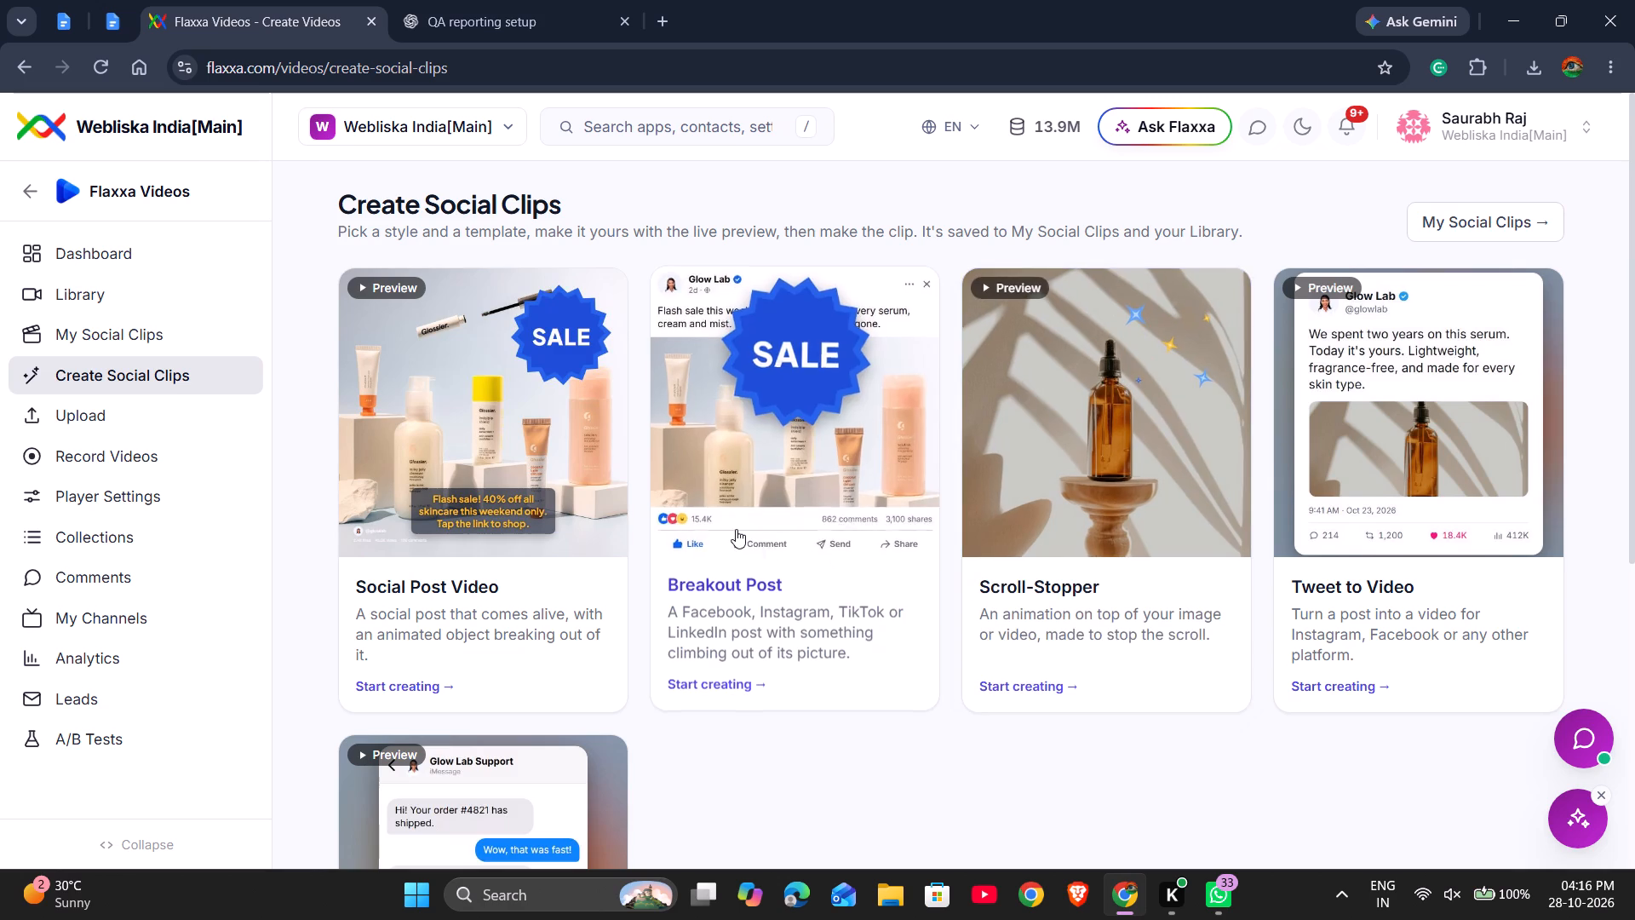
pyautogui.scroll(-3, 736, 529)
pyautogui.scroll(5, 736, 529)
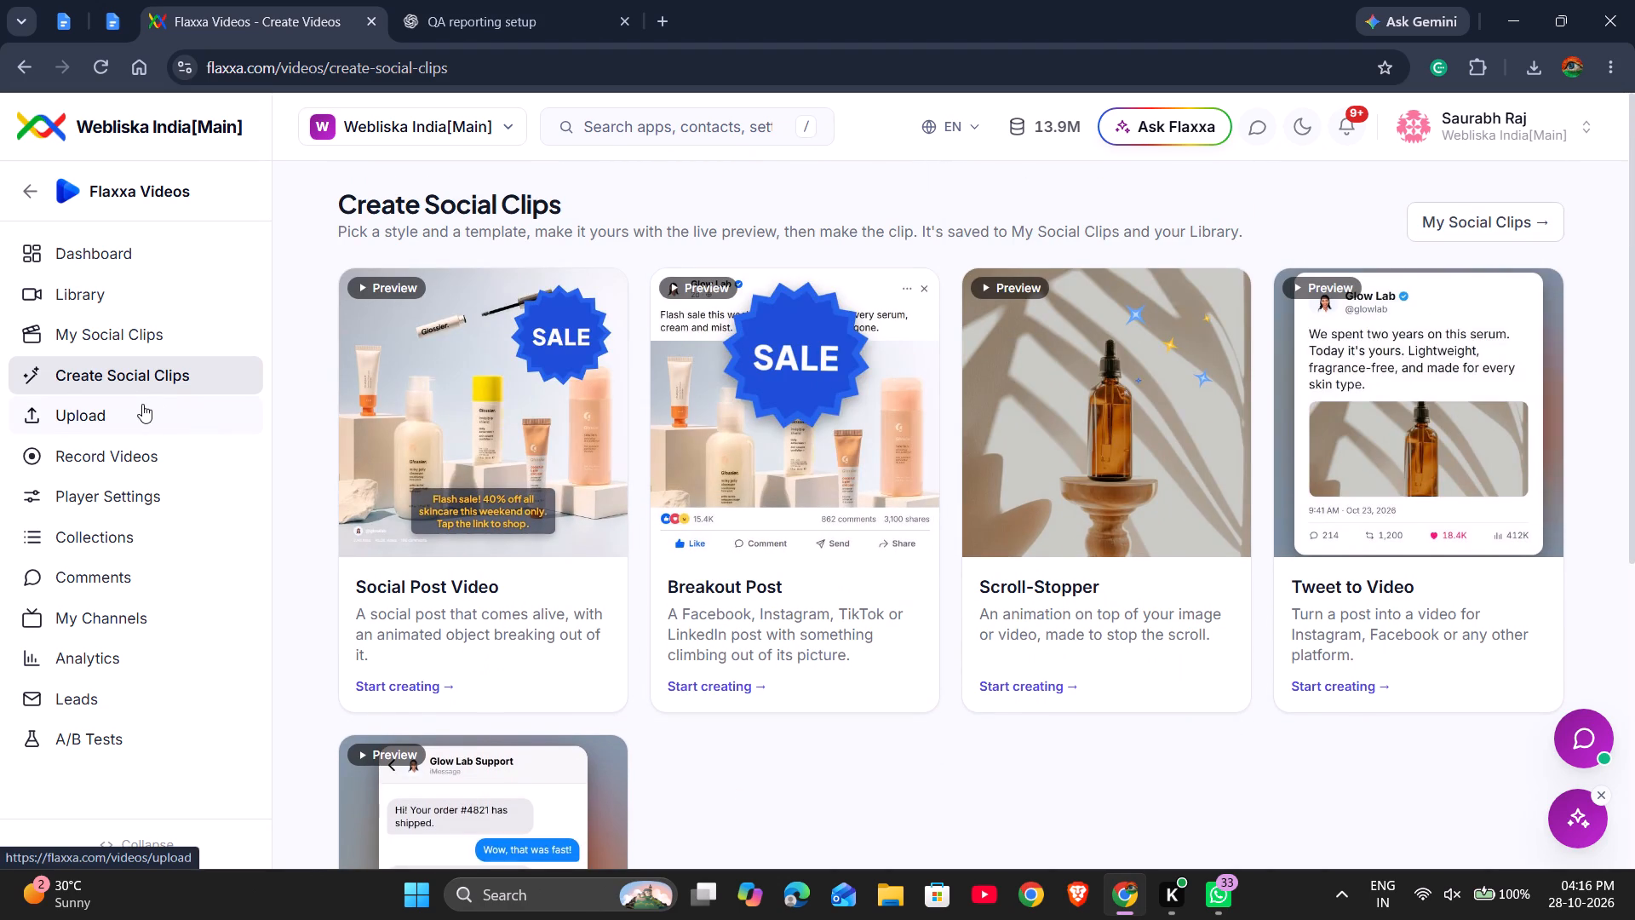
# Open the Product Launch clip from My Social Clips for editing.
pyautogui.click(157, 339)
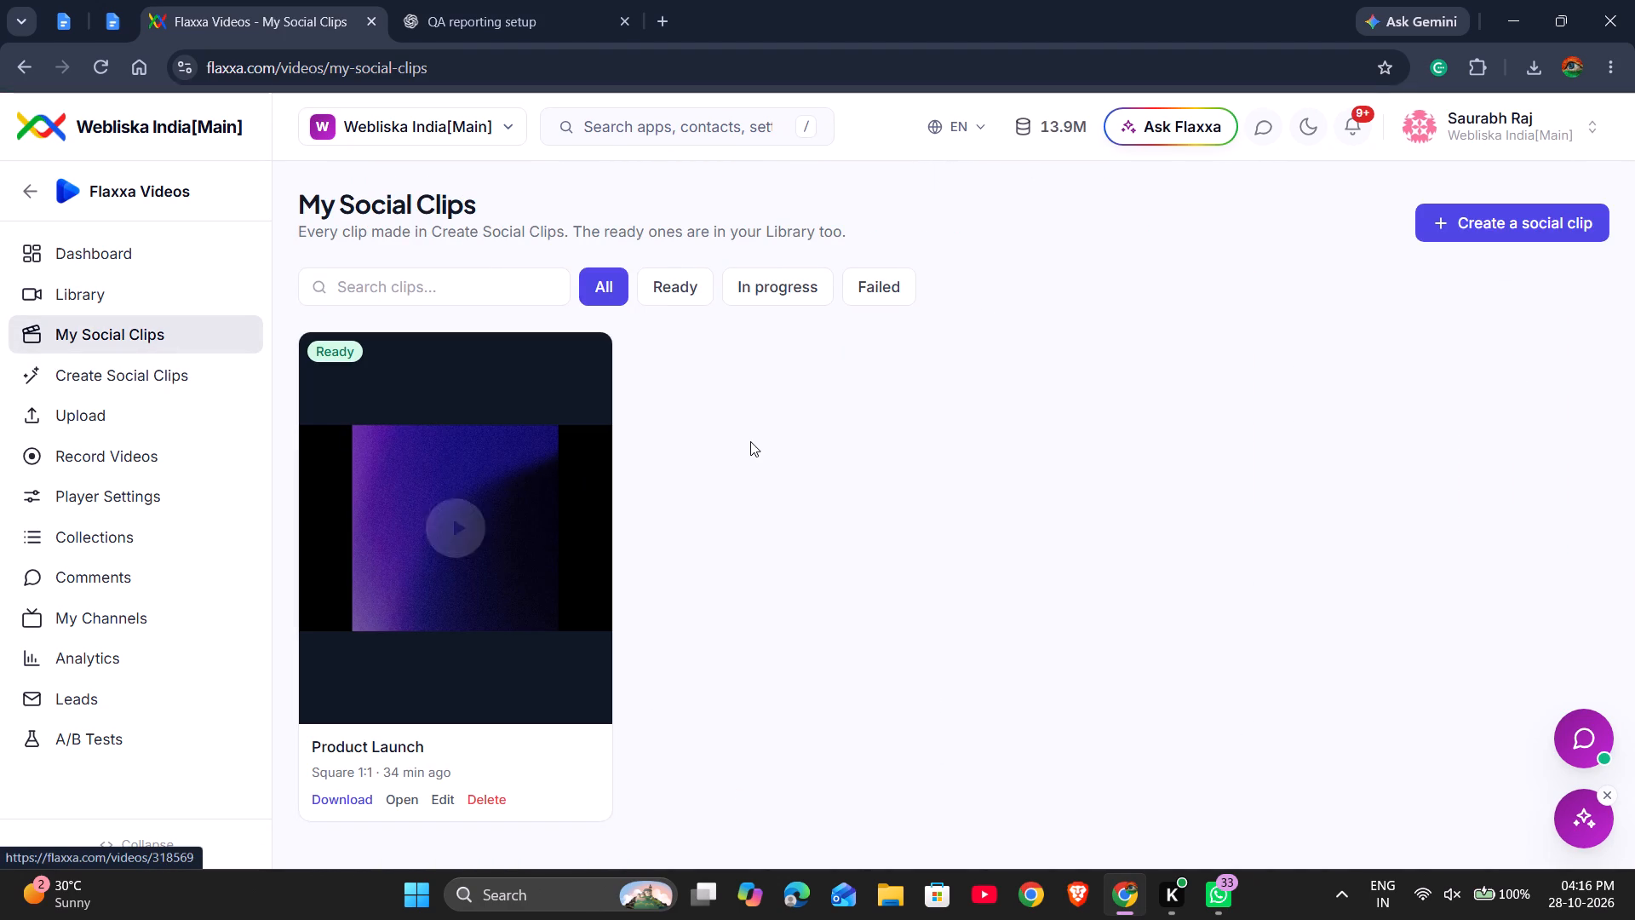
pyautogui.click(435, 798)
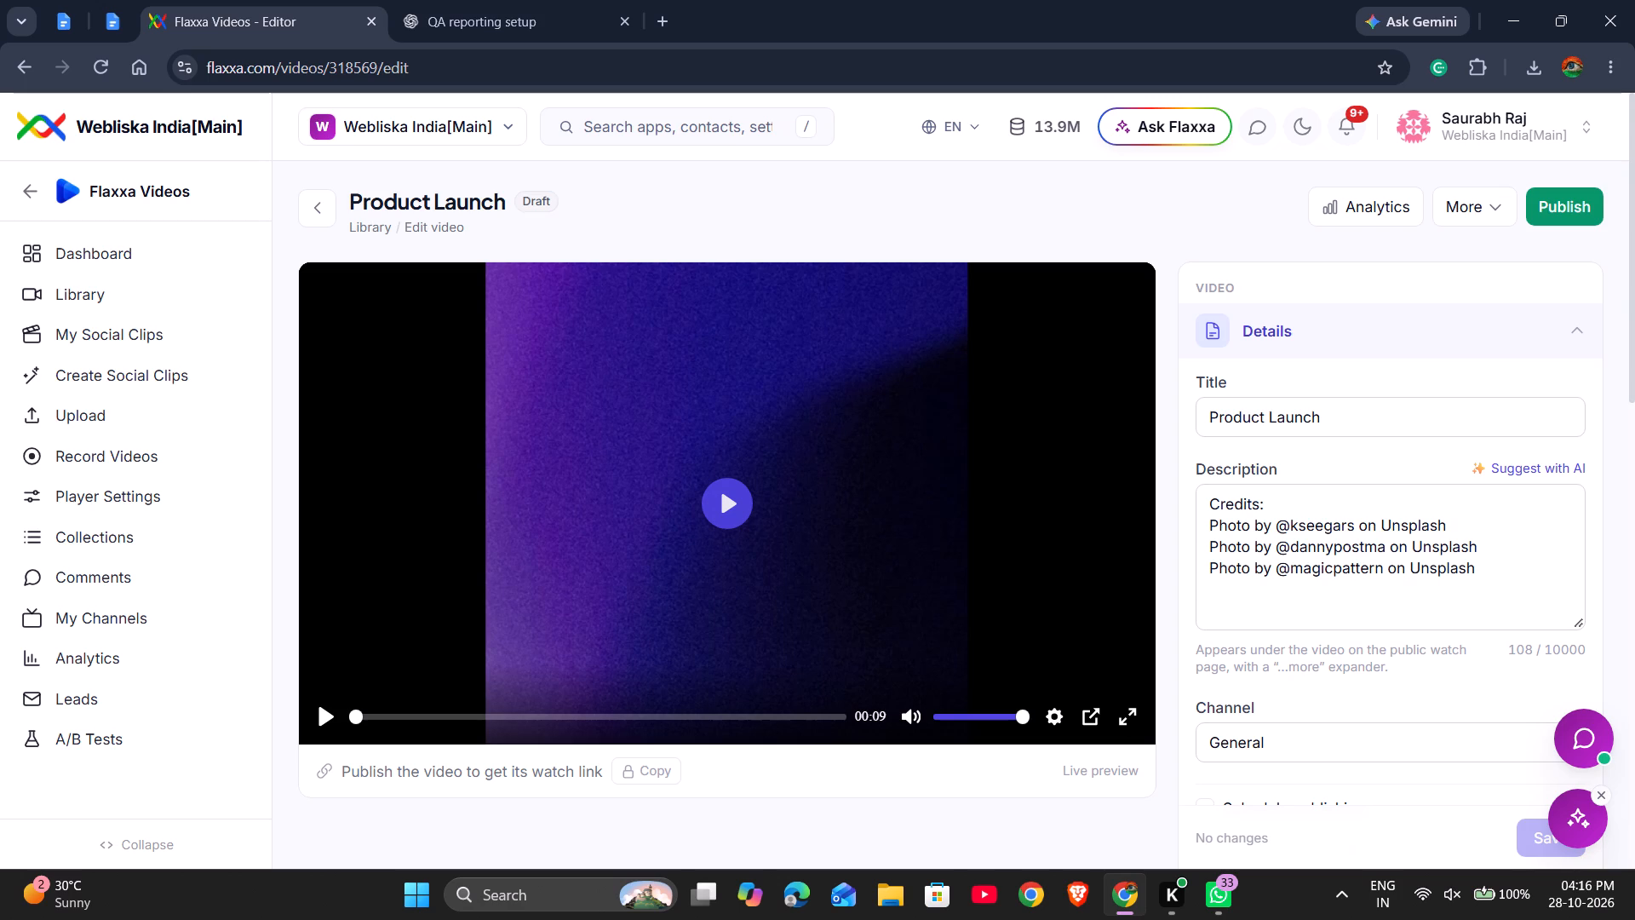
pyautogui.scroll(-1, 1329, 556)
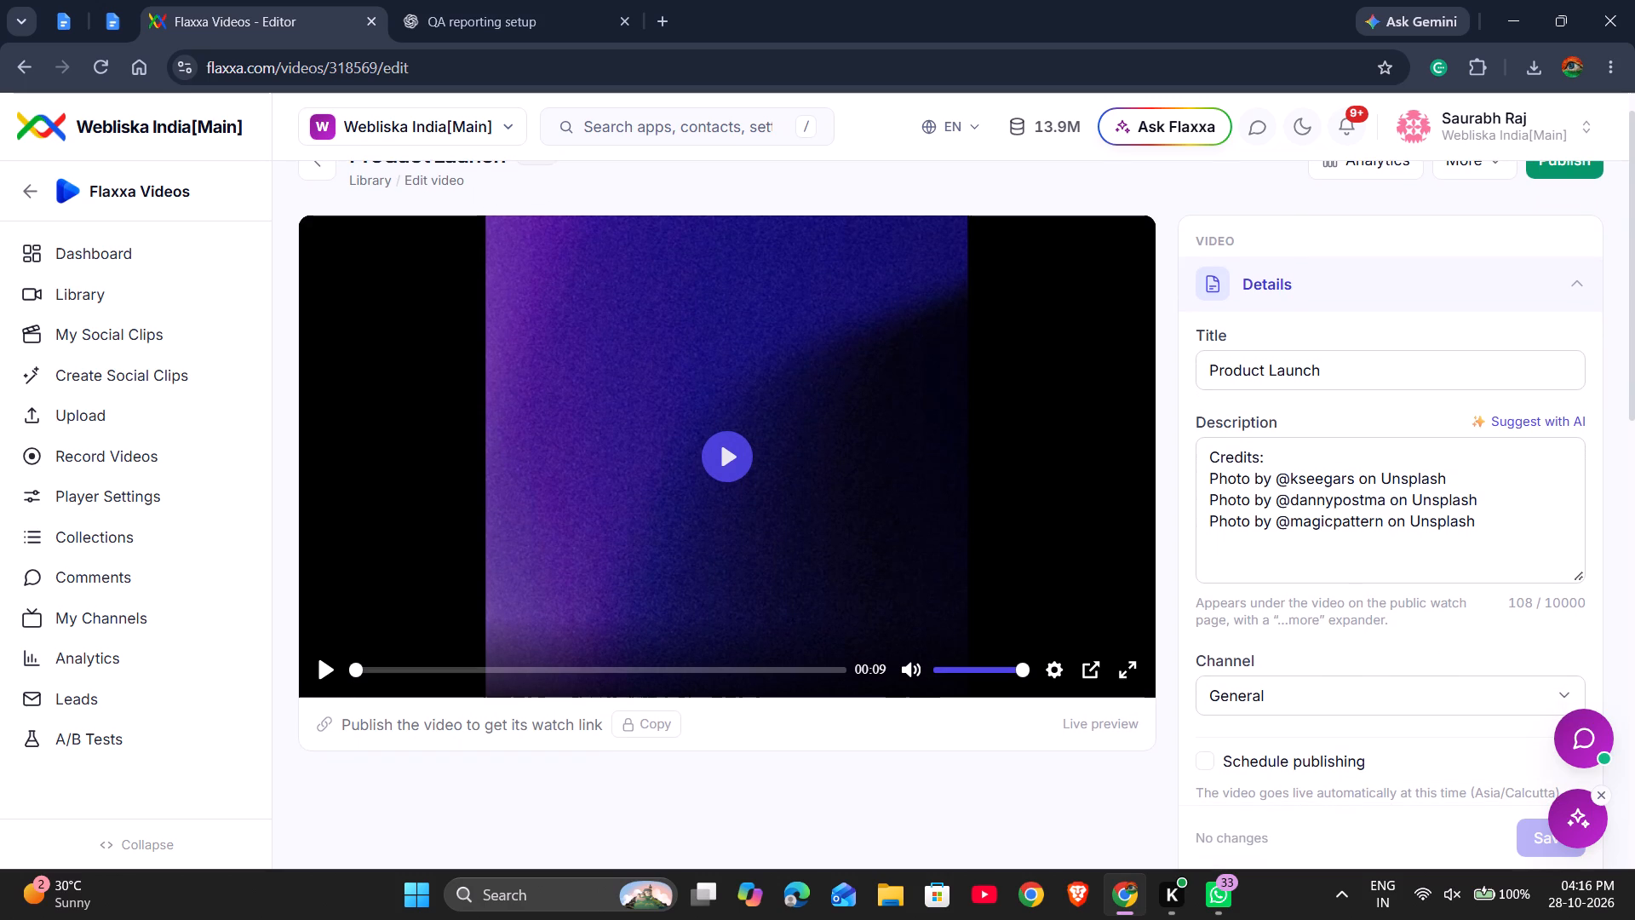
pyautogui.click(1481, 518)
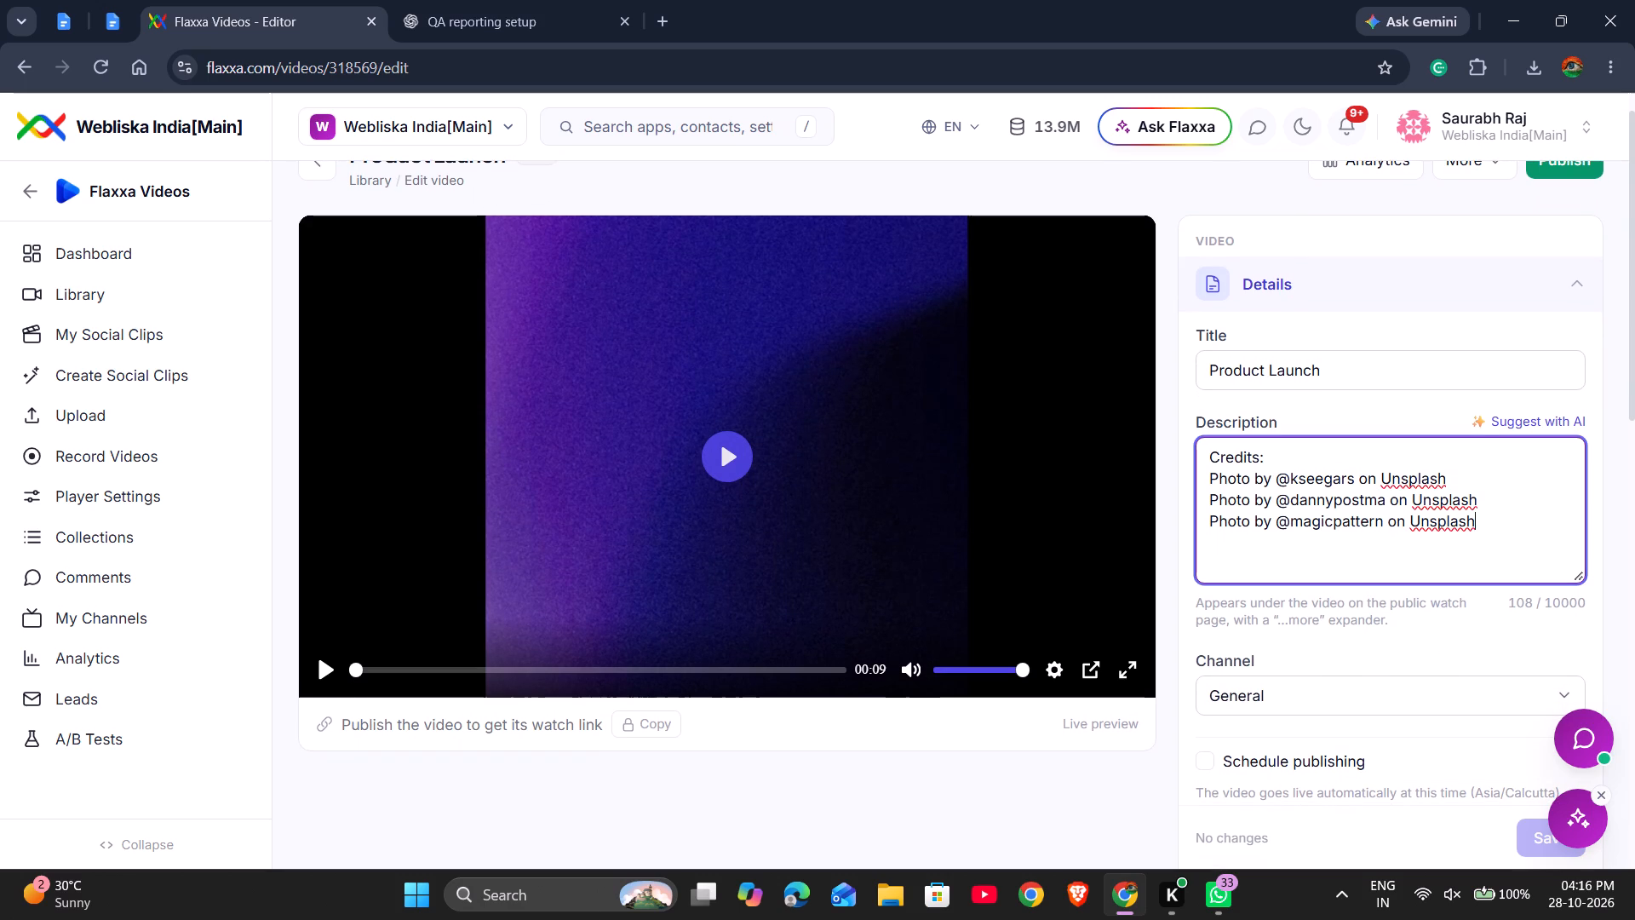
pyautogui.press('Return')
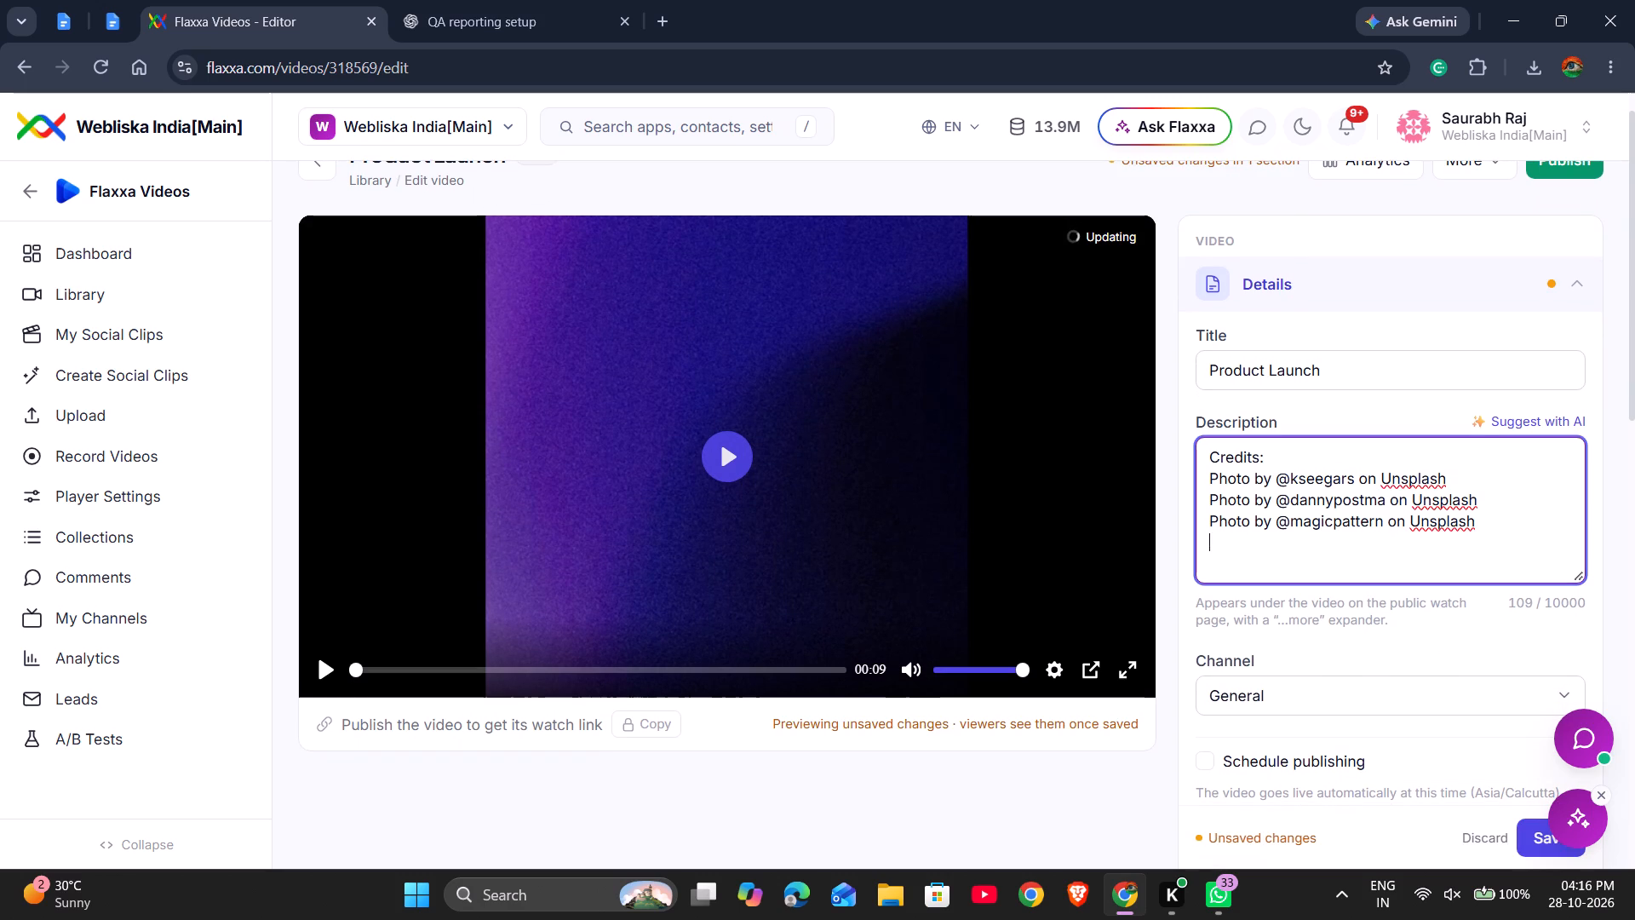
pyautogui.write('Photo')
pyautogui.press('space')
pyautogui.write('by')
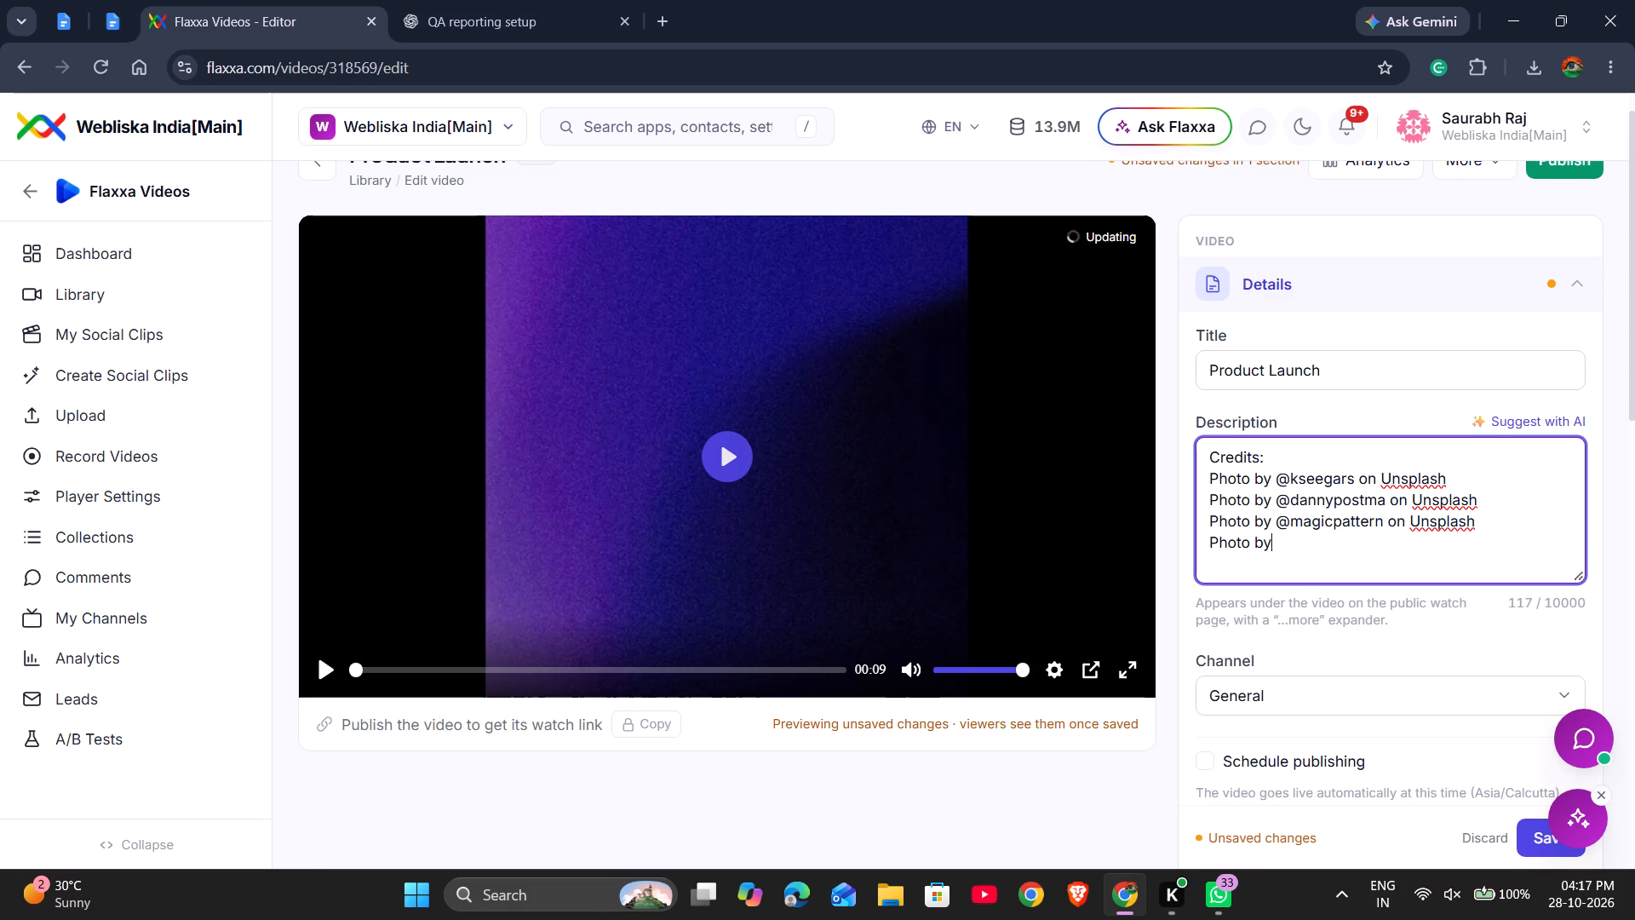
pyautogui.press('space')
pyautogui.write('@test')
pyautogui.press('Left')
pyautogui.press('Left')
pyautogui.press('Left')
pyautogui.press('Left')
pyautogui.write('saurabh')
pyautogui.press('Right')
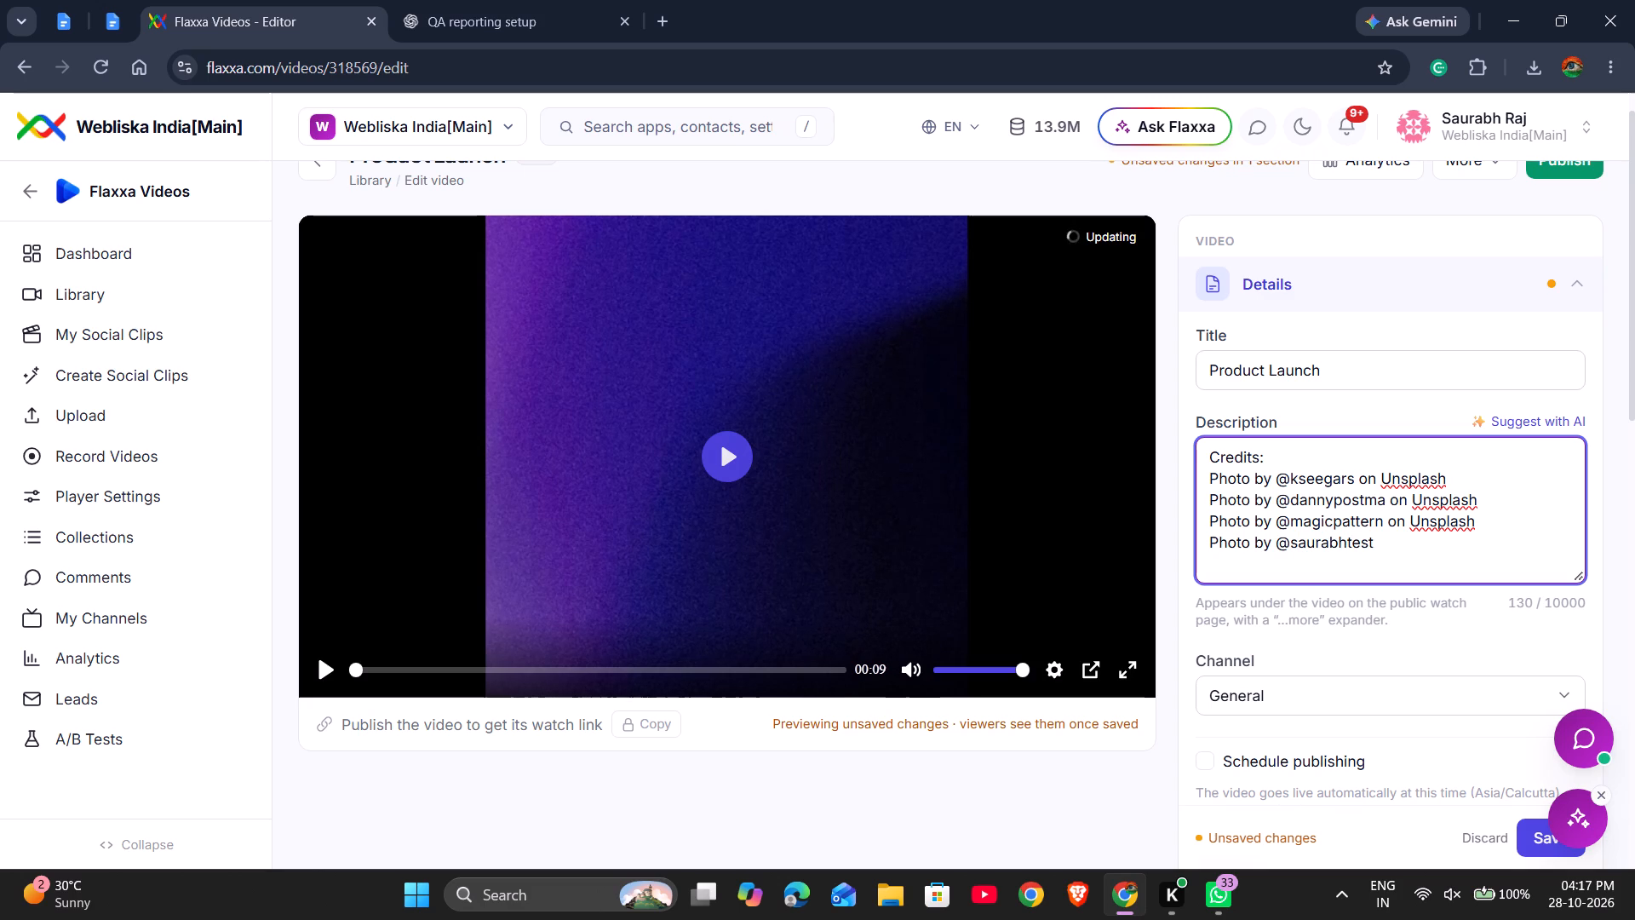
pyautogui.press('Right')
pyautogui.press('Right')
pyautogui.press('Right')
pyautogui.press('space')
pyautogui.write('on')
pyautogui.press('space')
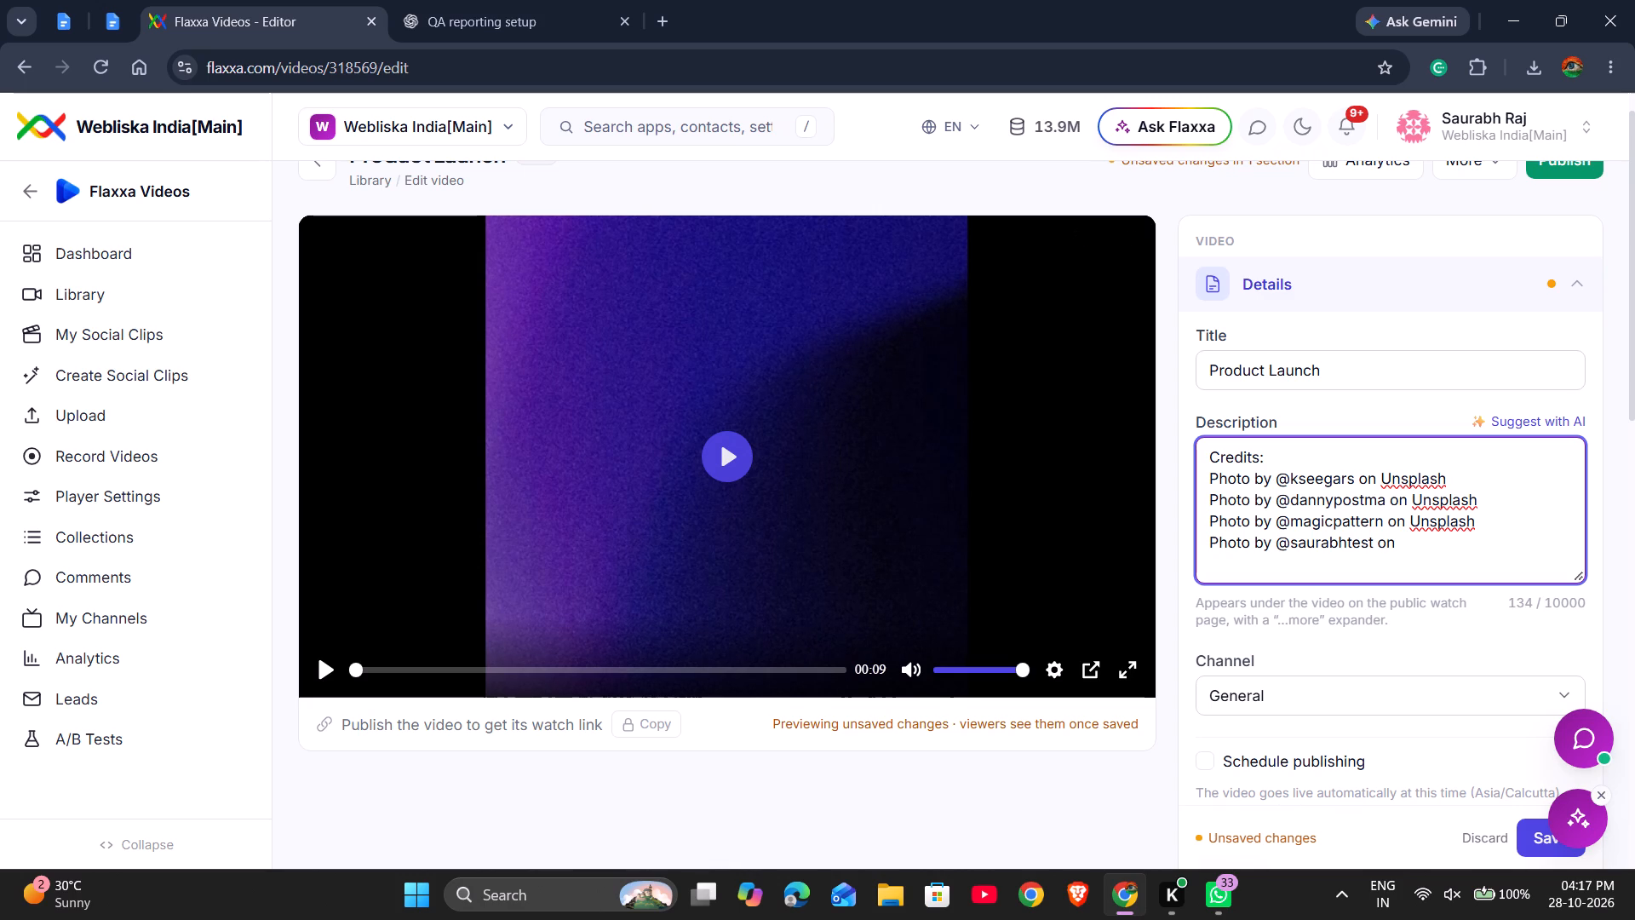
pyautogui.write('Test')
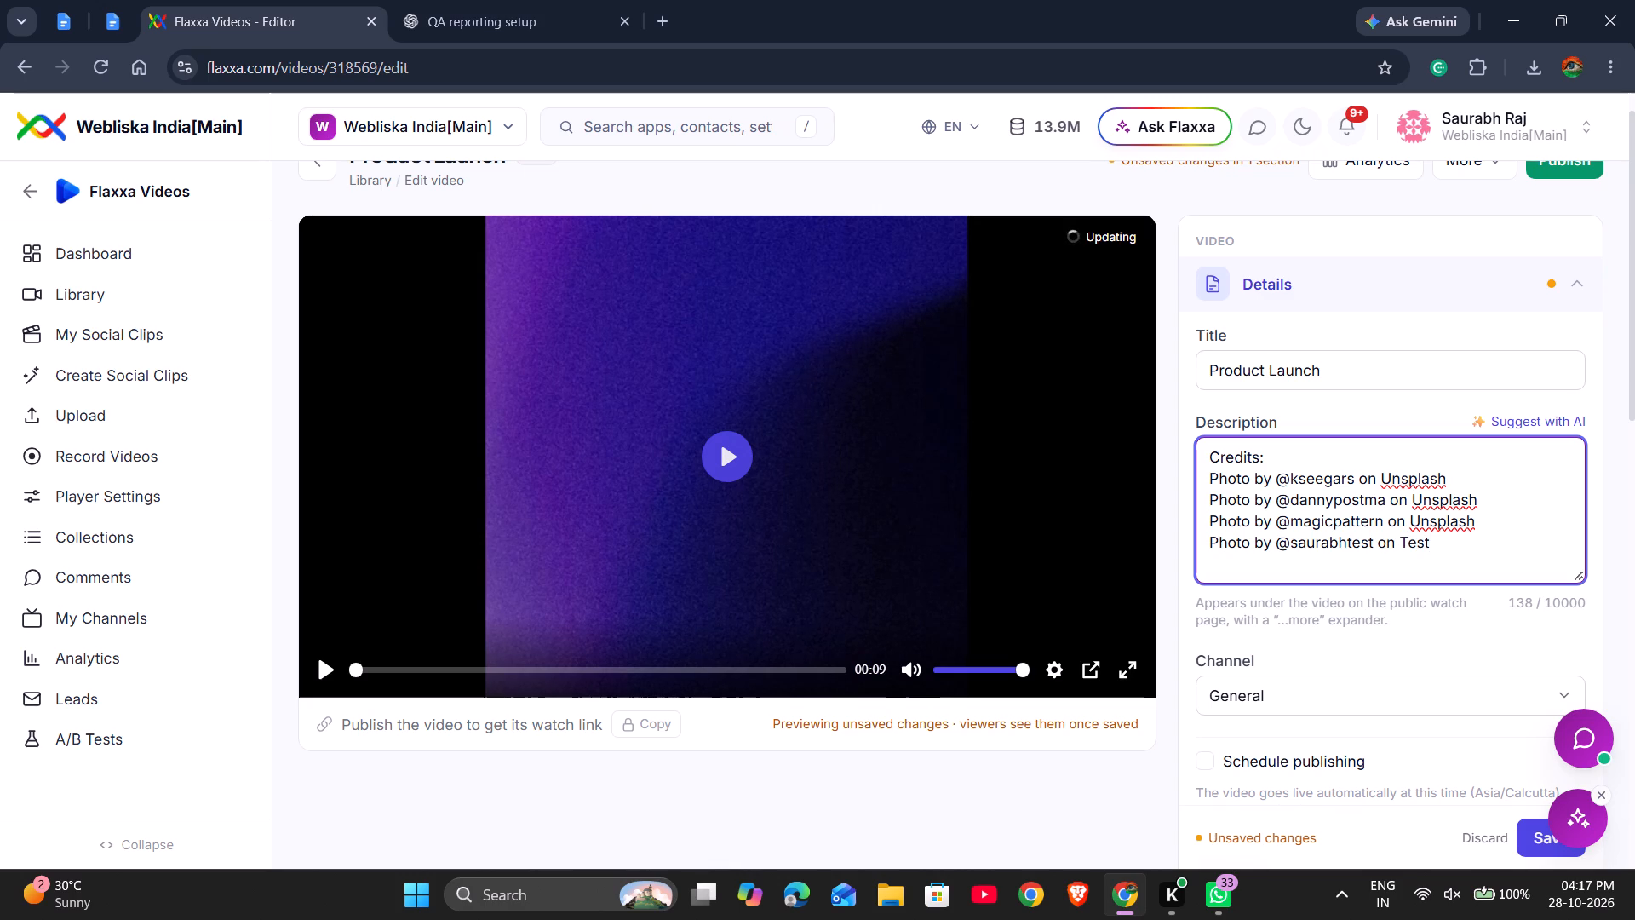
# Change the video title to "Product Launch Test".
pyautogui.click(1380, 359)
pyautogui.press('space')
pyautogui.write('Test')
# Examine the editor's settings sections, from Details and Thumbnail through the Player and Engage options to Share.
pyautogui.scroll(-2, 1348, 624)
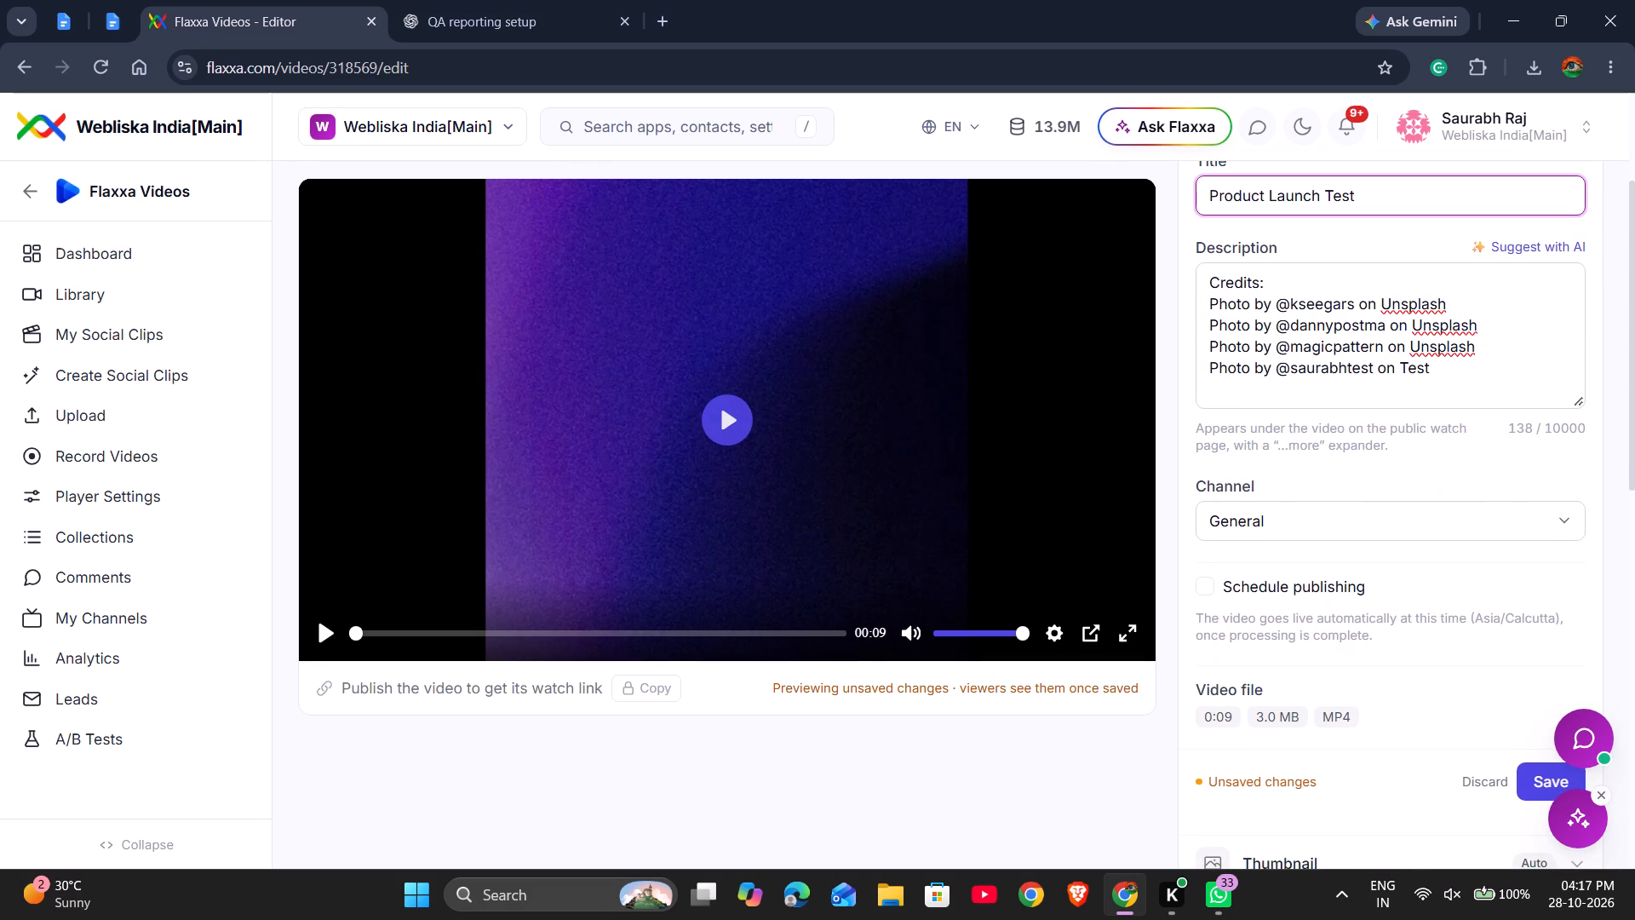
pyautogui.scroll(-1, 1348, 624)
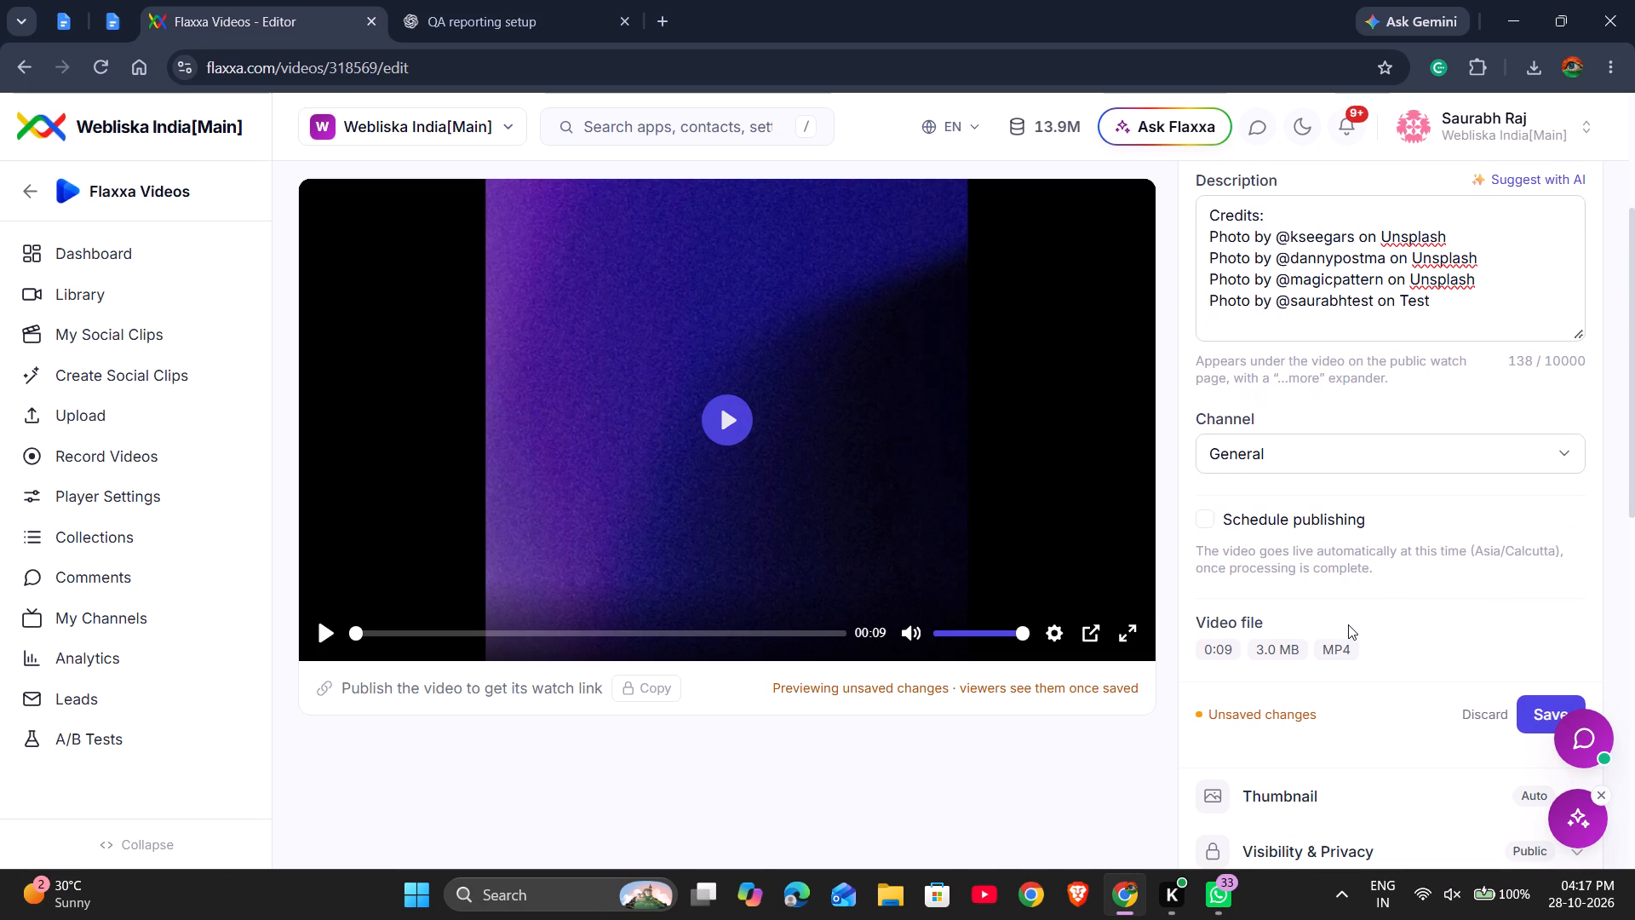
pyautogui.scroll(-3, 1348, 624)
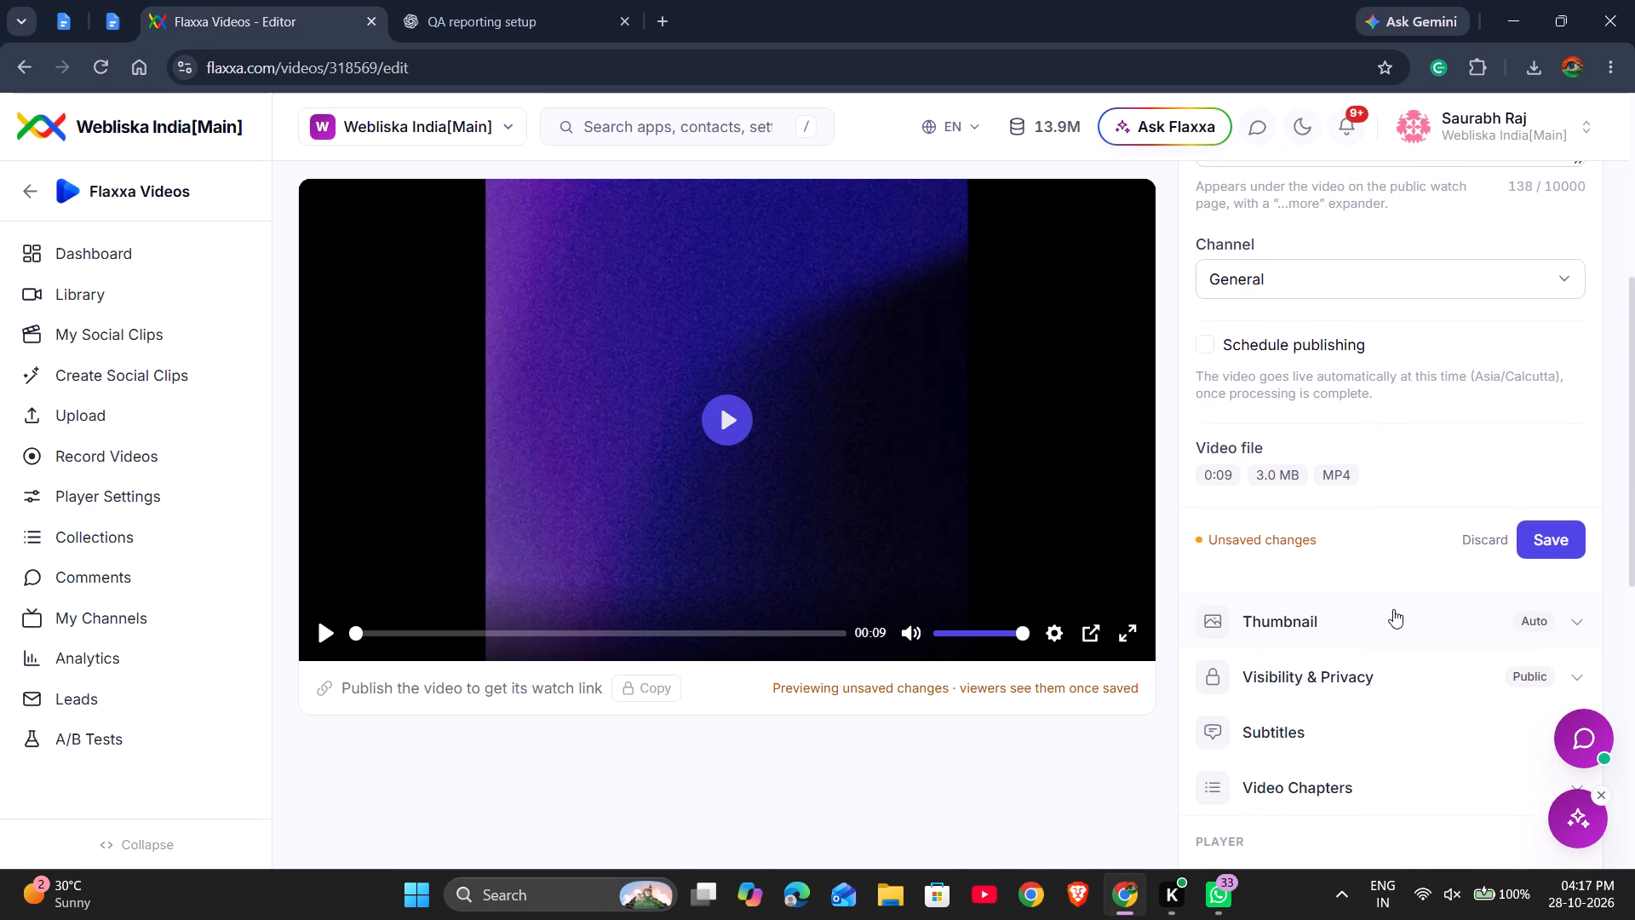
pyautogui.scroll(-1, 1403, 592)
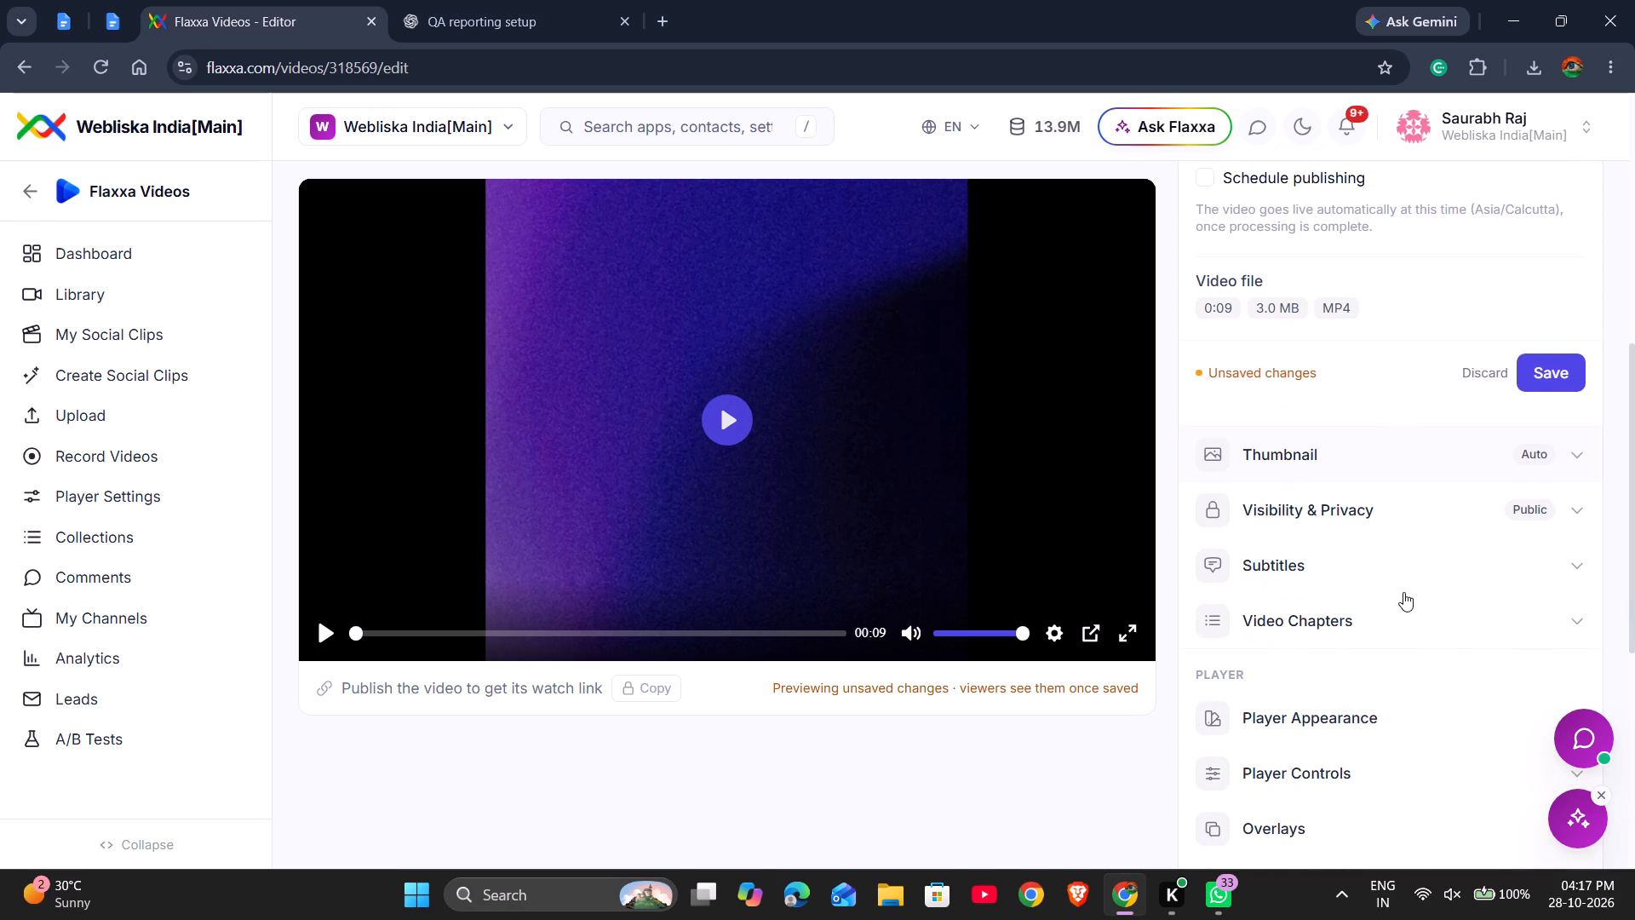
pyautogui.scroll(-5, 1403, 592)
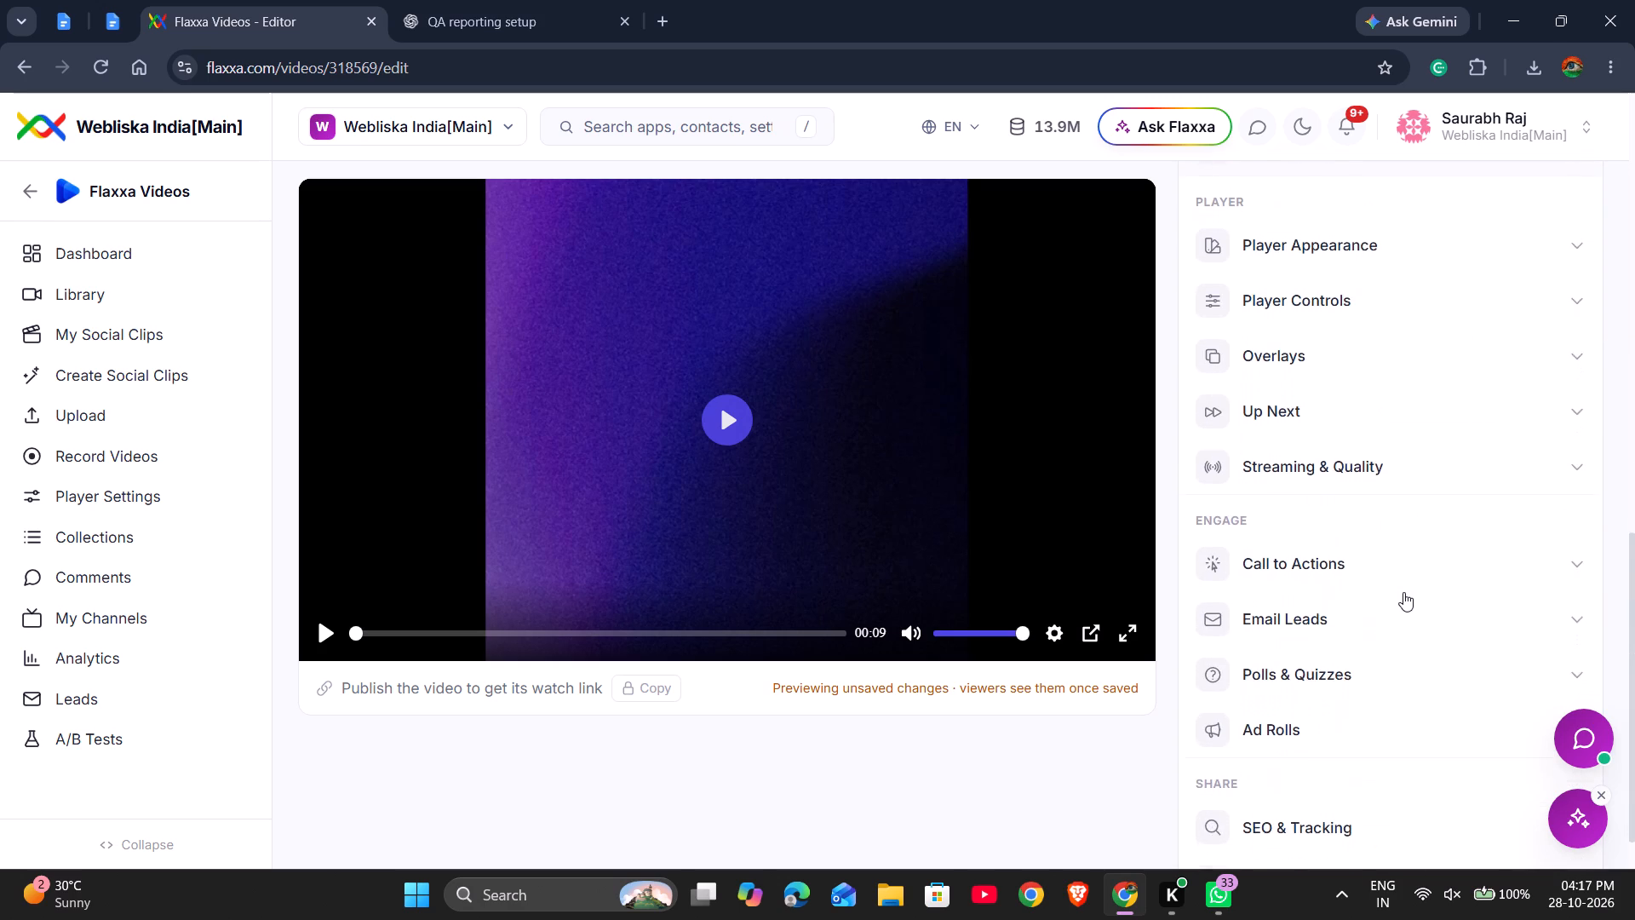
pyautogui.scroll(-3, 1403, 592)
pyautogui.scroll(8, 1403, 592)
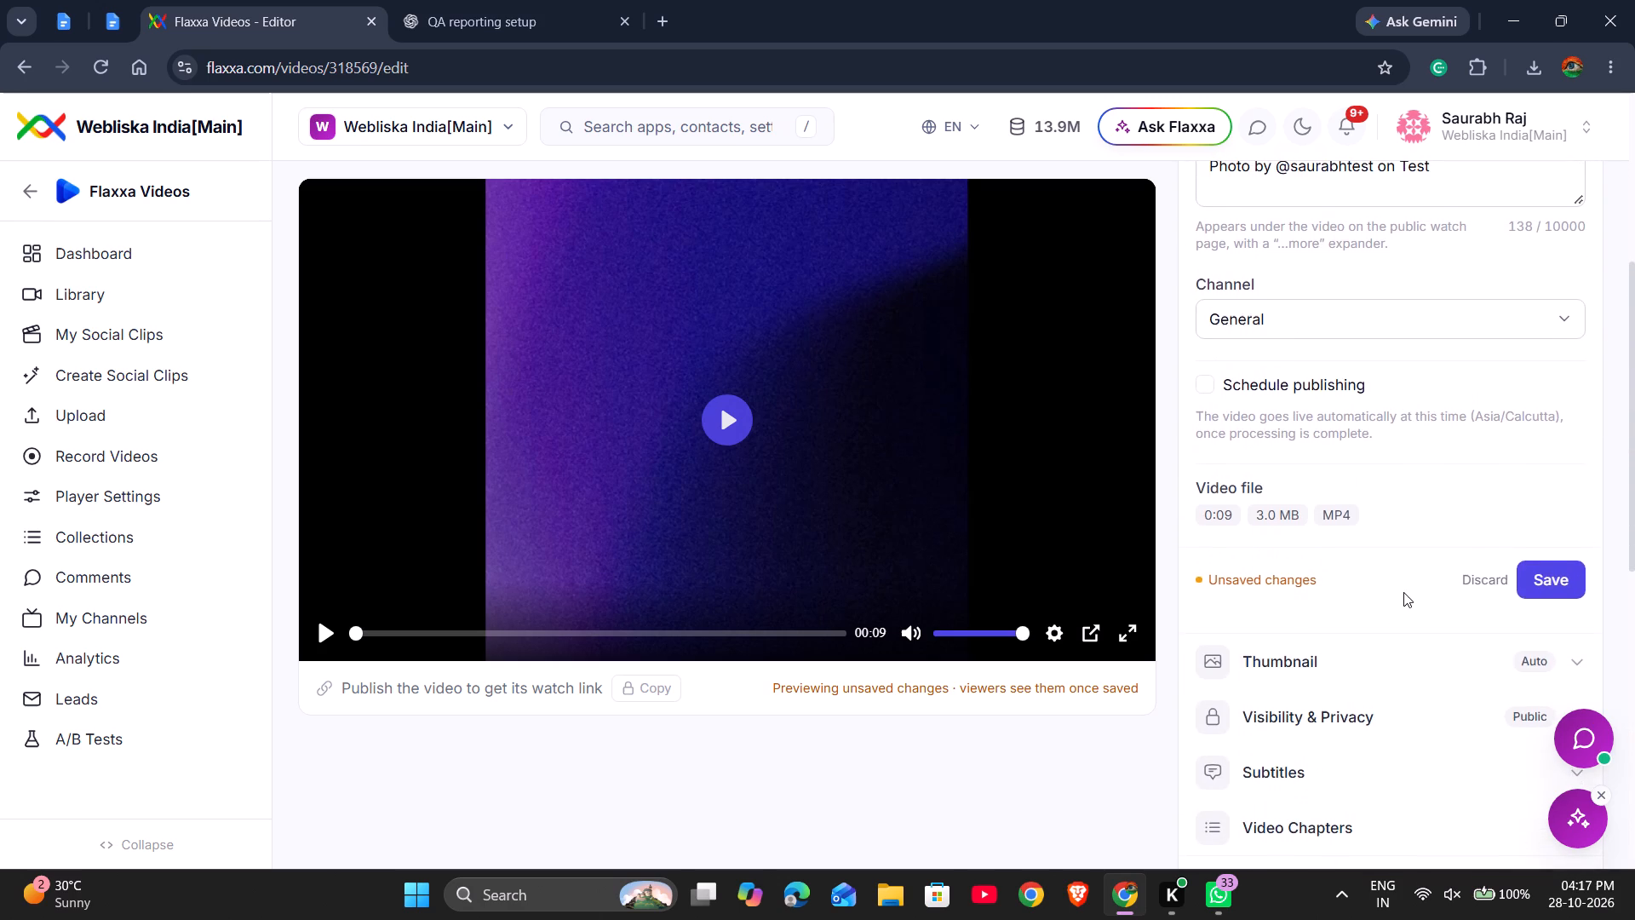
pyautogui.scroll(2, 1403, 592)
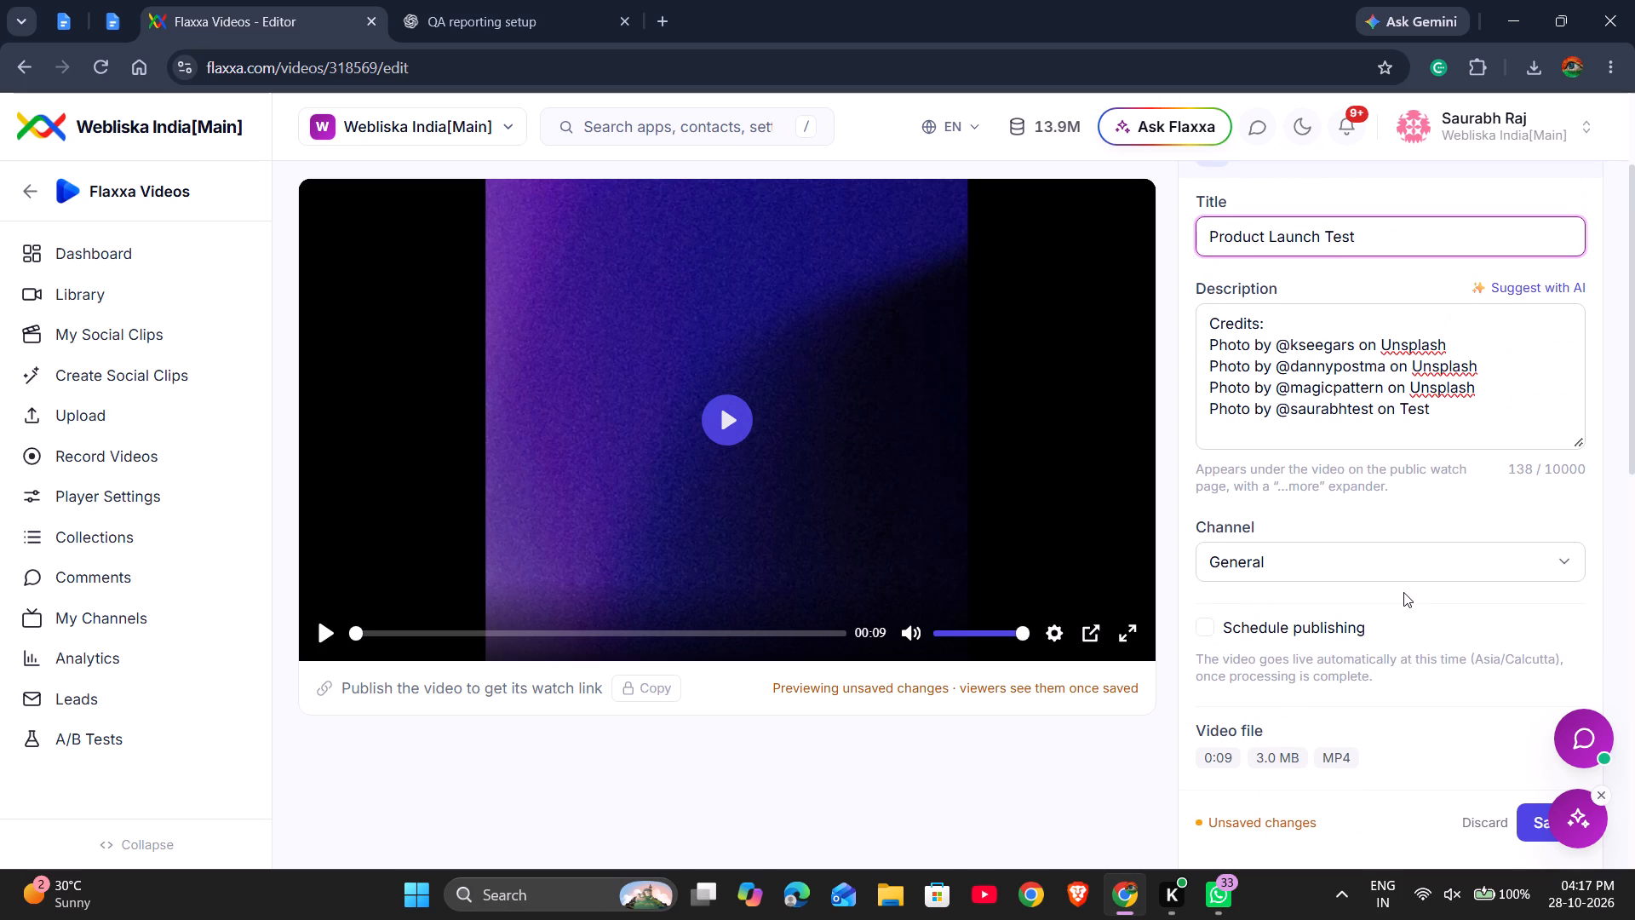
pyautogui.scroll(2, 1403, 592)
# Enable scheduled publishing for the video.
pyautogui.scroll(-2, 1403, 592)
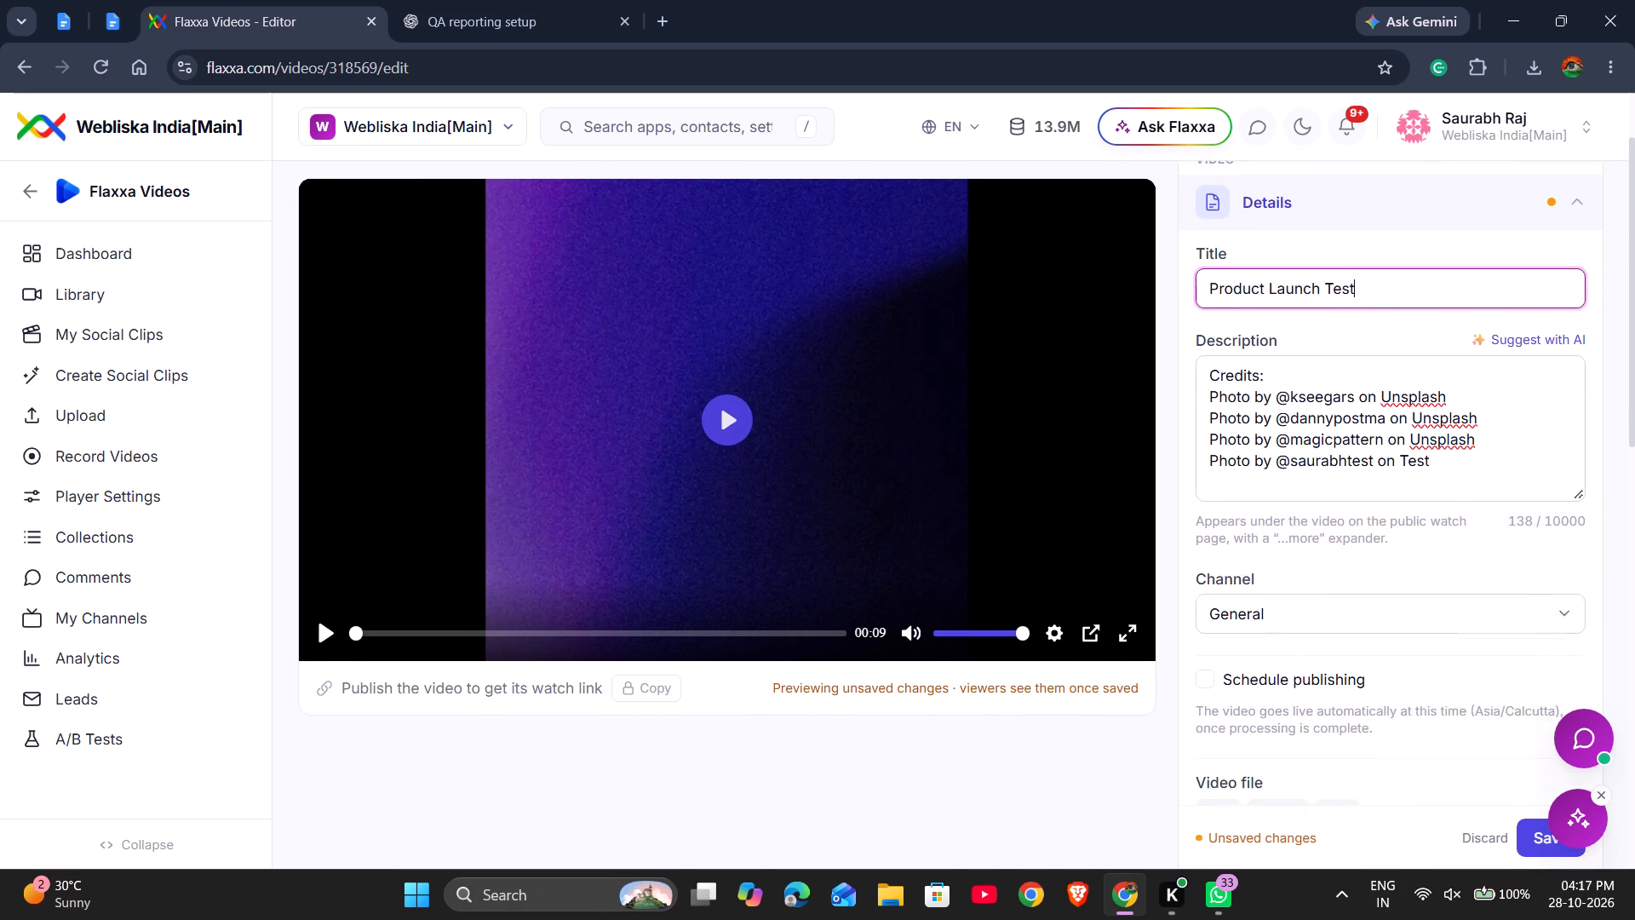
pyautogui.scroll(-2, 1403, 592)
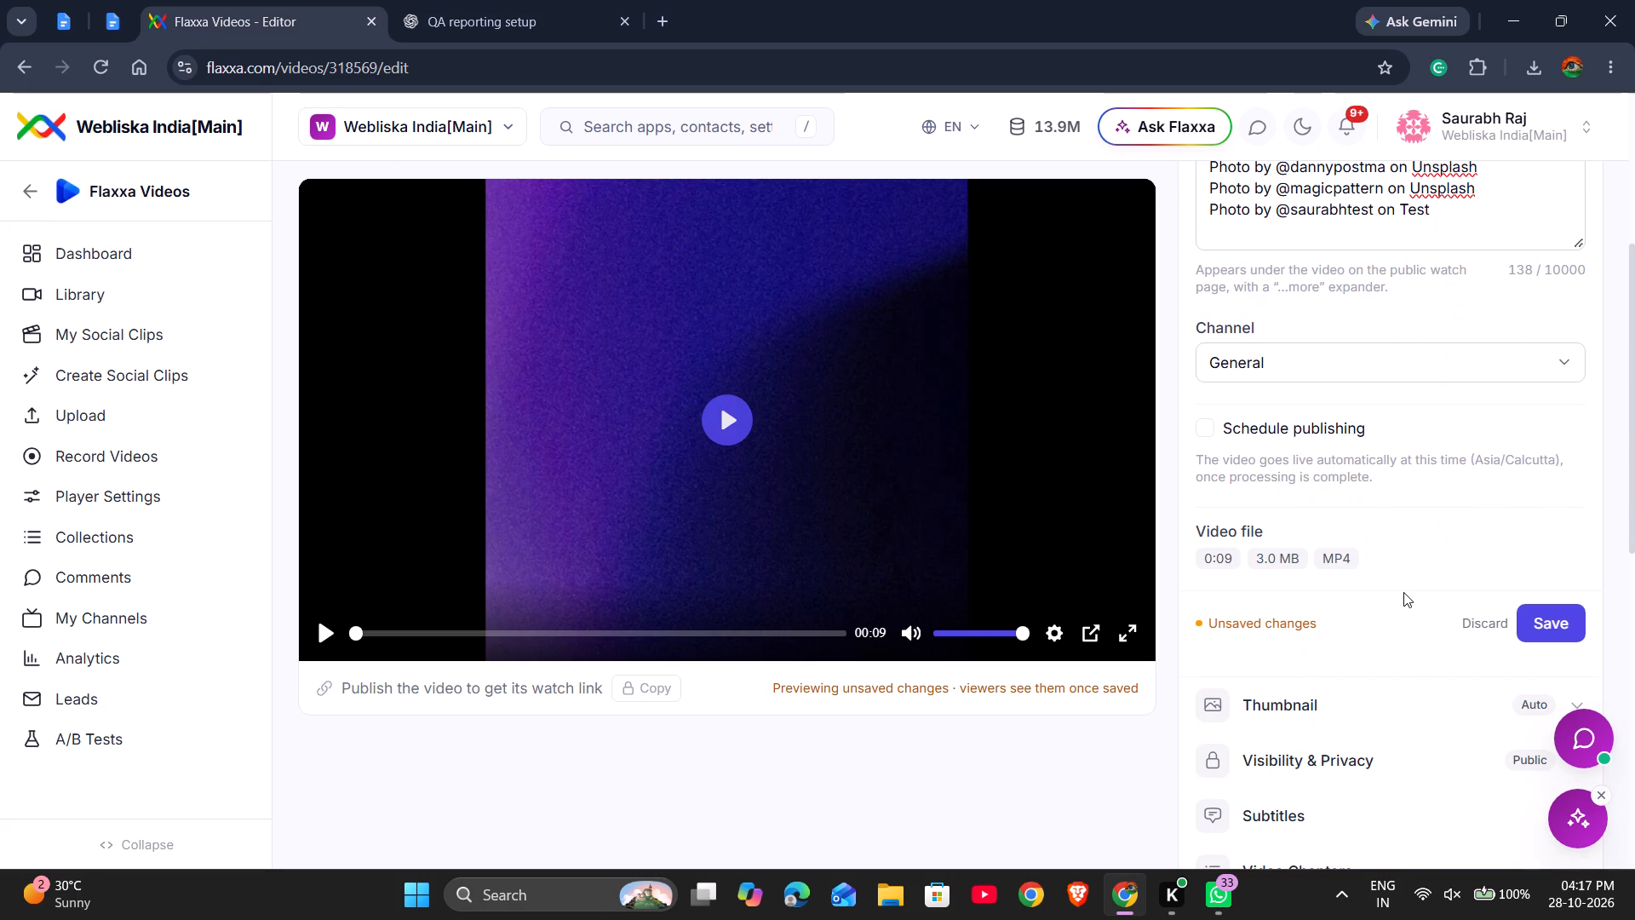
pyautogui.click(1202, 428)
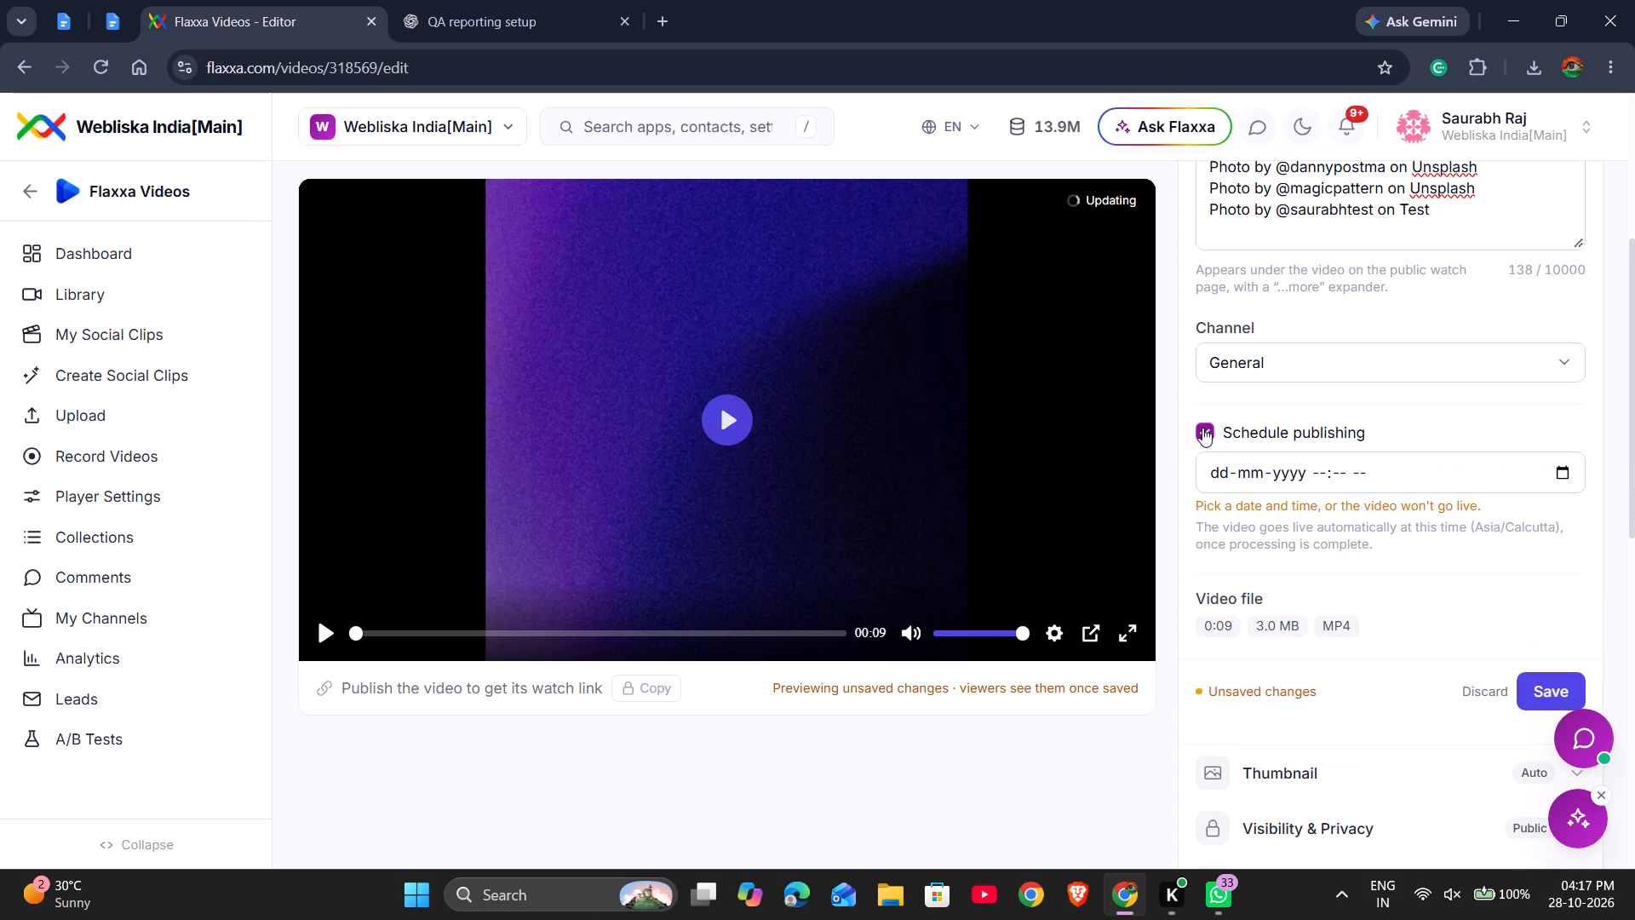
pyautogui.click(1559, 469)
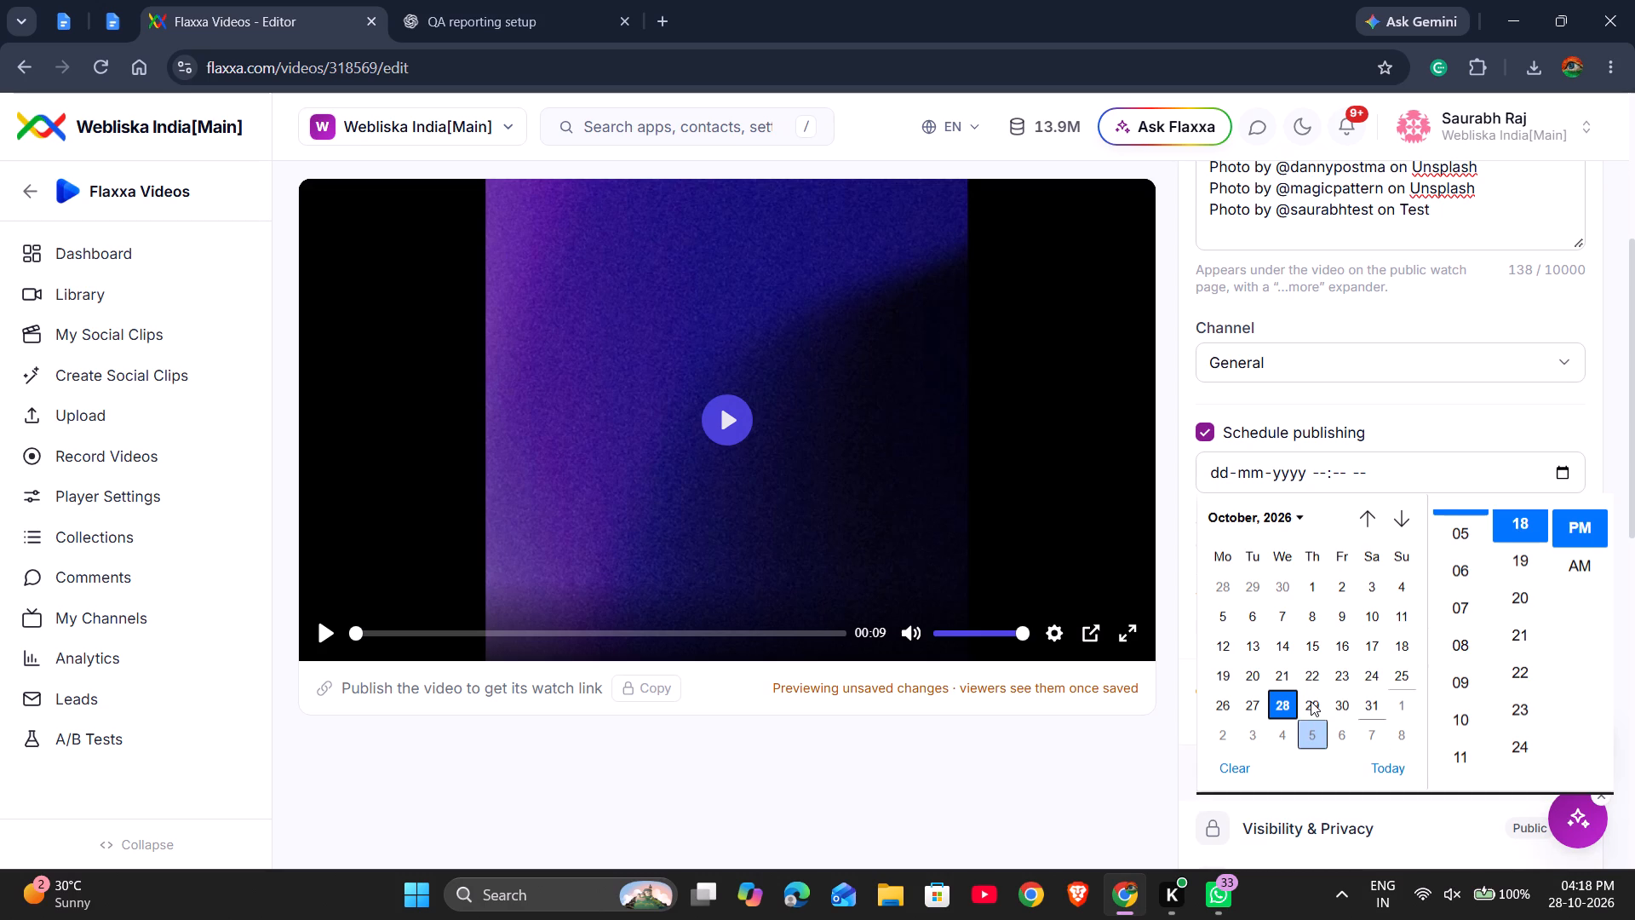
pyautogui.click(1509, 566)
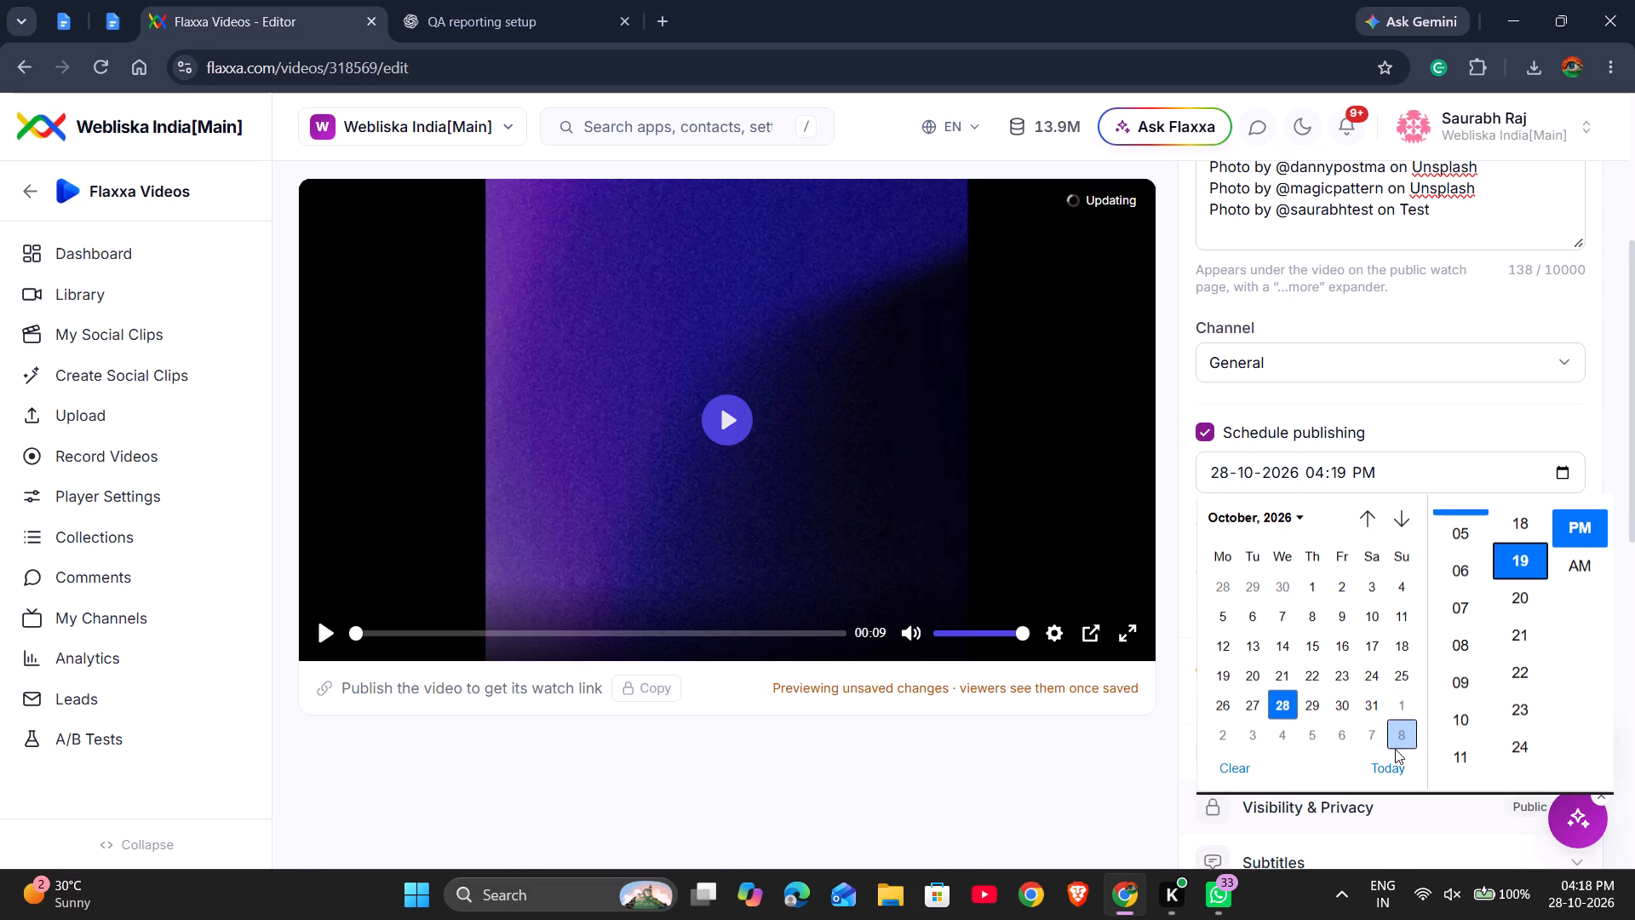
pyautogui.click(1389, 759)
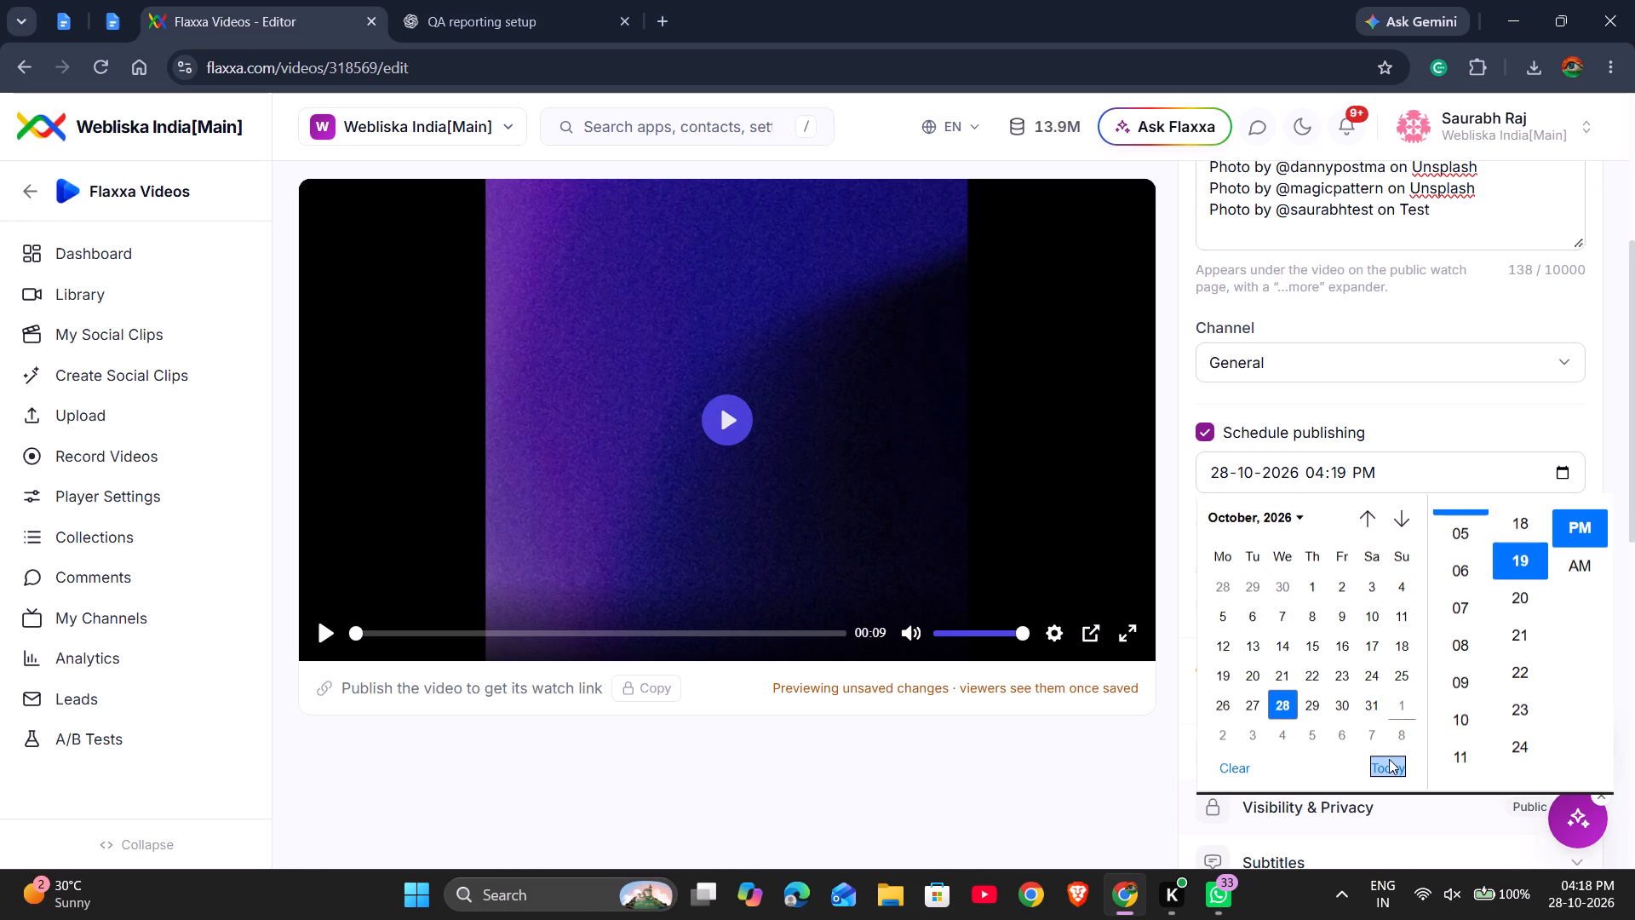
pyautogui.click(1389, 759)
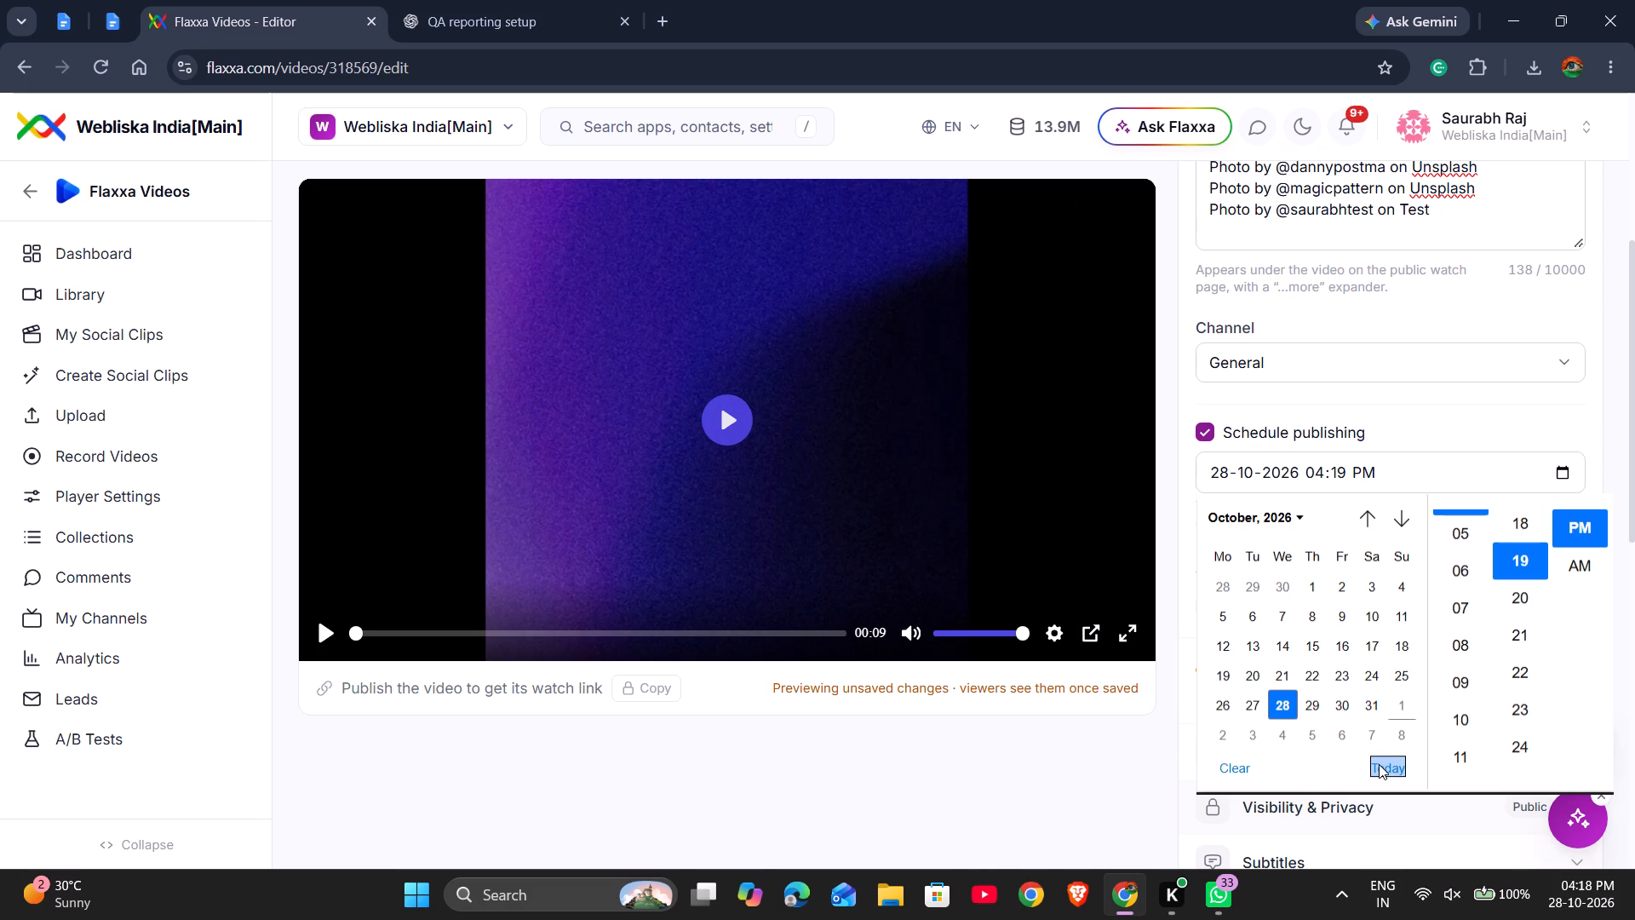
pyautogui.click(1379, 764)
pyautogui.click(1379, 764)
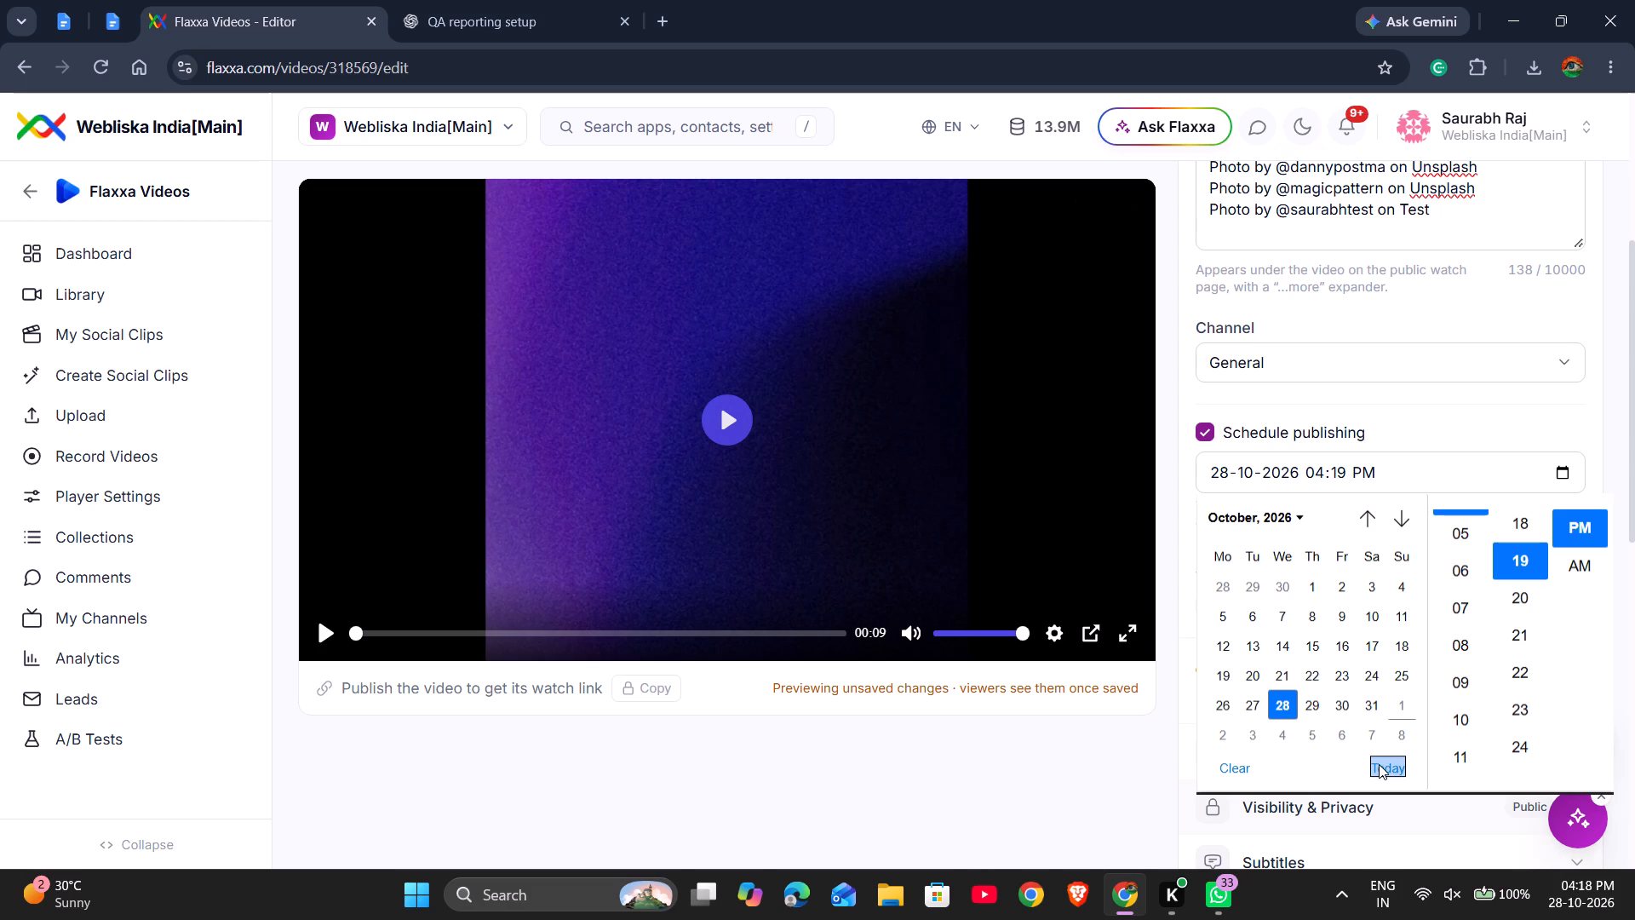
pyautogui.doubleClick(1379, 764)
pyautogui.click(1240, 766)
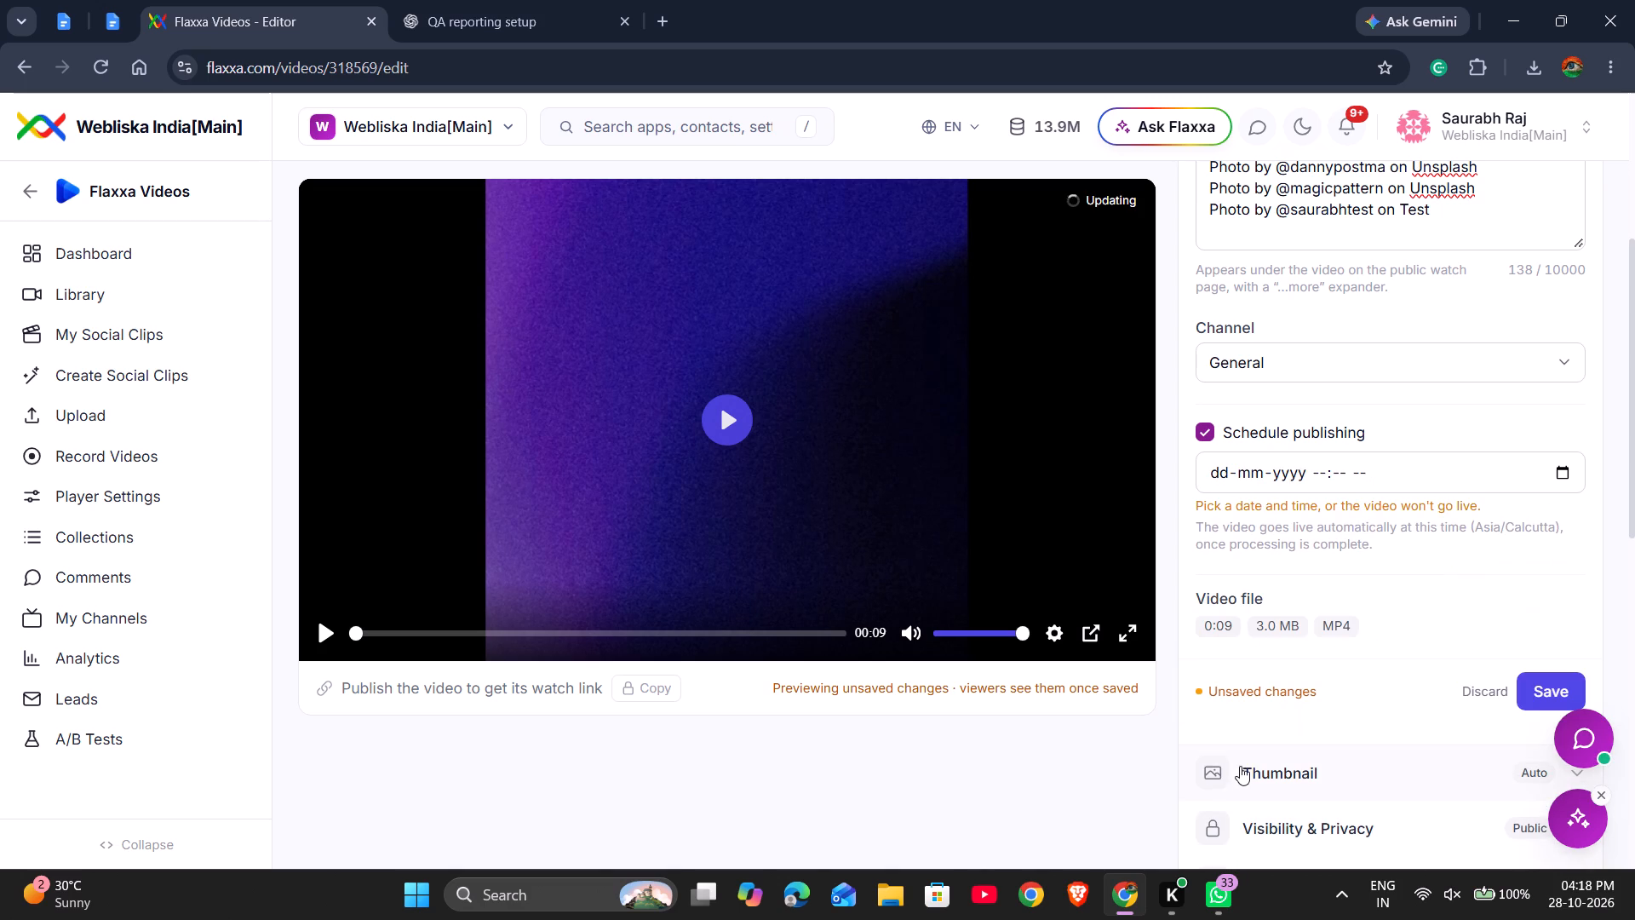
pyautogui.click(1557, 464)
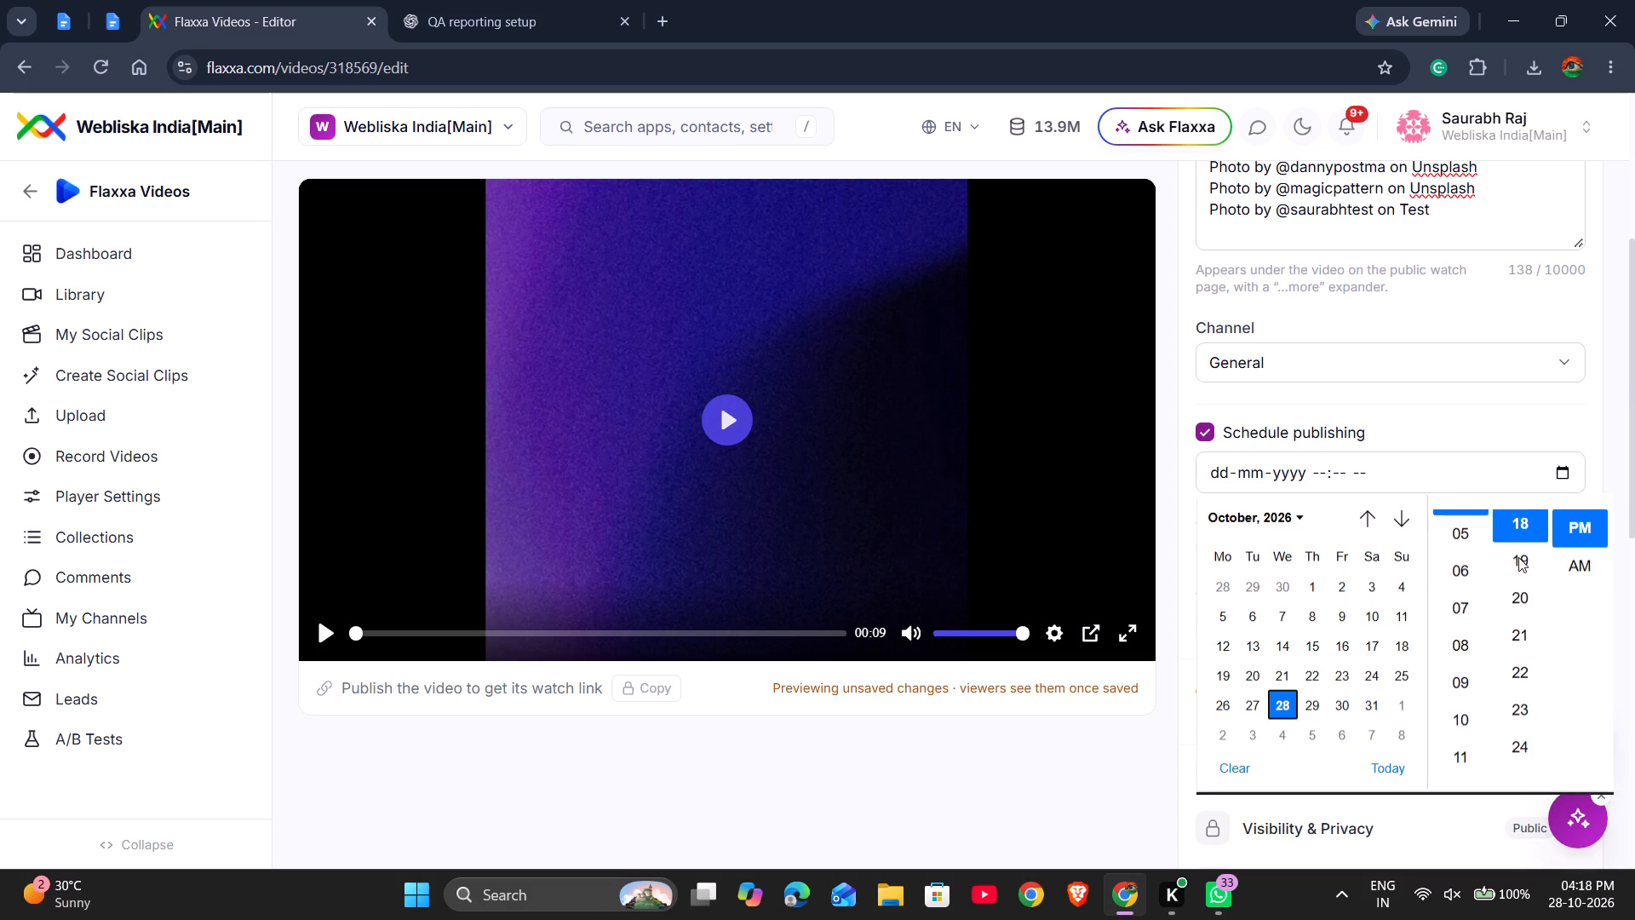
pyautogui.click(1518, 557)
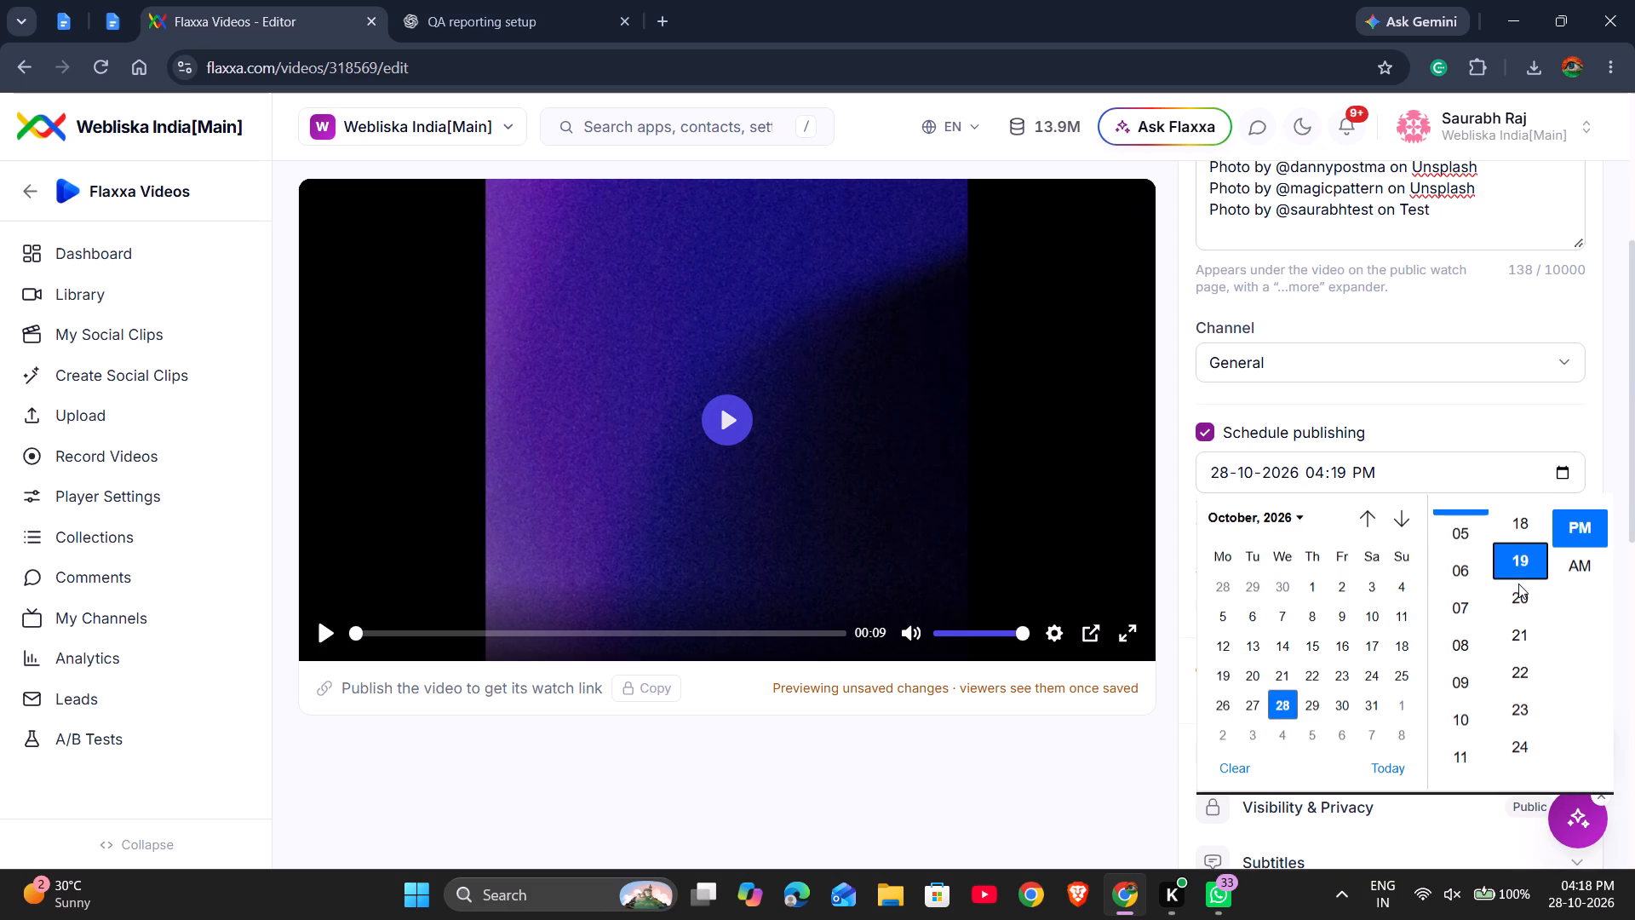
pyautogui.click(1517, 589)
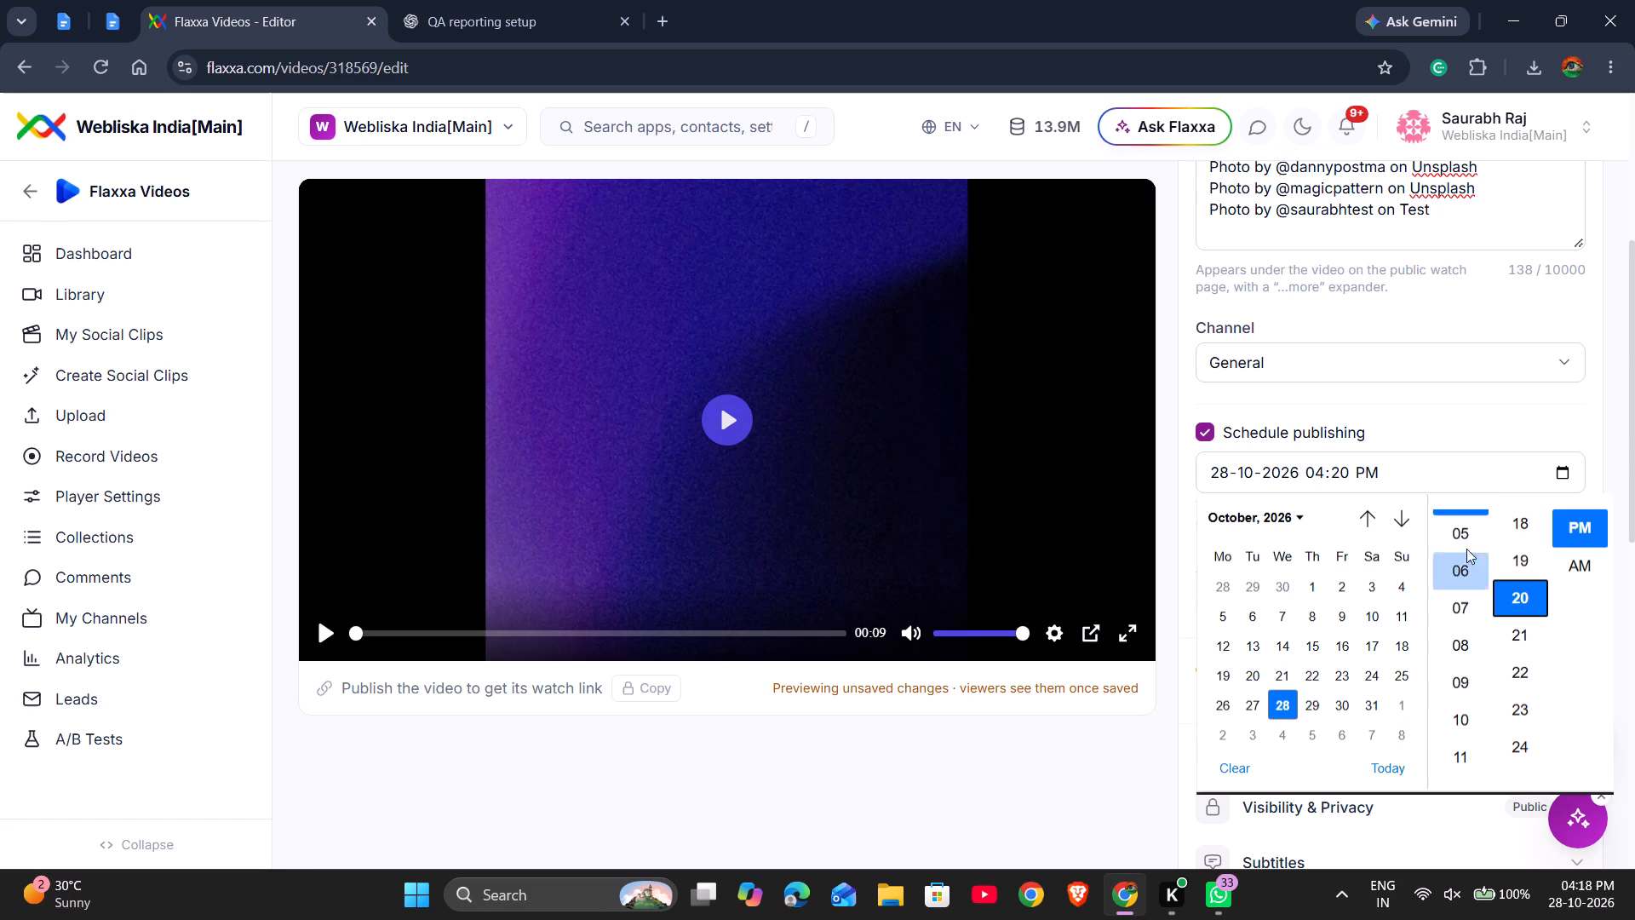
pyautogui.click(1504, 433)
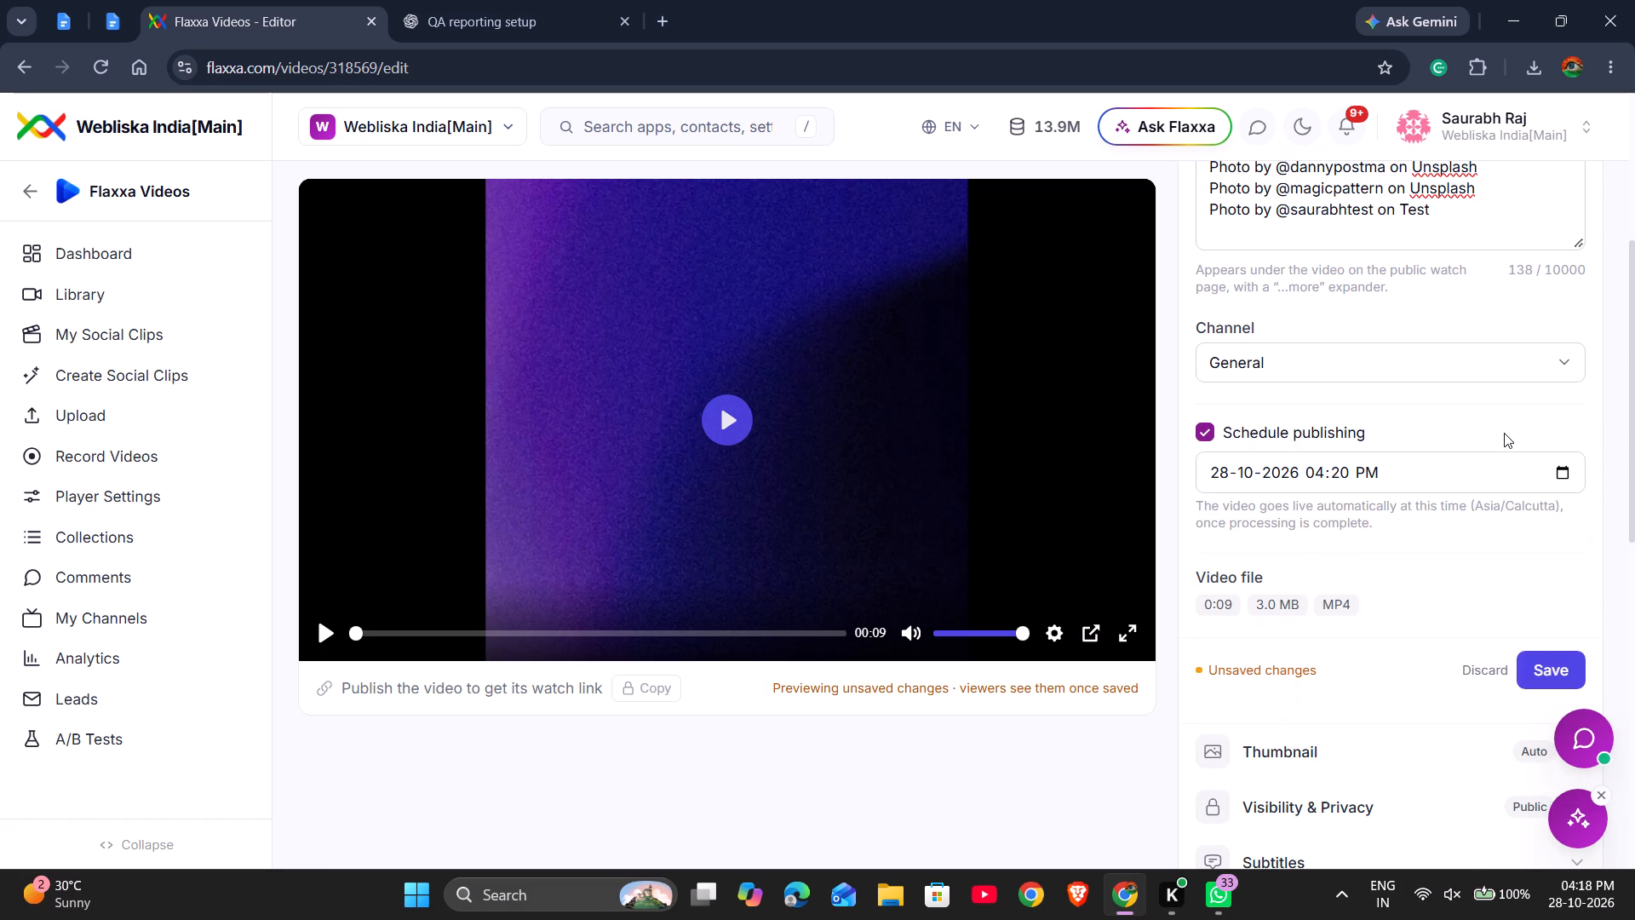
# Save the video's scheduled publishing settings.
pyautogui.click(1550, 670)
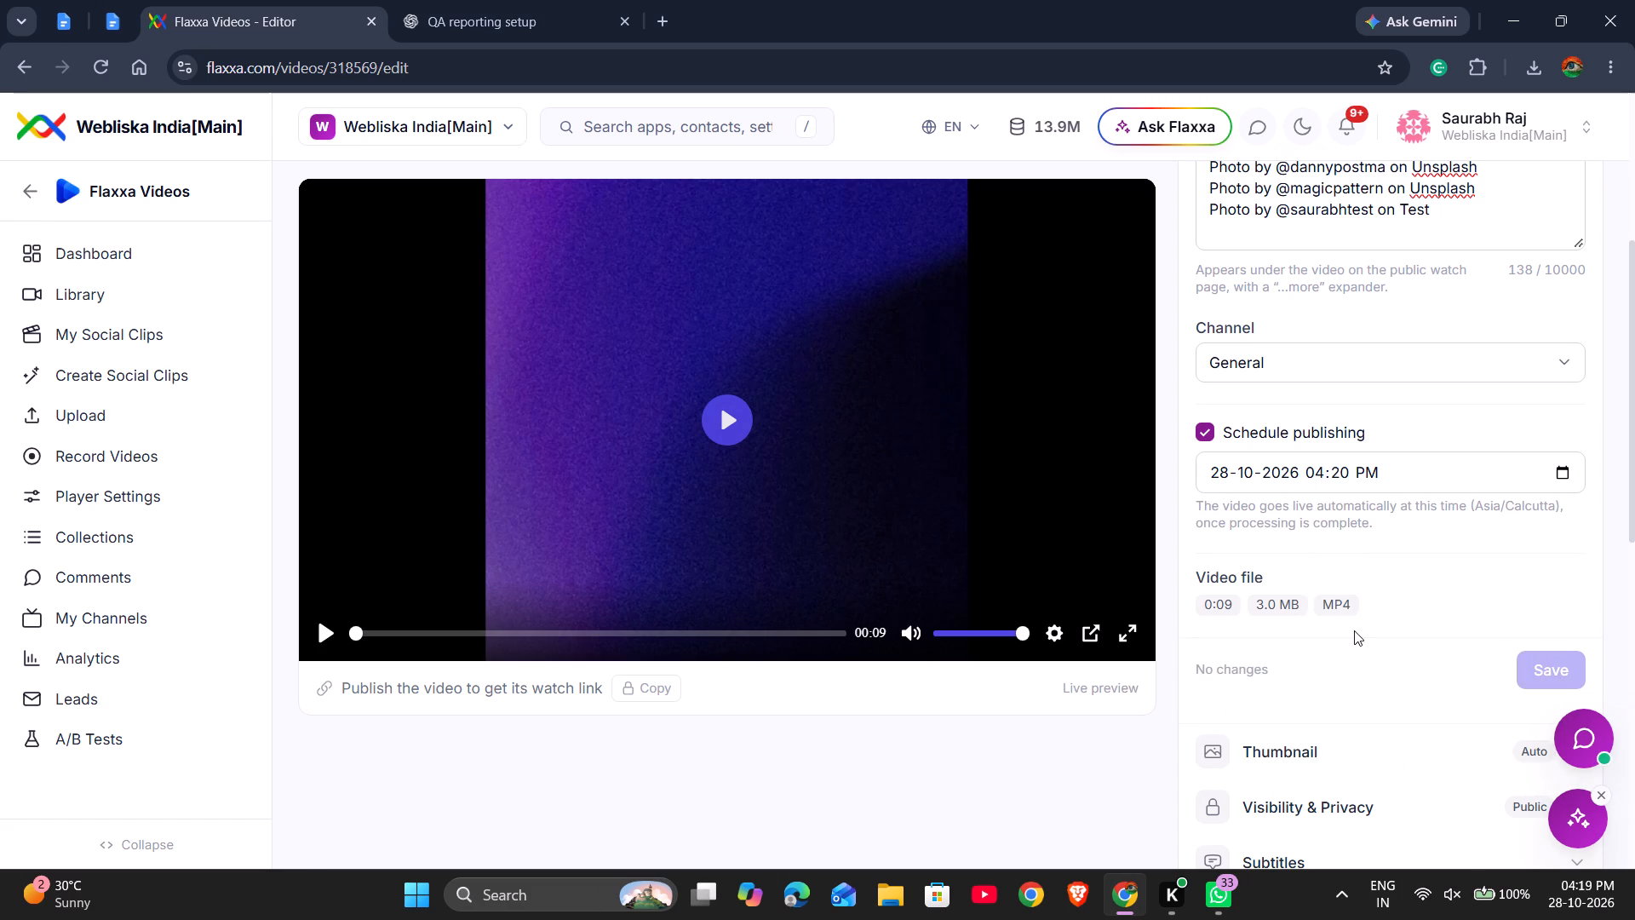
# Review the editor's settings sections down to Embed & Share, and play the video in the live preview.
pyautogui.scroll(-1, 1354, 630)
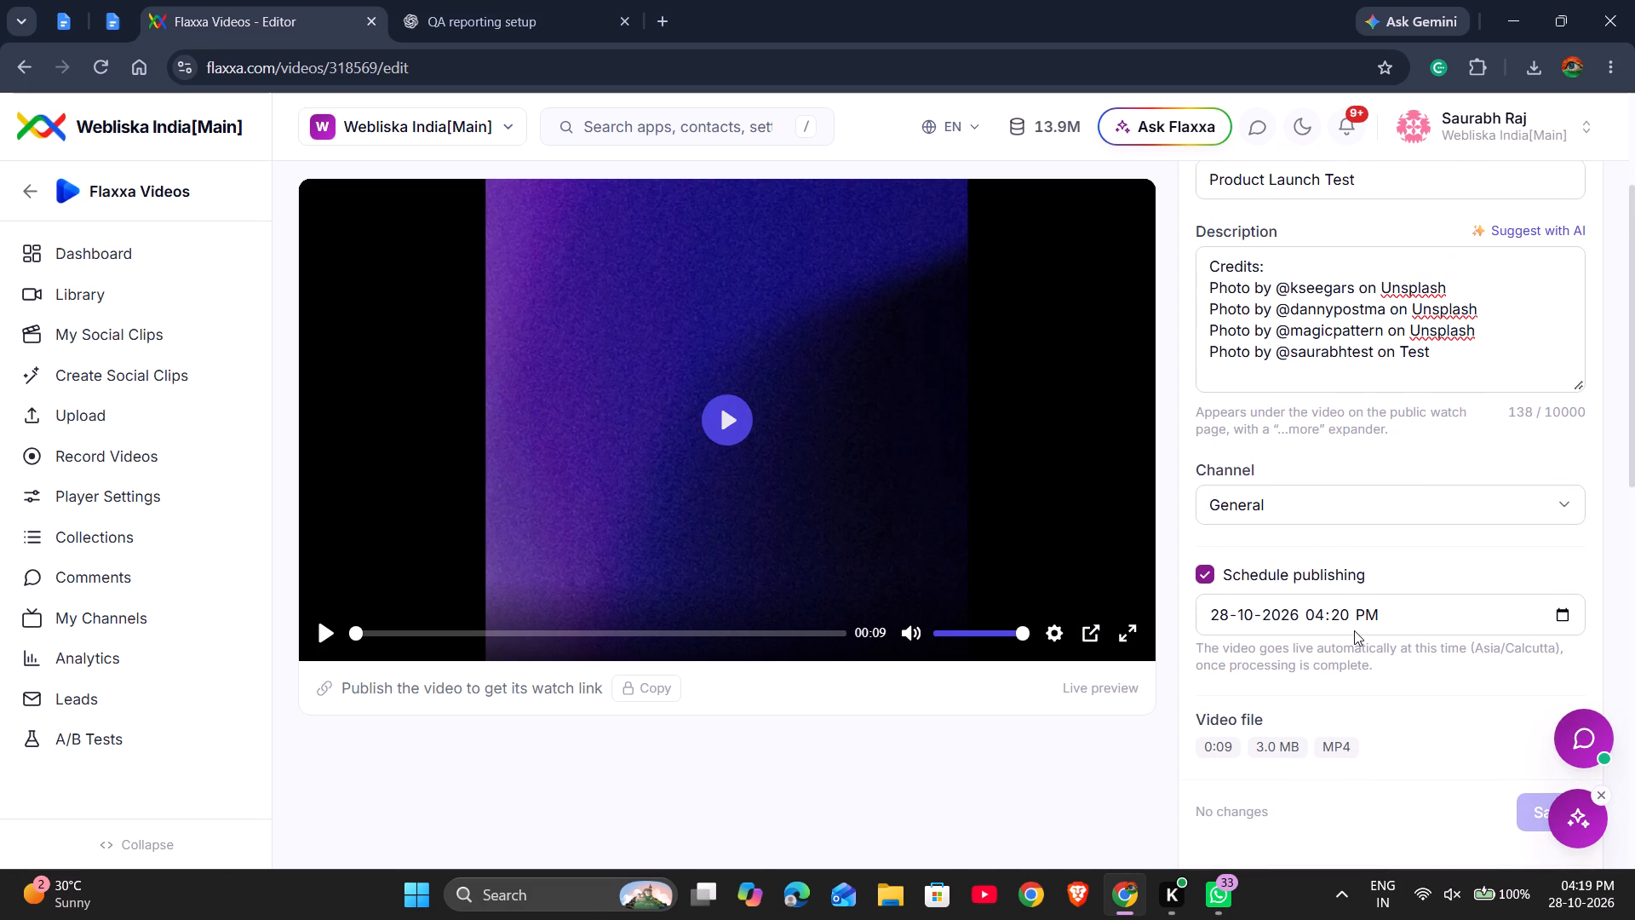
pyautogui.scroll(-1, 1354, 630)
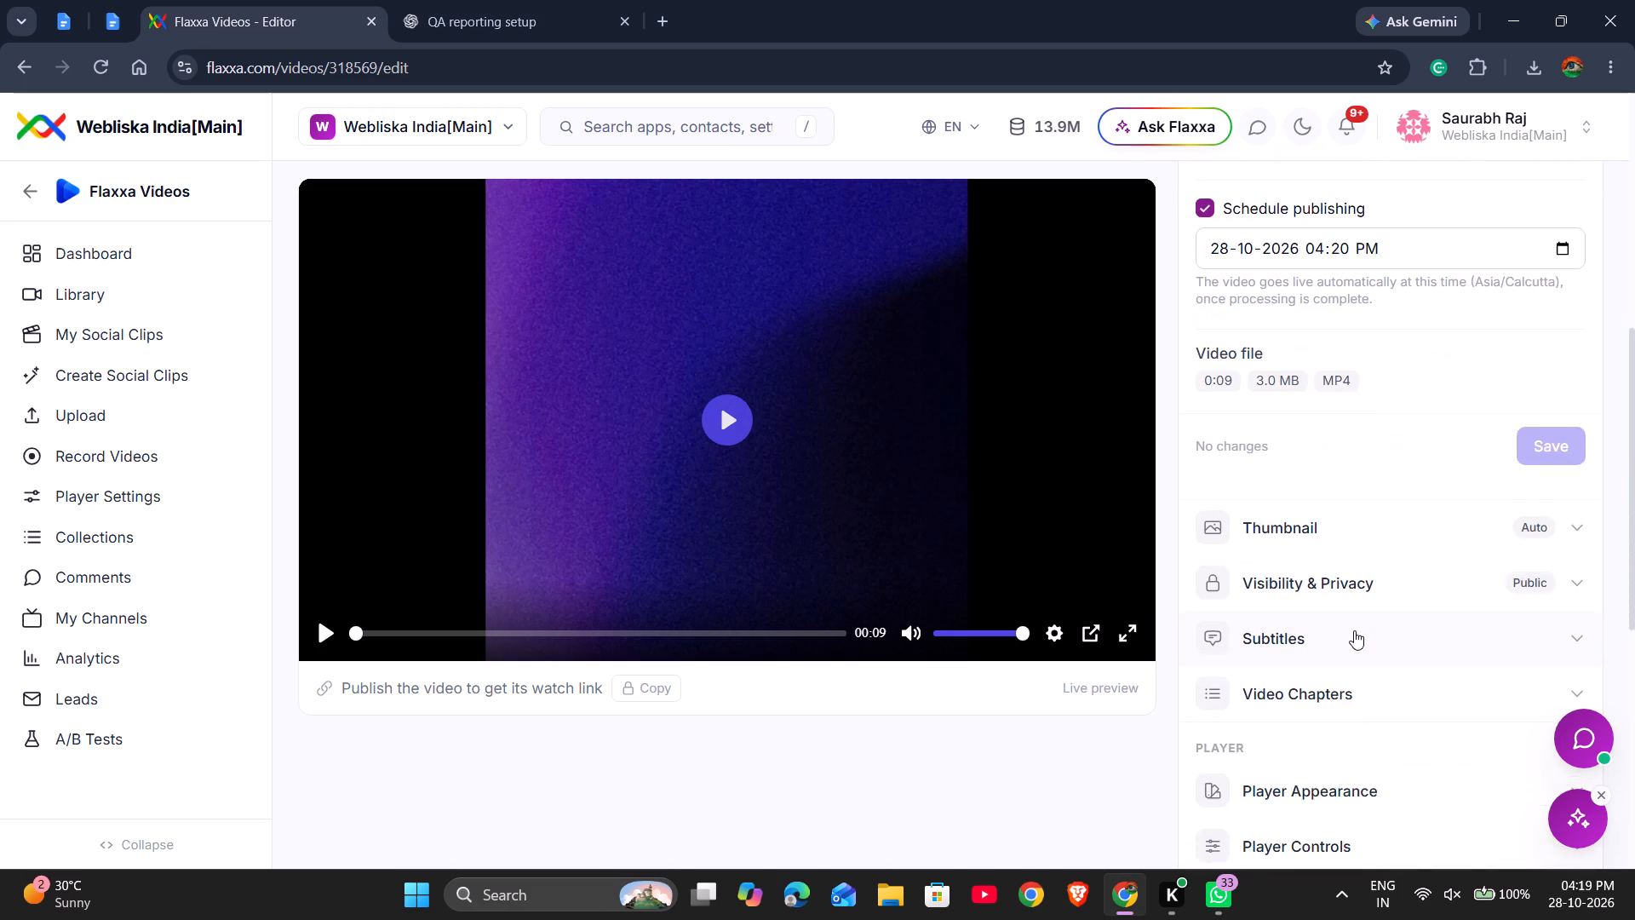
pyautogui.scroll(-1, 1354, 630)
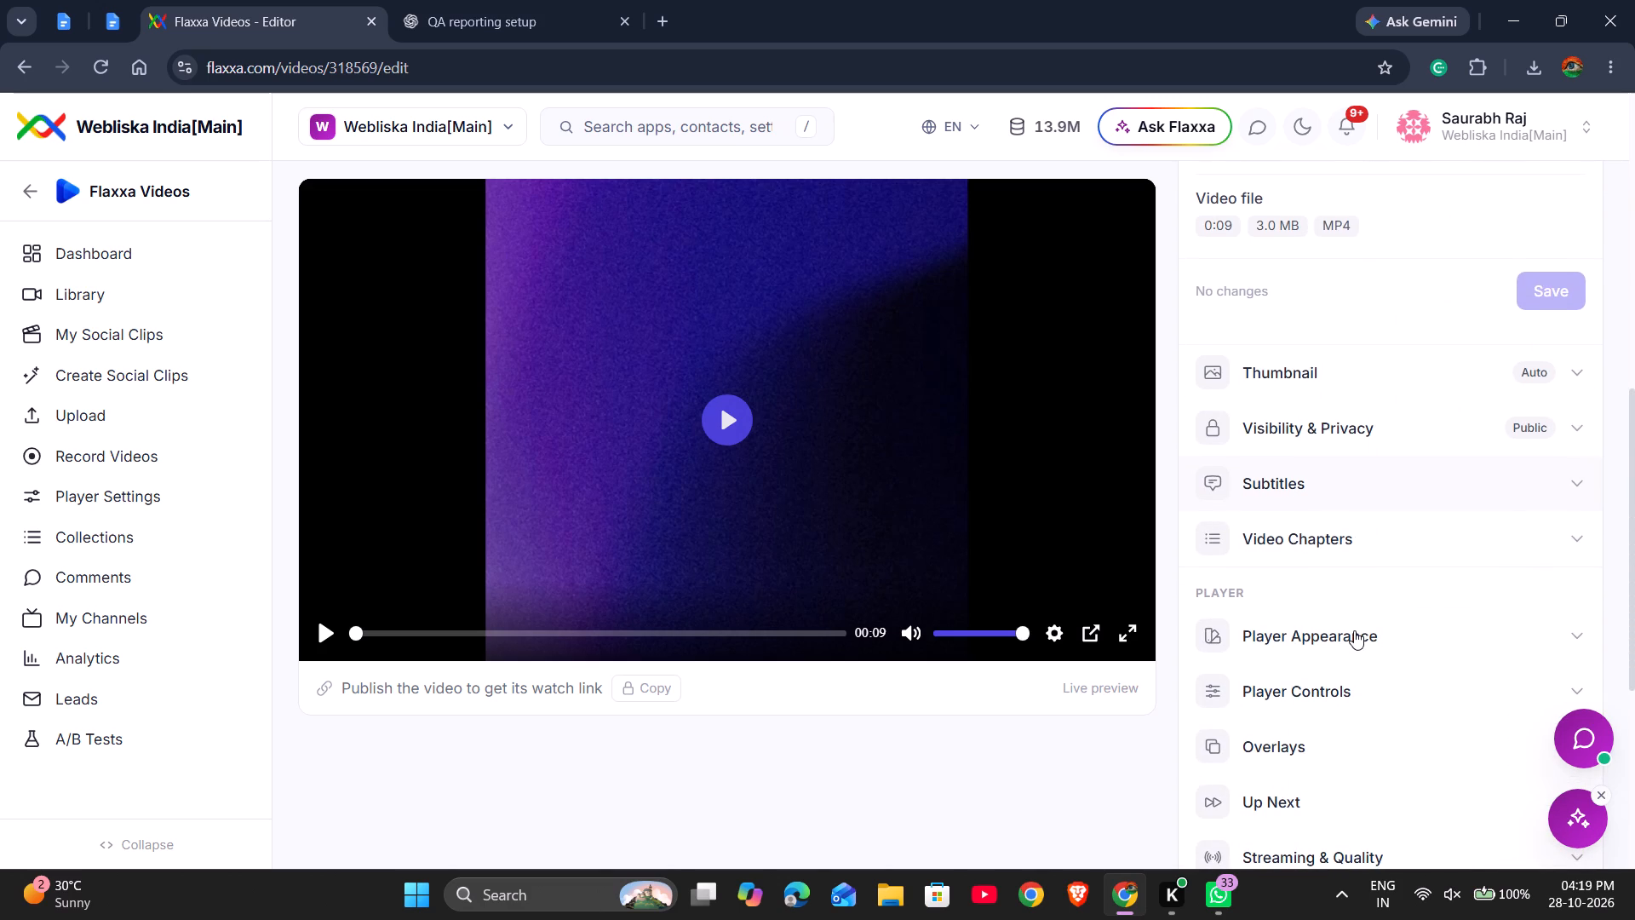
pyautogui.scroll(-2, 1354, 630)
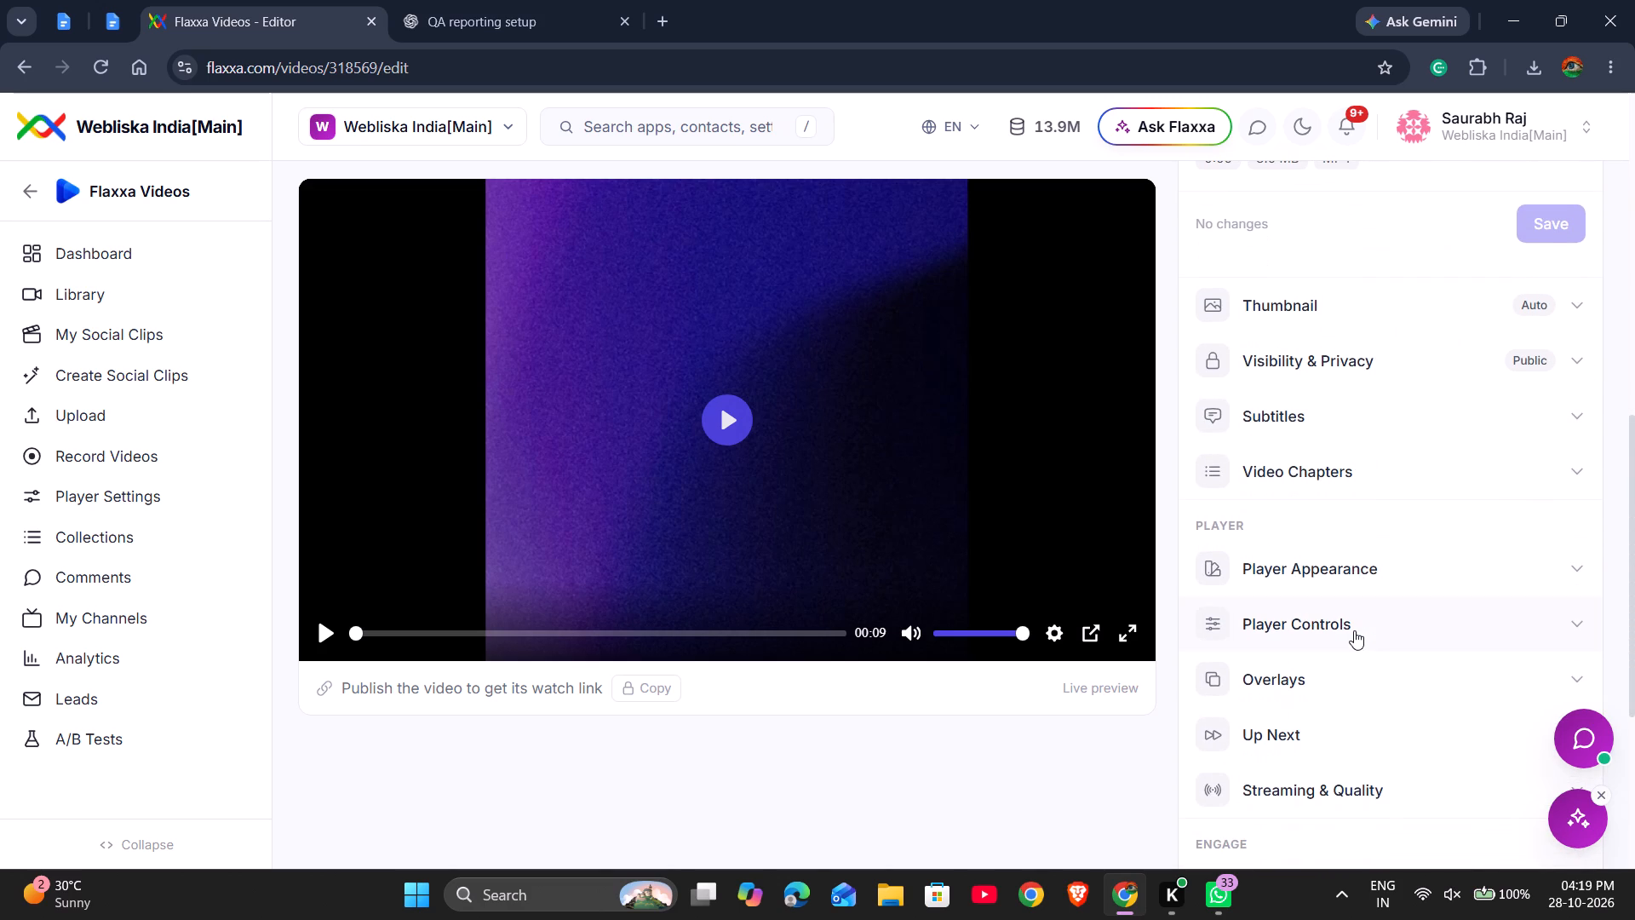
pyautogui.click(731, 425)
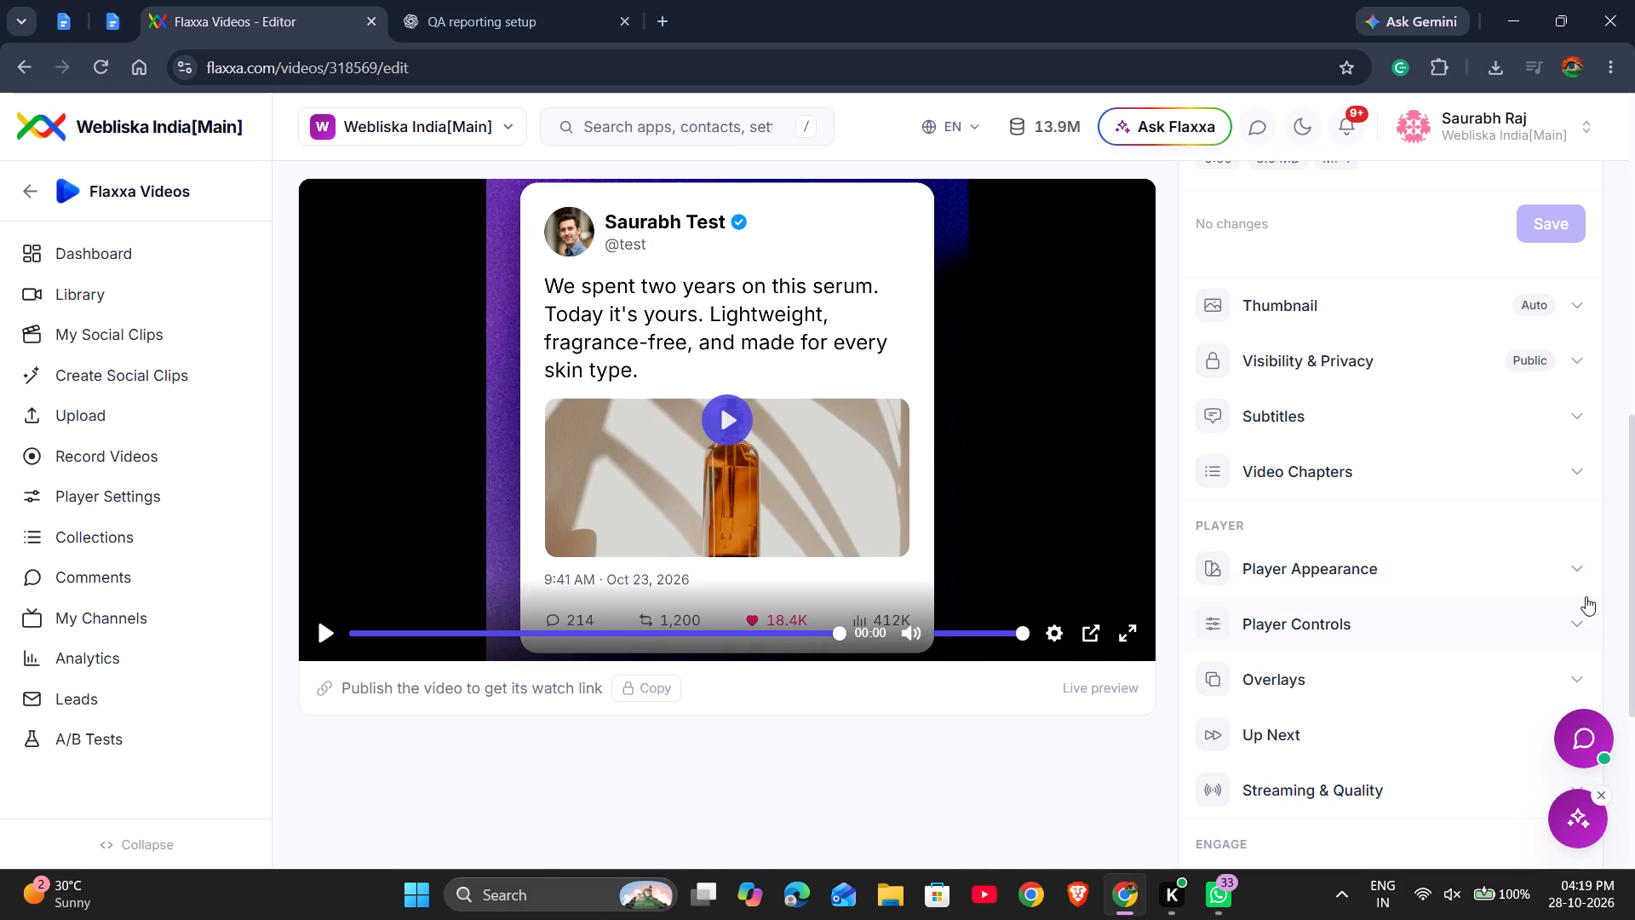
pyautogui.scroll(-7, 1403, 628)
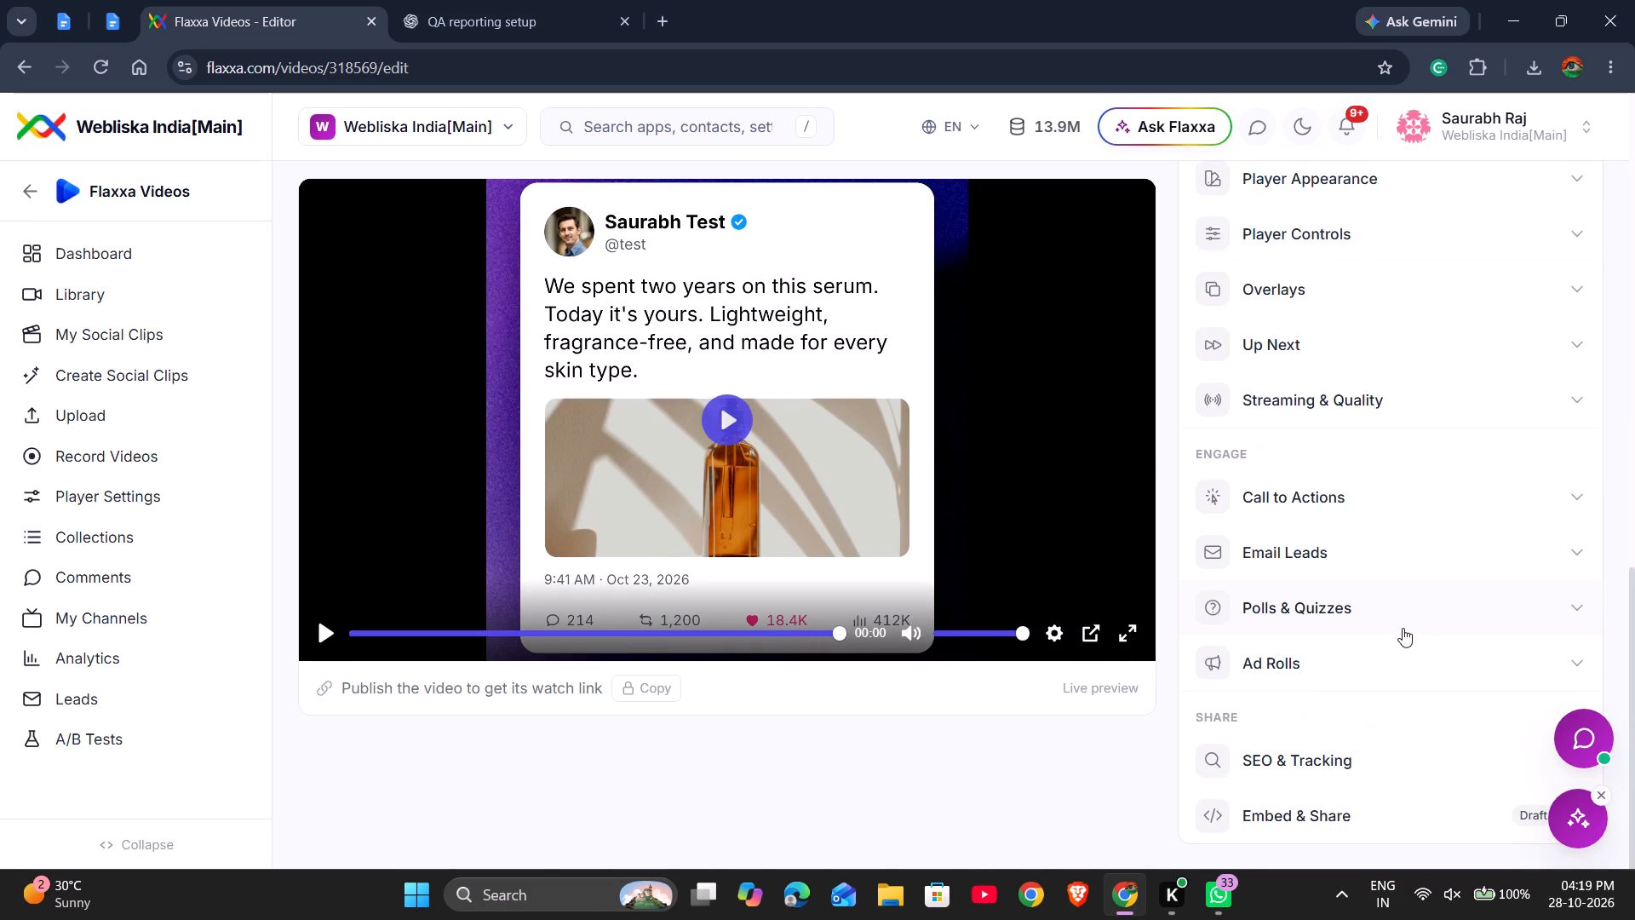
pyautogui.scroll(11, 1403, 628)
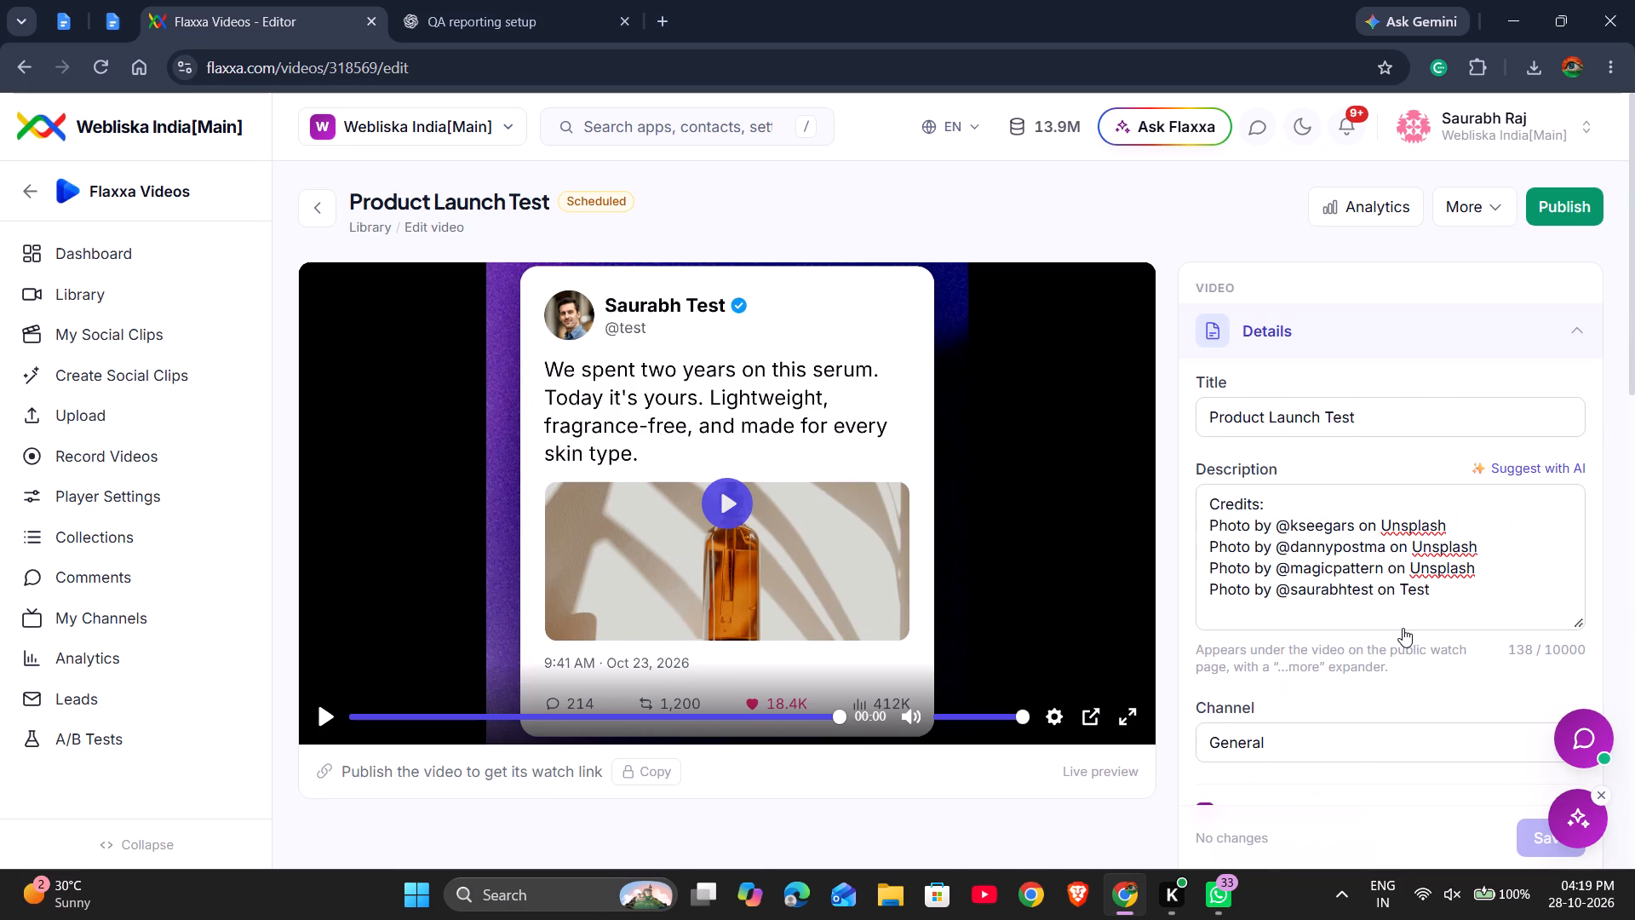
# Leave the Product Launch Test editor and return to the video Library.
pyautogui.click(317, 198)
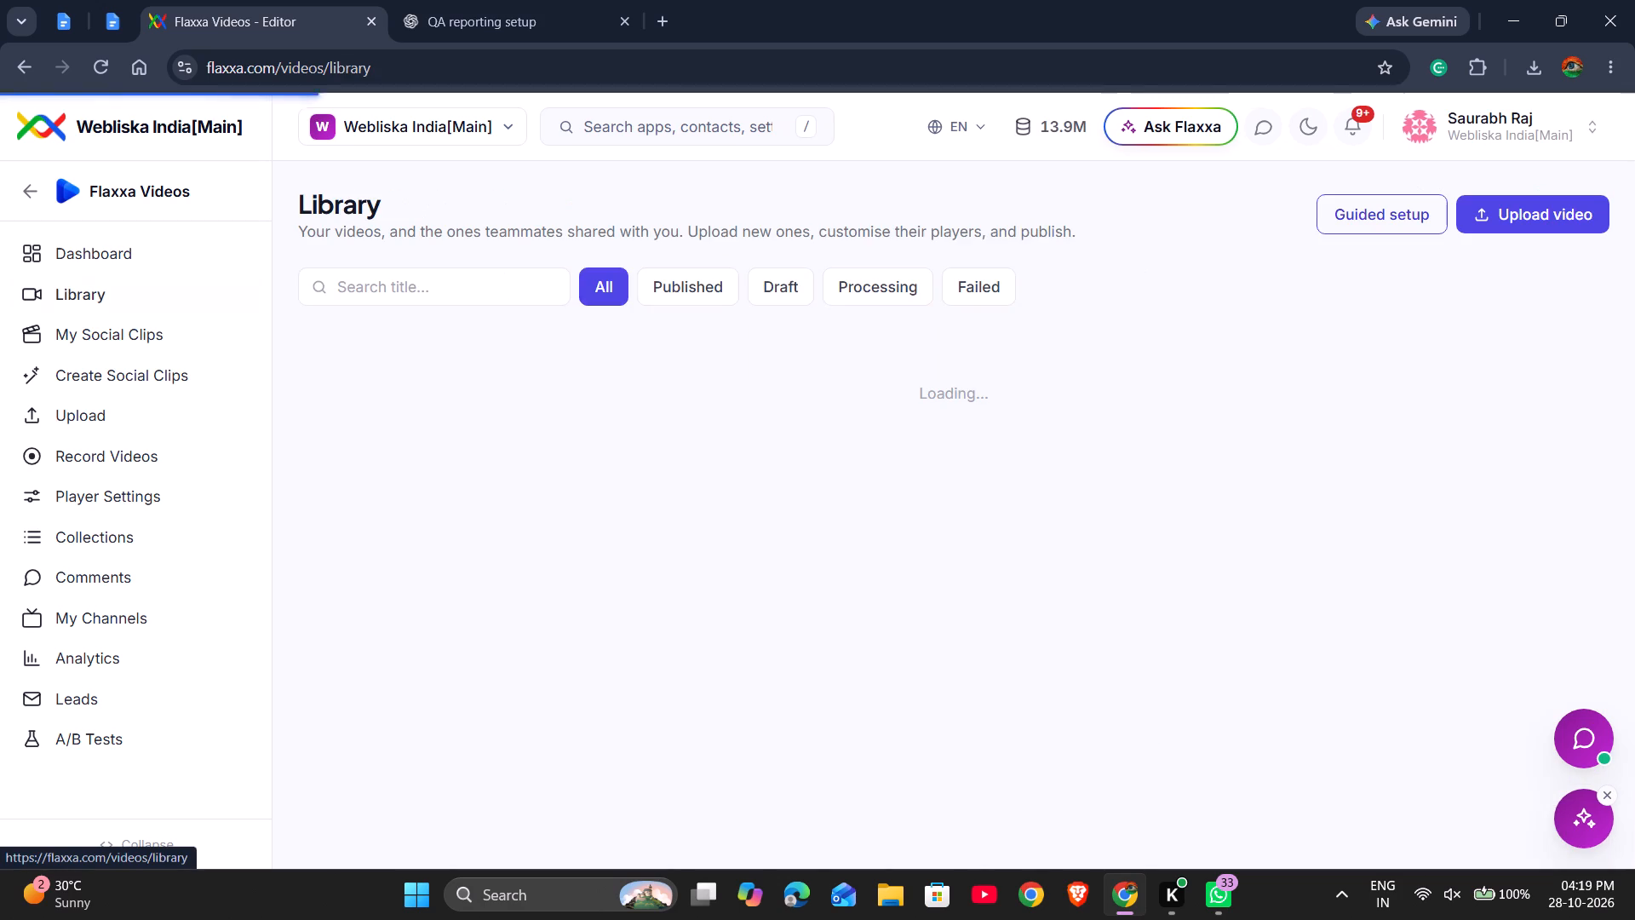
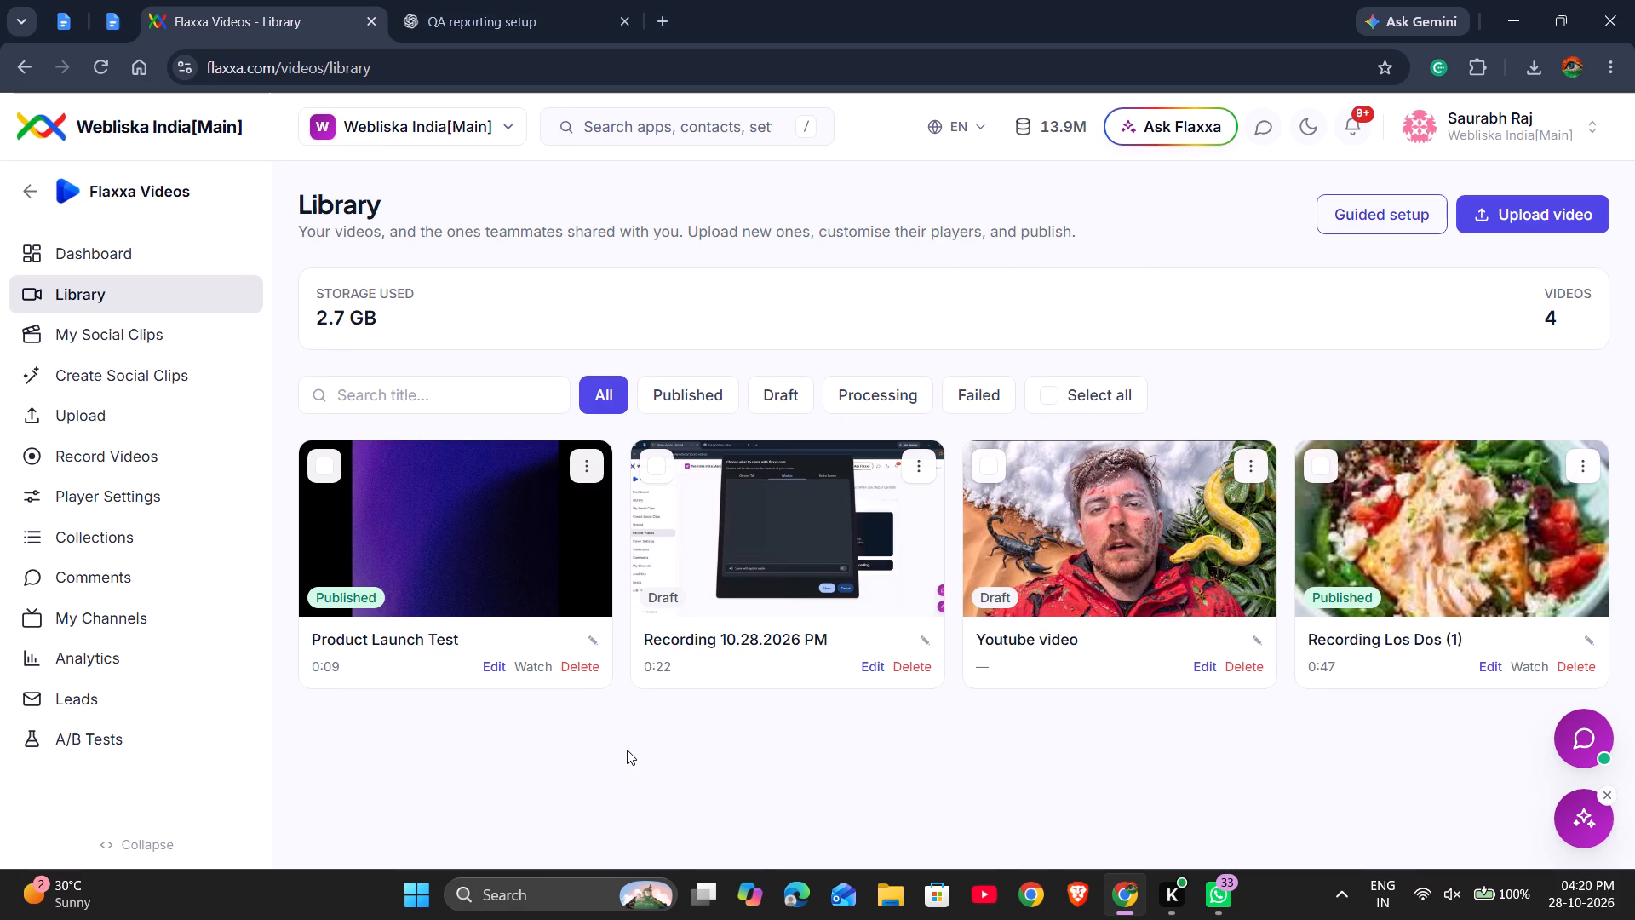
# Filter the video Library to show only Published videos.
pyautogui.click(679, 388)
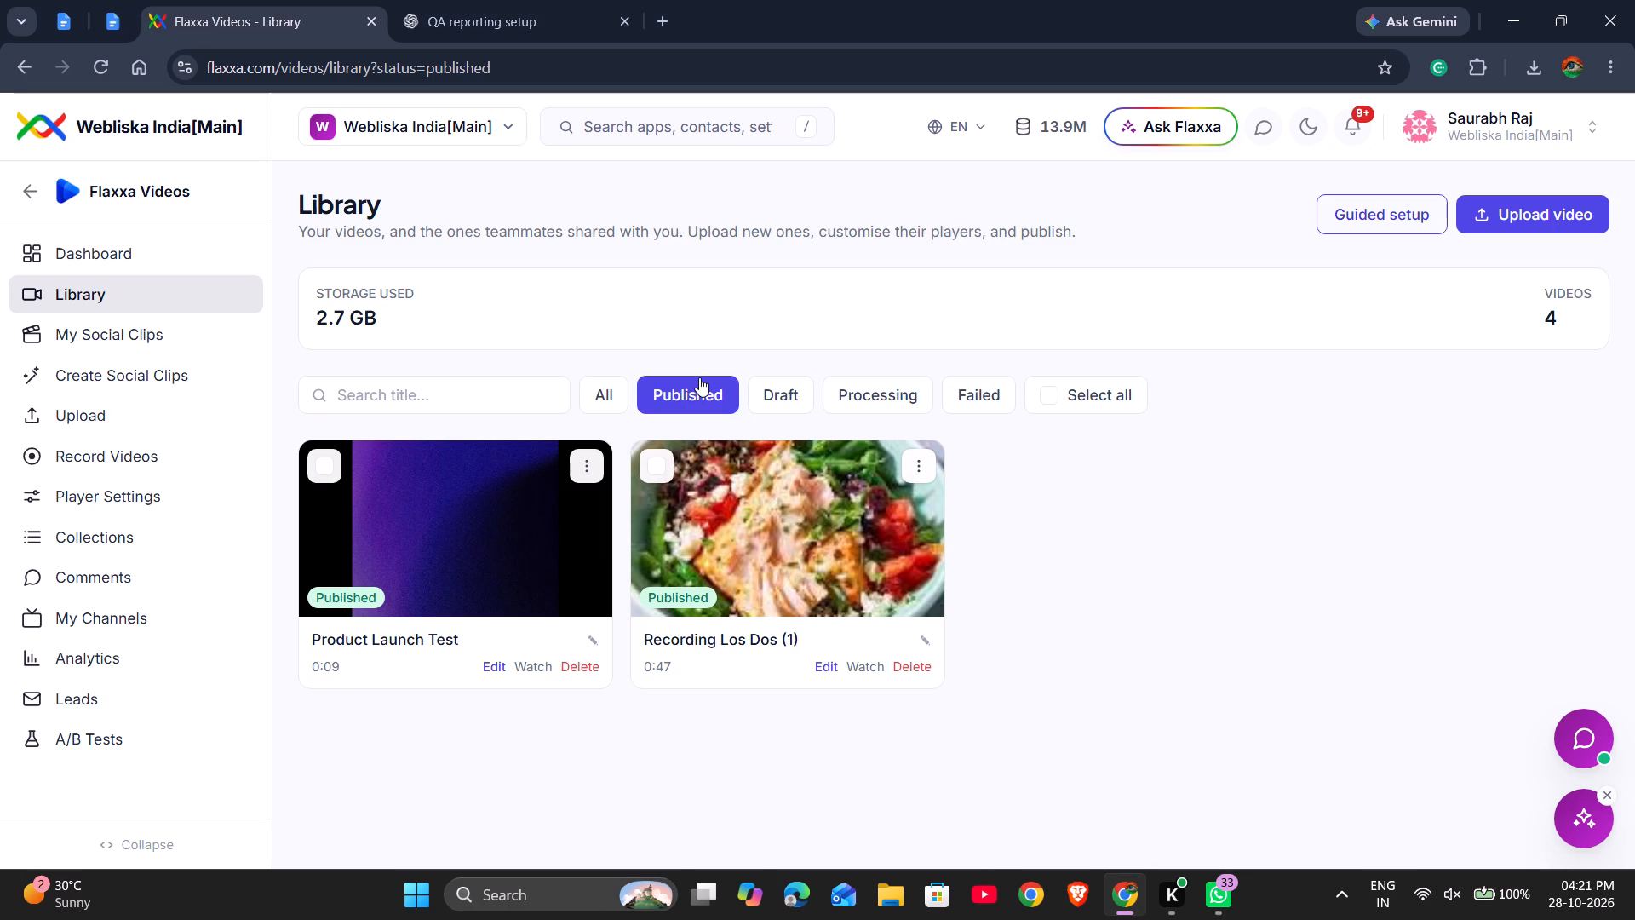
# Open the Product Launch Test video's public watch page and review its player, channel details, description and comments section.
pyautogui.click(530, 668)
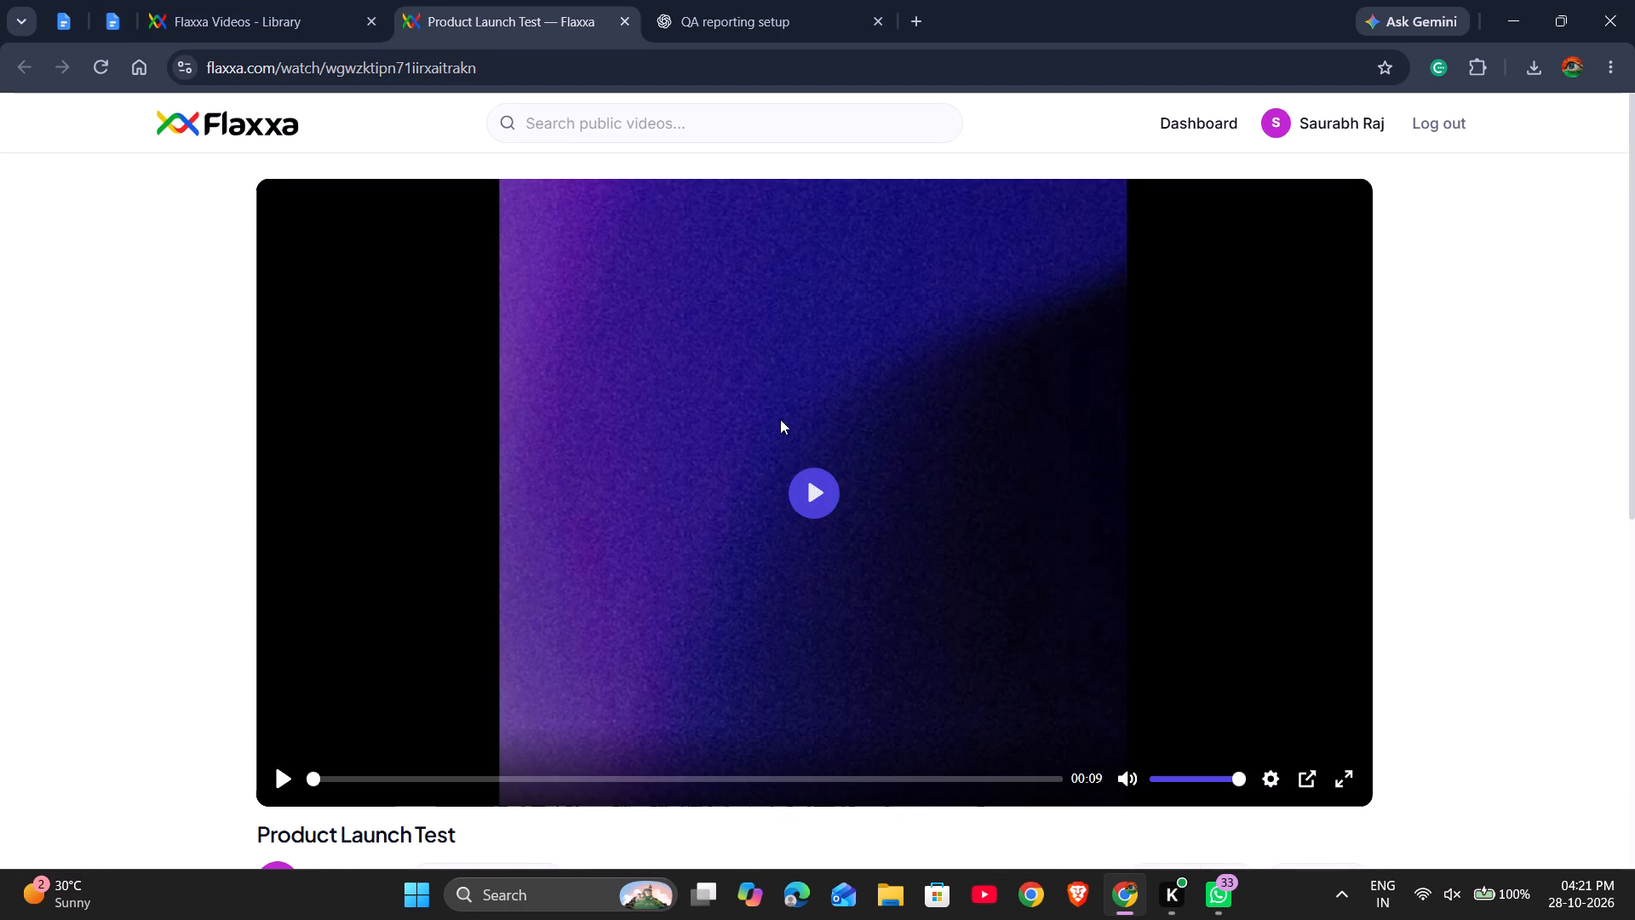
pyautogui.scroll(-3, 812, 477)
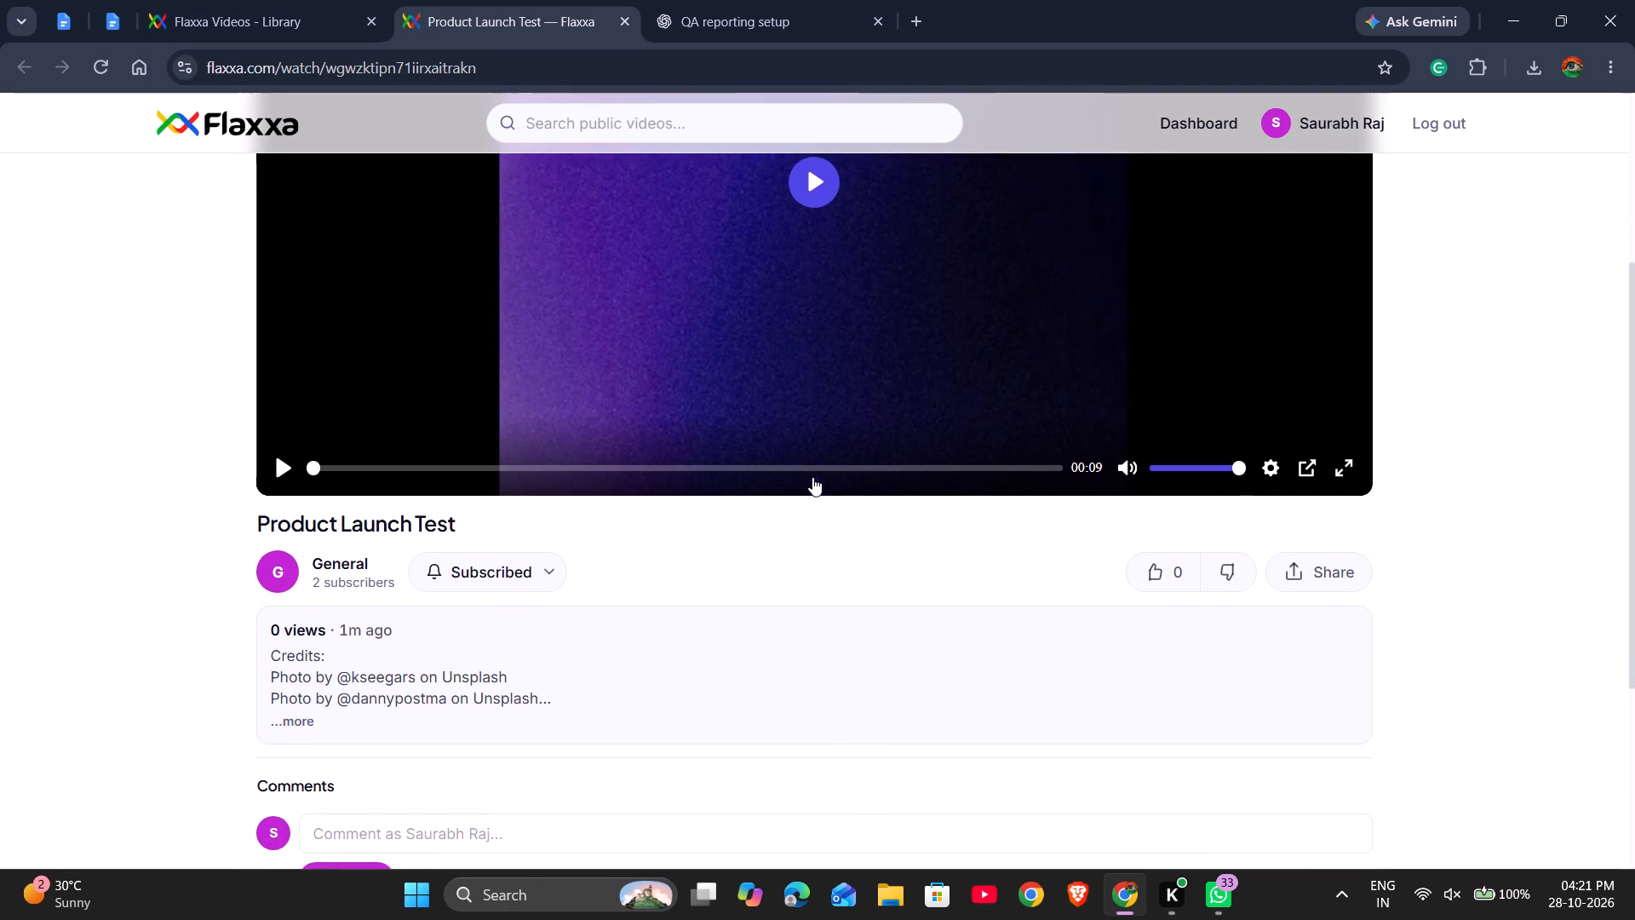
pyautogui.hscroll(1, 796, 628)
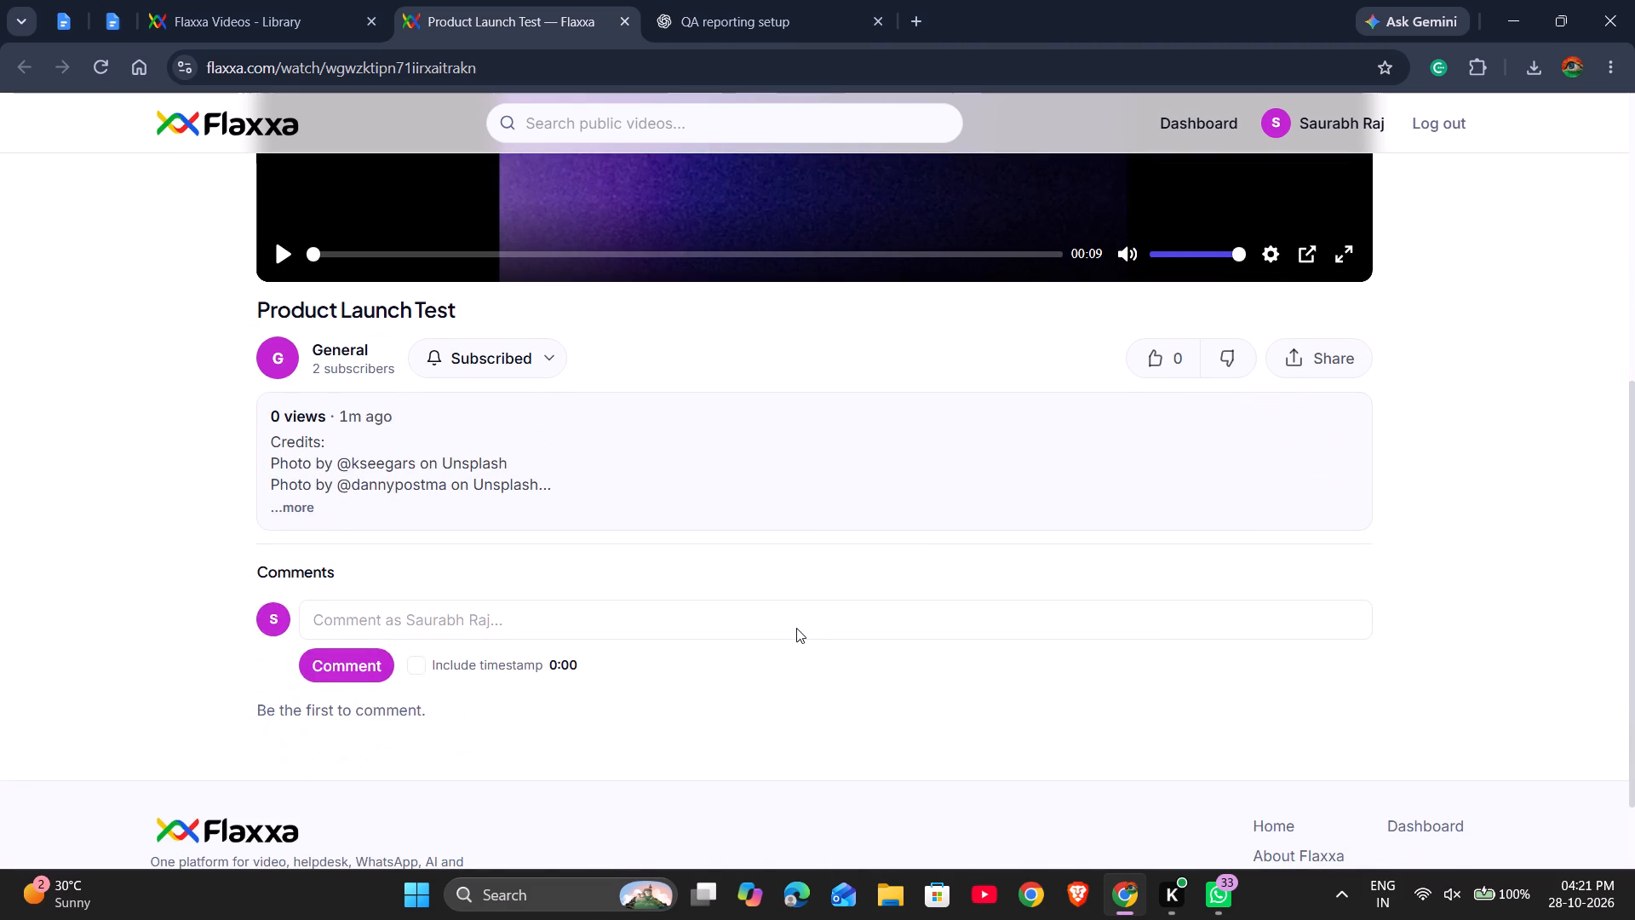
pyautogui.hscroll(1, 796, 628)
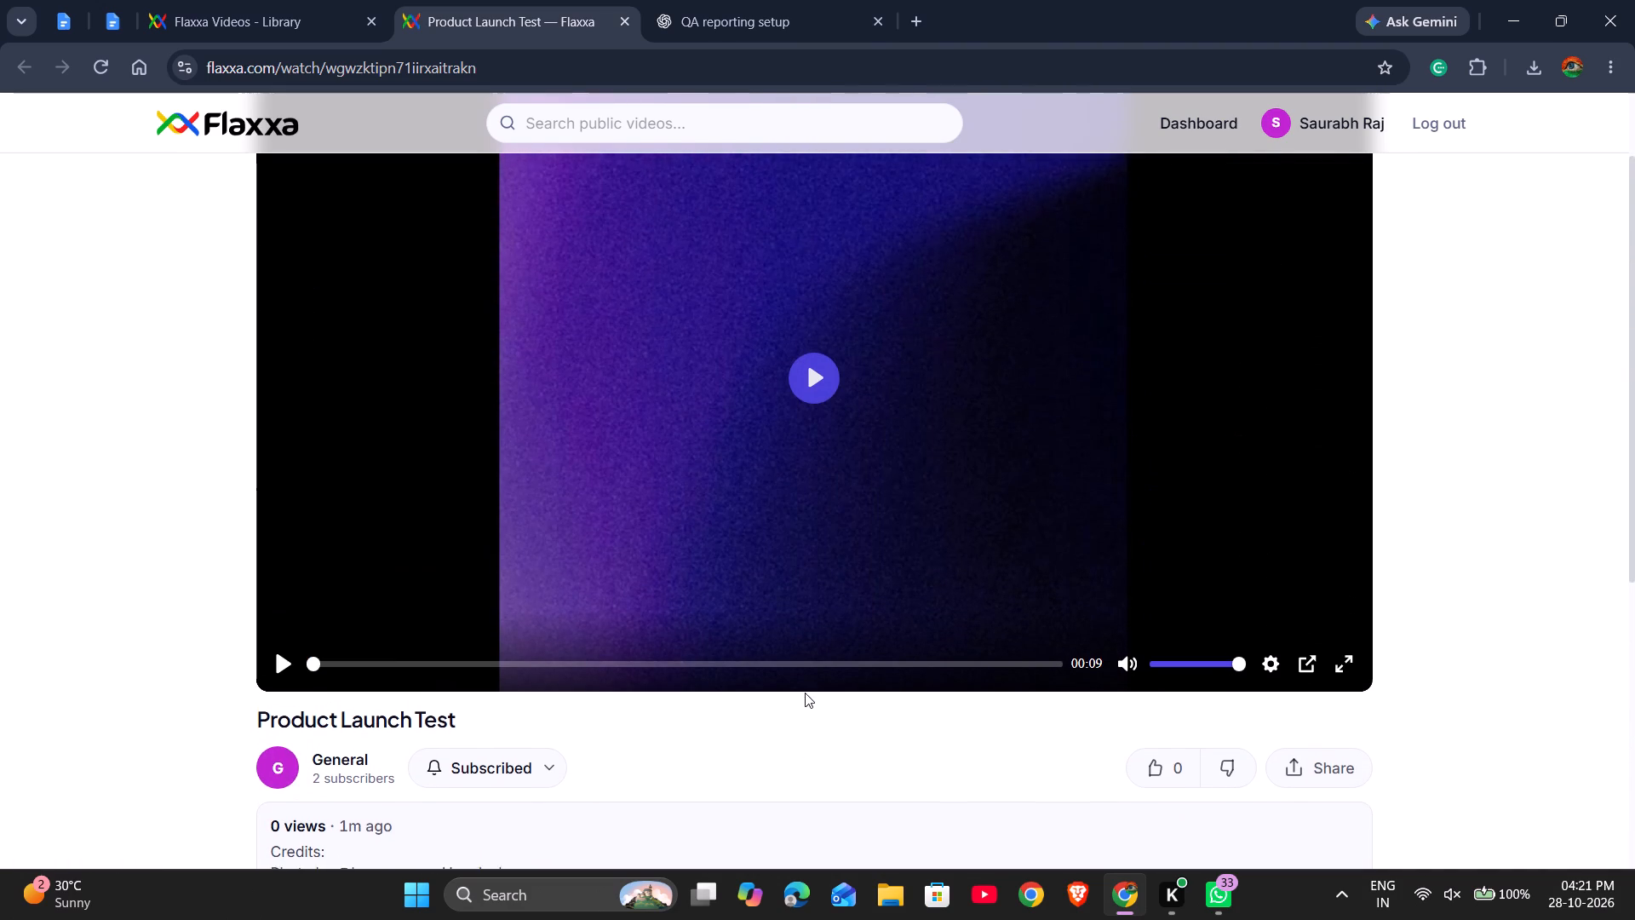
# Share the Product Launch Test watch page link to the account owner's own WhatsApp chat, marked (You).
pyautogui.click(1304, 651)
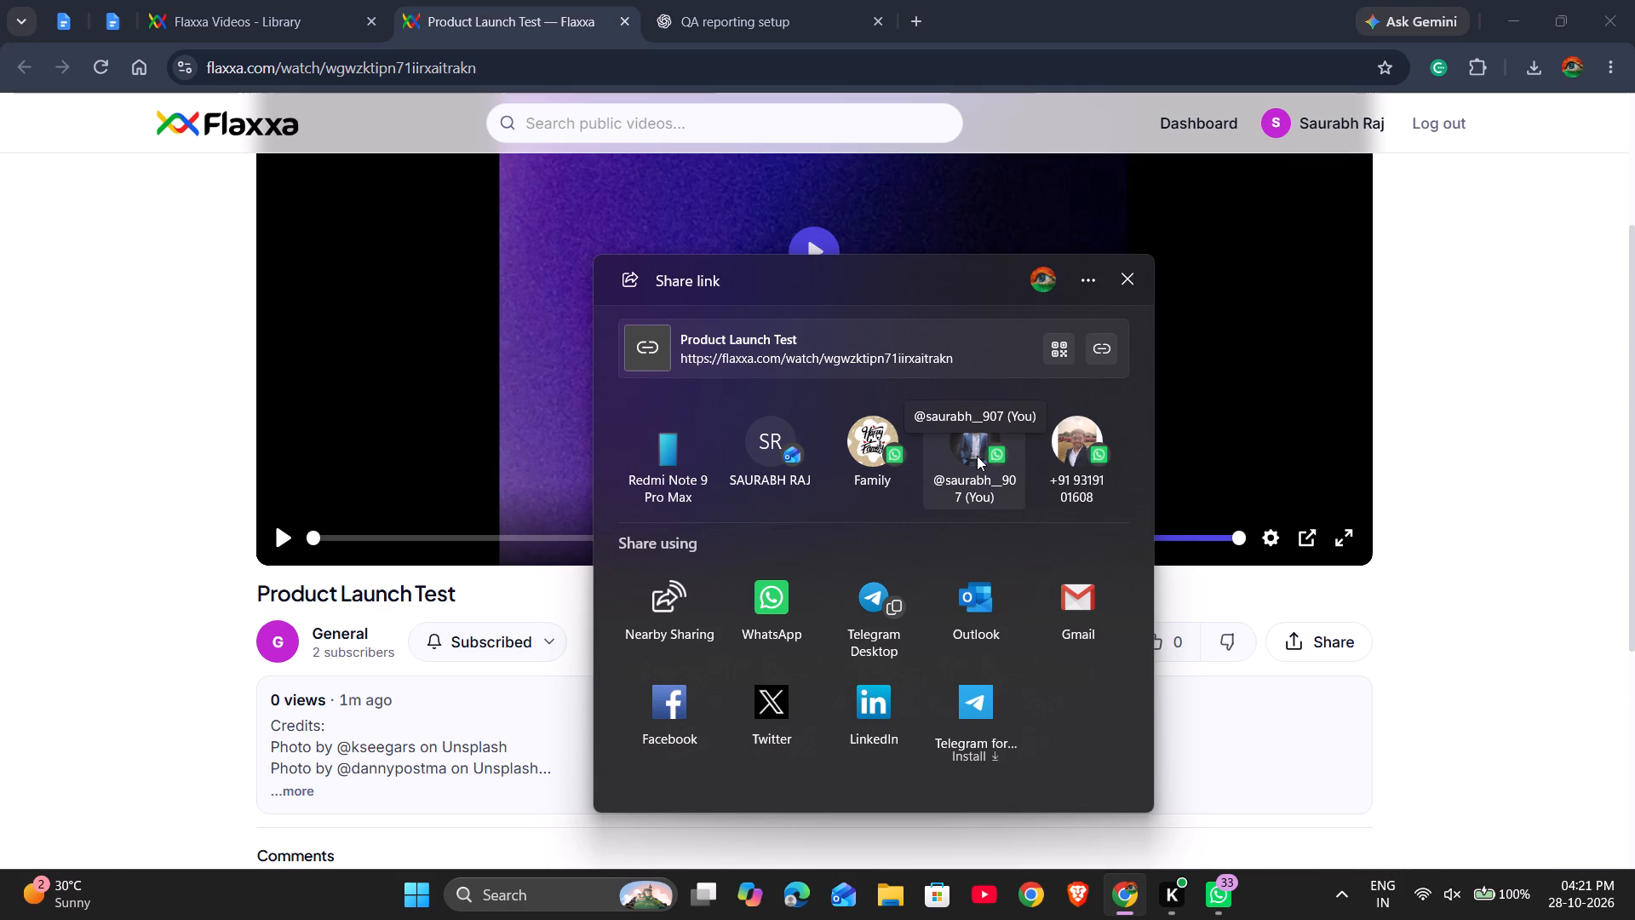
pyautogui.click(977, 456)
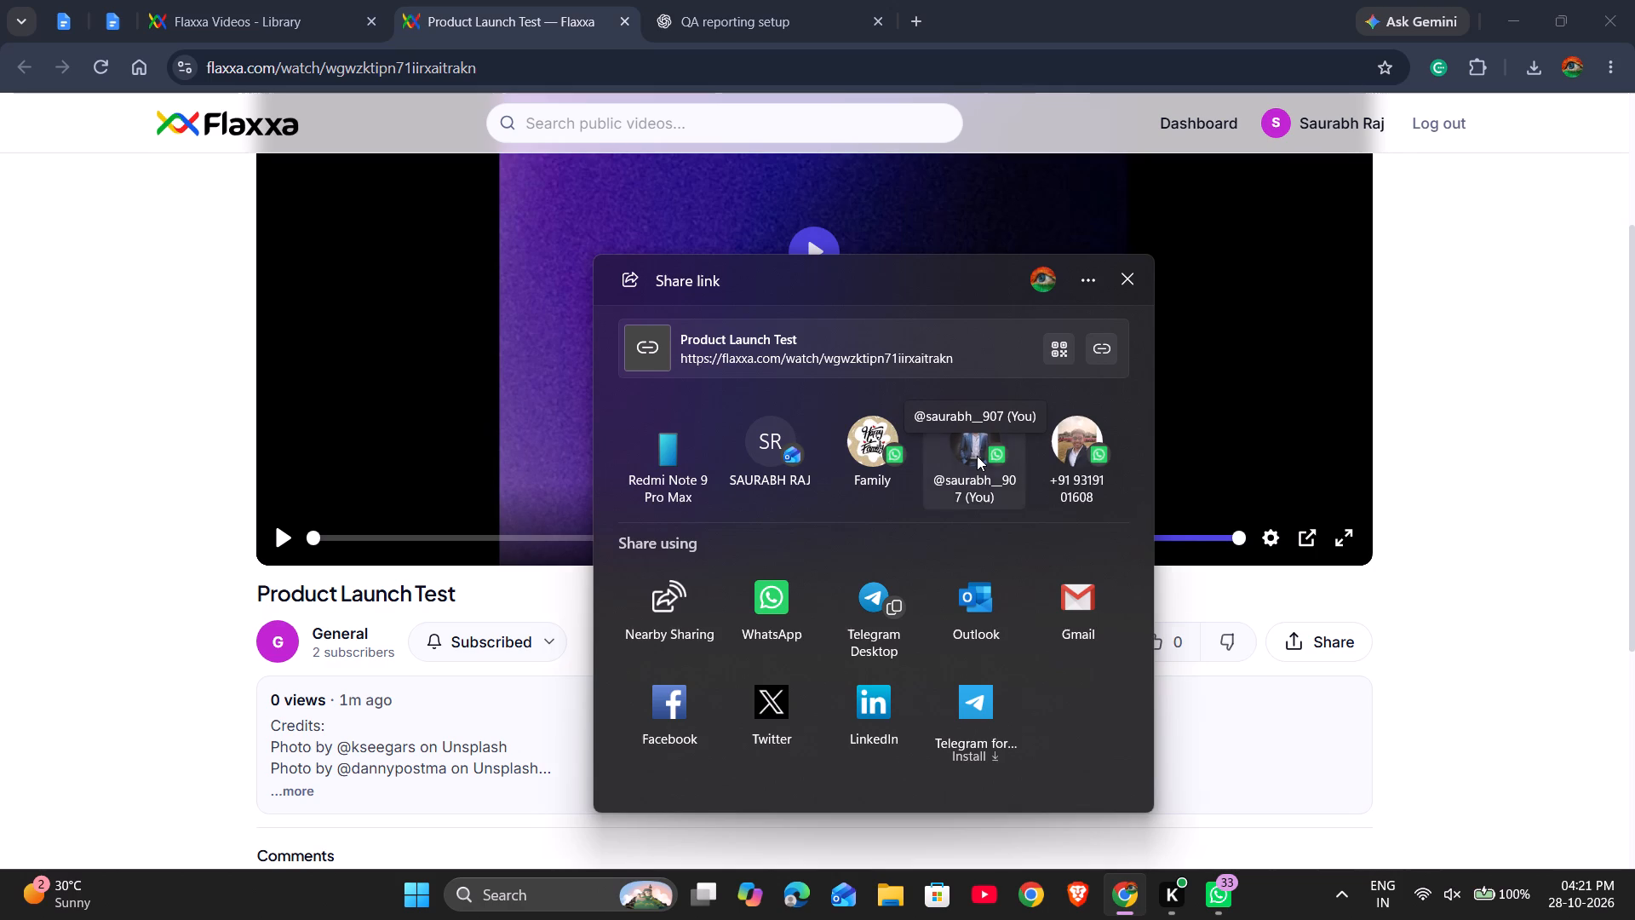
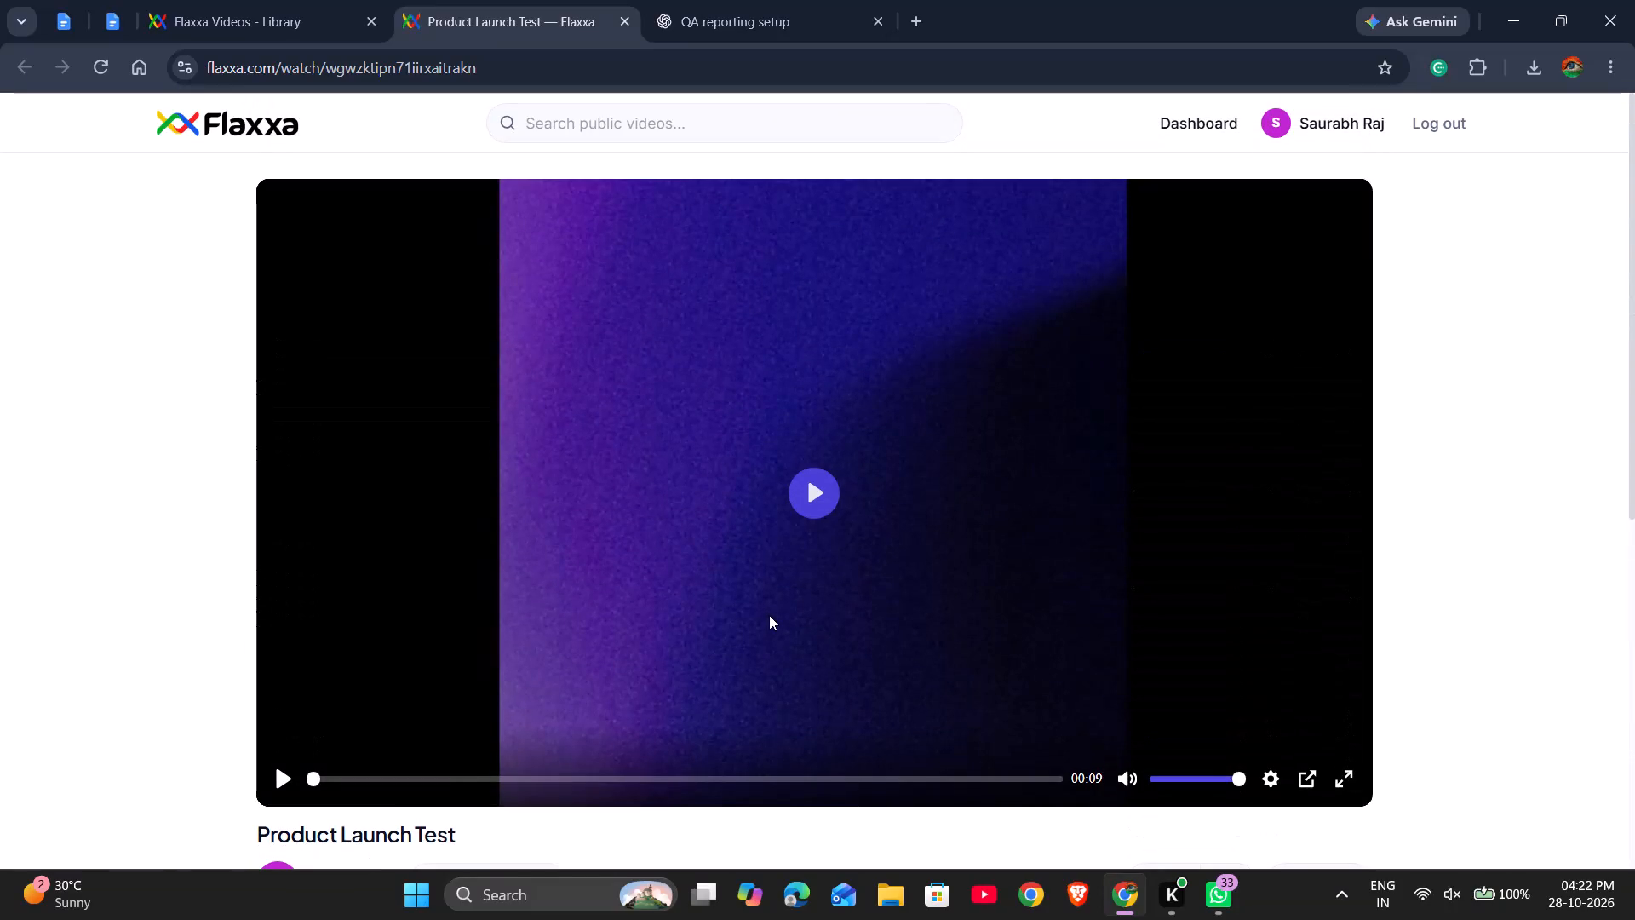
# Return to the Flaxxa Videos Library showing the Published videos and reload the page.
pyautogui.click(260, 16)
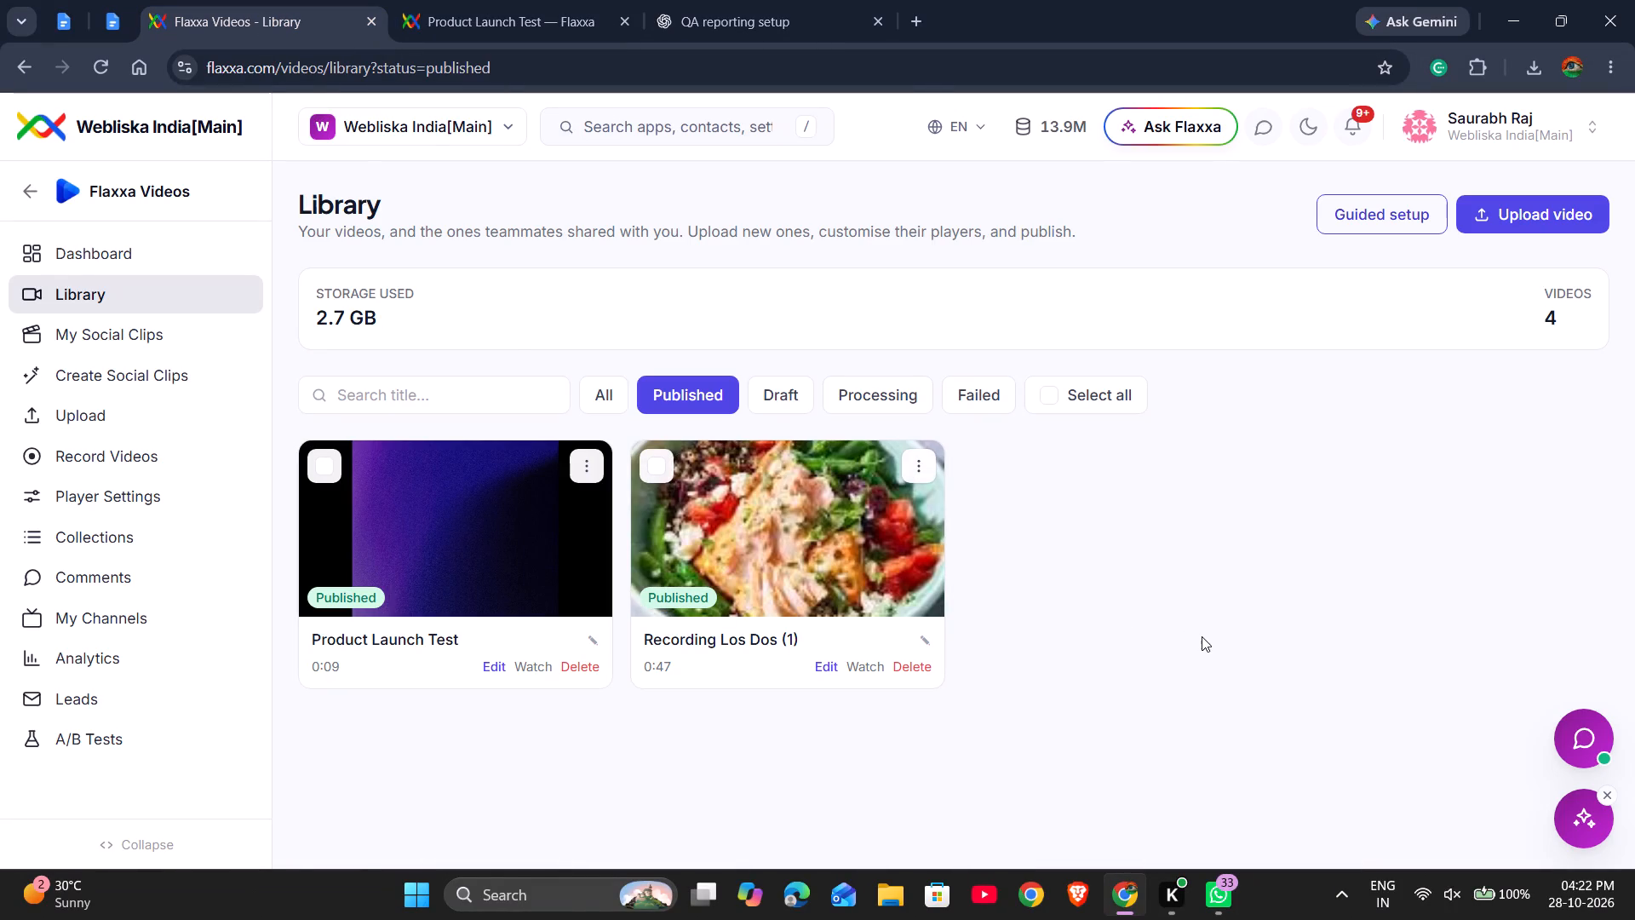
pyautogui.hotkey('ctrl', 'r')
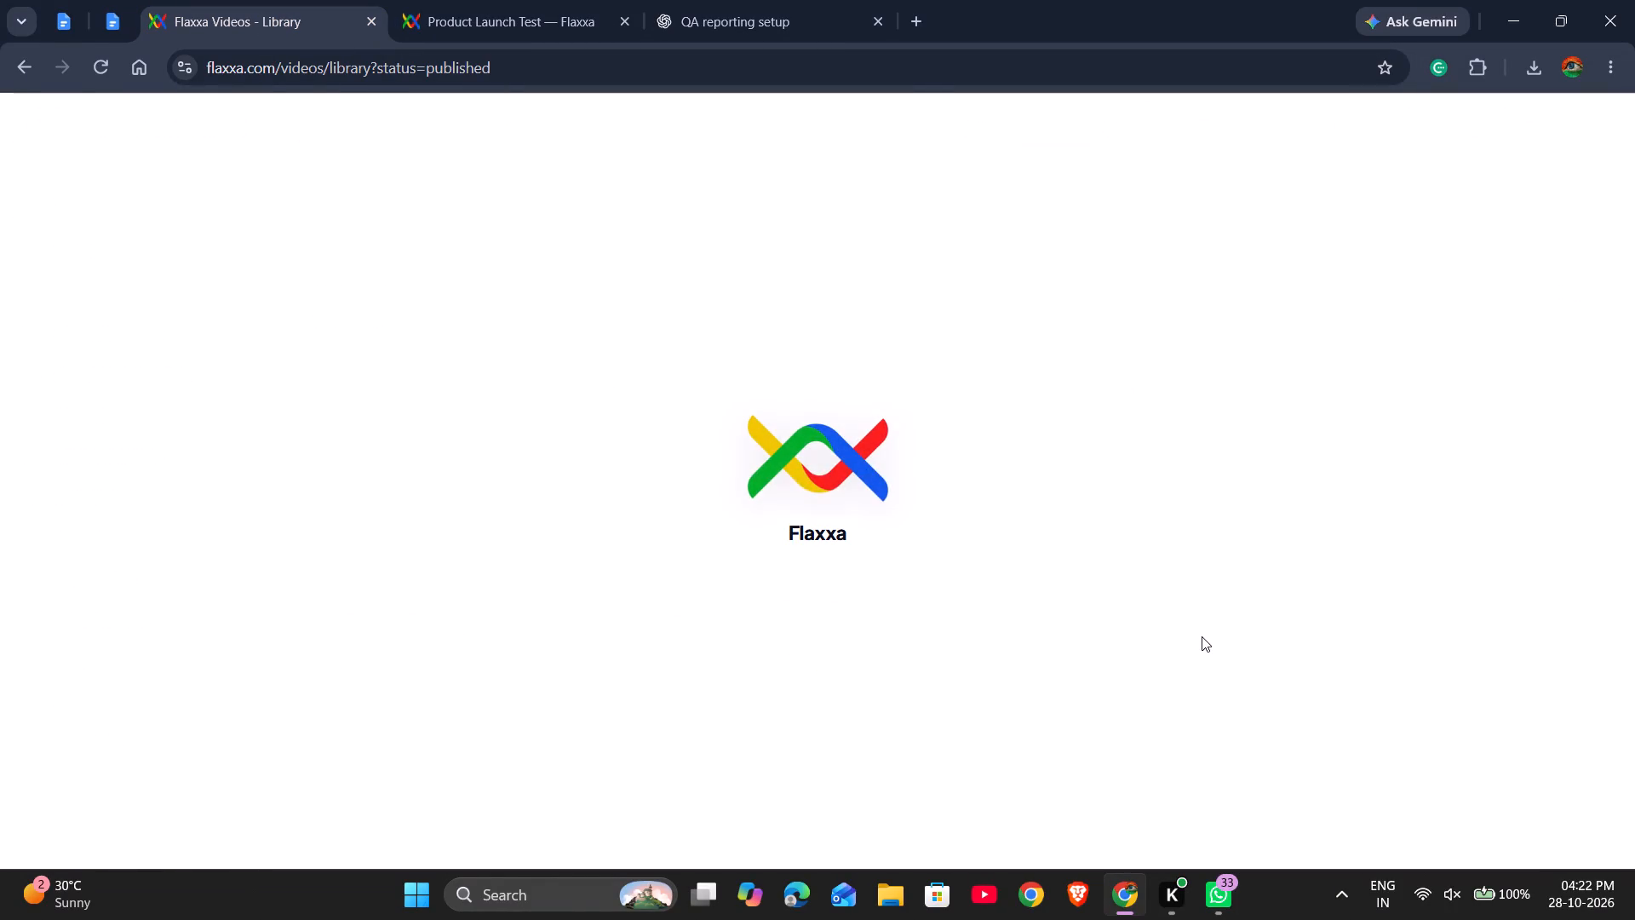
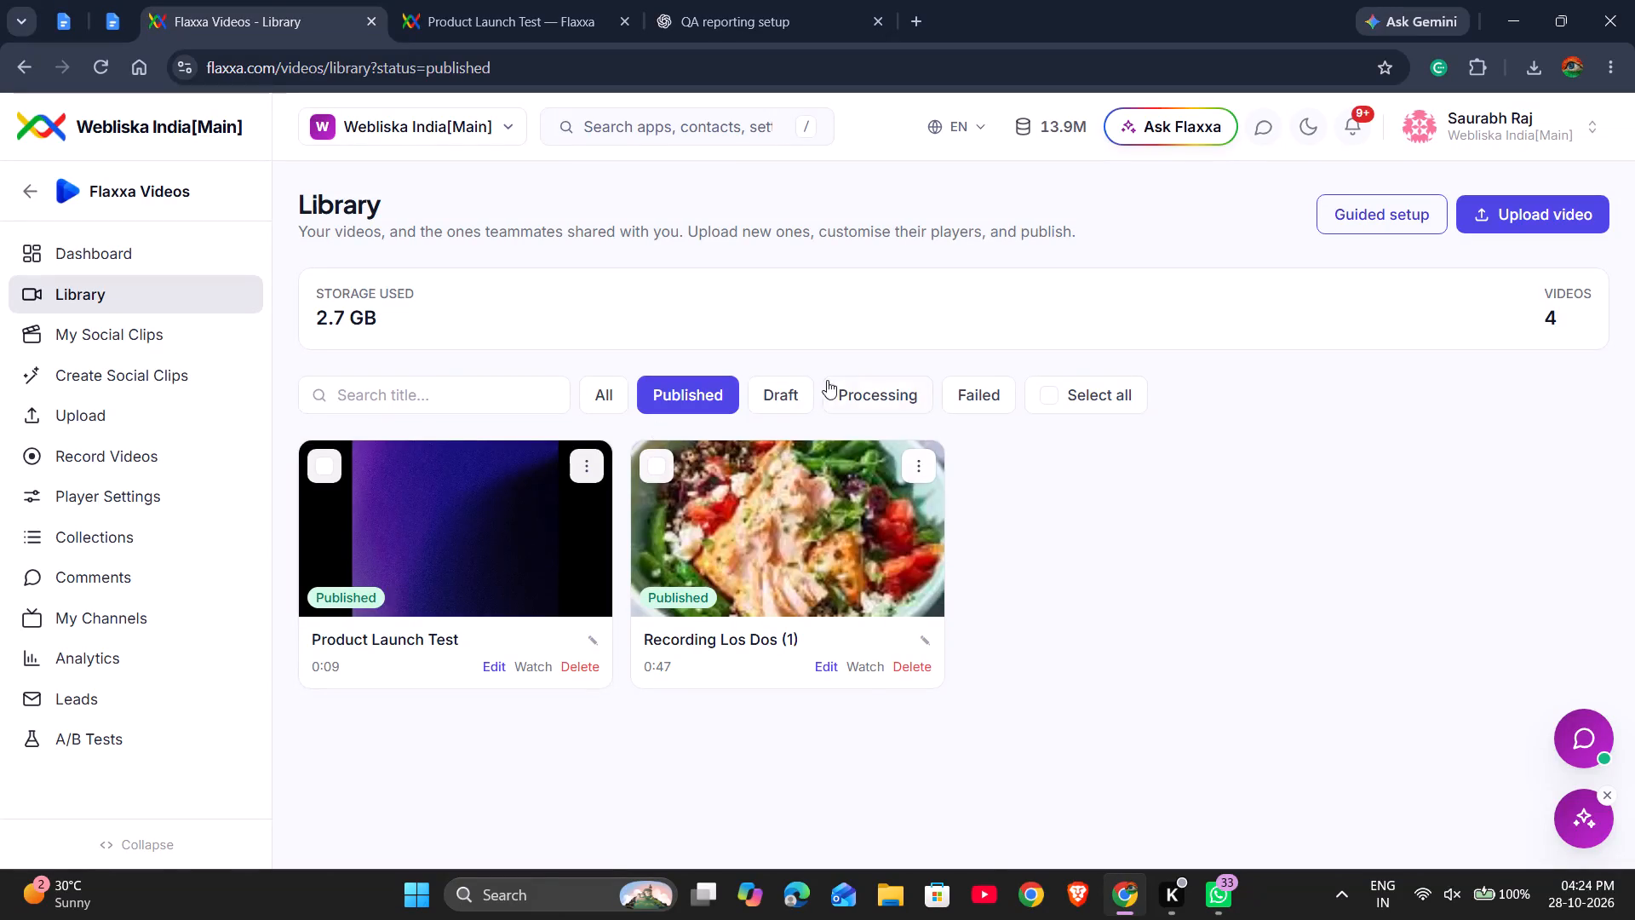
# Check the Library's Draft filter, and return to showing all videos.
pyautogui.click(799, 394)
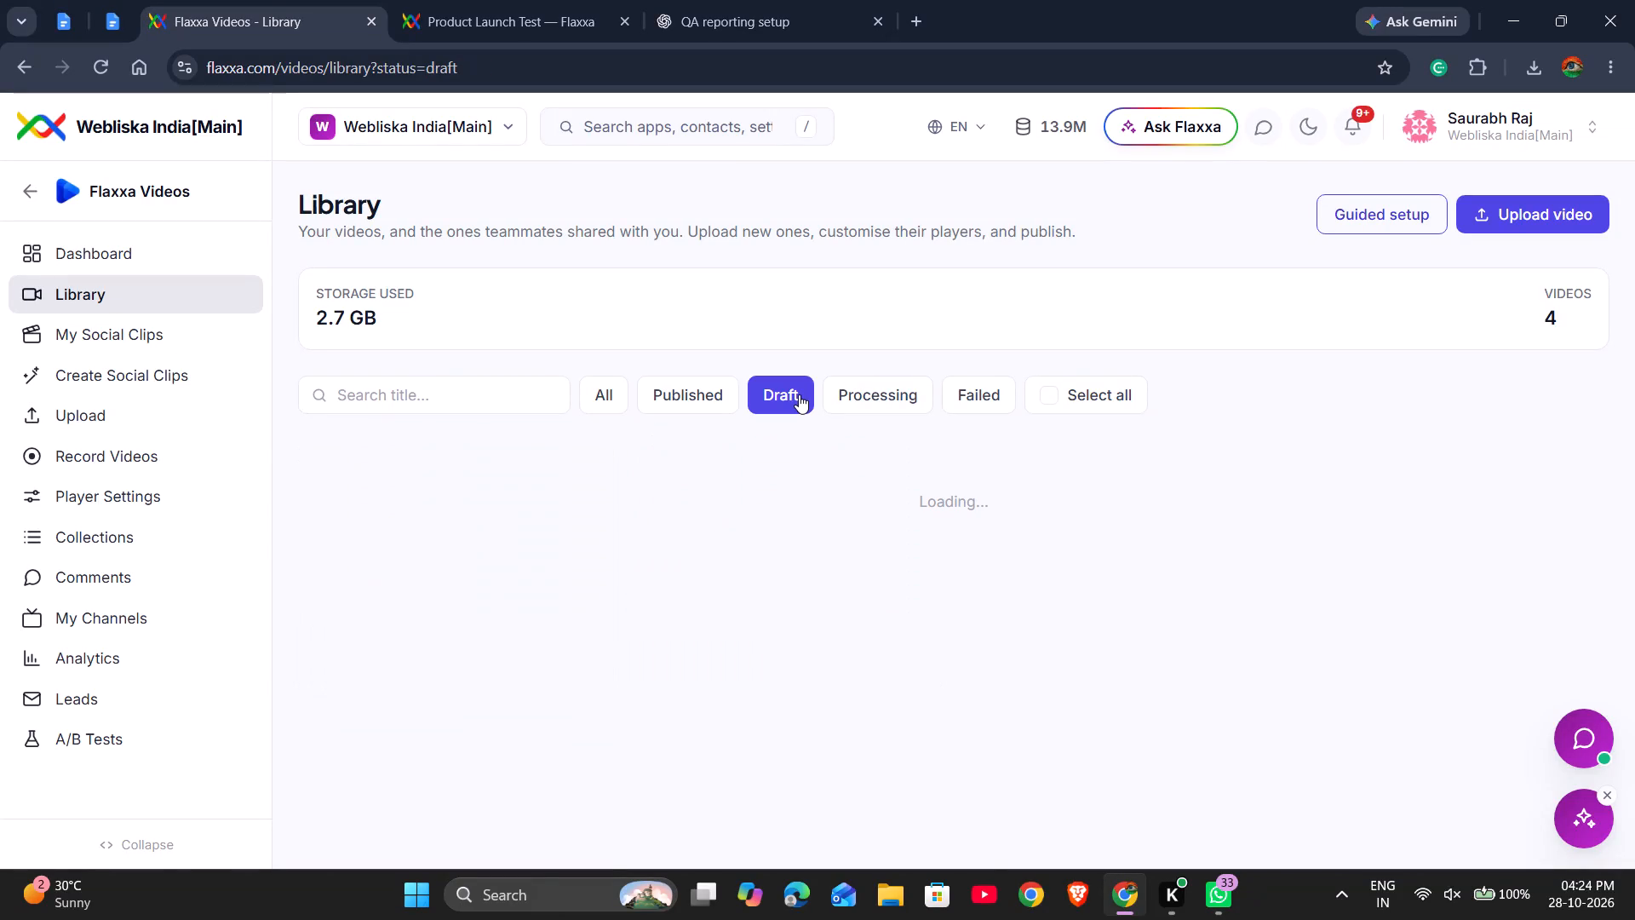
pyautogui.click(595, 395)
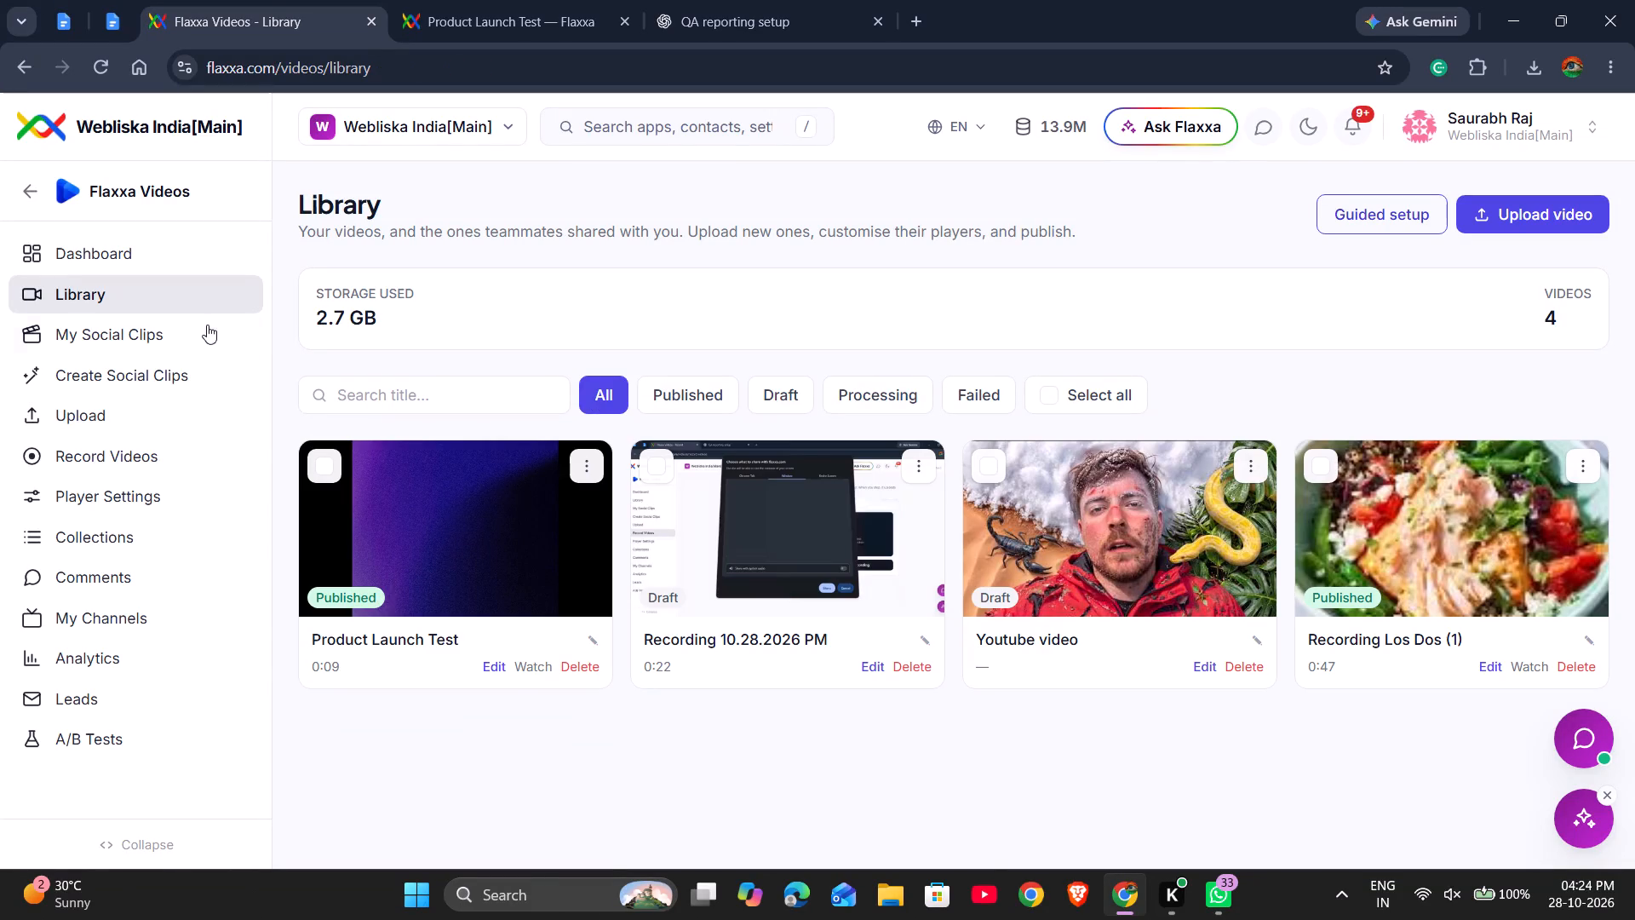
# Check My Social Clips with the Ready, In progress and Failed filters, ending on all clips.
pyautogui.click(158, 327)
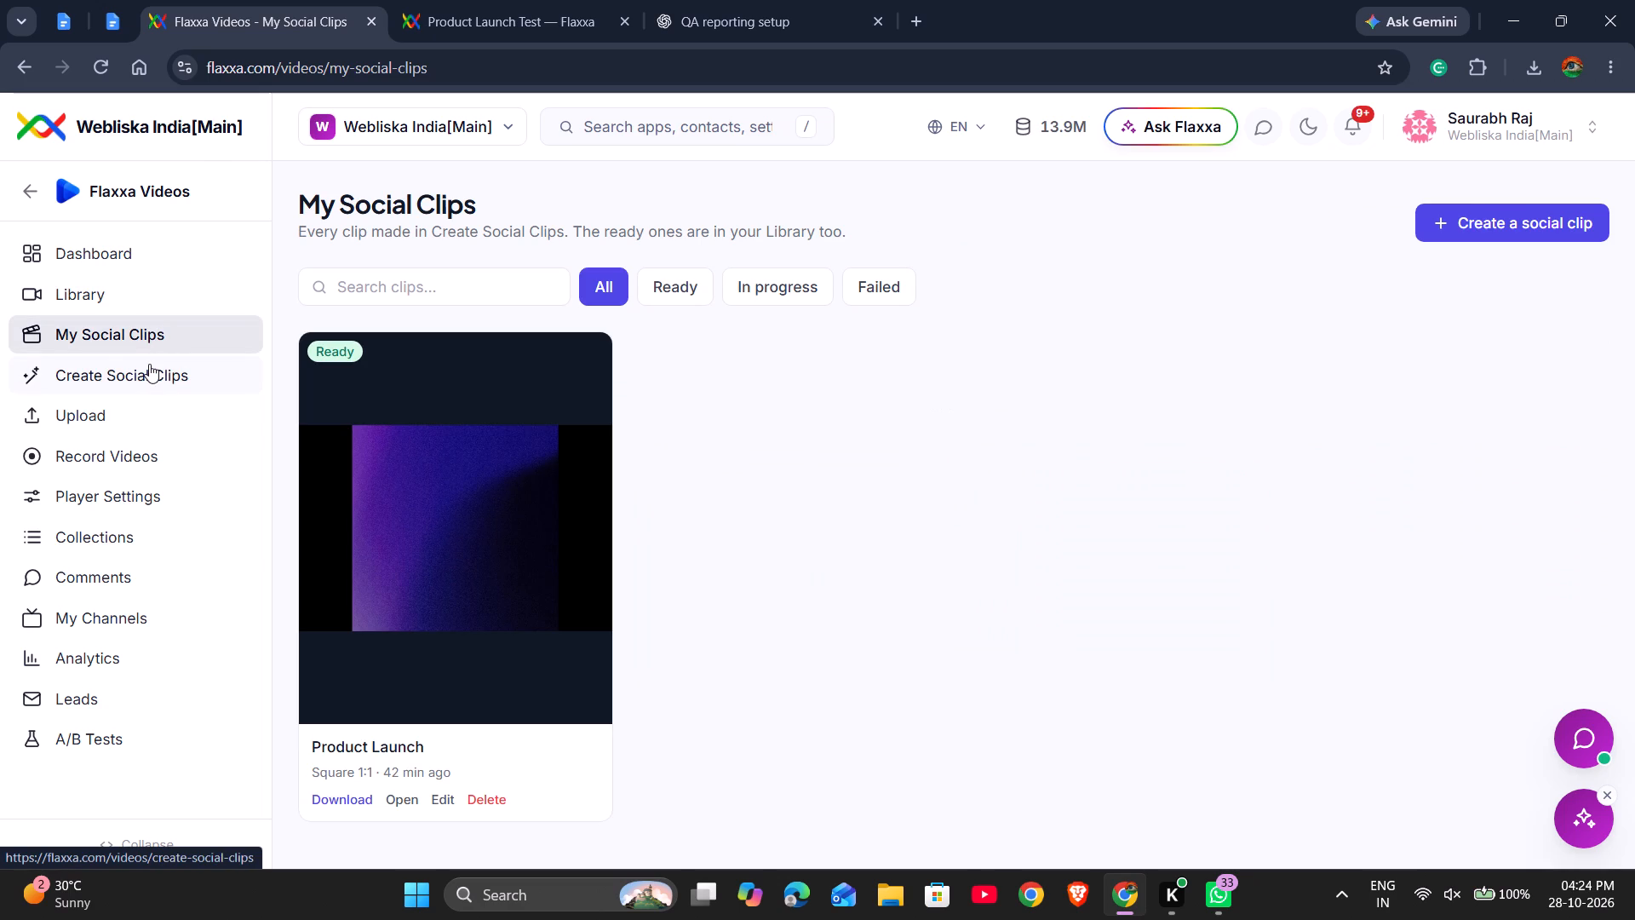
pyautogui.click(679, 288)
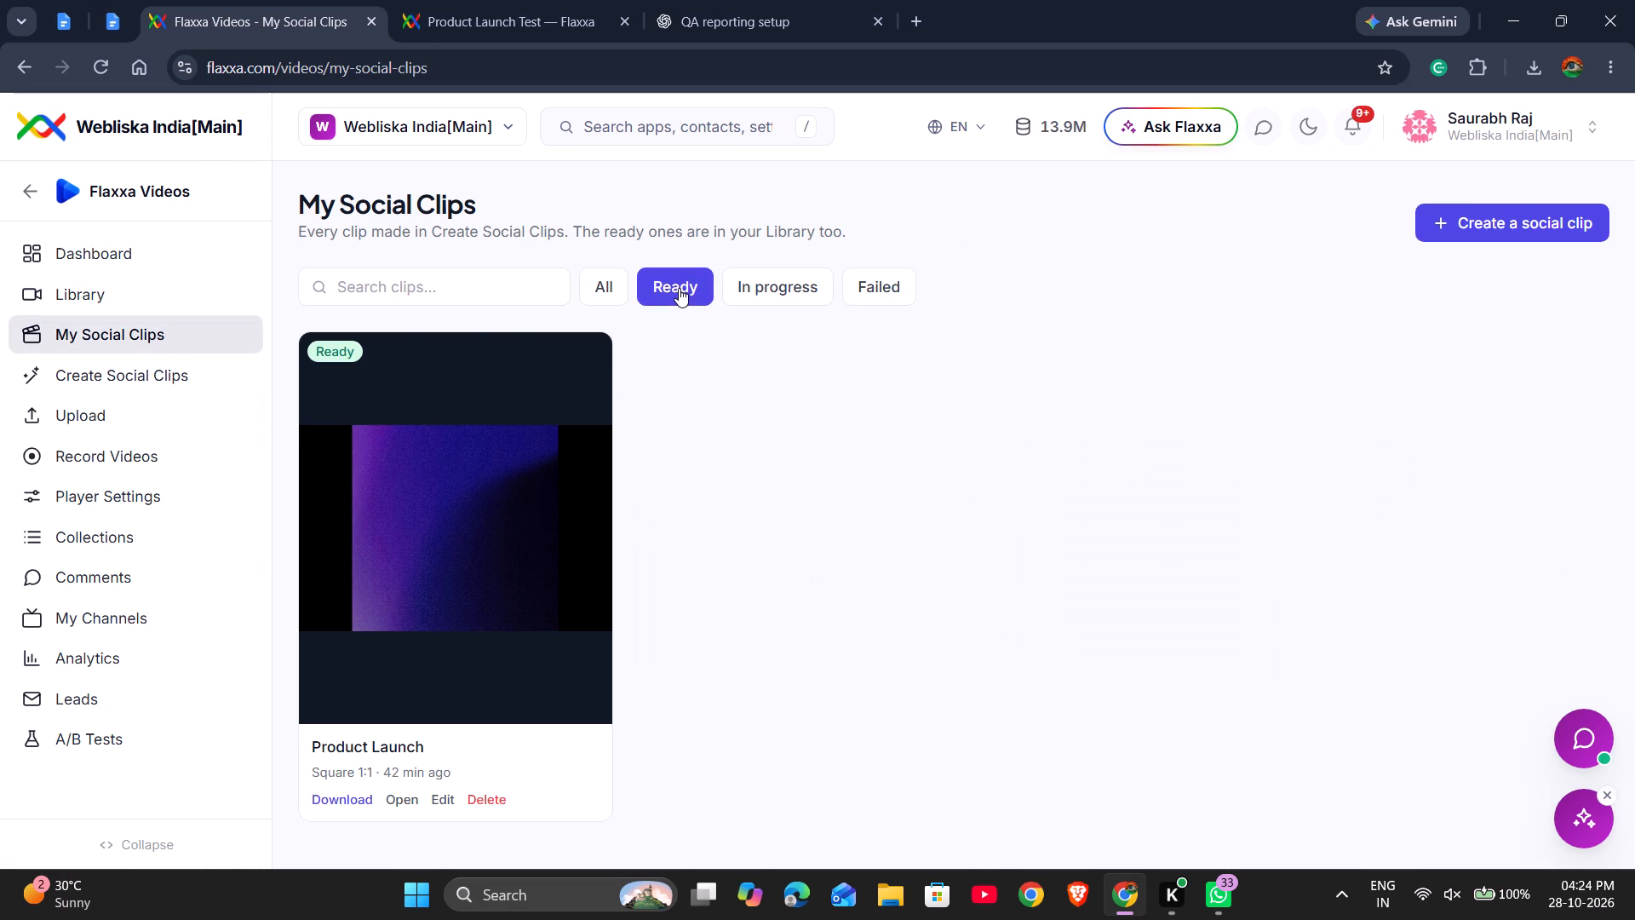
pyautogui.click(785, 288)
pyautogui.click(888, 288)
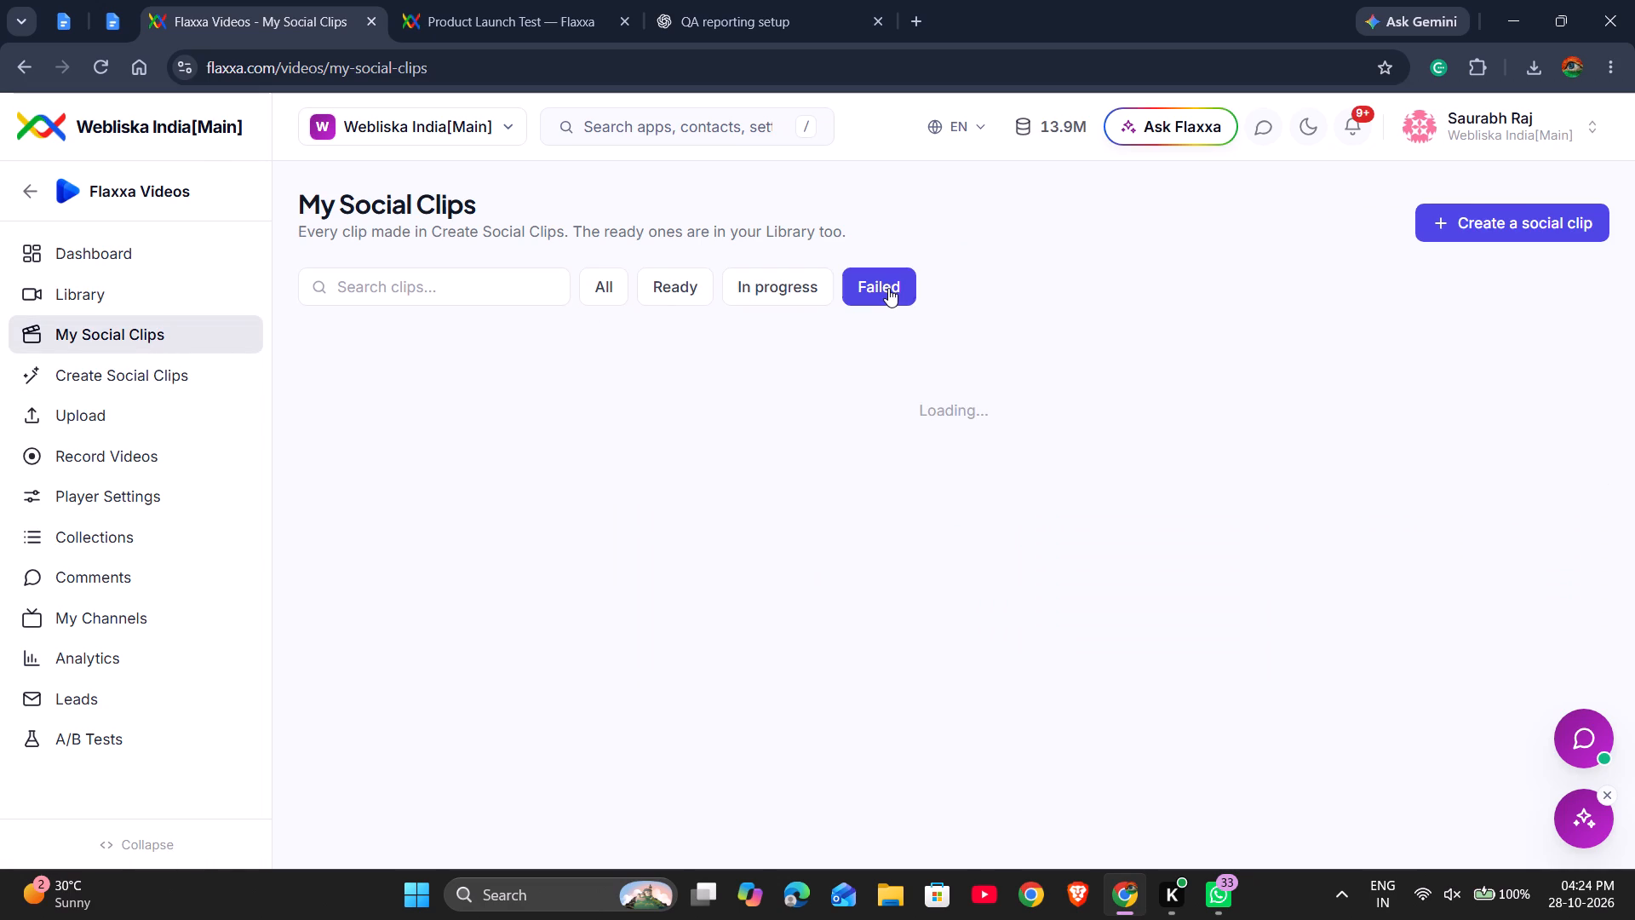
pyautogui.click(611, 285)
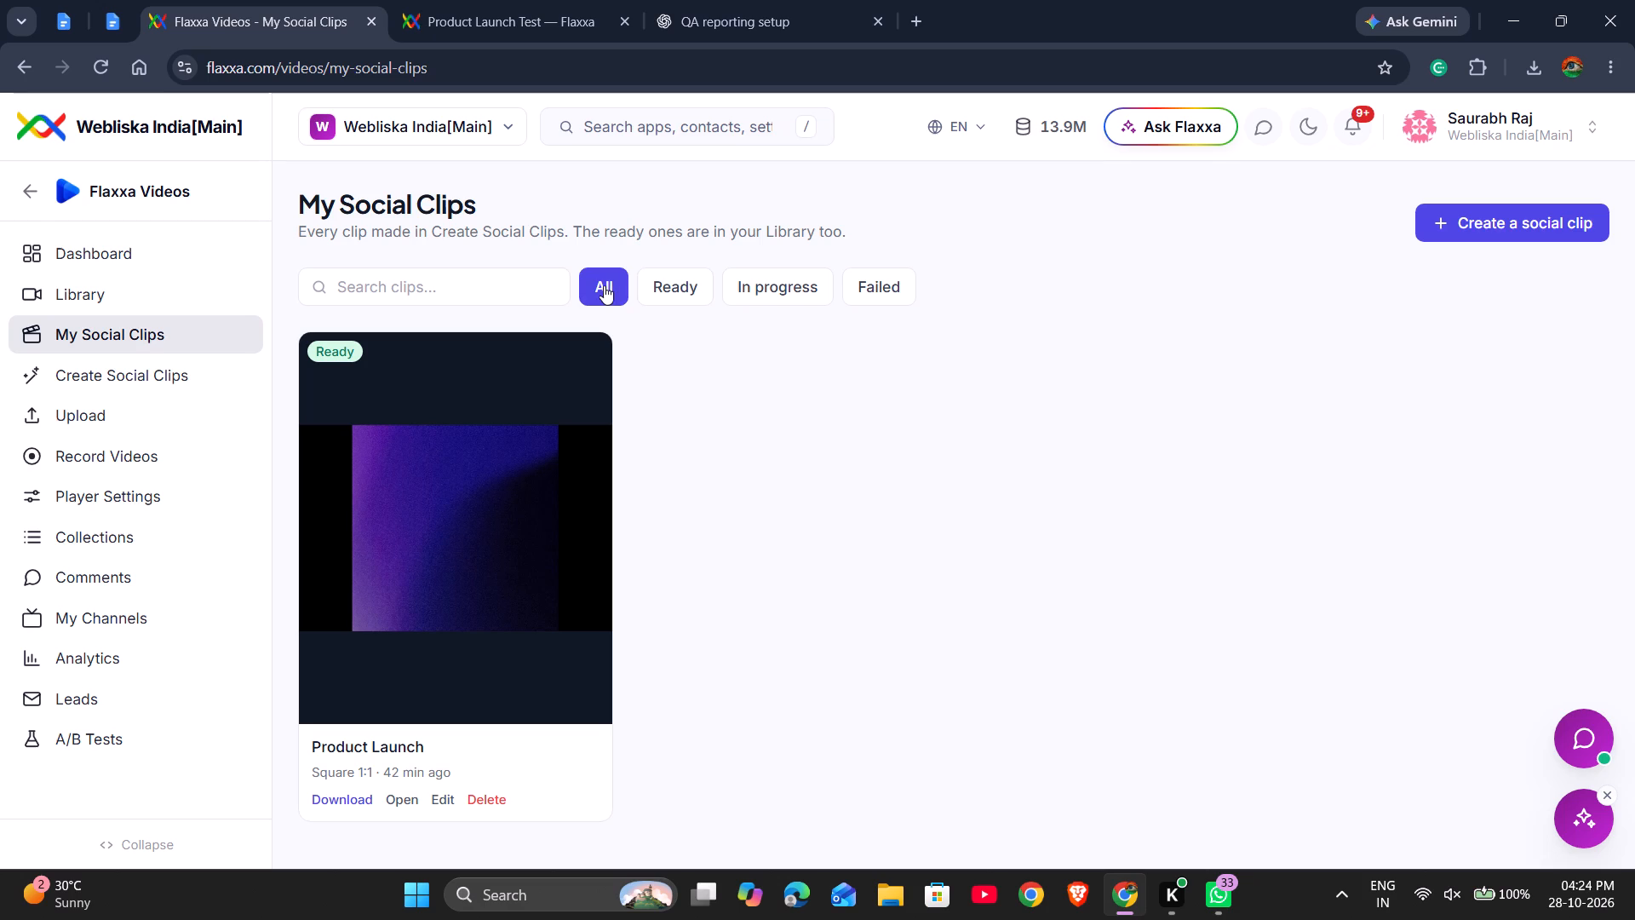
# Look over the Create Social Clips templates and the Upload page's import options and file limits.
pyautogui.click(144, 368)
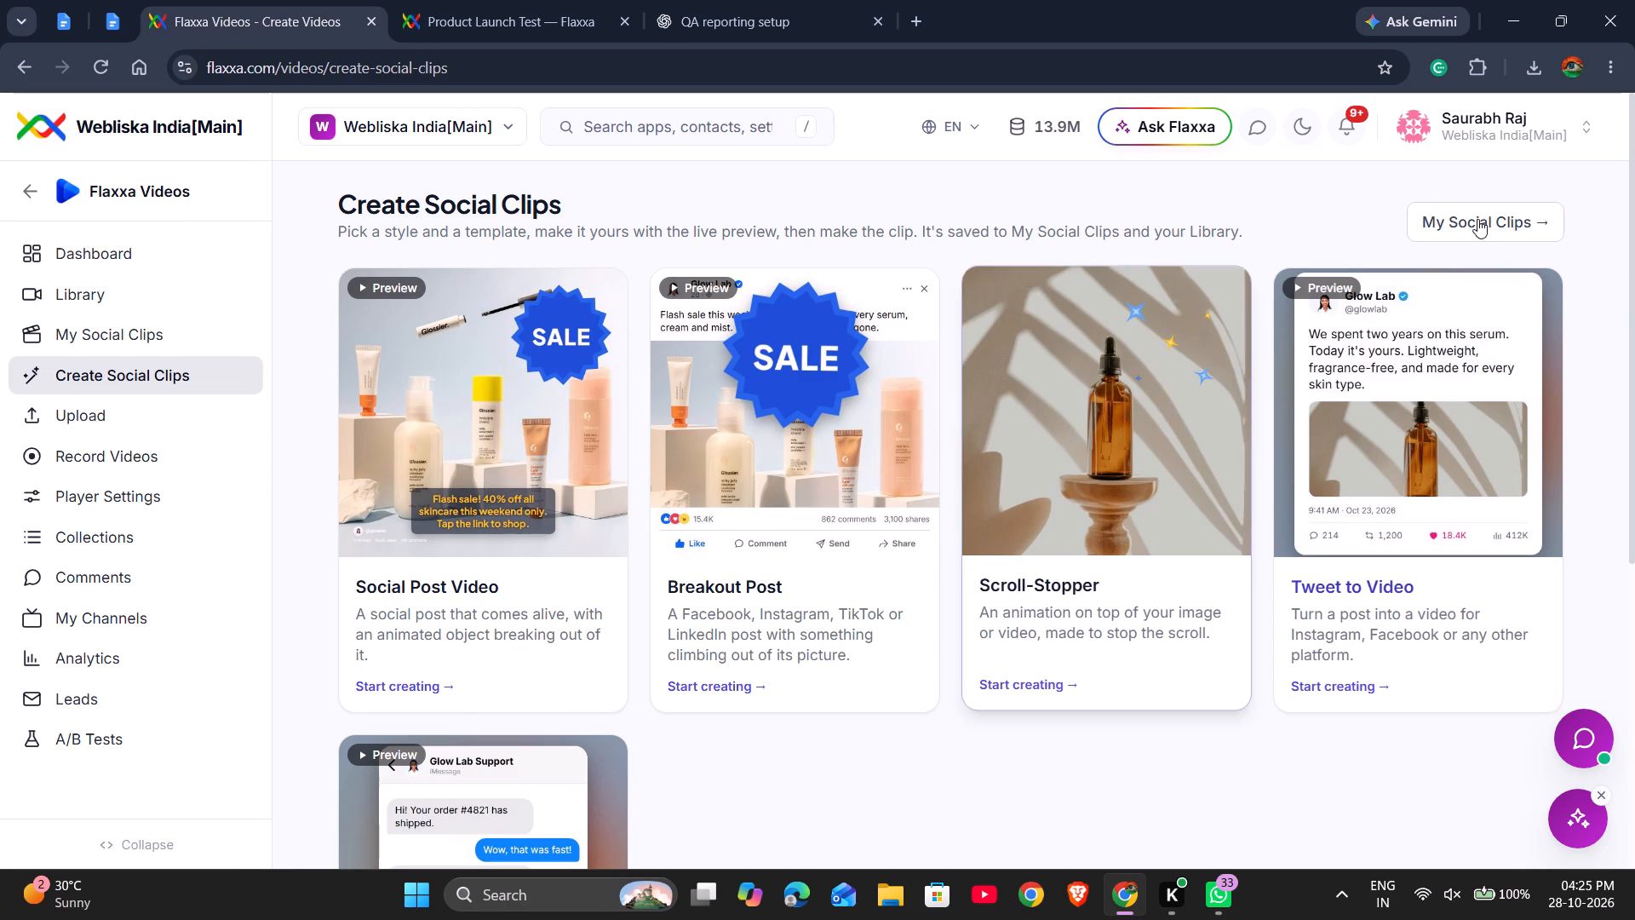
pyautogui.click(134, 415)
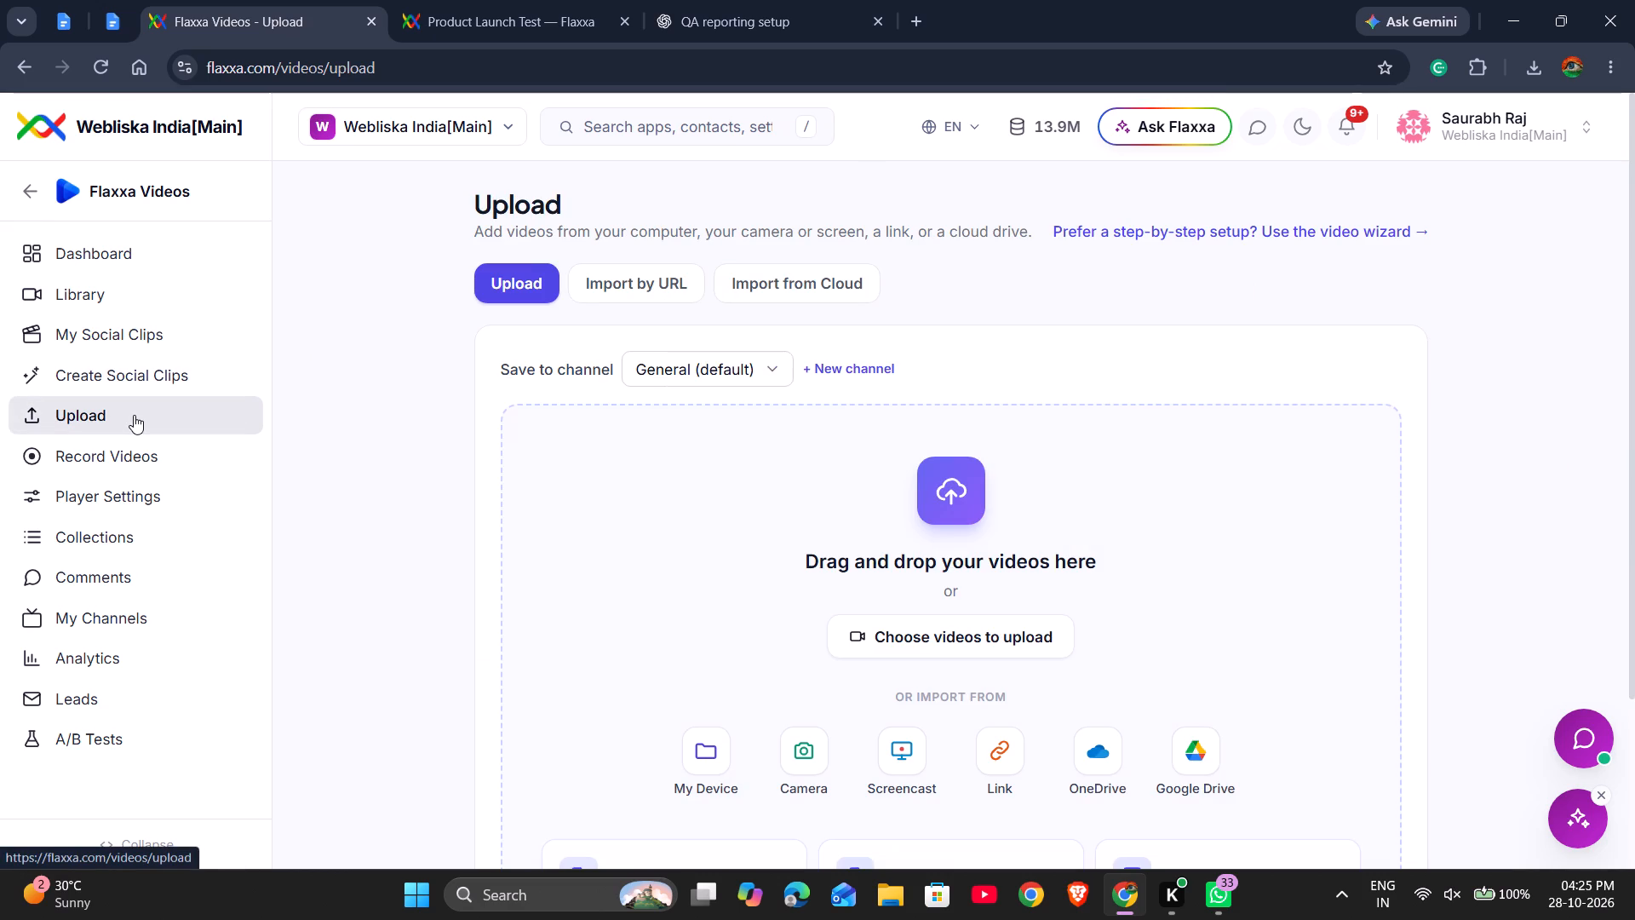
pyautogui.scroll(-3, 531, 619)
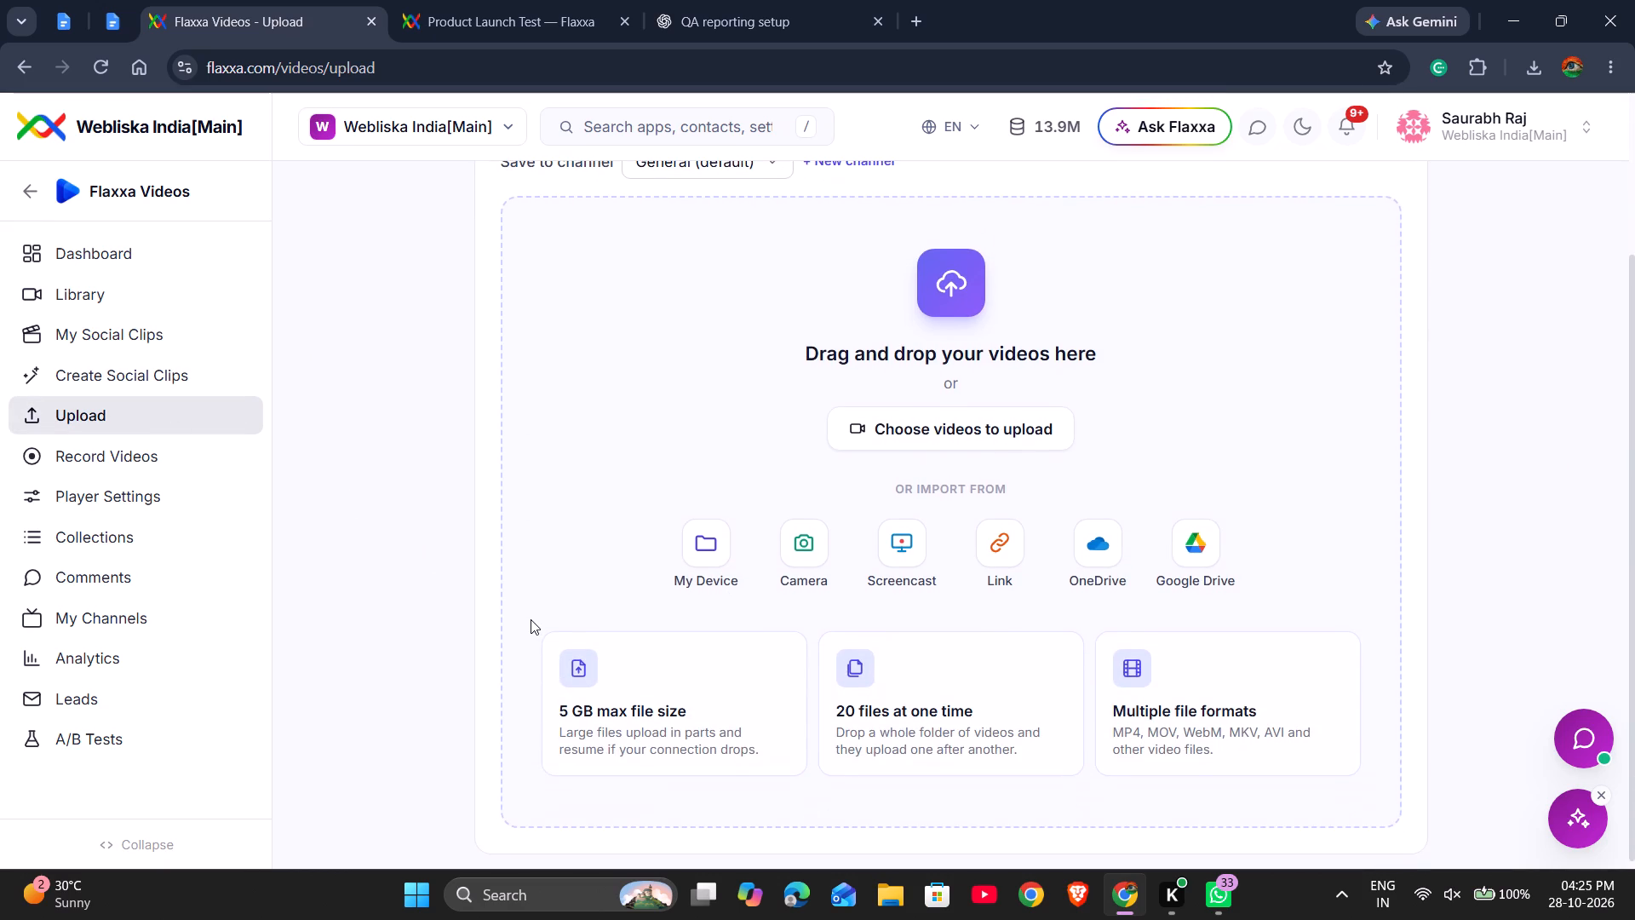